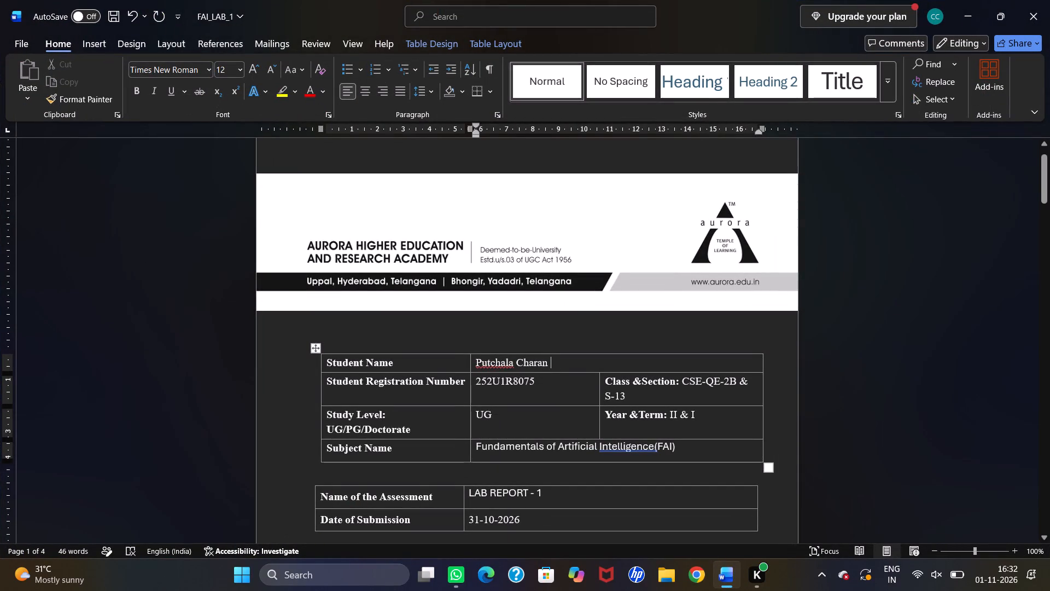
Complete the Student Name cell in the student details table by adding the last part of the student's name.
type("Cha")
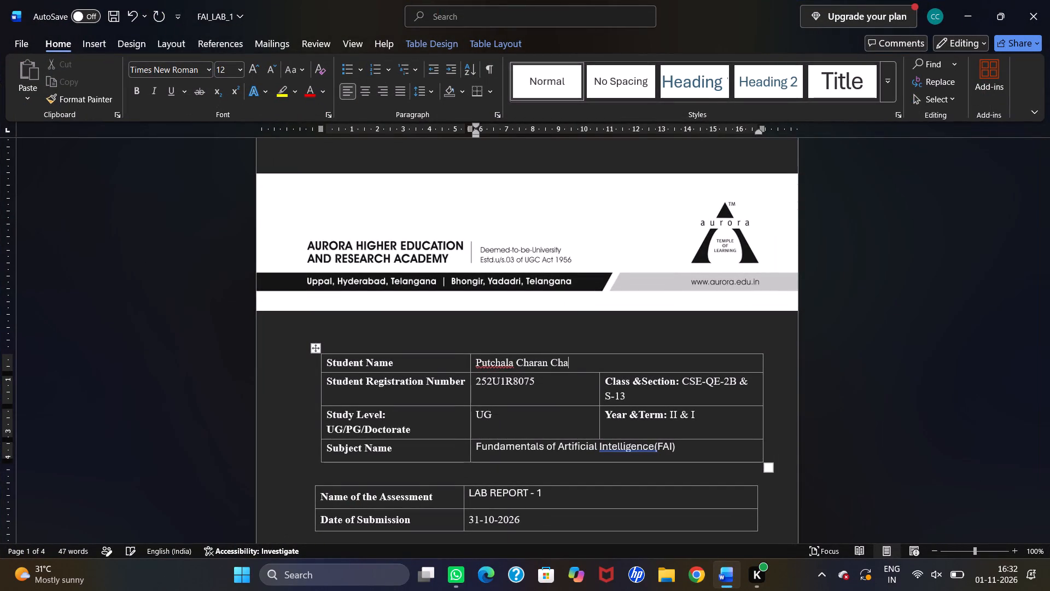
type("itanya")
Change the final digit of the Student Registration Number in the details table to 9.
left_click(563, 399)
key("BackSpace")
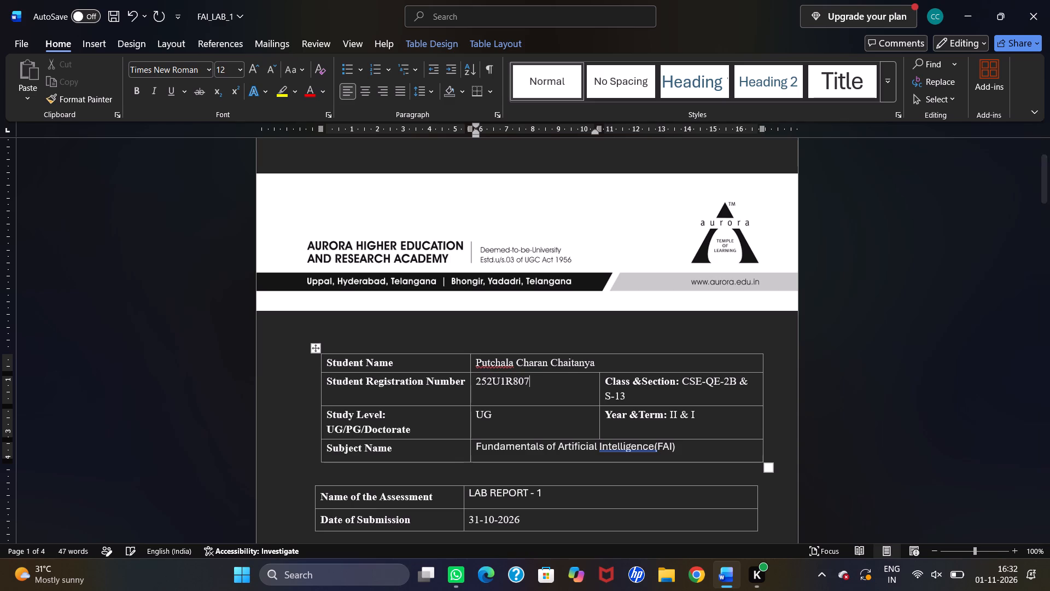
key("9")
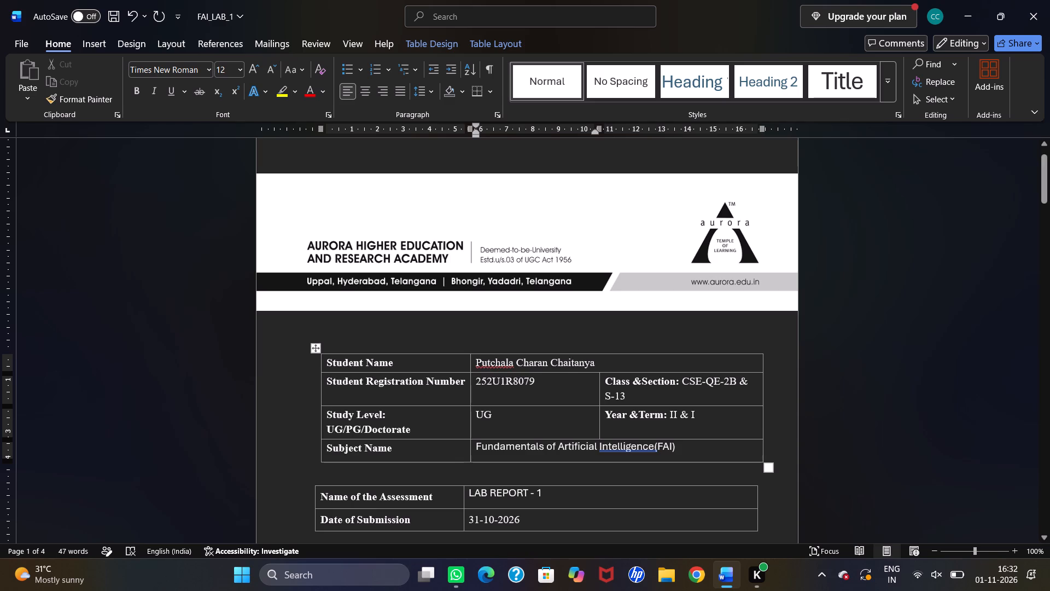
Set the Date of Submission in the assessment table to 1-11-2026.
scroll(630, 418, "down", 1)
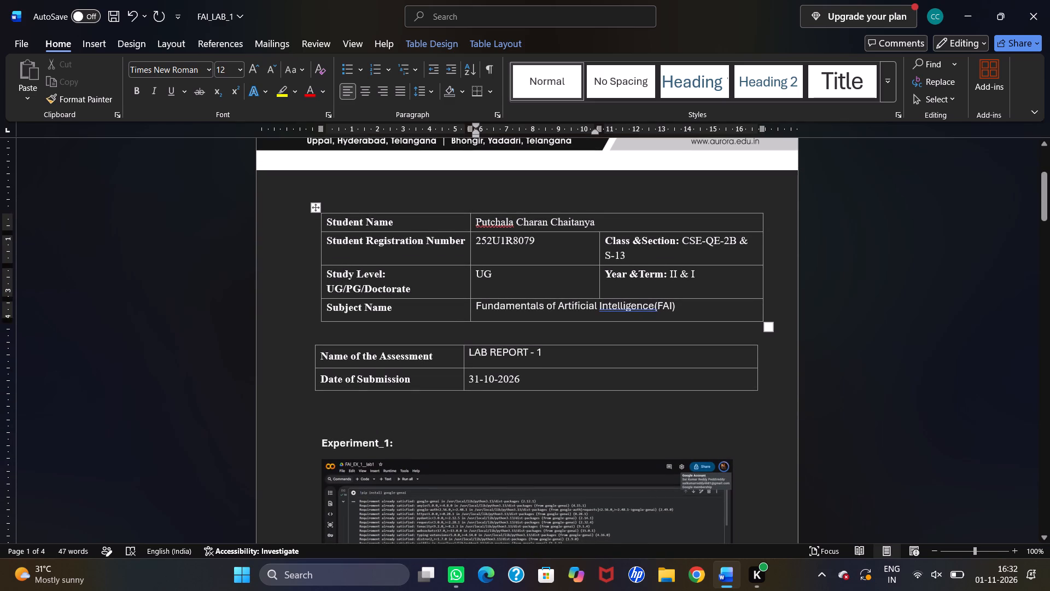
left_click(473, 380)
key("BackSpace")
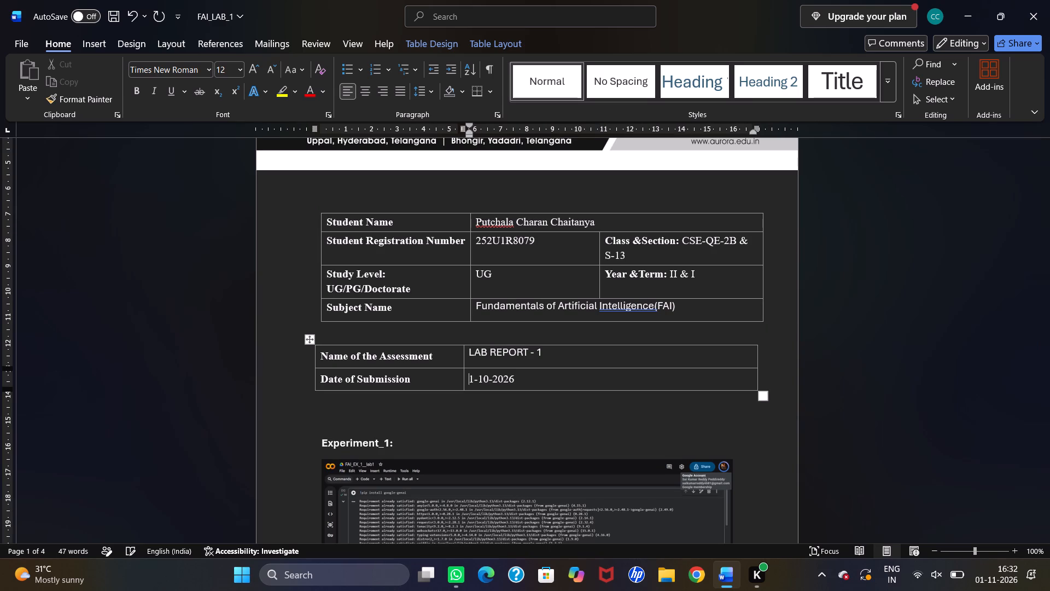
left_click(490, 381)
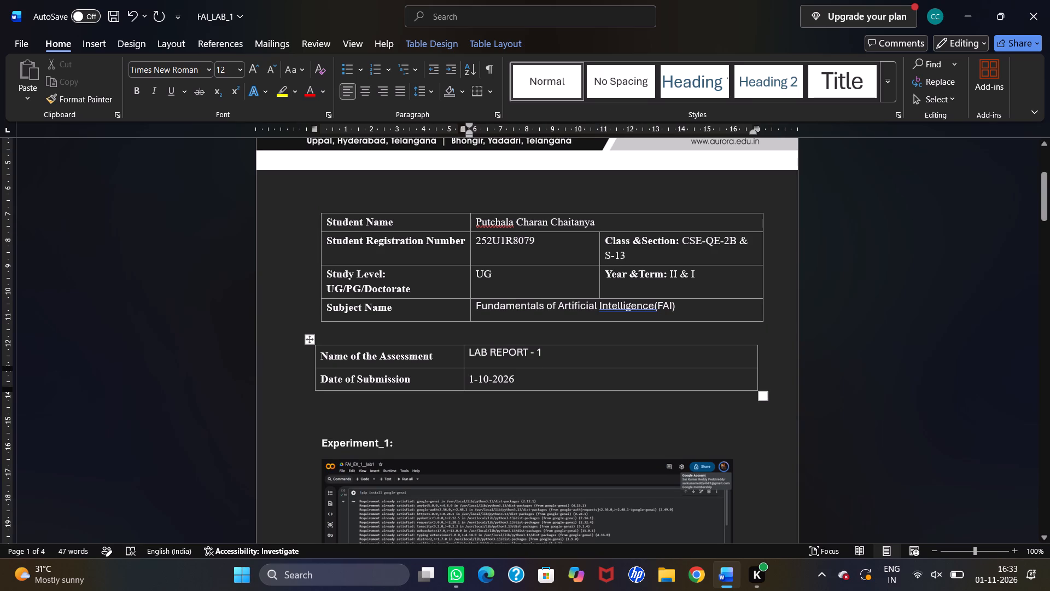
key("BackSpace")
key("1")
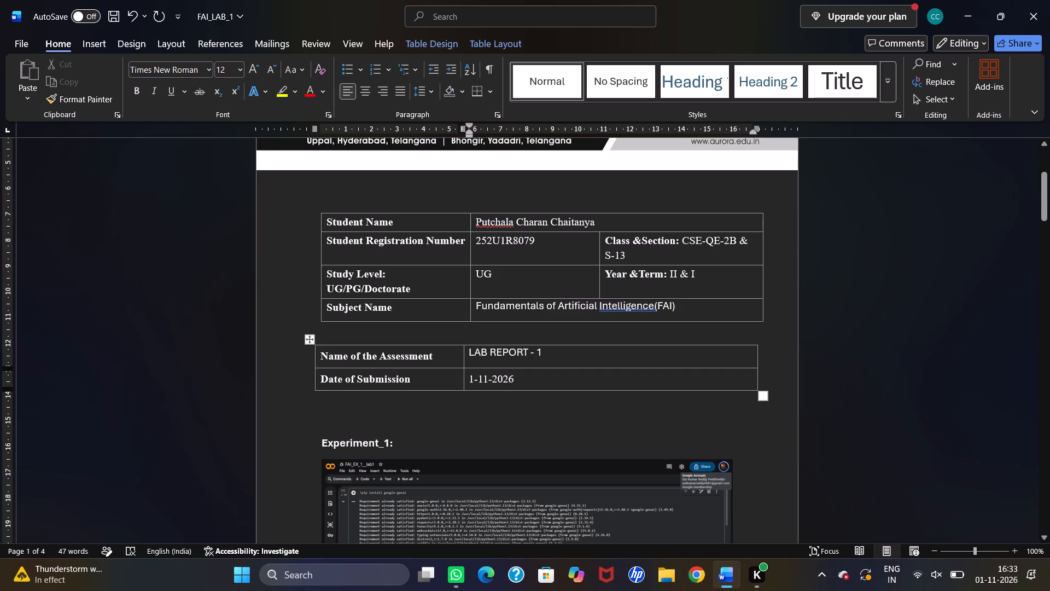
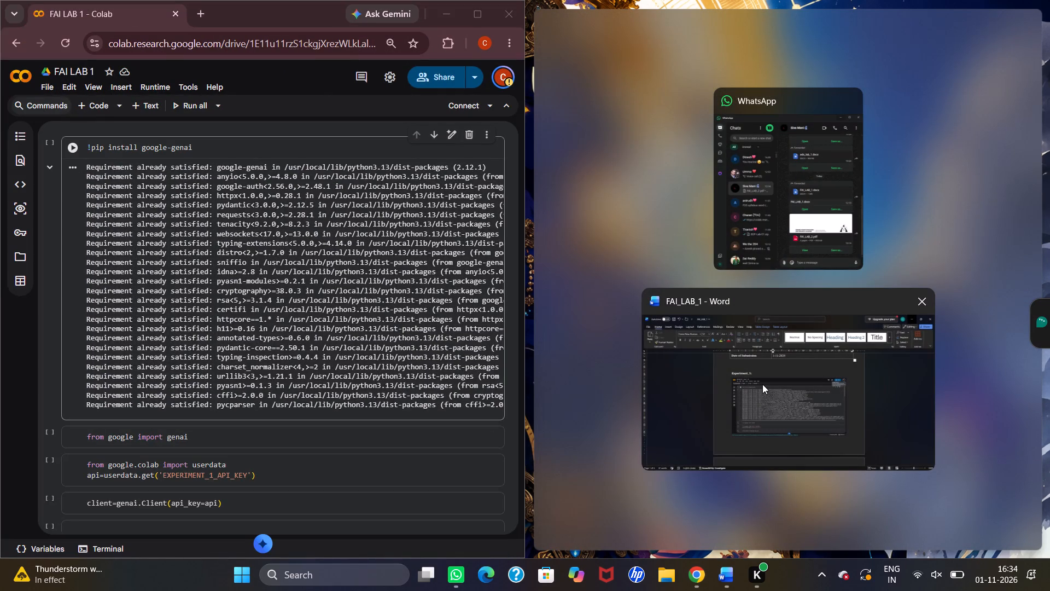
left_click(762, 384)
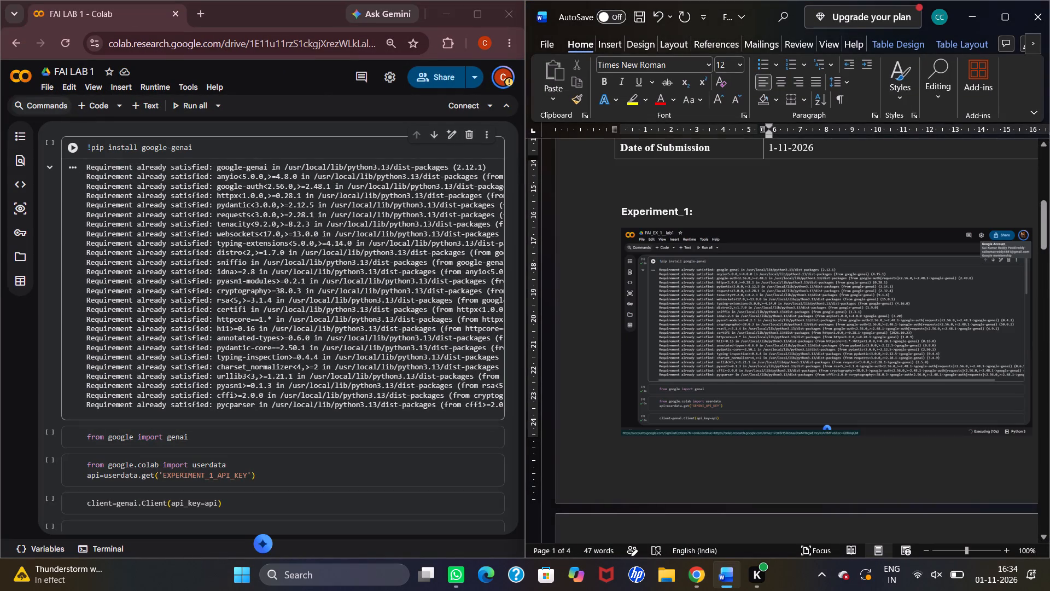
scroll(709, 334, "up", 6)
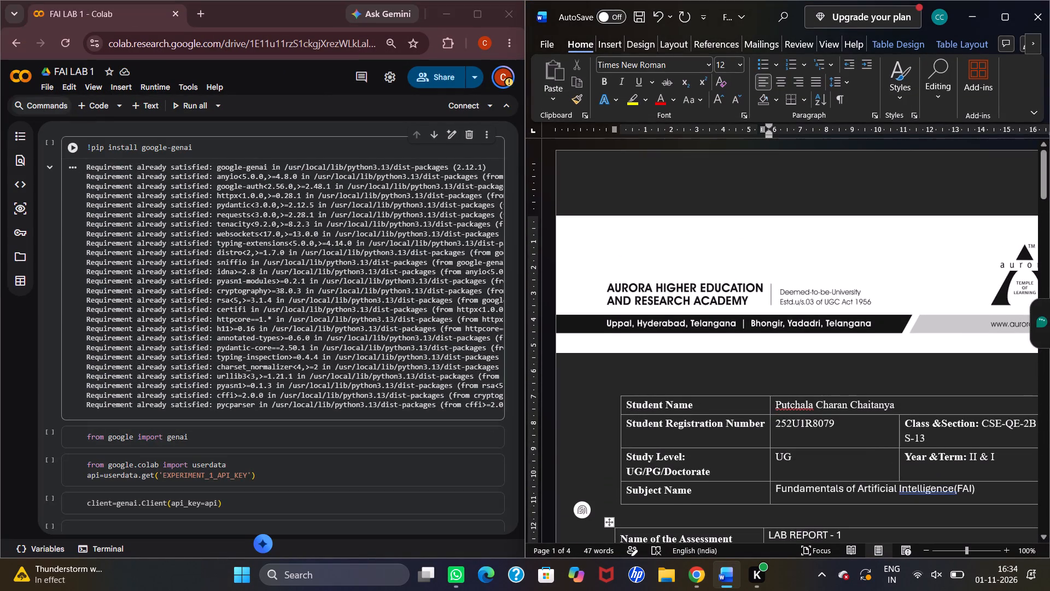
scroll(709, 334, "down", 1)
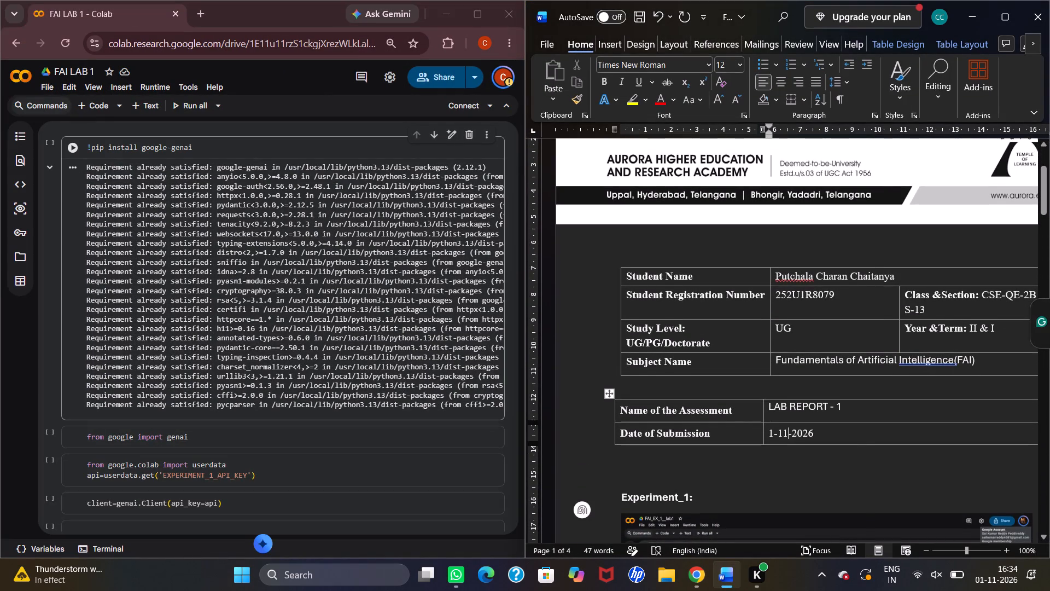
scroll(709, 334, "down", 3)
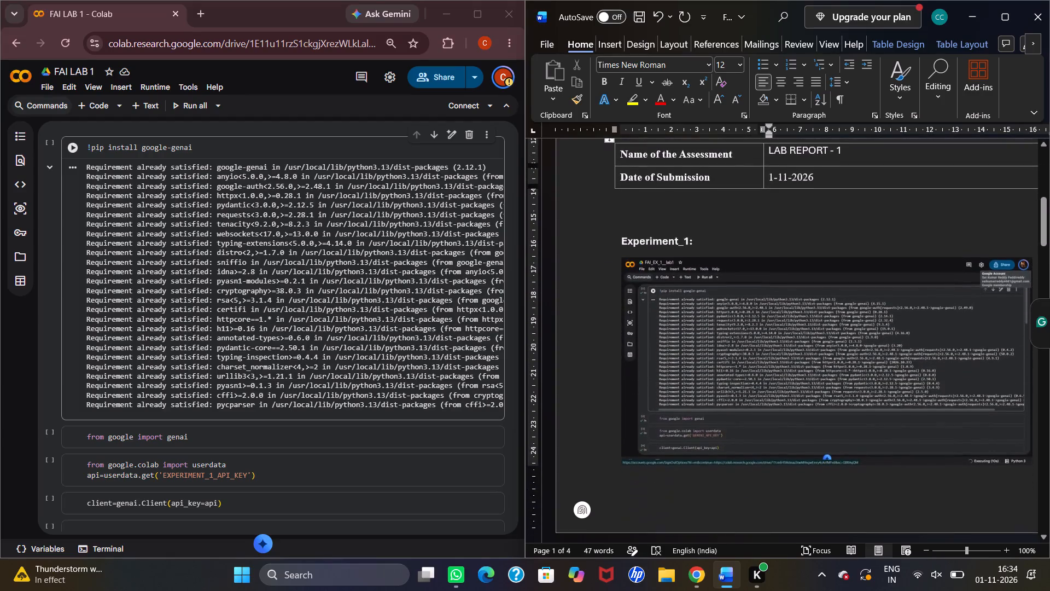
scroll(709, 334, "down", 1)
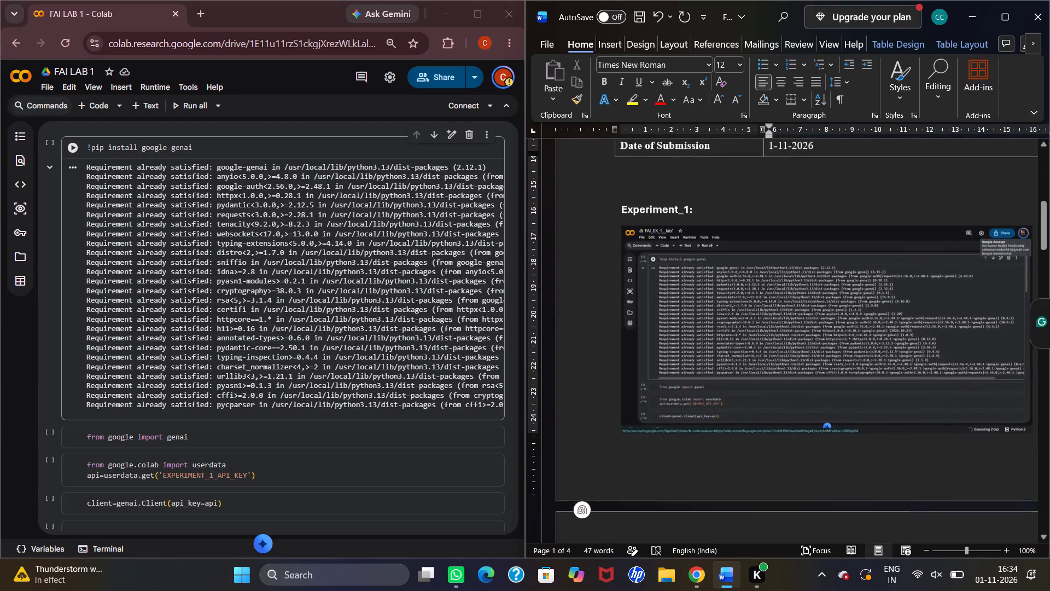
Select the screenshot under Experiment_1 in the report, and return both Word and the Colab browser to full-size windows.
left_click(756, 331)
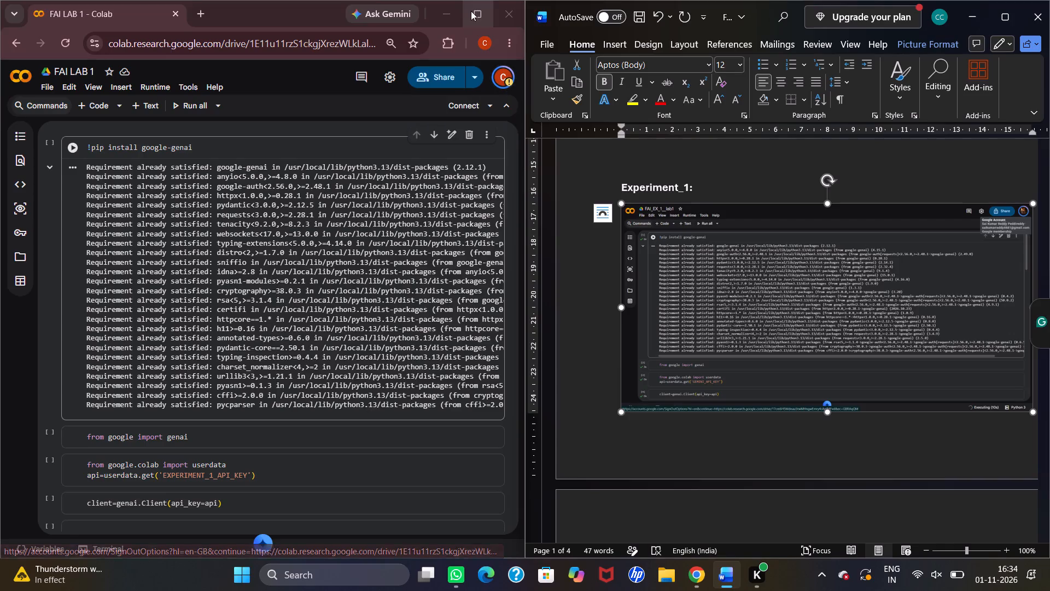
left_click(1012, 13)
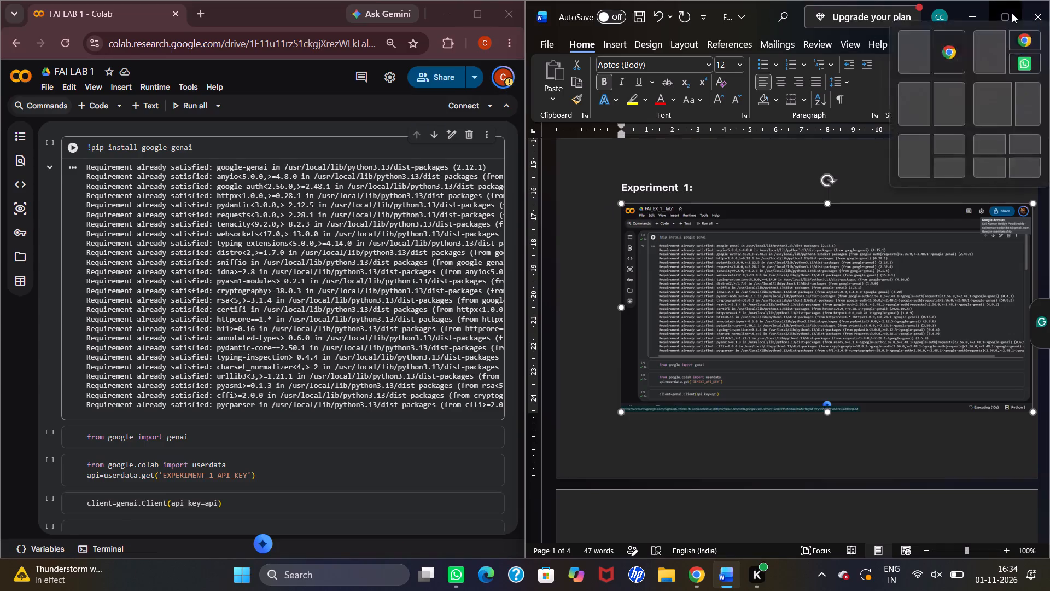
key("alt+Tab")
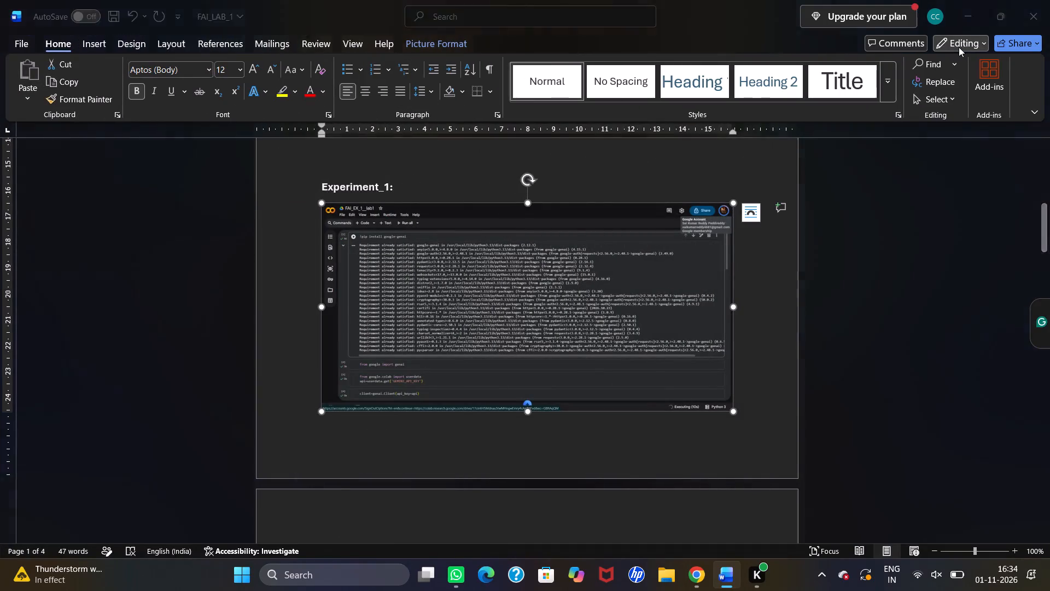
left_click(482, 5)
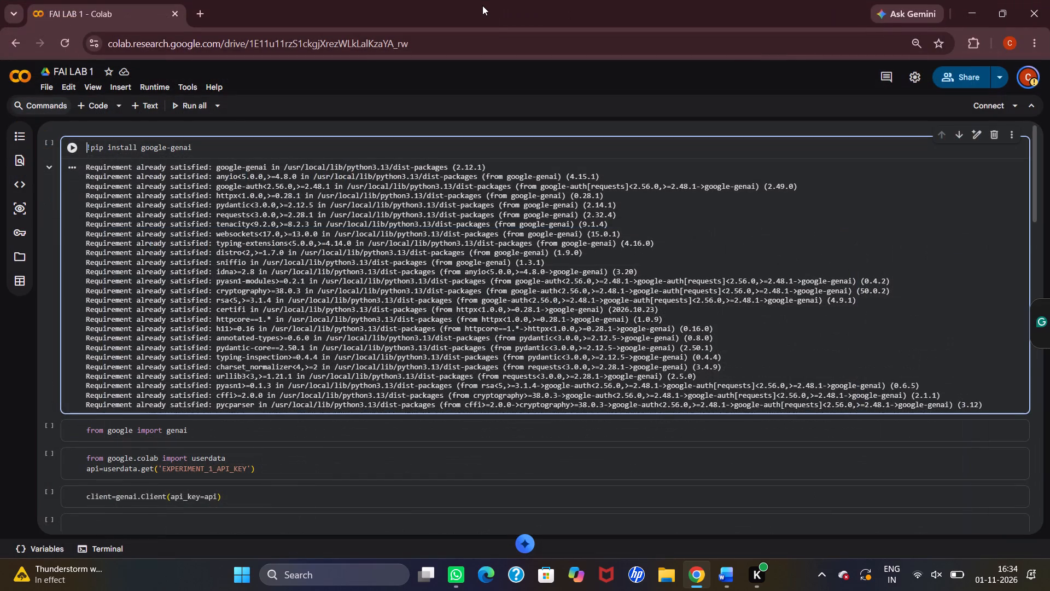
Using the report's Experiment_1 picture as reference, capture the browser view of the notebook's opening cells with the Google Account details showing.
scroll(499, 213, "up", 1)
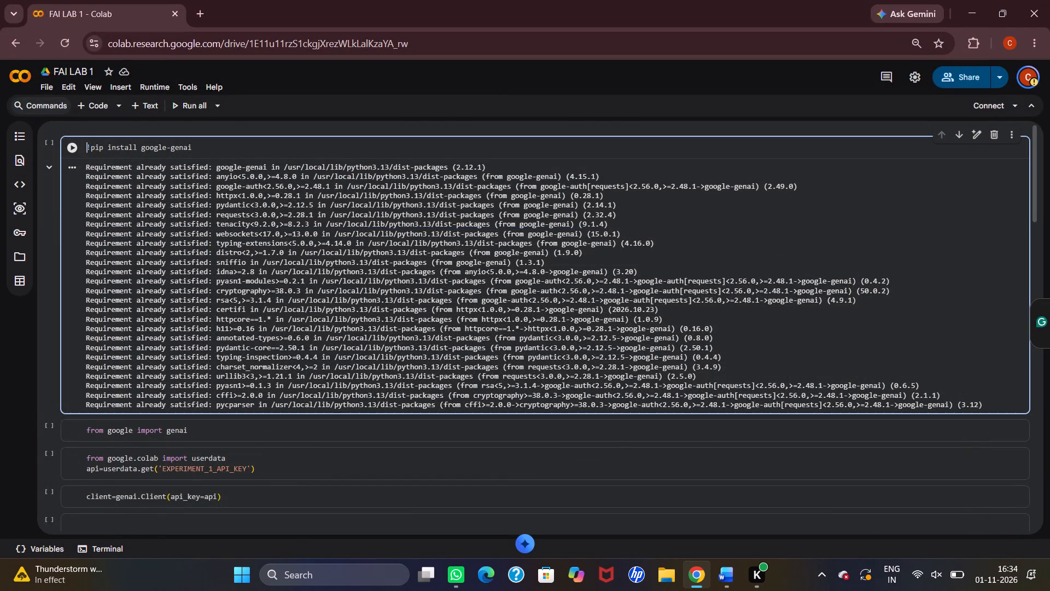
key("alt+Tab")
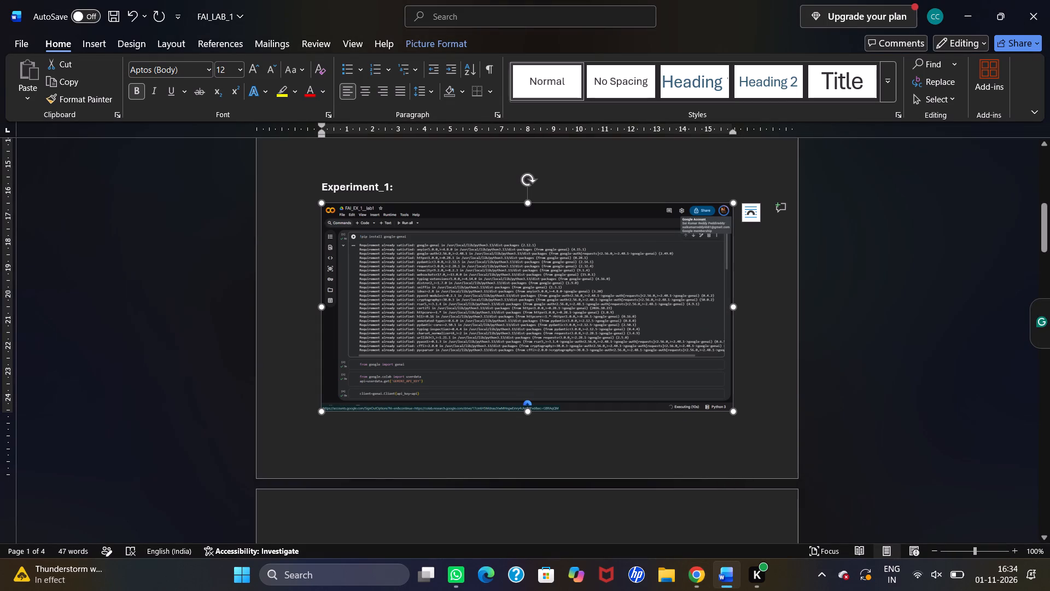
key("alt+Tab")
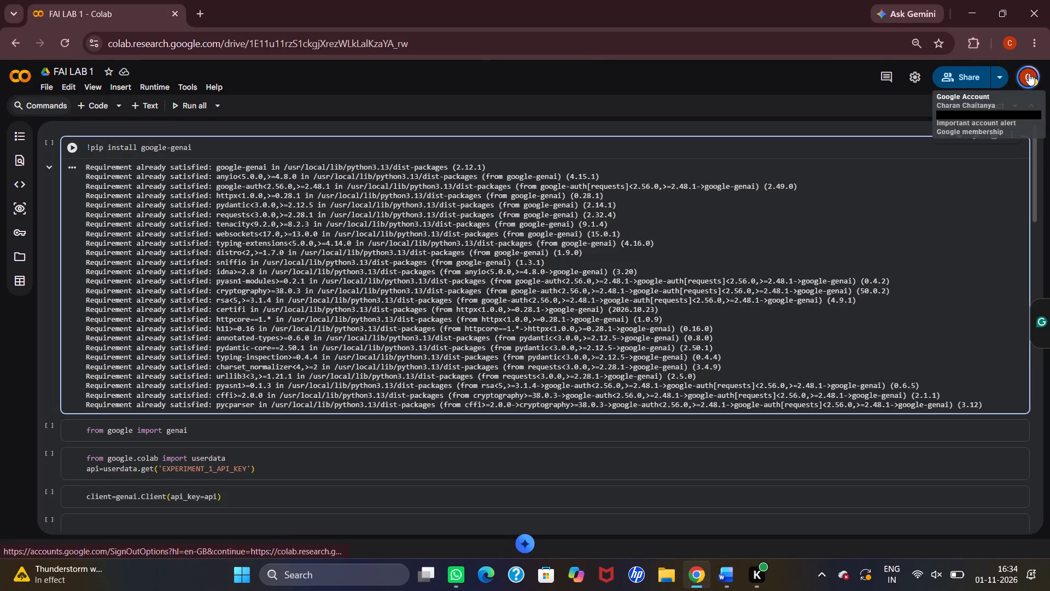
key("Print")
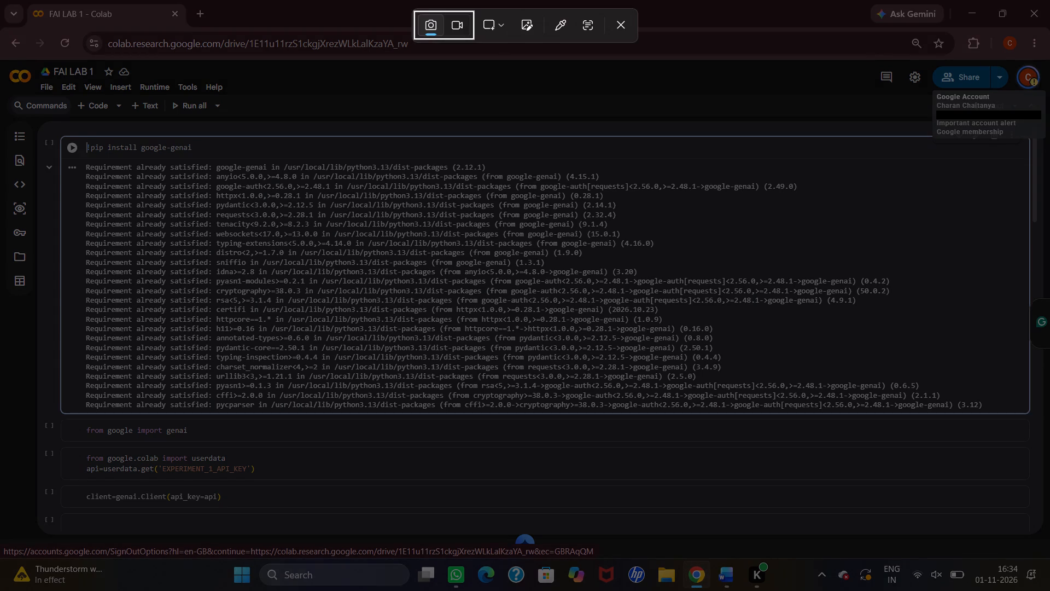
left_click_drag(0, 0, 635, 385)
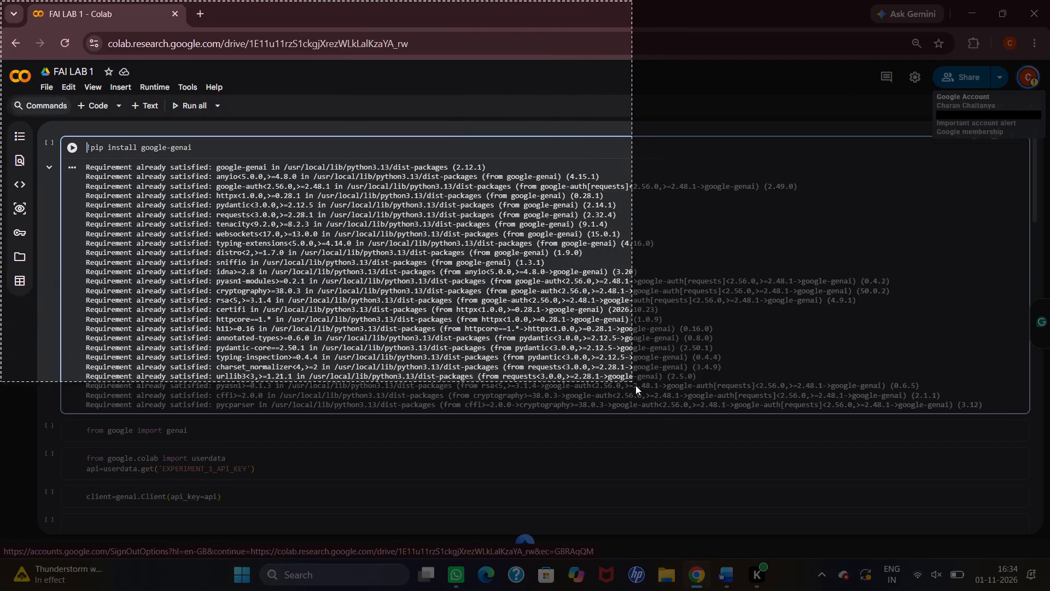
left_click_drag(635, 385, 813, 430)
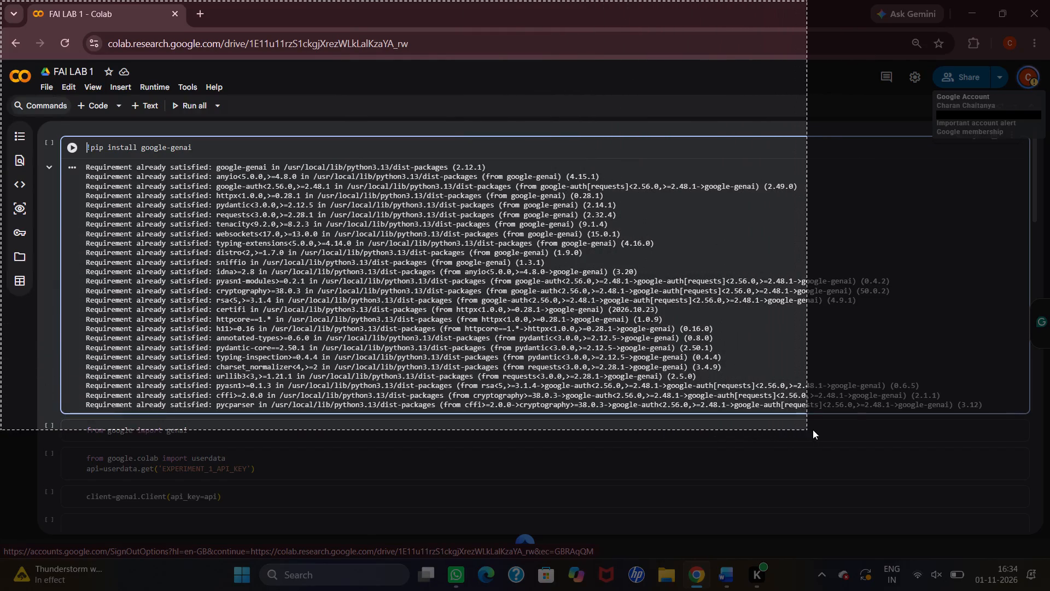
left_click_drag(813, 430, 998, 430)
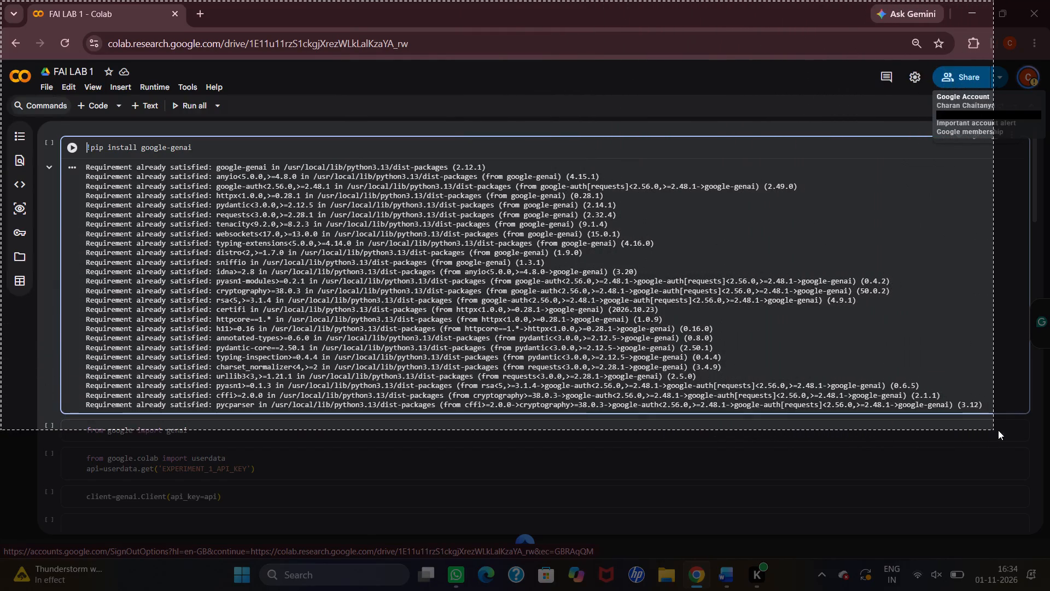
left_click_drag(998, 430, 1049, 553)
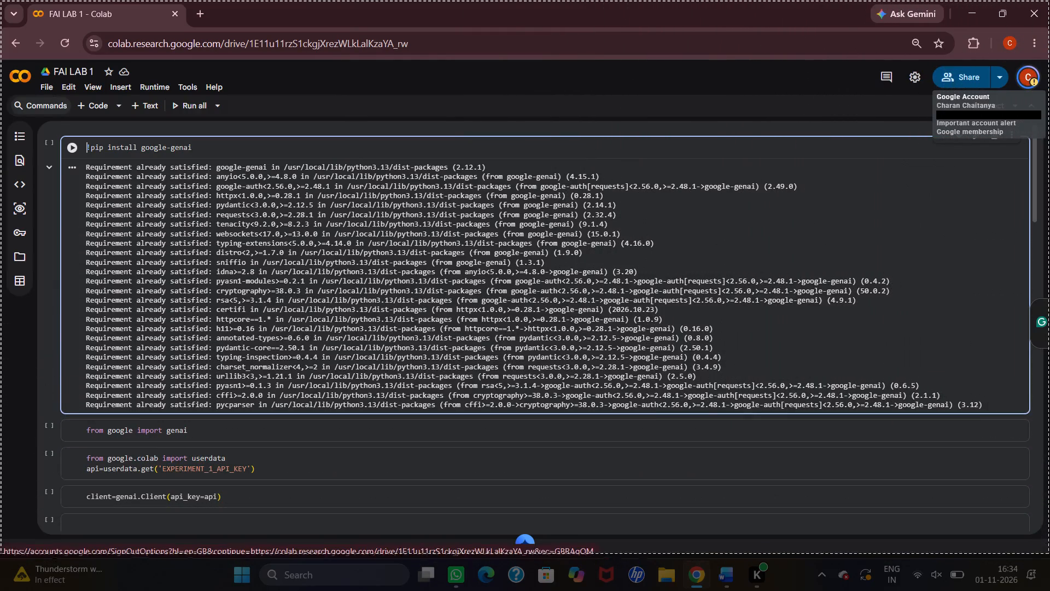
left_click_drag(1049, 553, 1049, 531)
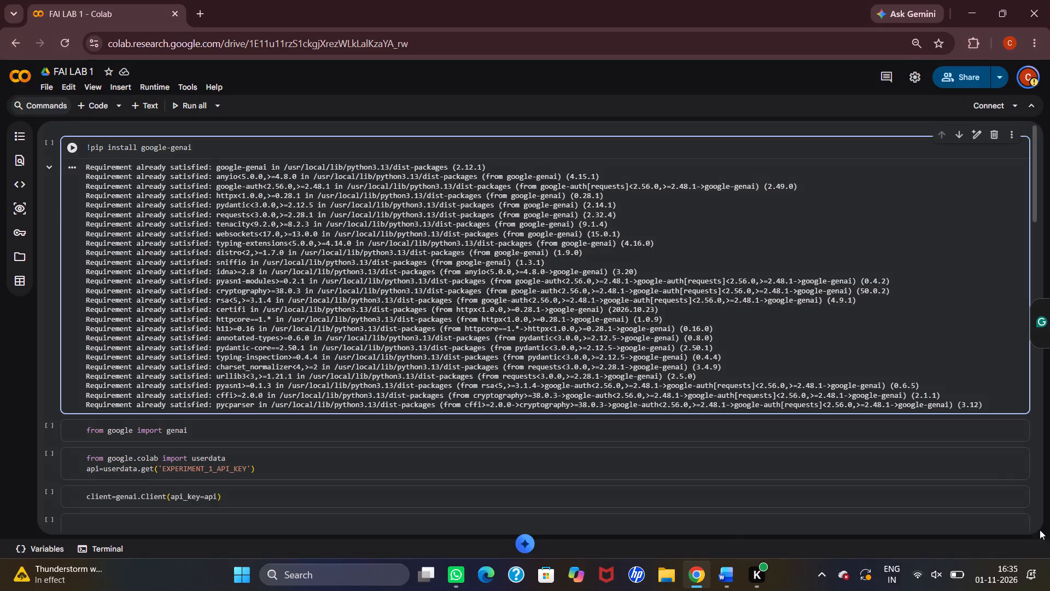
Replace the old screenshot under Experiment_1 in the Word report with the newly captured one.
key("alt+Tab")
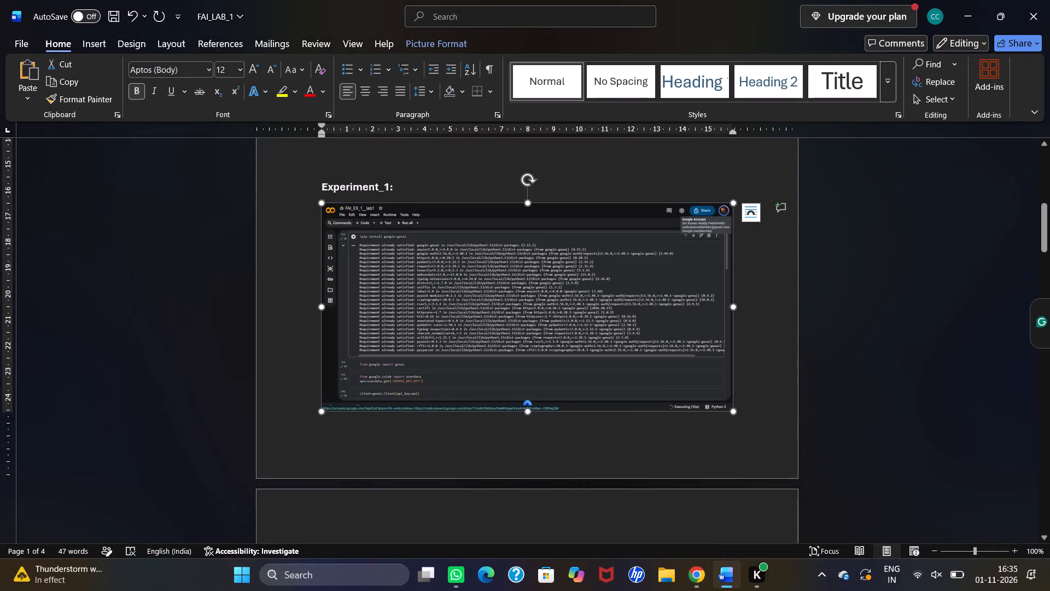
key("BackSpace")
key("ctrl+v")
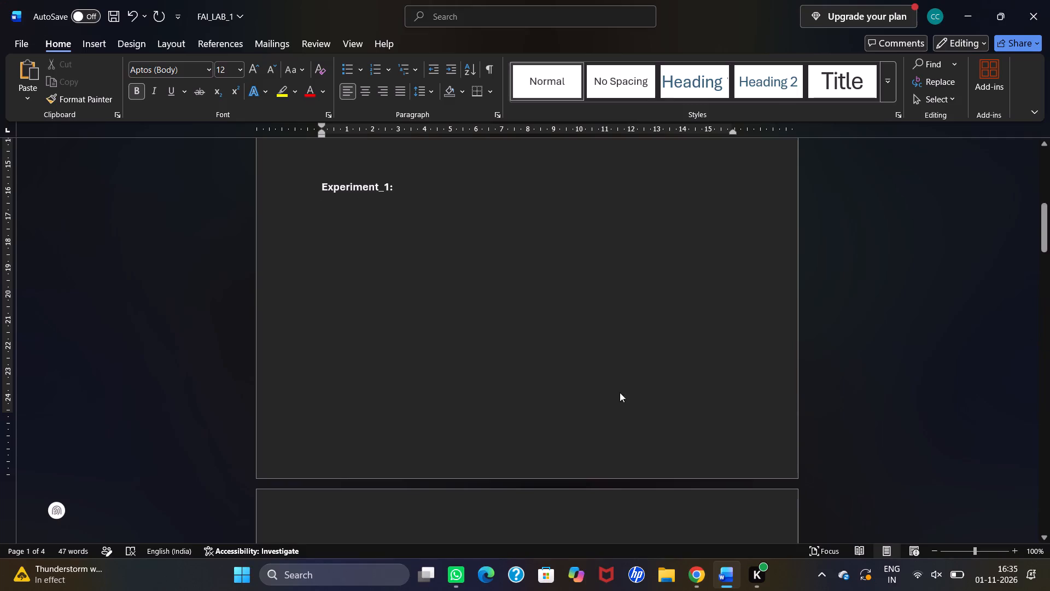
Review the report's following screenshots, enlarging the page to examine which code the language translator picture covers.
scroll(603, 410, "down", 2)
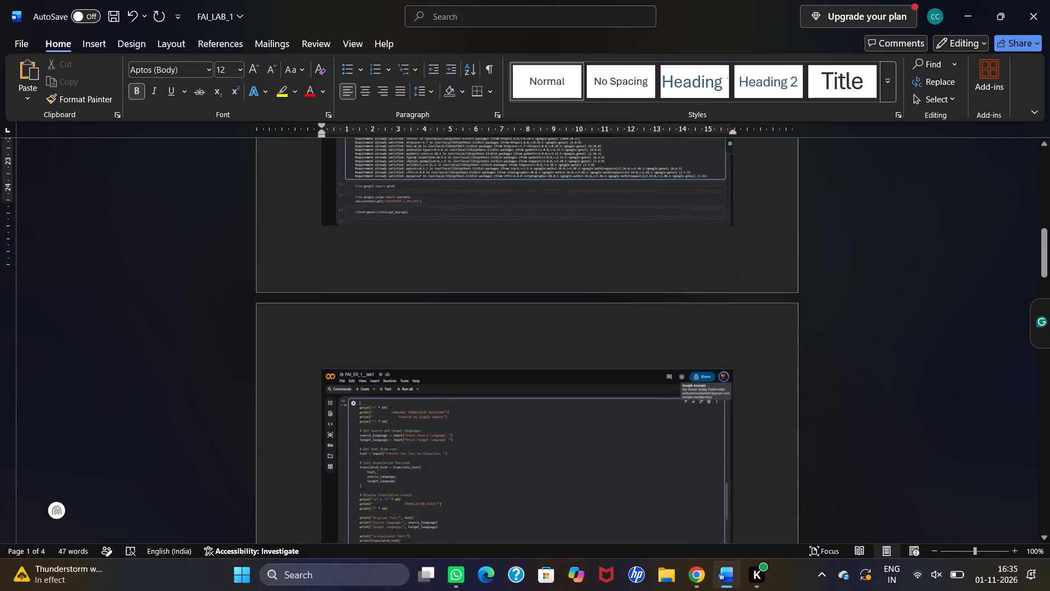
scroll(603, 410, "down", 2)
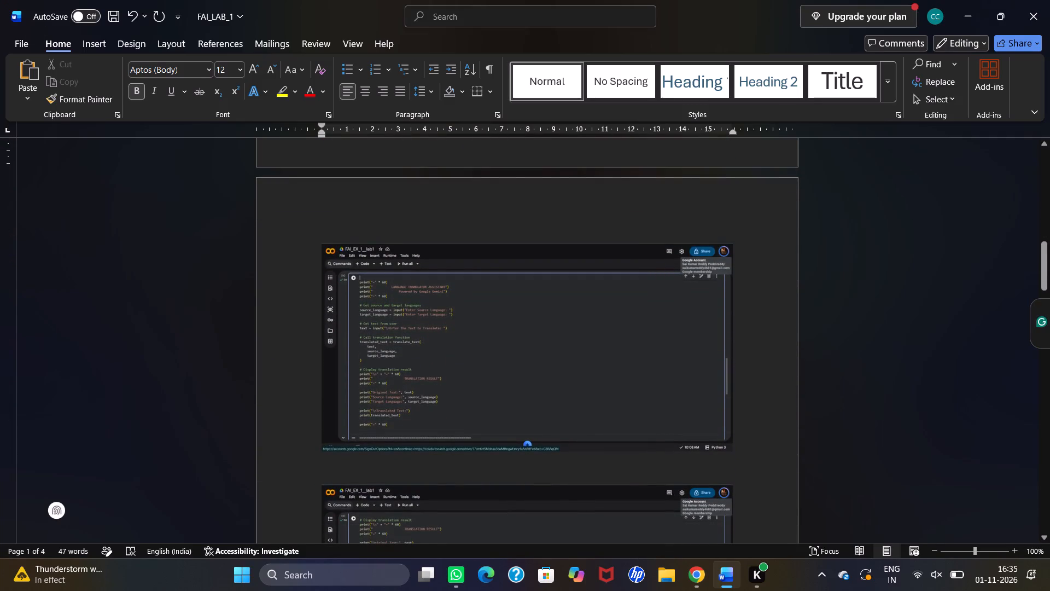
scroll(603, 410, "up", 1)
scroll(603, 410, "down", 2)
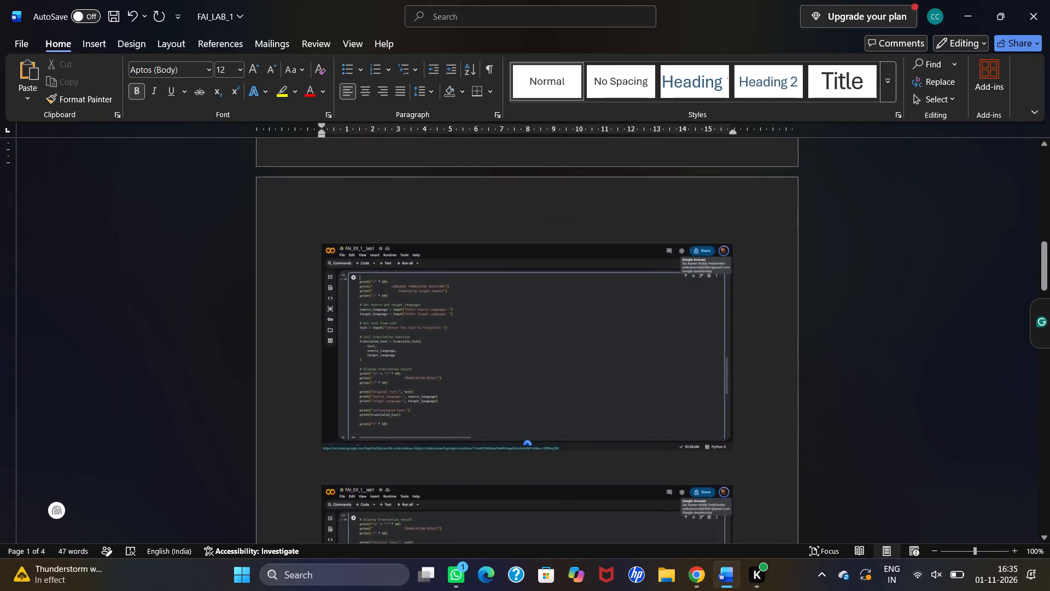
scroll(603, 410, "up", 6, "ctrl")
scroll(603, 410, "down", 1)
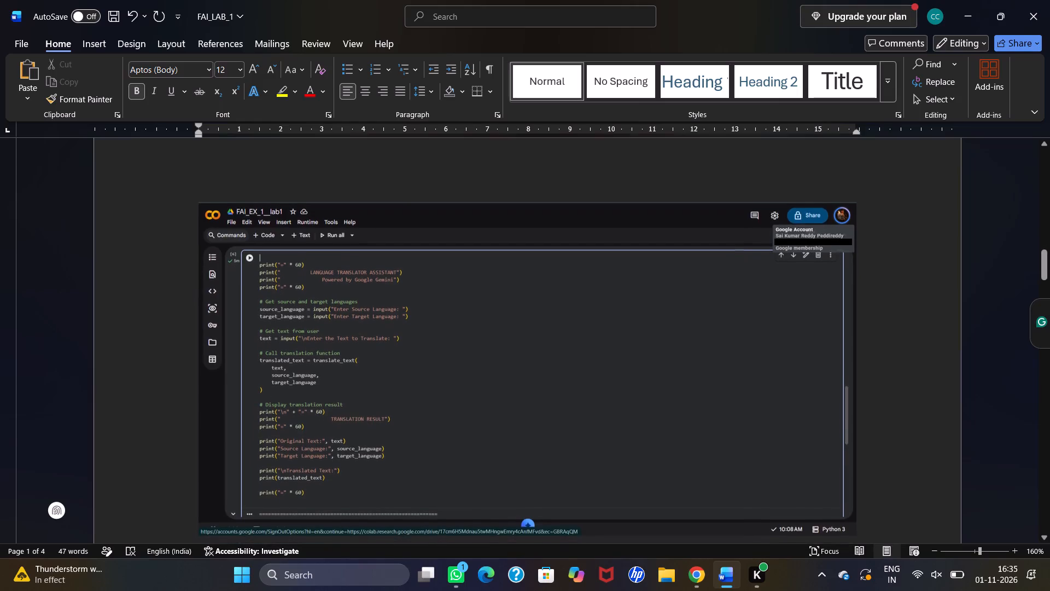
scroll(603, 410, "down", 3)
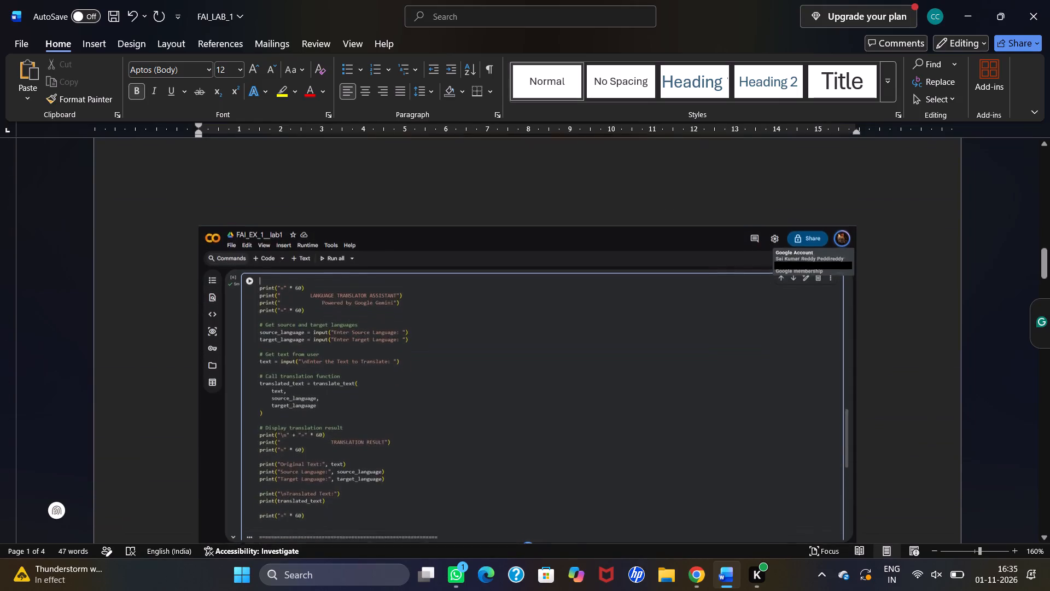
scroll(603, 410, "down", 1)
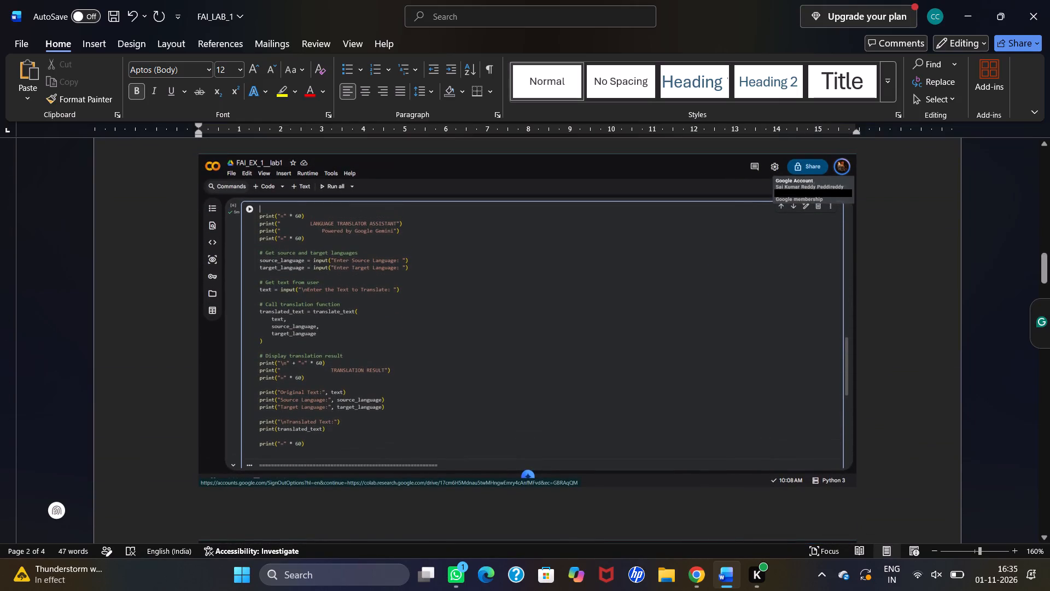
Compare the Colab notebook's cells with the Word report's screenshots to examine which code belongs between the opening-cells picture and the language translator picture.
key("alt+Tab")
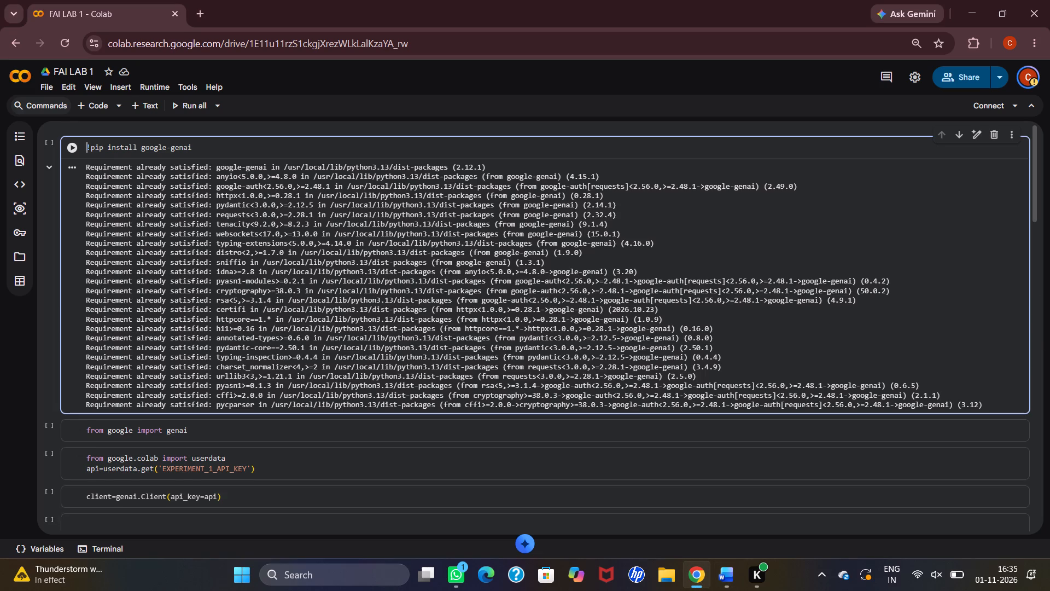
scroll(463, 235, "down", 5)
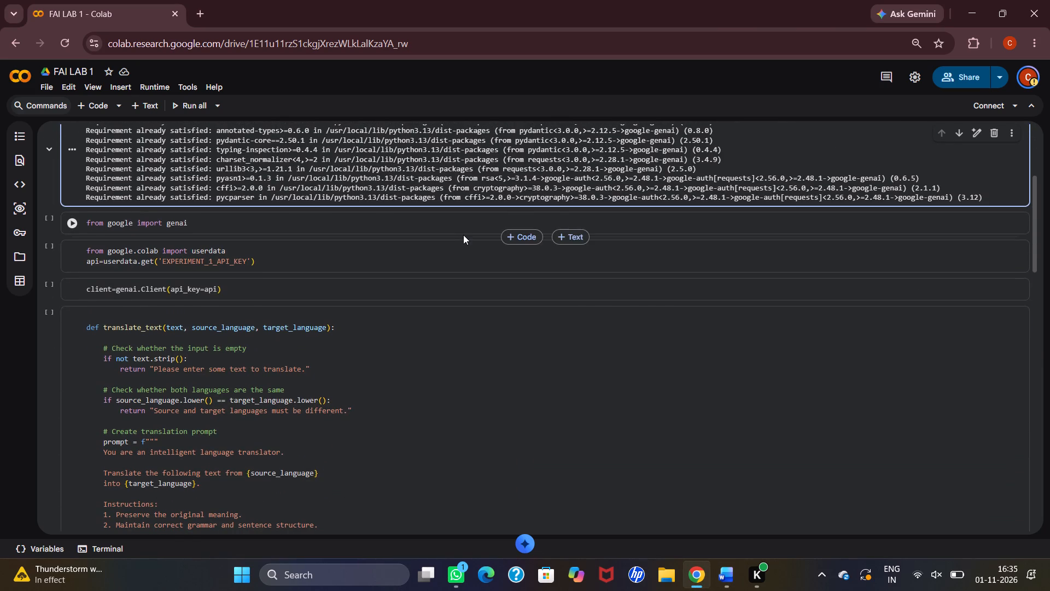
scroll(299, 363, "down", 5)
scroll(299, 363, "right", 1)
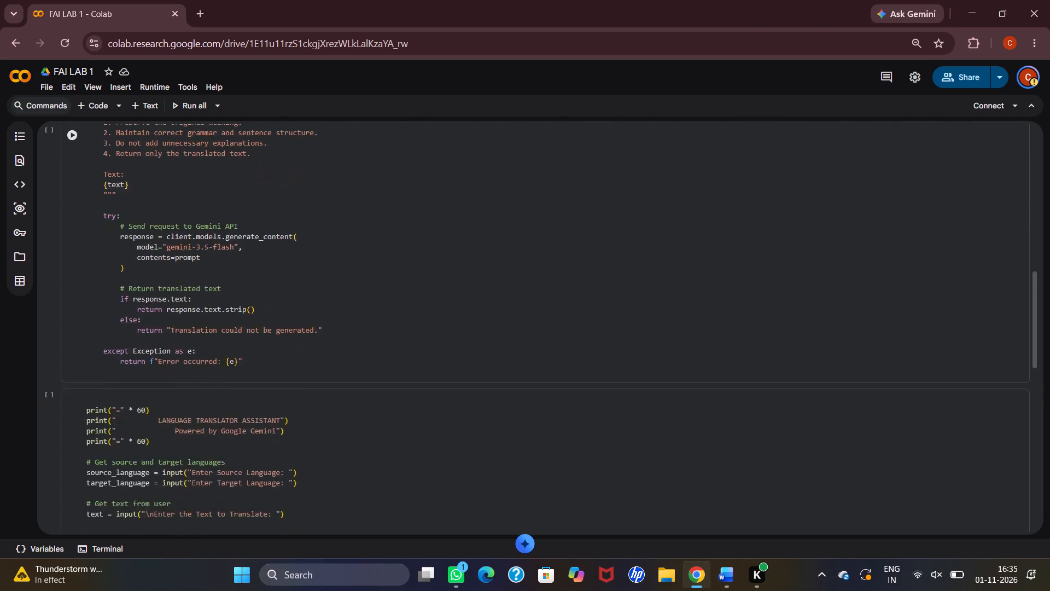
scroll(299, 363, "right", 2)
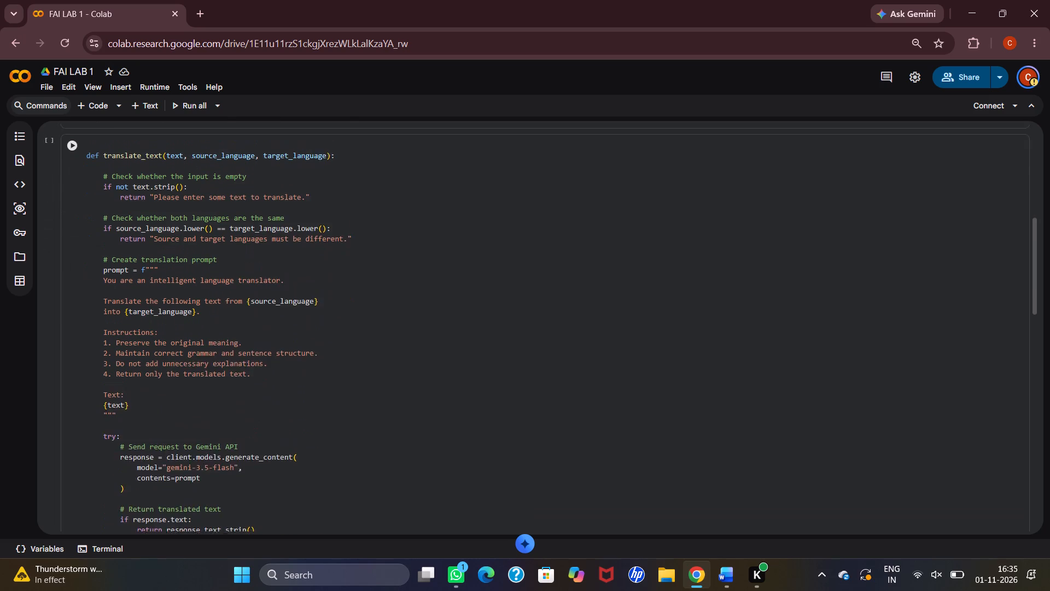
scroll(299, 363, "down", 1)
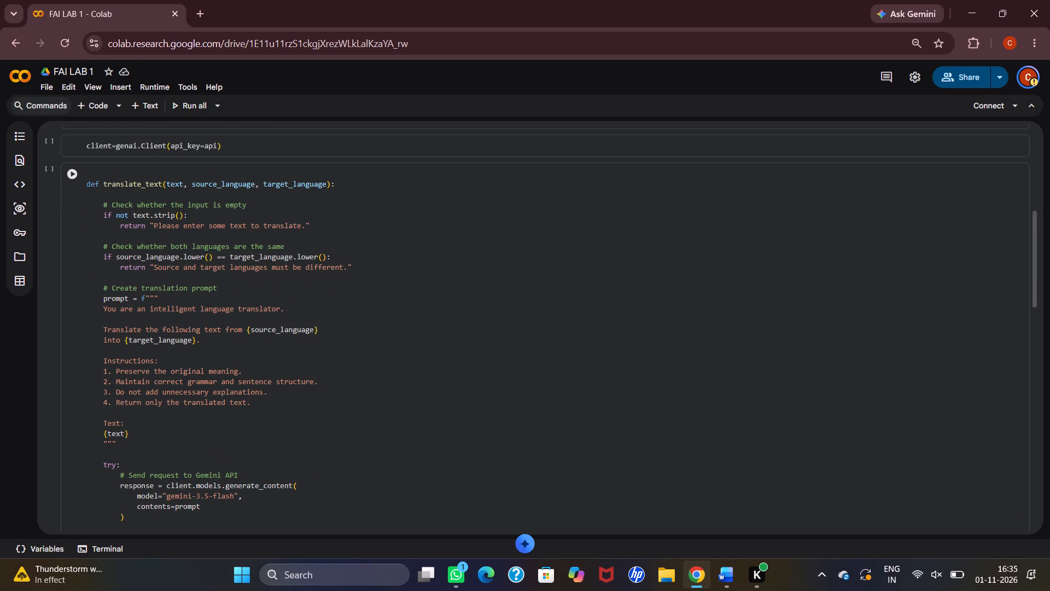
scroll(299, 363, "down", 5)
scroll(299, 363, "right", 1)
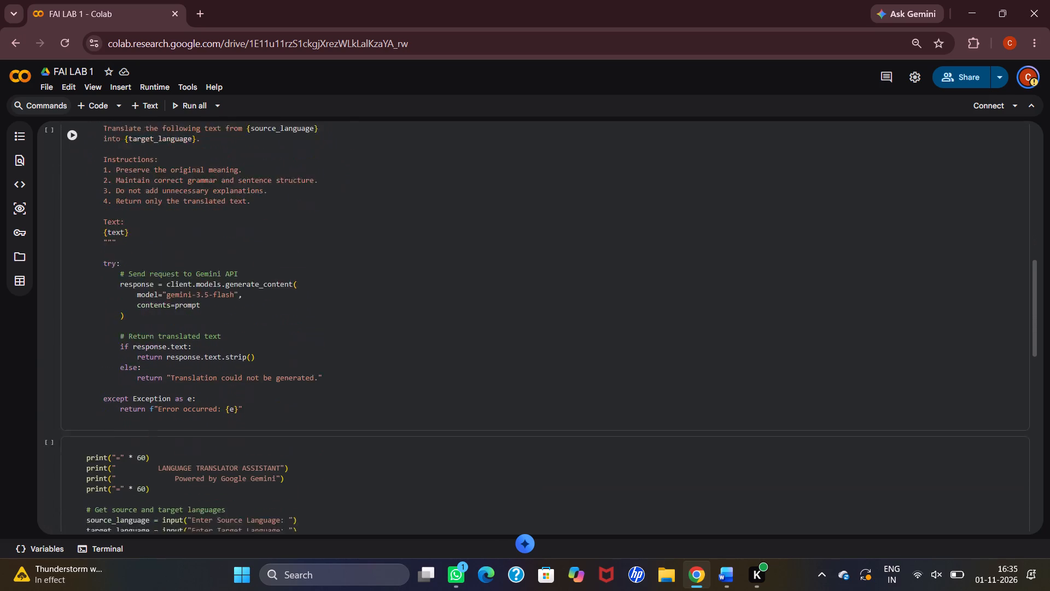
scroll(299, 363, "right", 2)
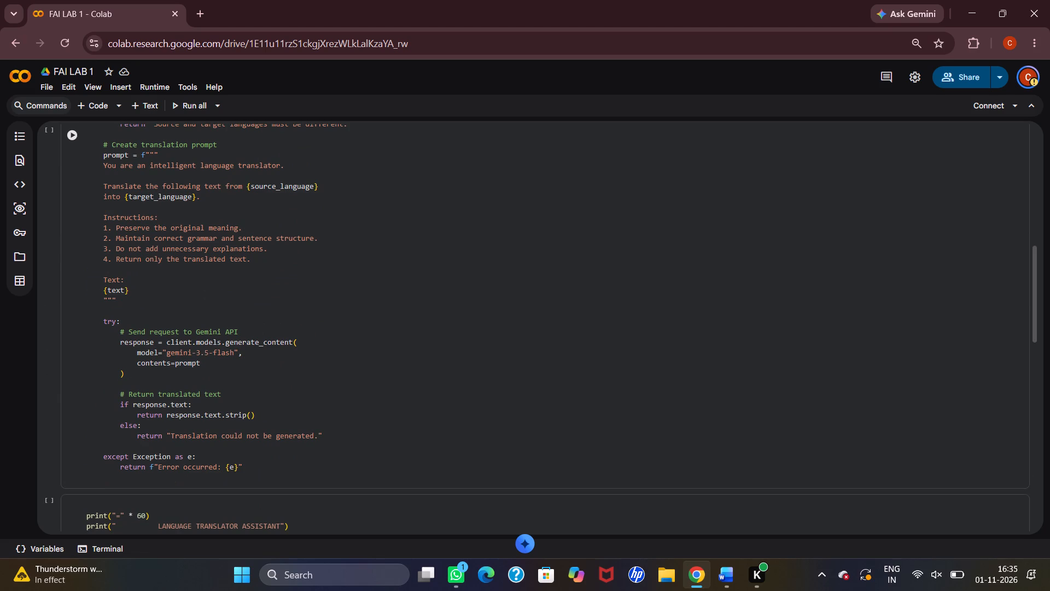
key("alt+Tab")
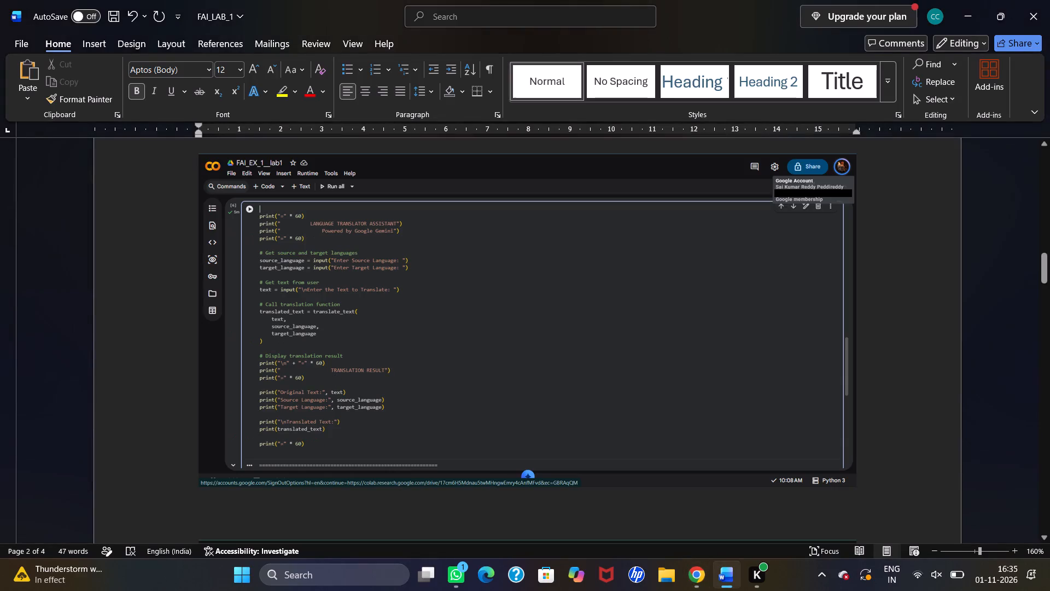
scroll(334, 375, "up", 1)
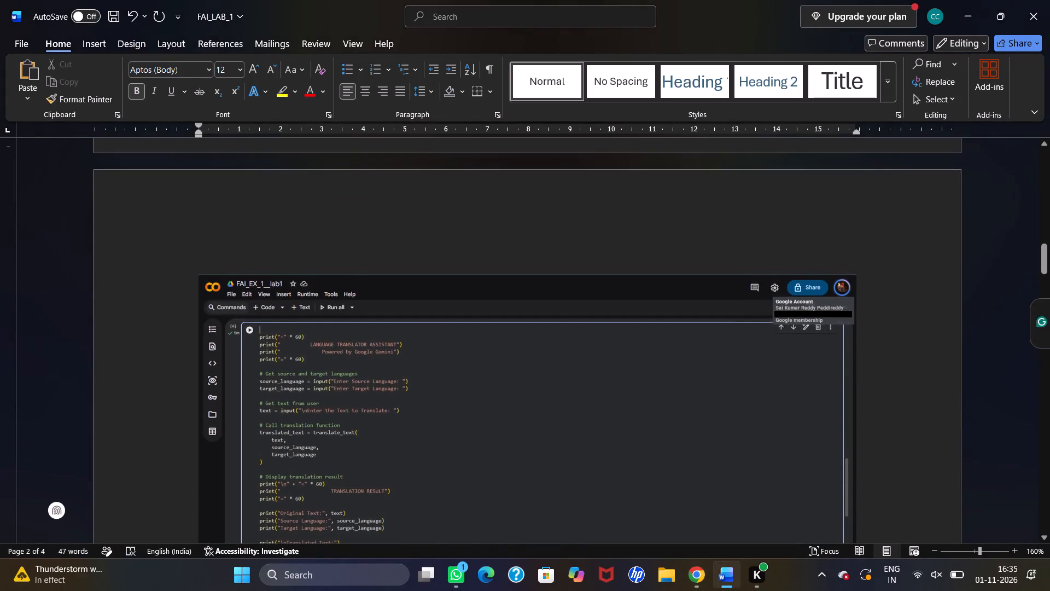
scroll(334, 375, "up", 2)
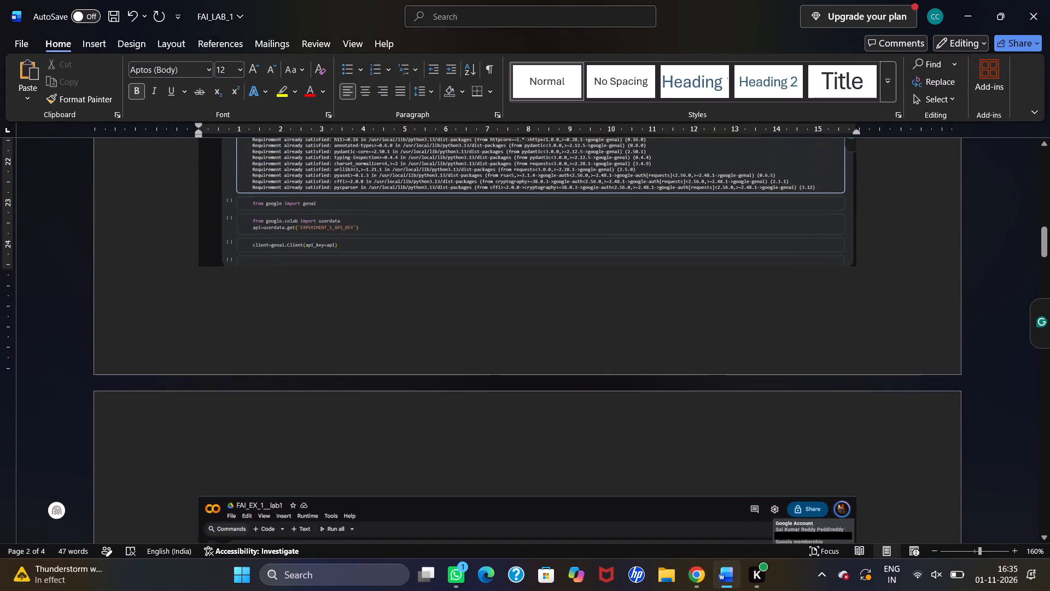
scroll(334, 375, "down", 2)
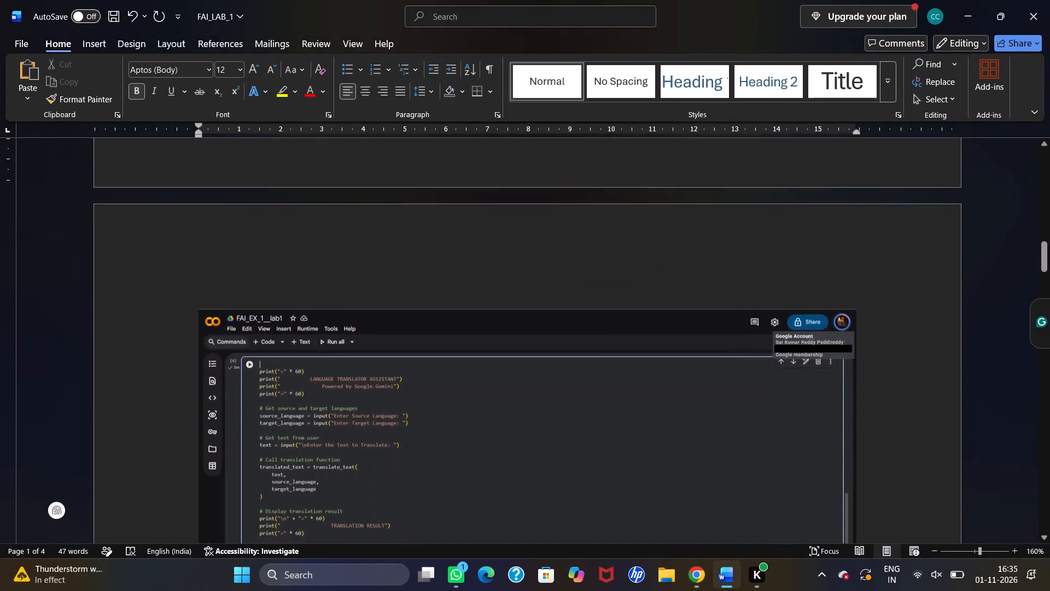
Fit the translate_text function, from its def line to the final except block, in the Colab notebook's view and dismiss the Quick Heal renewal notice.
key("alt+Tab")
scroll(240, 398, "up", 2)
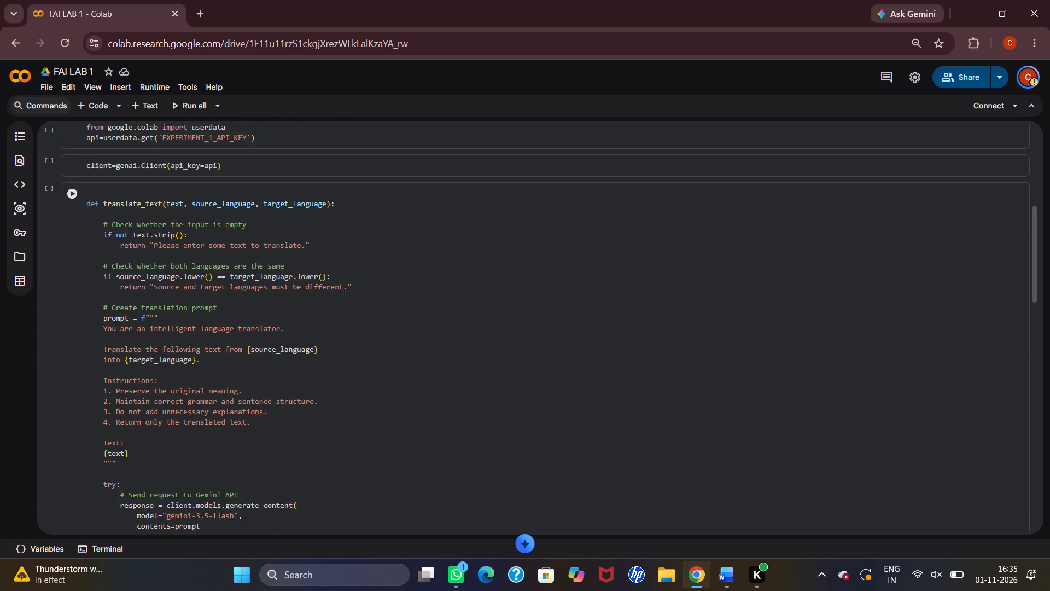
scroll(240, 398, "up", 3)
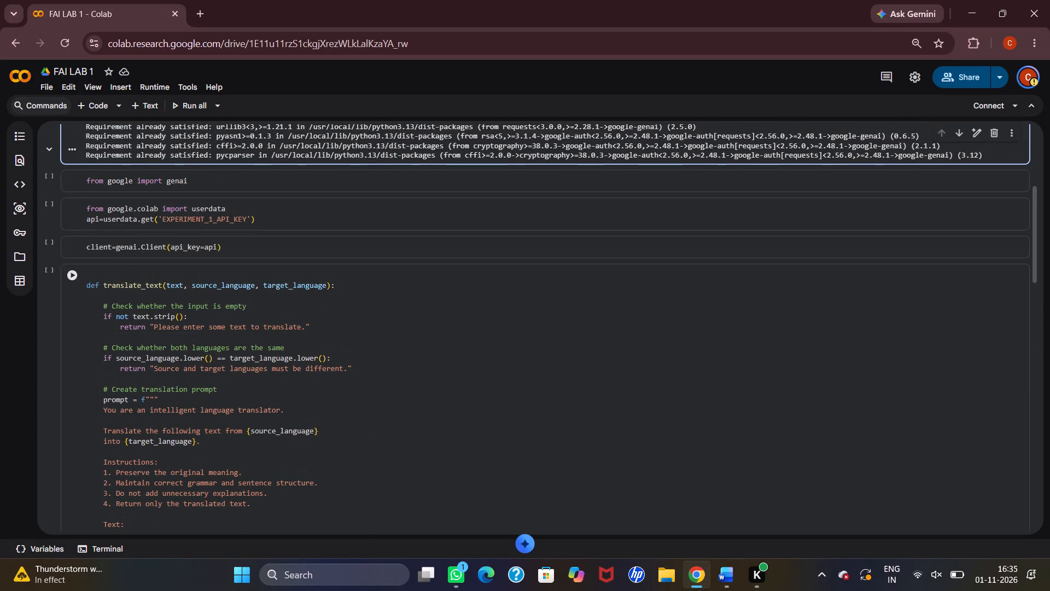
scroll(240, 398, "down", 4)
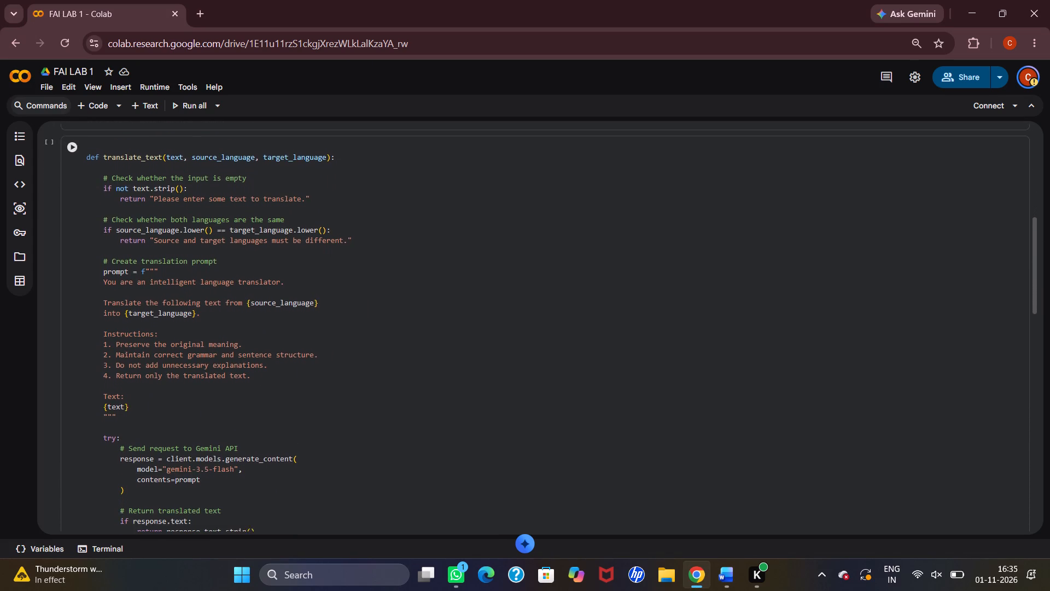
scroll(240, 398, "down", 2)
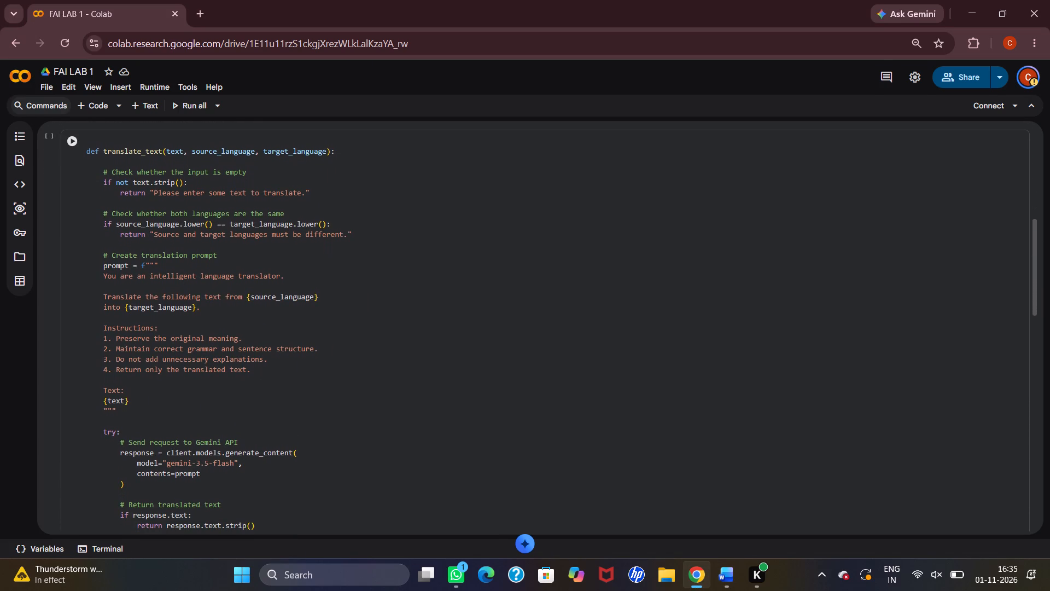
scroll(240, 398, "down", 1)
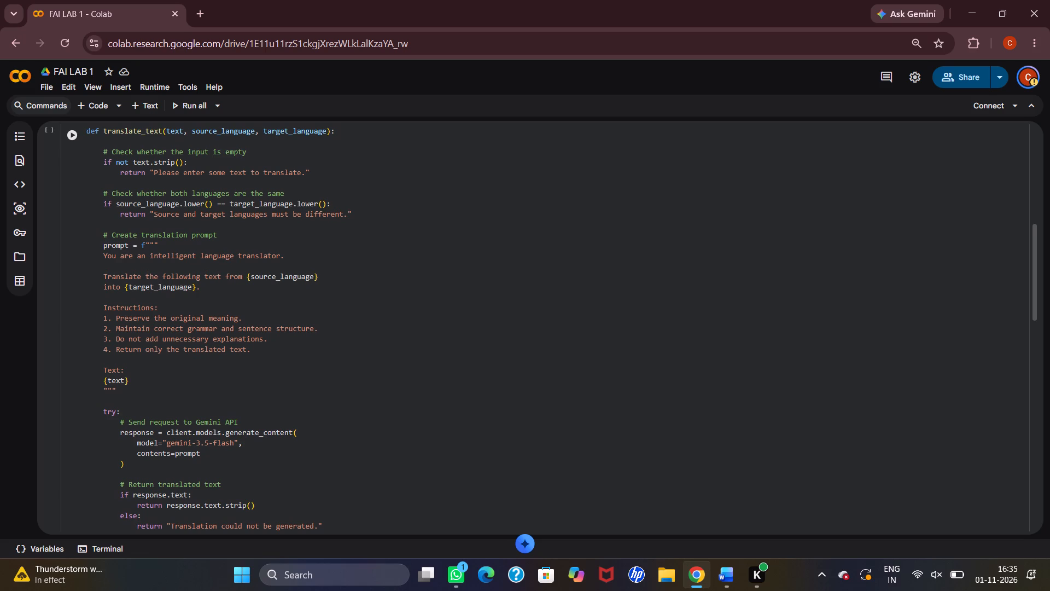
key("ctrl+minus")
scroll(240, 398, "right", 1)
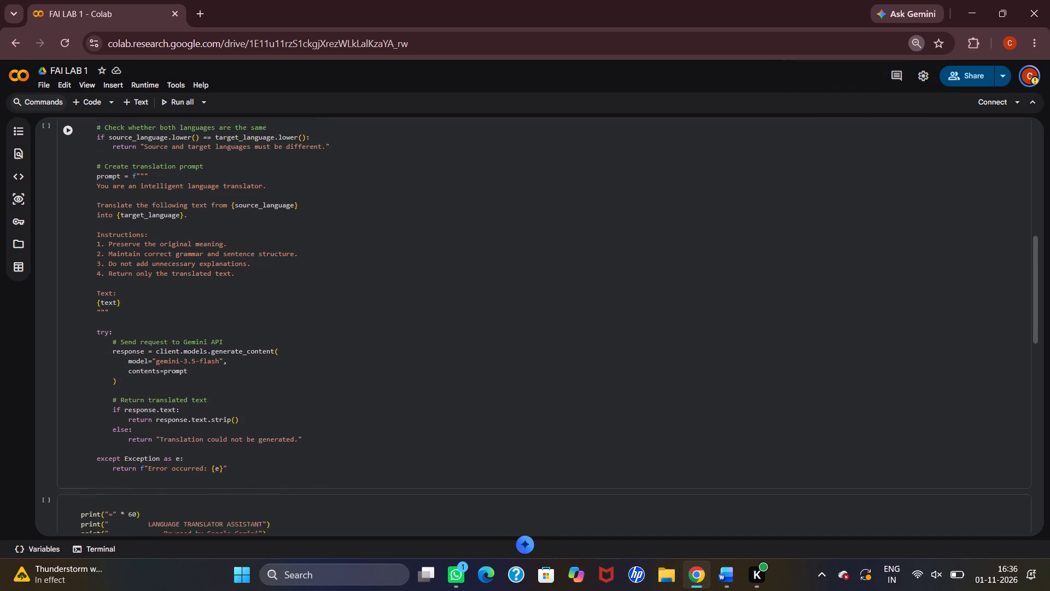
scroll(240, 398, "right", 1)
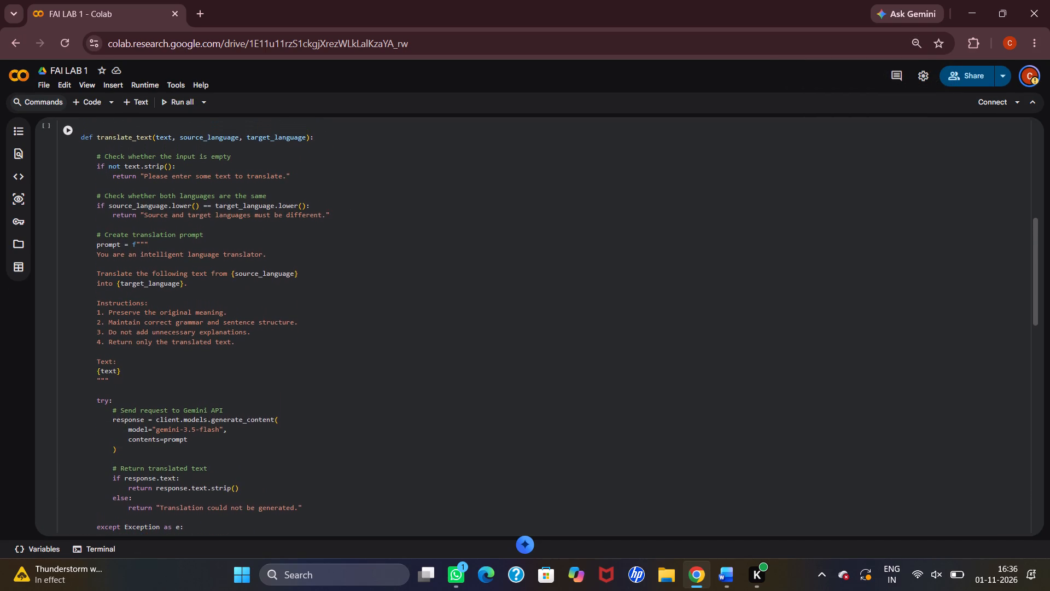
scroll(240, 398, "right", 3)
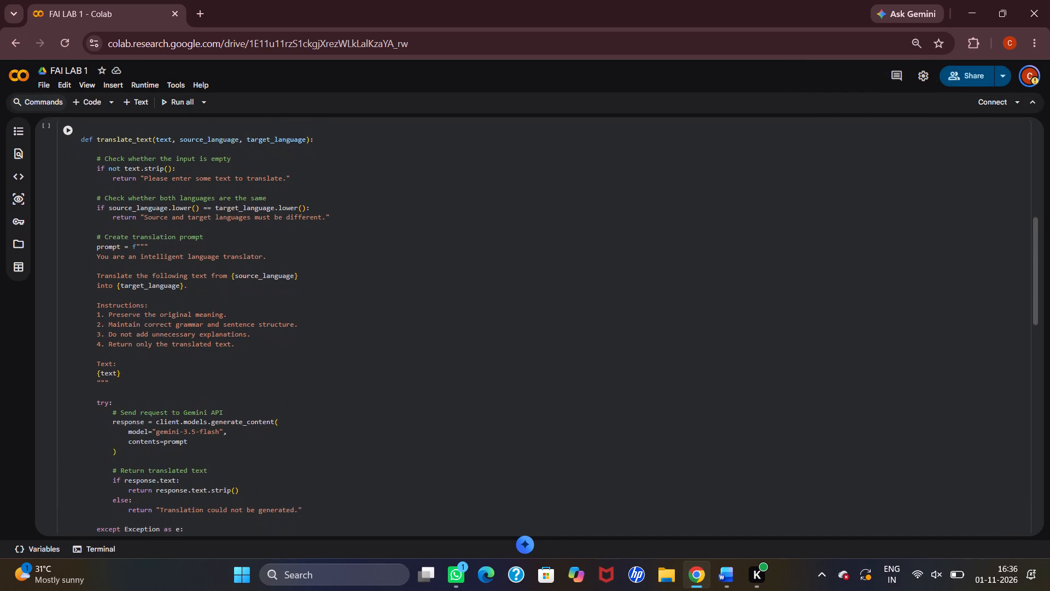
scroll(240, 398, "right", 1)
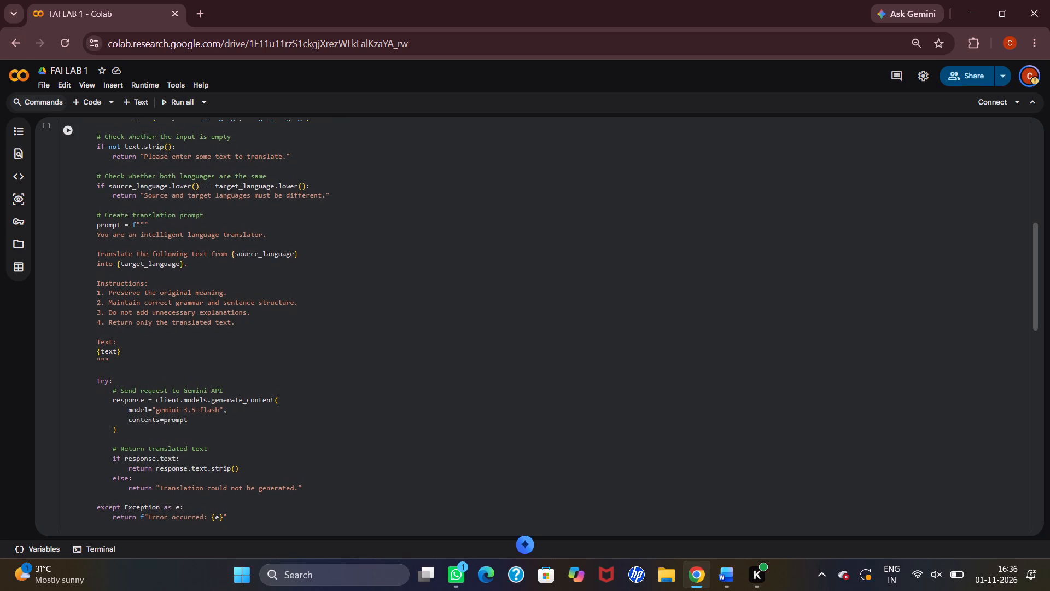
scroll(240, 398, "right", 2)
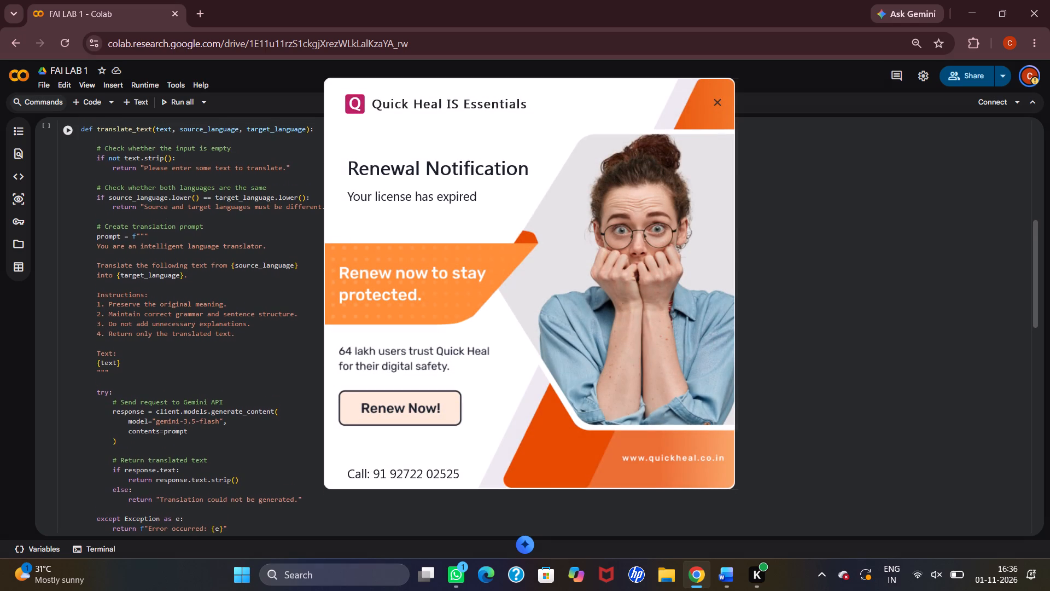
scroll(240, 398, "right", 1)
left_click(722, 105)
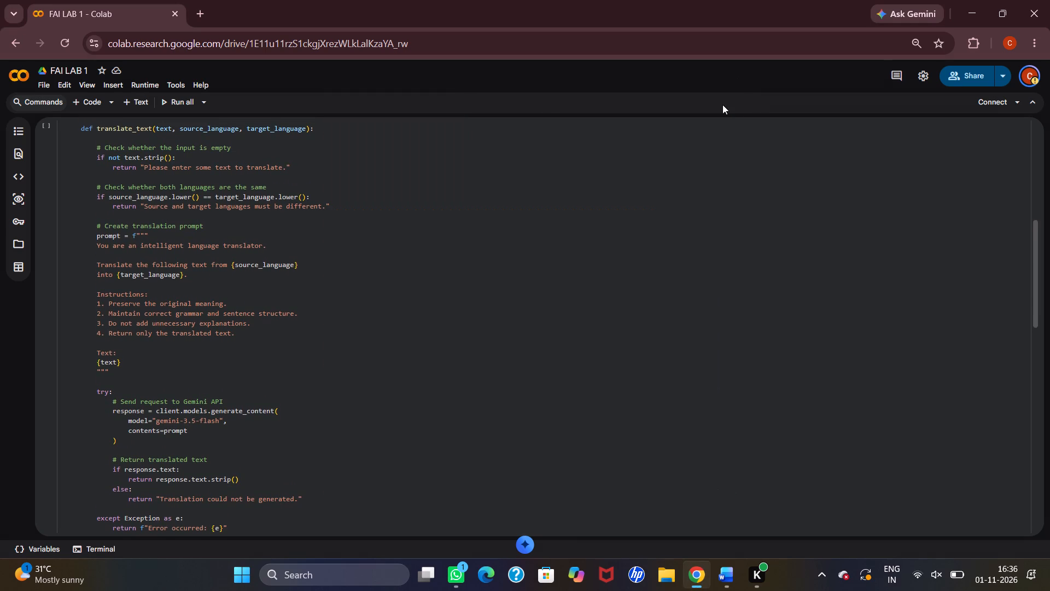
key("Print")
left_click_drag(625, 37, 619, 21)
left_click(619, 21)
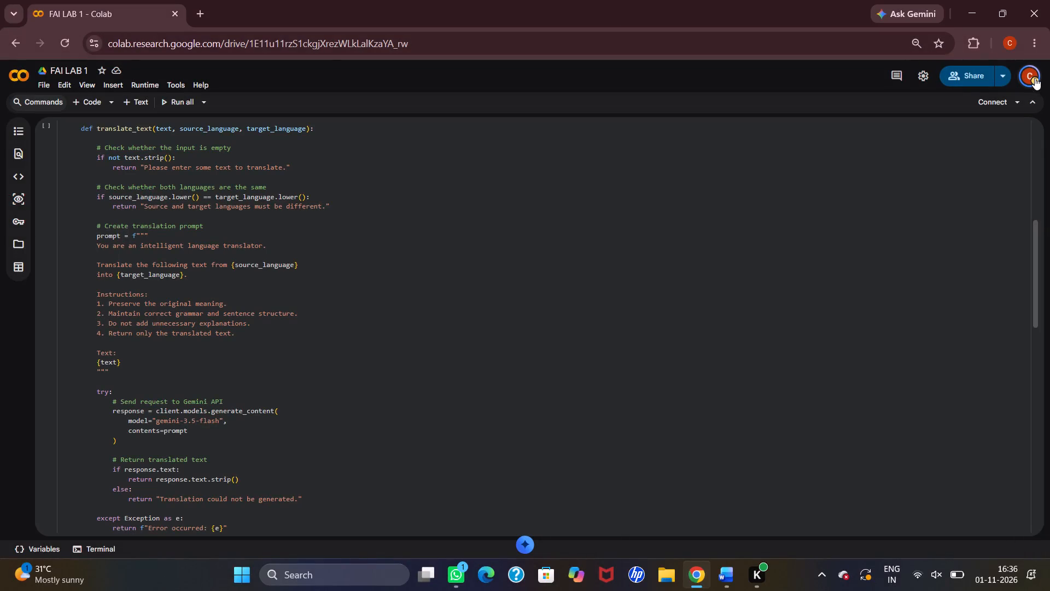
Capture the Colab page area showing the full translate_text function, with the Google Account details displayed, leaving out the browser's address bar and the taskbar.
key("Print")
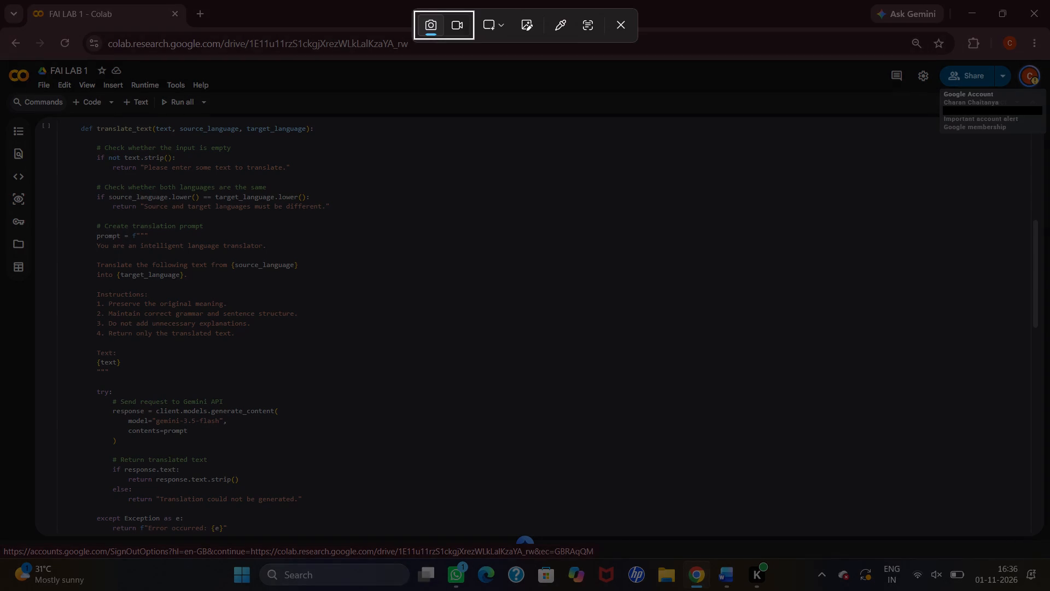
left_click_drag(2, 59, 518, 264)
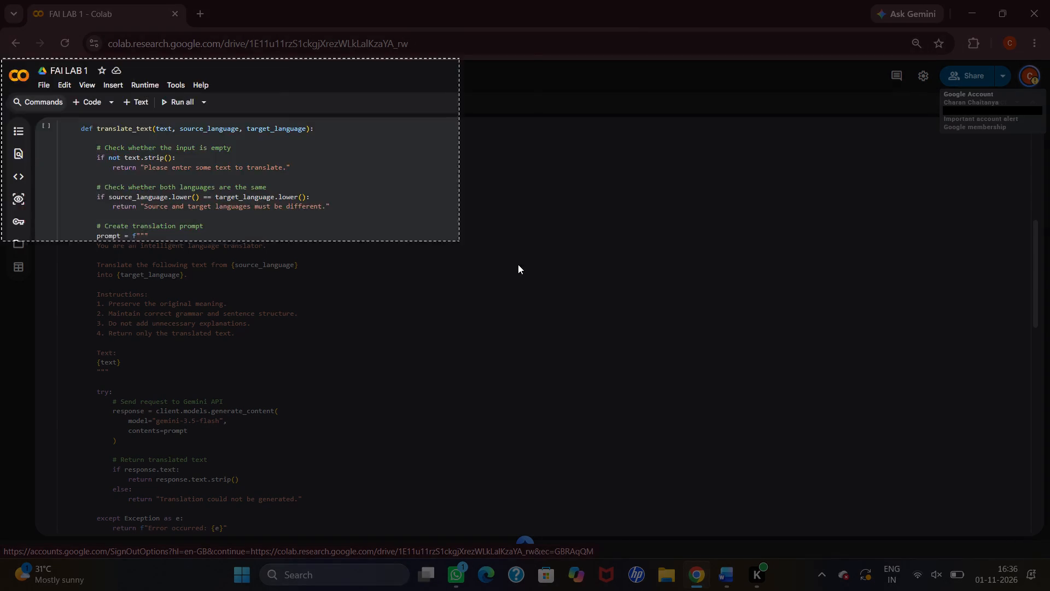
left_click_drag(518, 264, 779, 344)
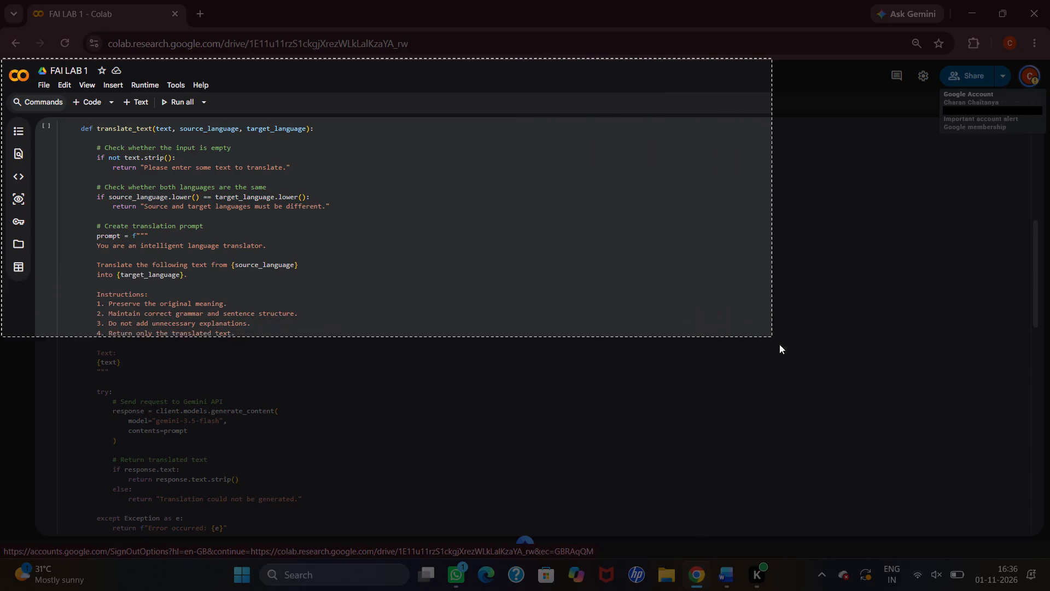
left_click_drag(779, 344, 983, 523)
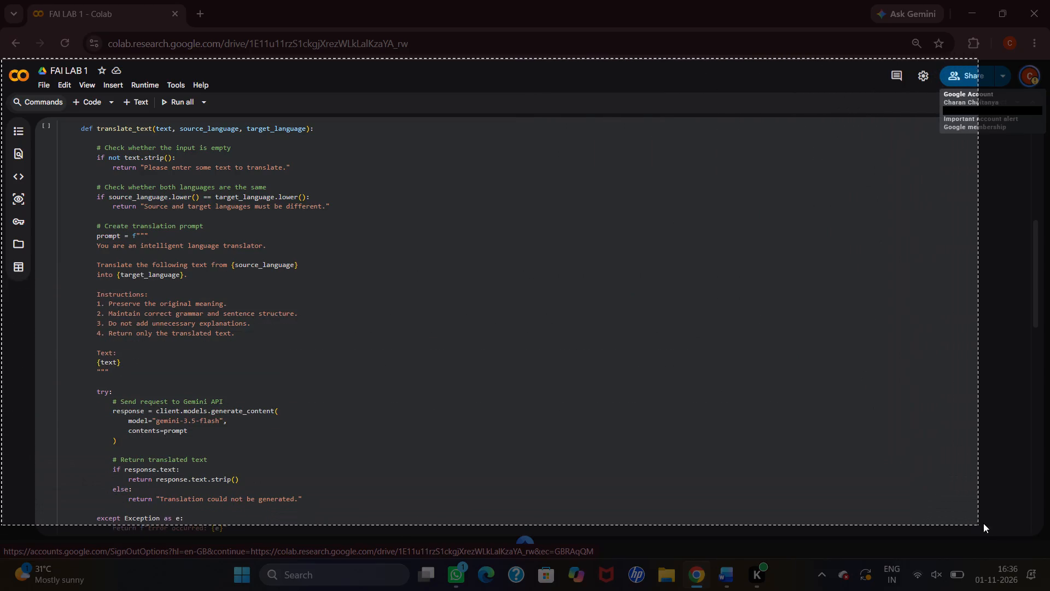
left_click_drag(983, 523, 1049, 546)
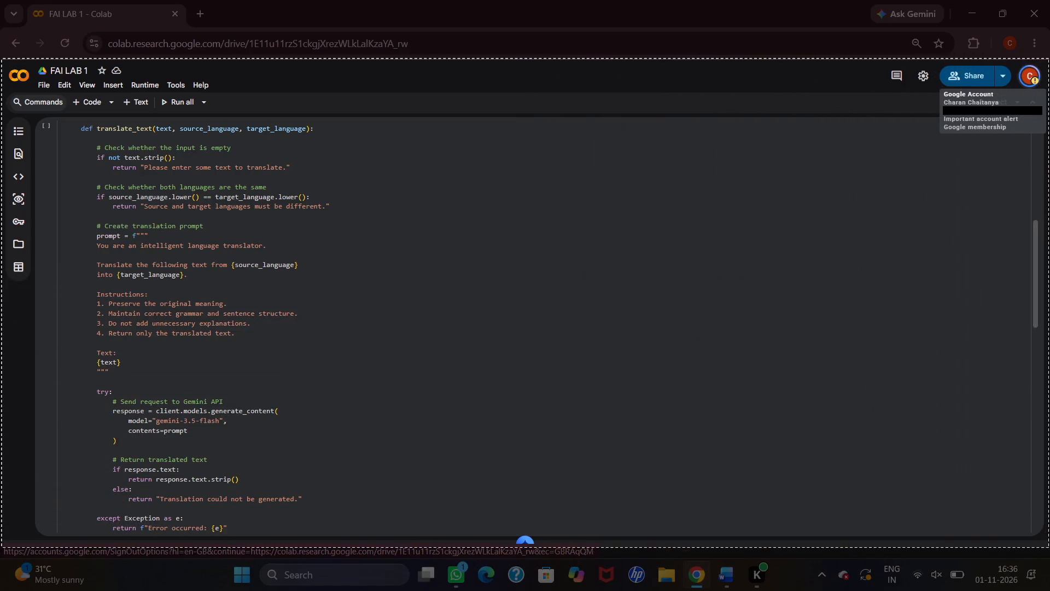
left_click_drag(1049, 546, 1049, 535)
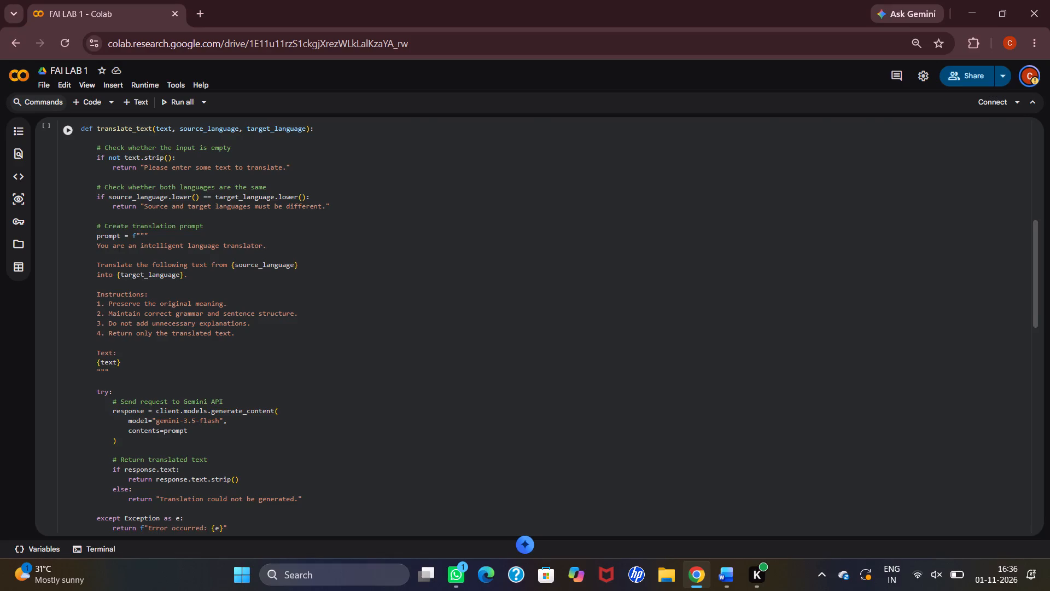
Insert the translate_text capture in the Word report on a new line between the opening-cells screenshot and the old language translator picture.
key("alt+Tab")
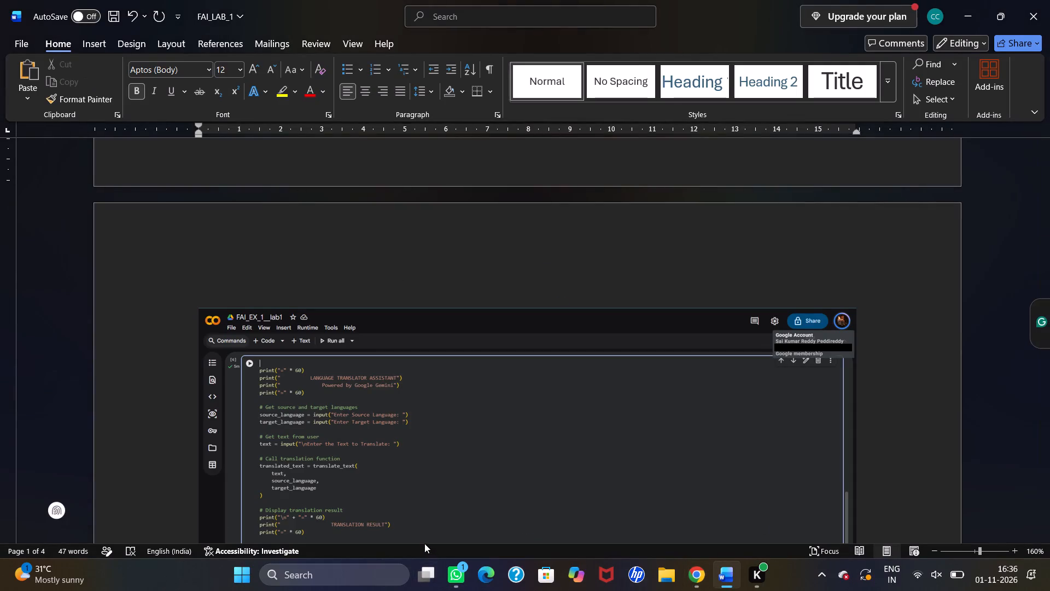
scroll(400, 496, "down", 2)
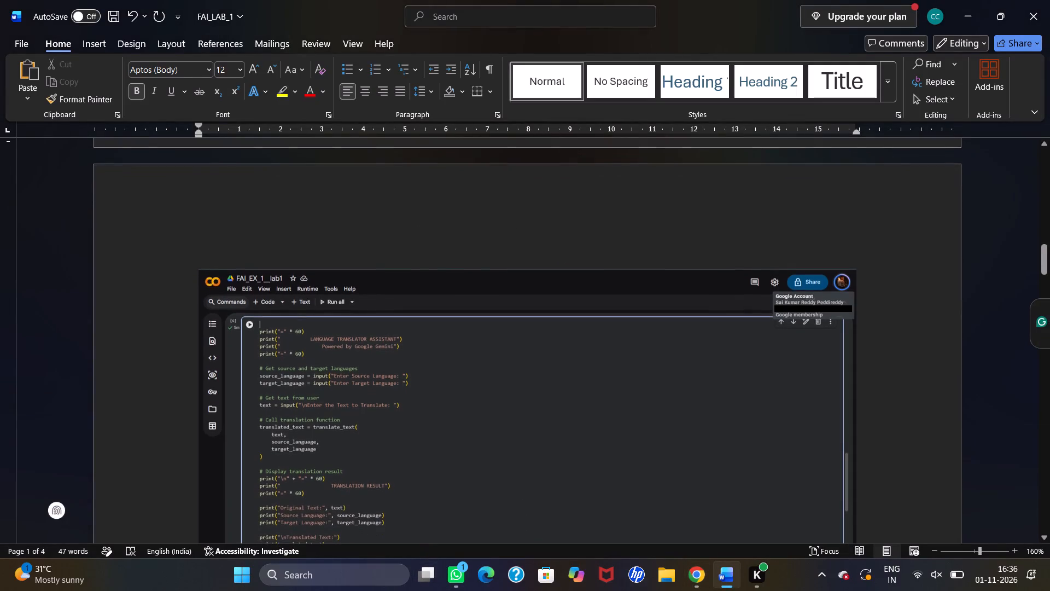
scroll(400, 496, "down", 1)
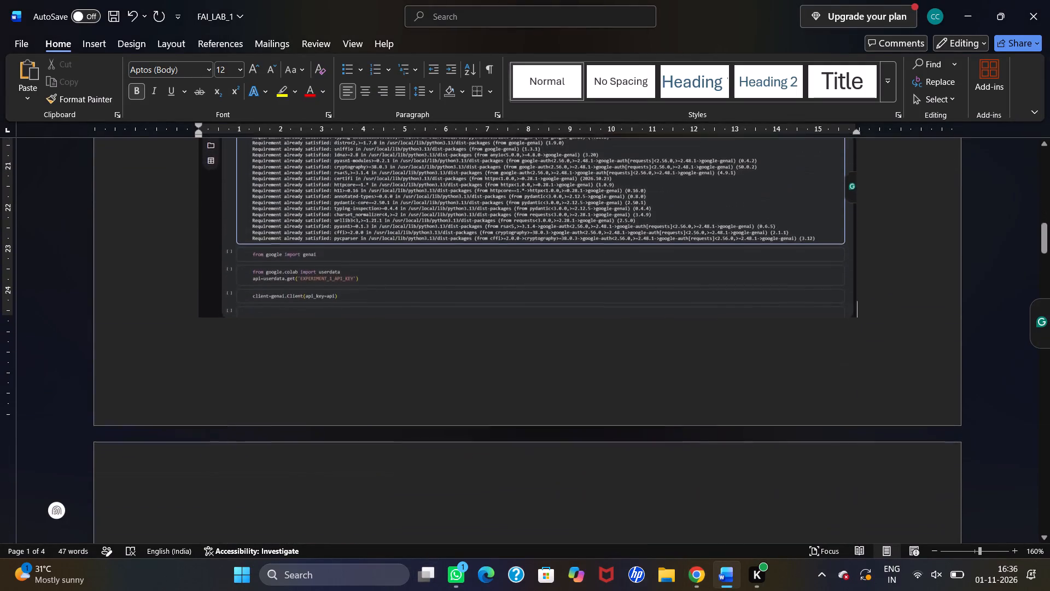
scroll(400, 496, "down", 1)
key("Return")
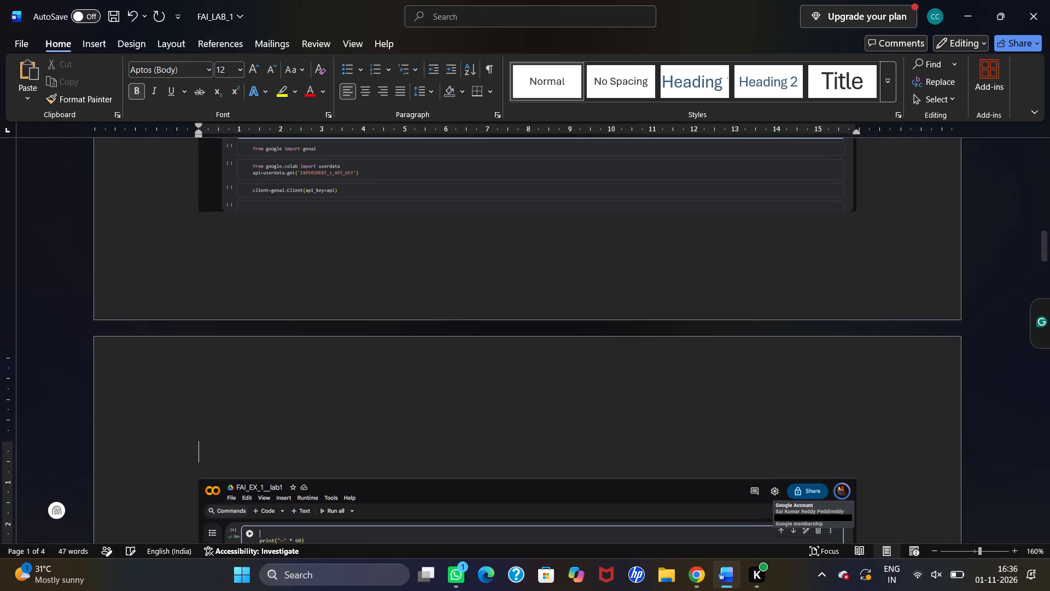
key("ctrl+c")
key("ctrl+v")
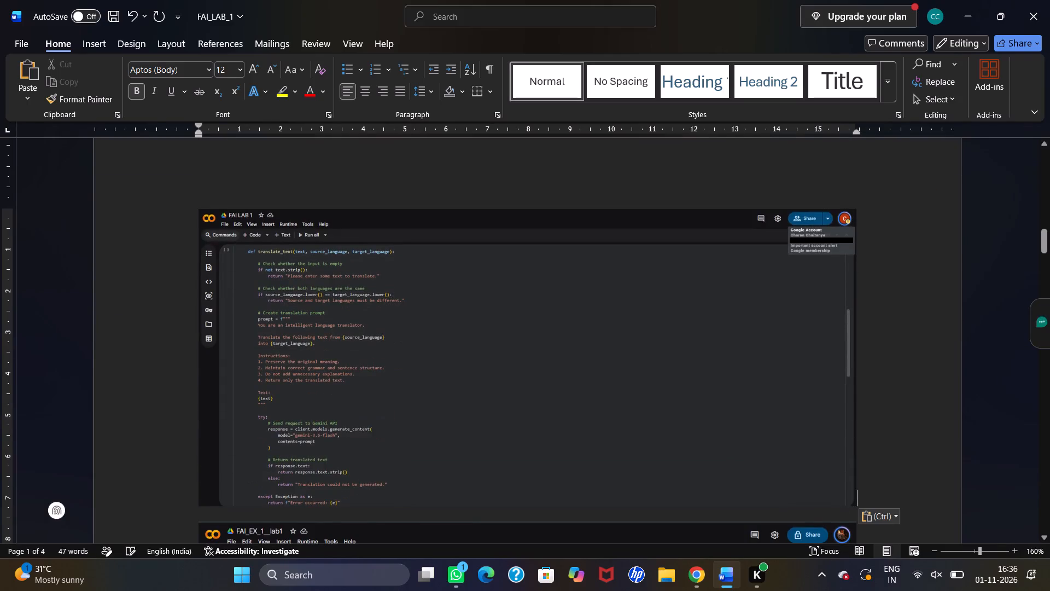
Examine the Word report's pictures from the new translate_text capture down to the old translation output screenshot above the Link heading.
scroll(930, 195, "up", 1)
scroll(930, 195, "down", 1)
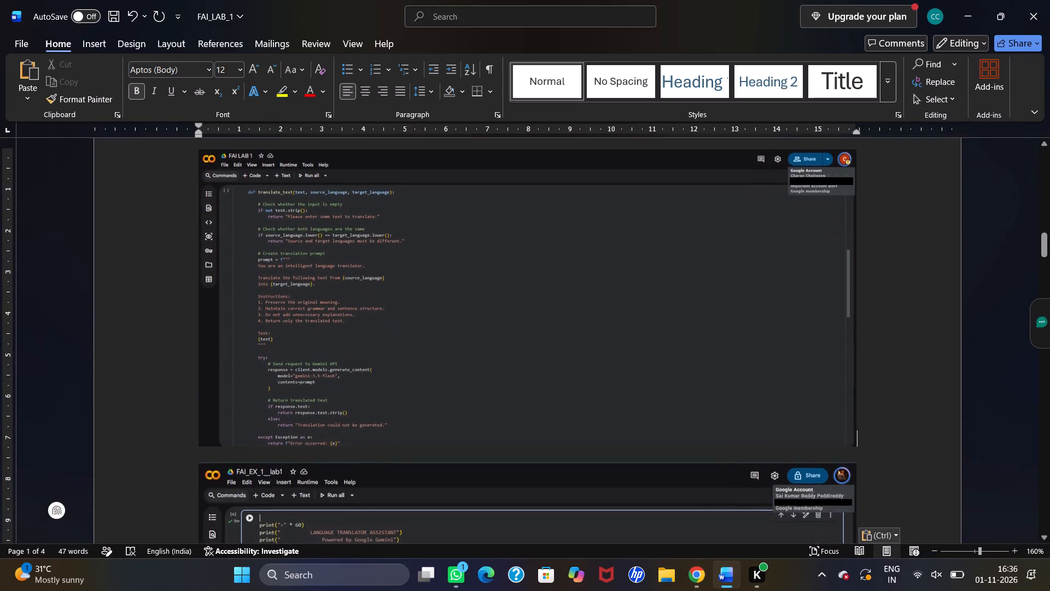
scroll(930, 195, "down", 2)
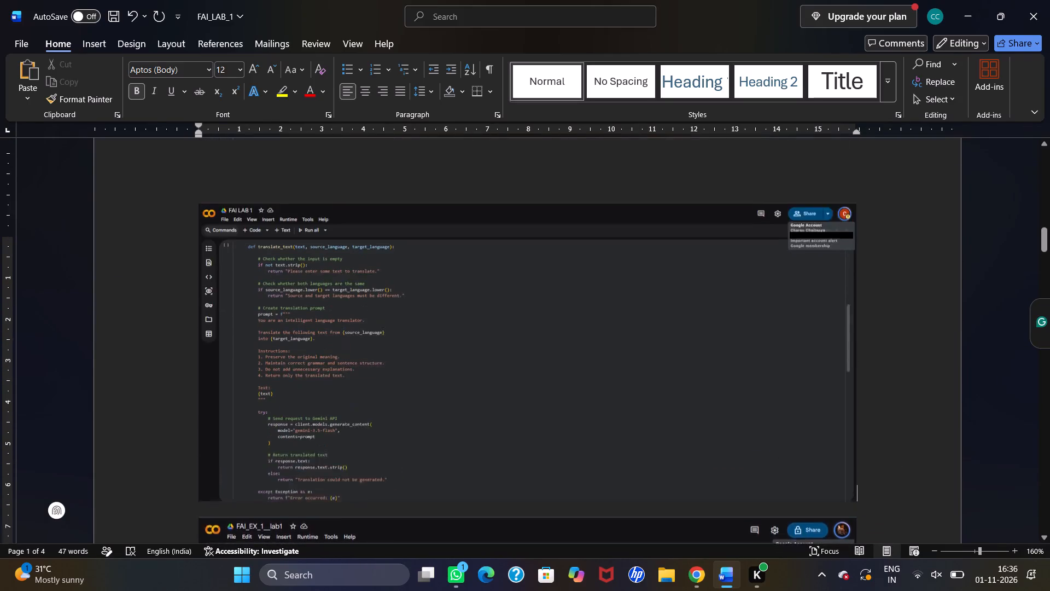
scroll(930, 195, "down", 5)
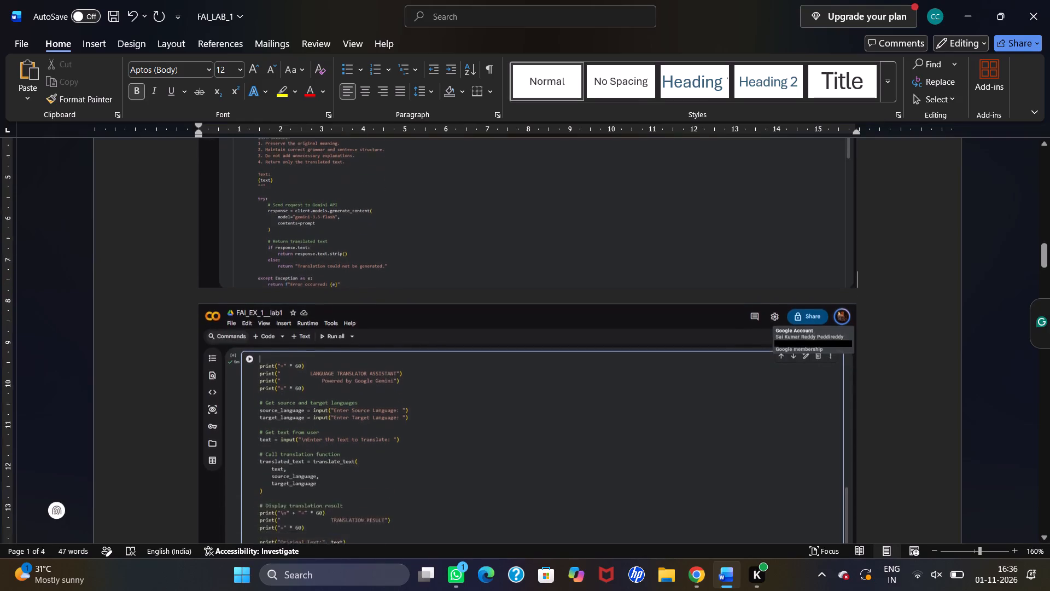
scroll(930, 195, "down", 1)
scroll(930, 195, "up", 2)
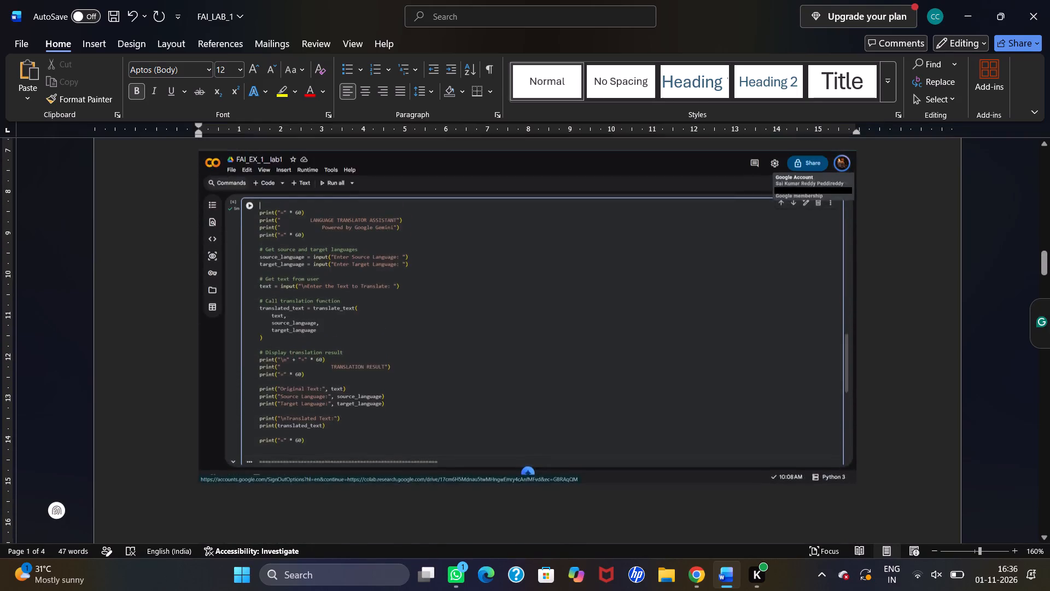
scroll(930, 195, "up", 1)
scroll(930, 195, "down", 1)
scroll(930, 195, "right", 1)
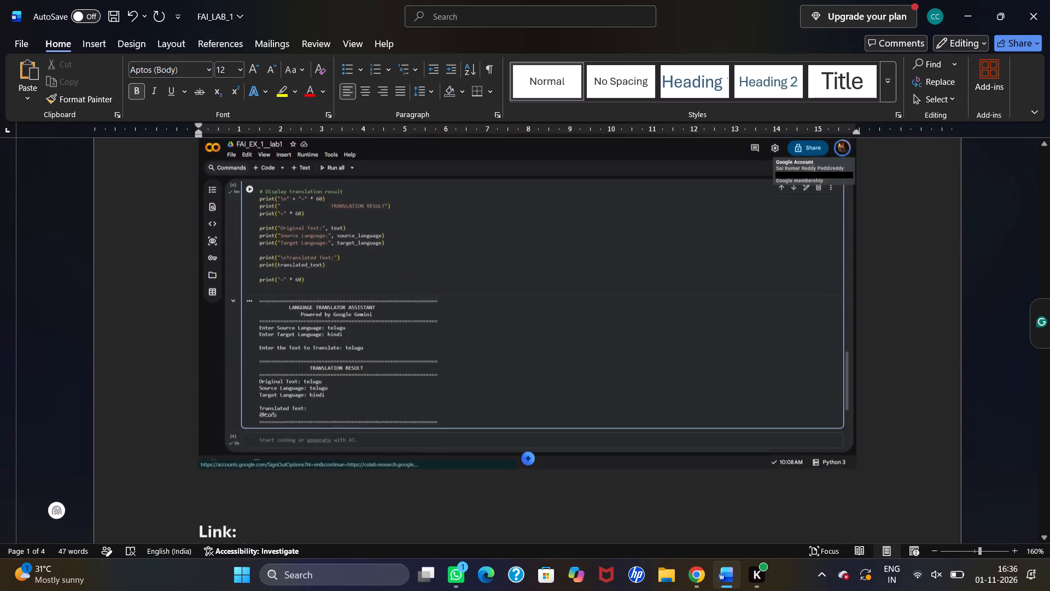
scroll(930, 195, "right", 1)
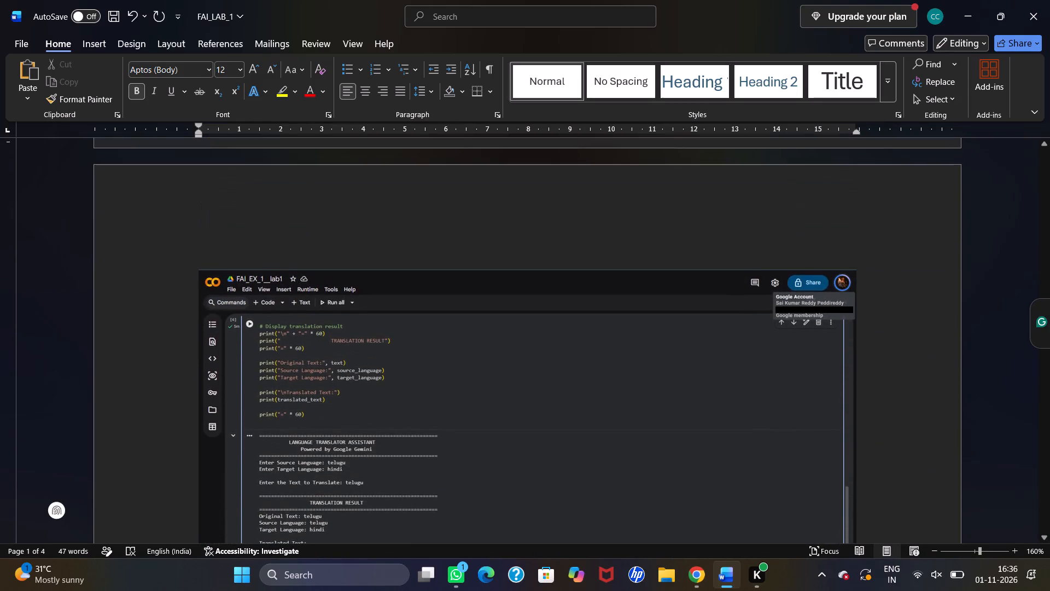
Add an empty line in the Word report between the translate_text capture and the old language translator picture.
scroll(930, 195, "up", 6)
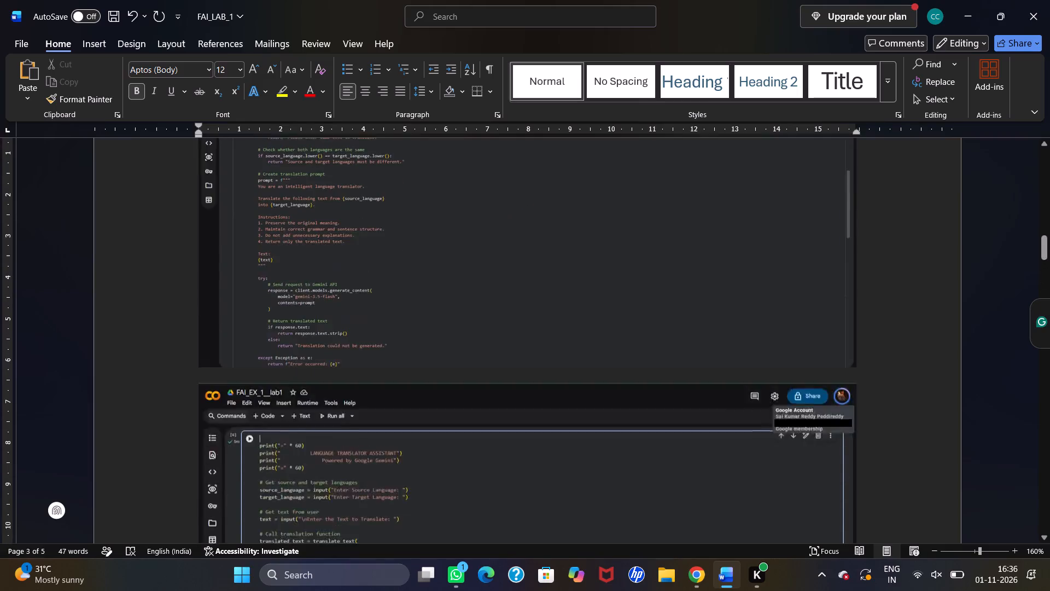
scroll(930, 195, "up", 2)
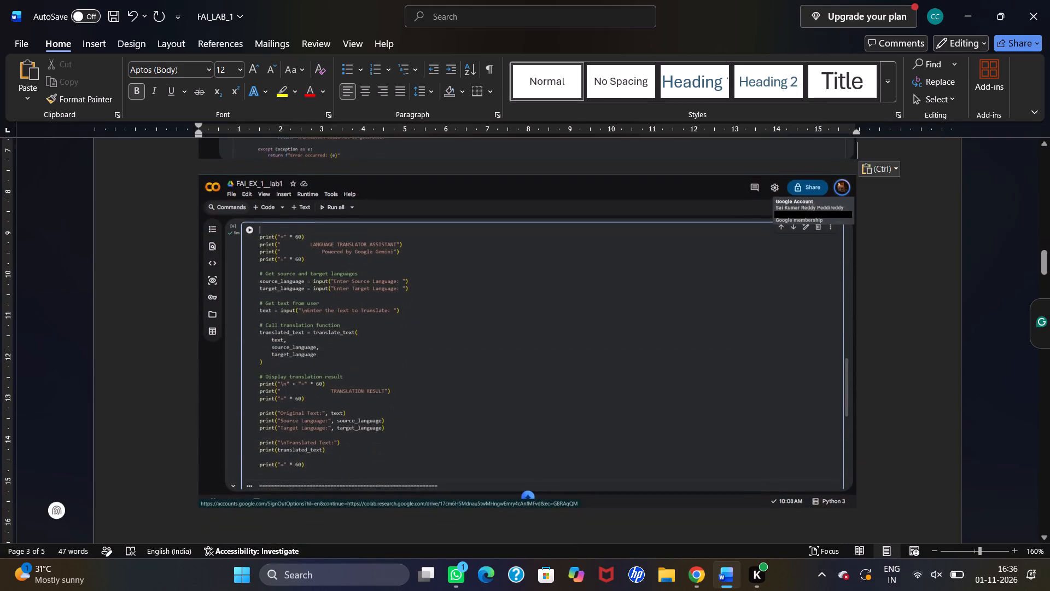
scroll(930, 195, "up", 1)
key("Return")
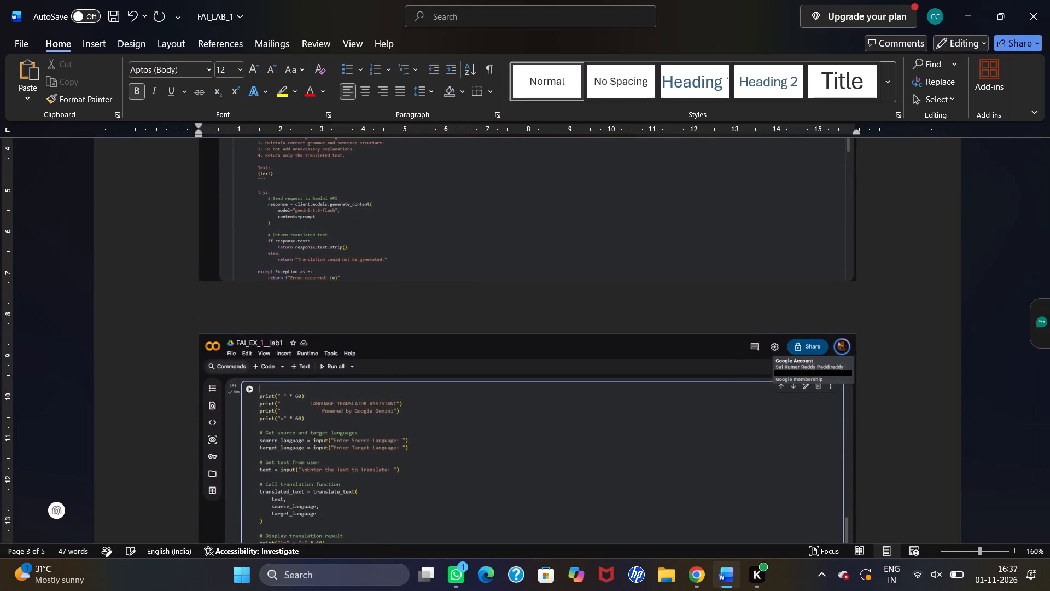
Switch to the Colab notebook and examine the language translator cell's code and output that follow the translate_text function.
scroll(930, 195, "down", 1)
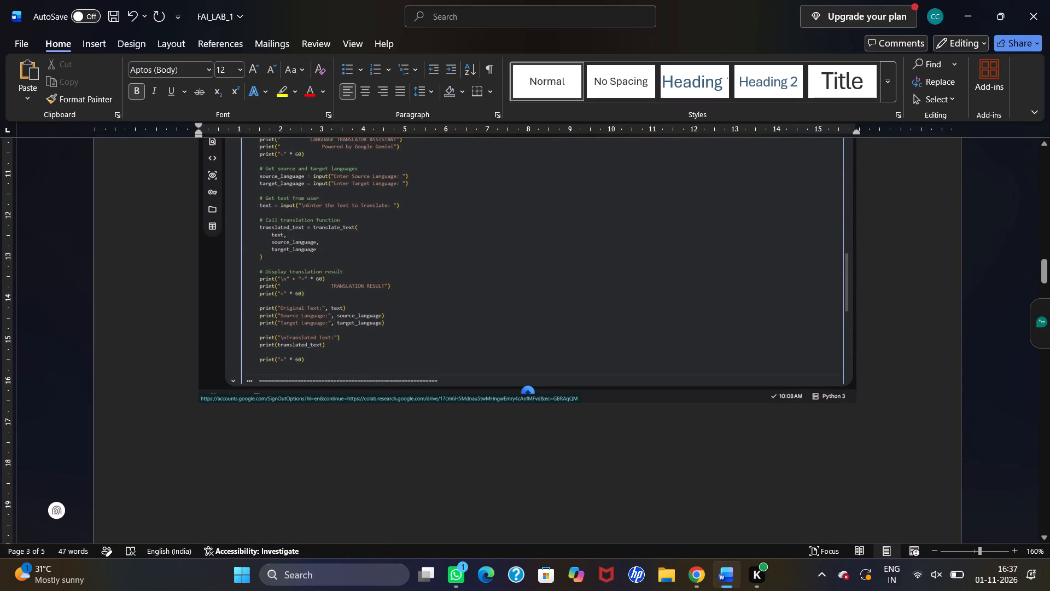
key("alt+Tab")
scroll(774, 157, "down", 2)
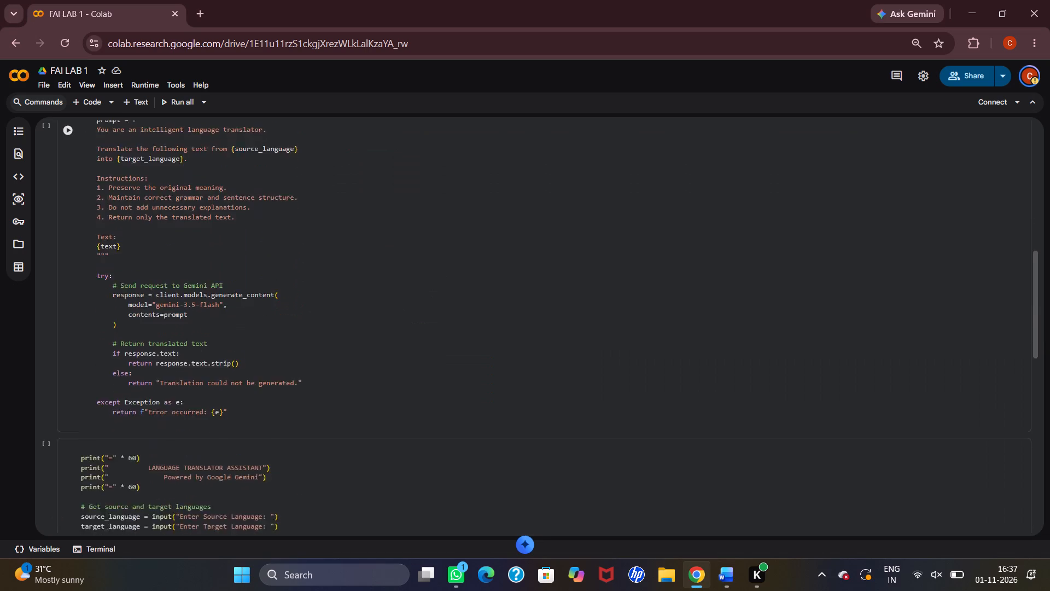
scroll(774, 157, "down", 7)
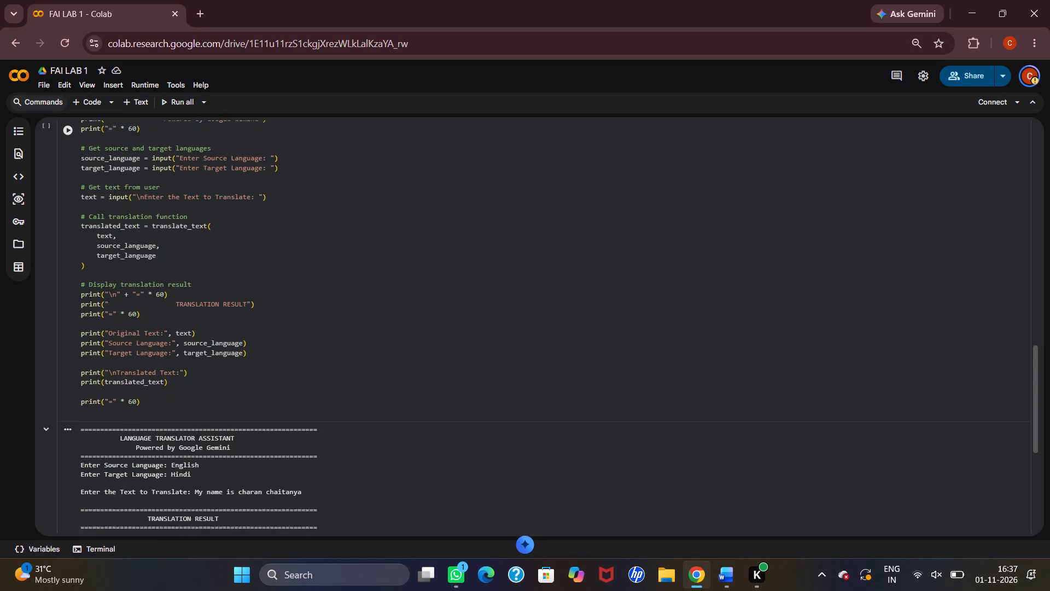
scroll(774, 157, "down", 5)
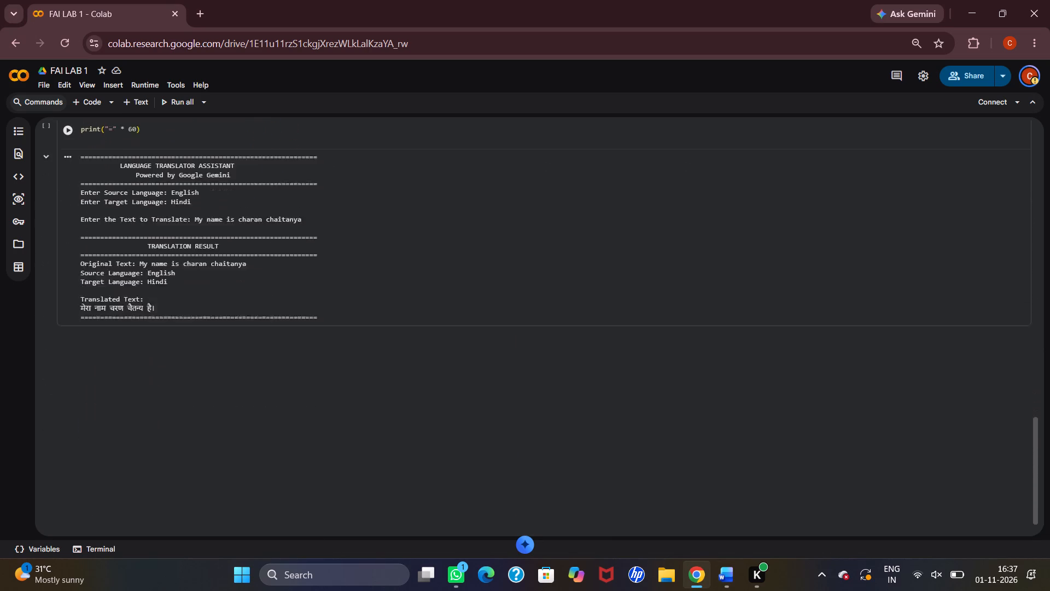
scroll(774, 157, "down", 3)
scroll(774, 157, "up", 3)
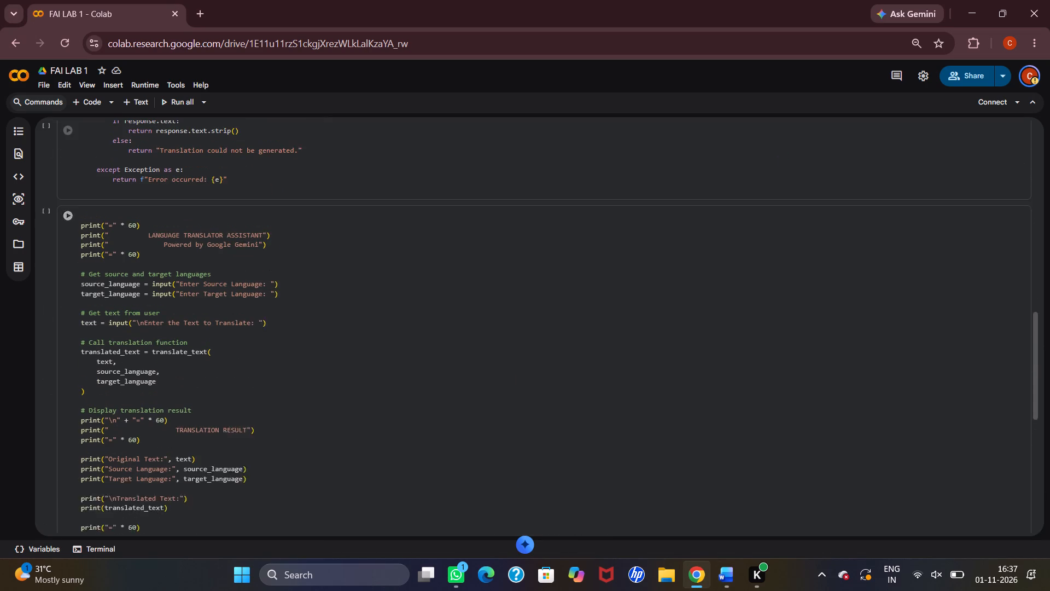
scroll(774, 157, "up", 3)
scroll(774, 157, "down", 1)
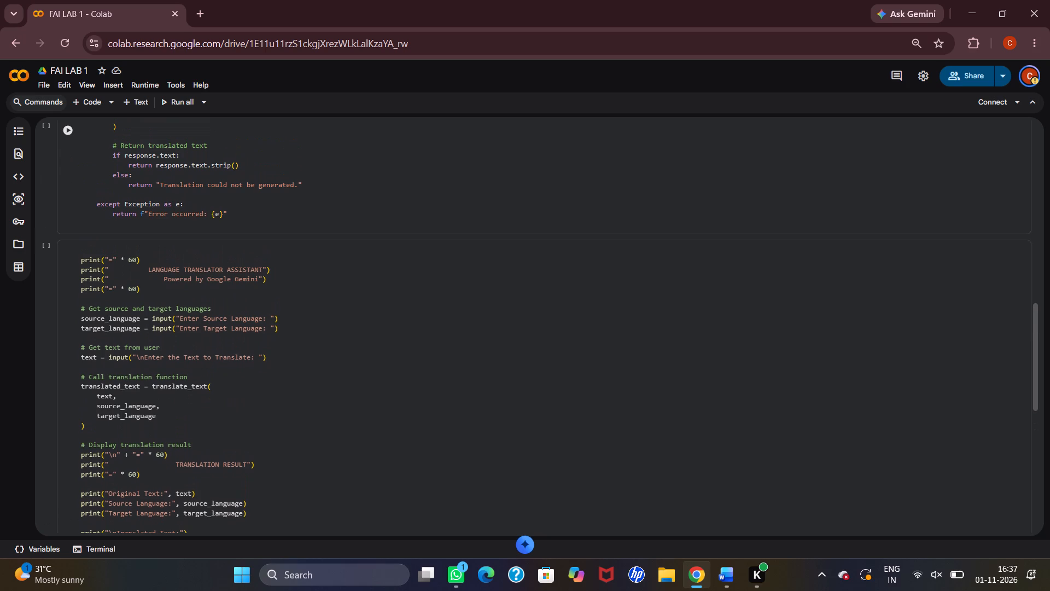
scroll(774, 157, "down", 3)
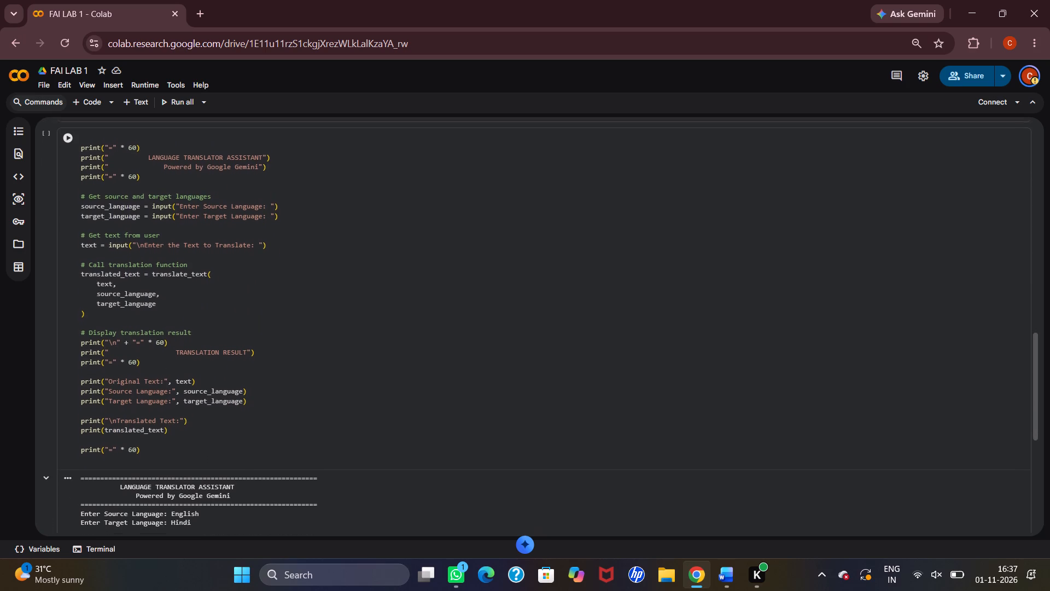
scroll(774, 157, "down", 1)
Switch to the Word report and examine which code and output lines its two remaining old language translator pictures cover.
key("alt+Tab")
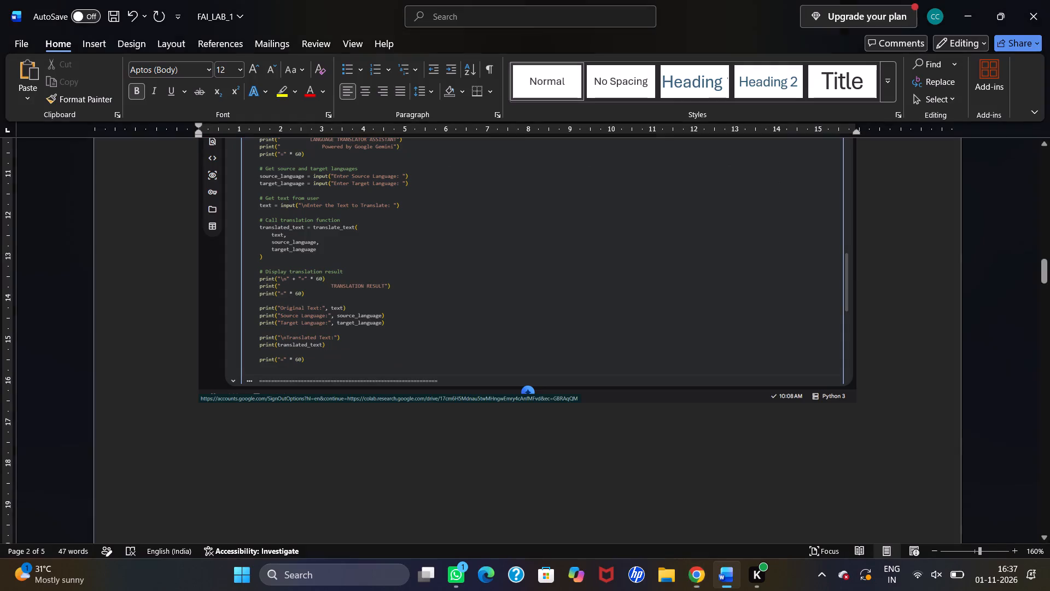
scroll(692, 128, "up", 1)
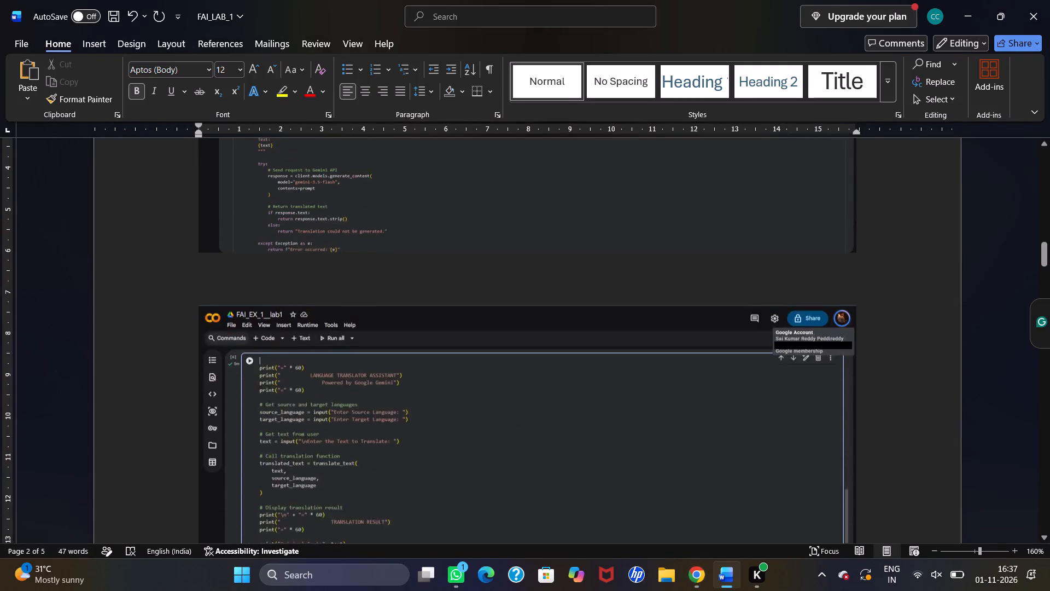
scroll(506, 302, "down", 1)
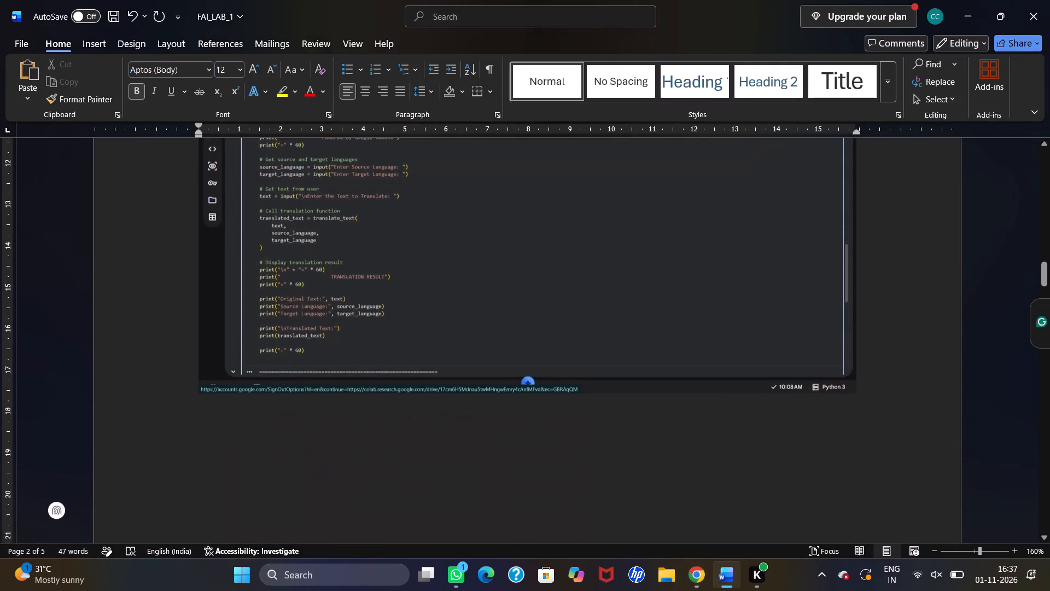
scroll(506, 302, "down", 4)
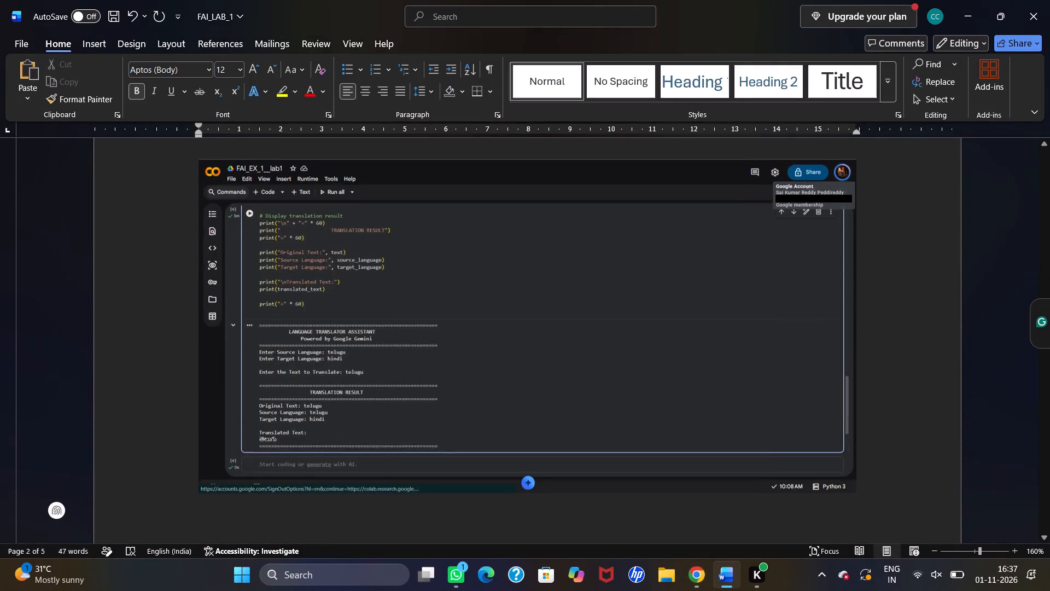
scroll(506, 302, "down", 1)
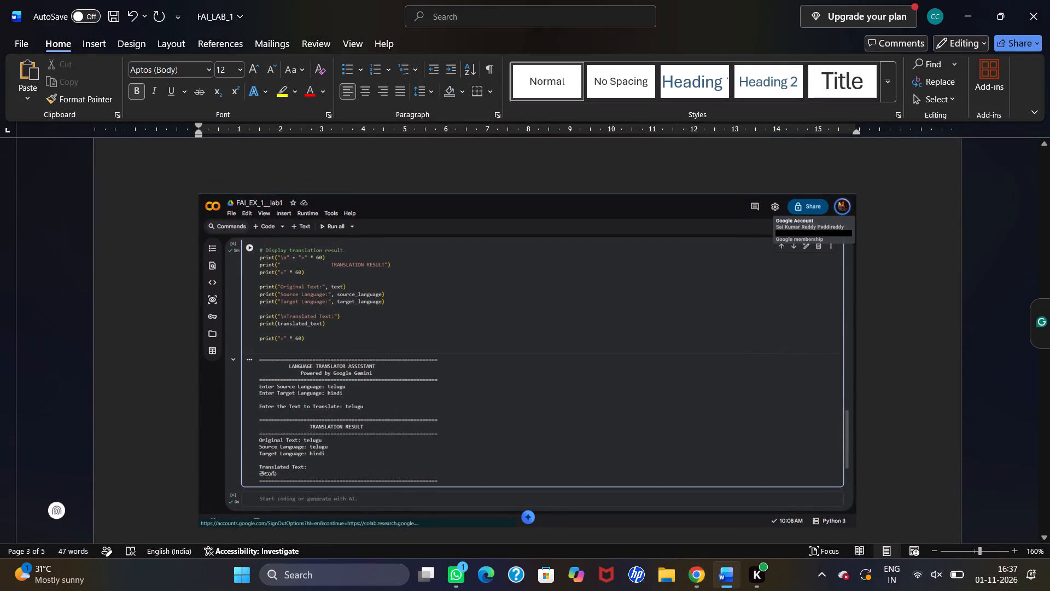
scroll(506, 302, "up", 2)
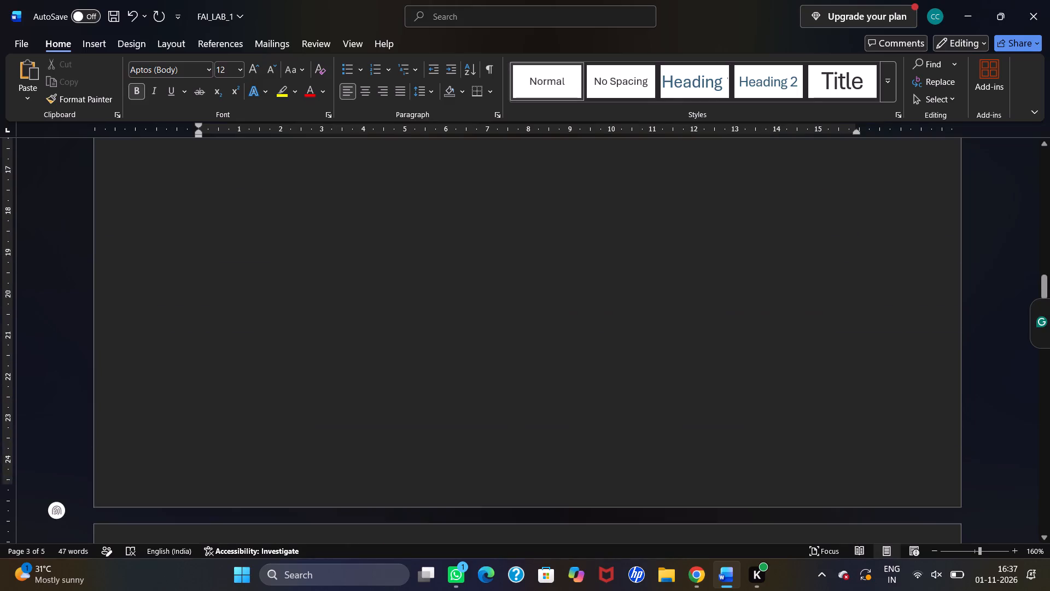
scroll(506, 302, "up", 4)
Compare the Colab language translator cell and its output with the Word report's two old pictures to determine what each new capture should cover.
key("alt+Tab")
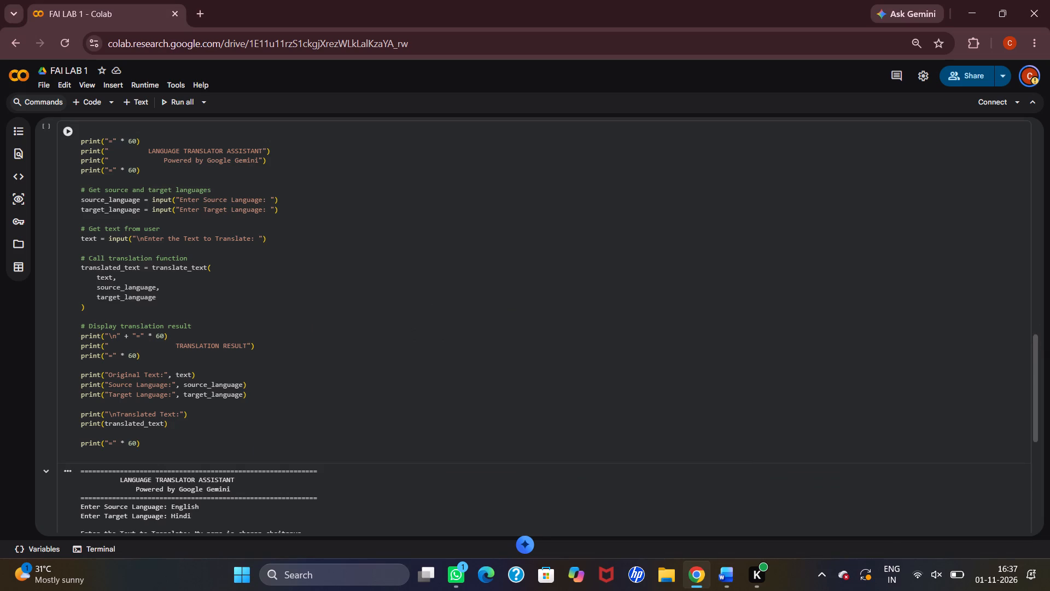
scroll(356, 323, "down", 3)
scroll(356, 323, "up", 1)
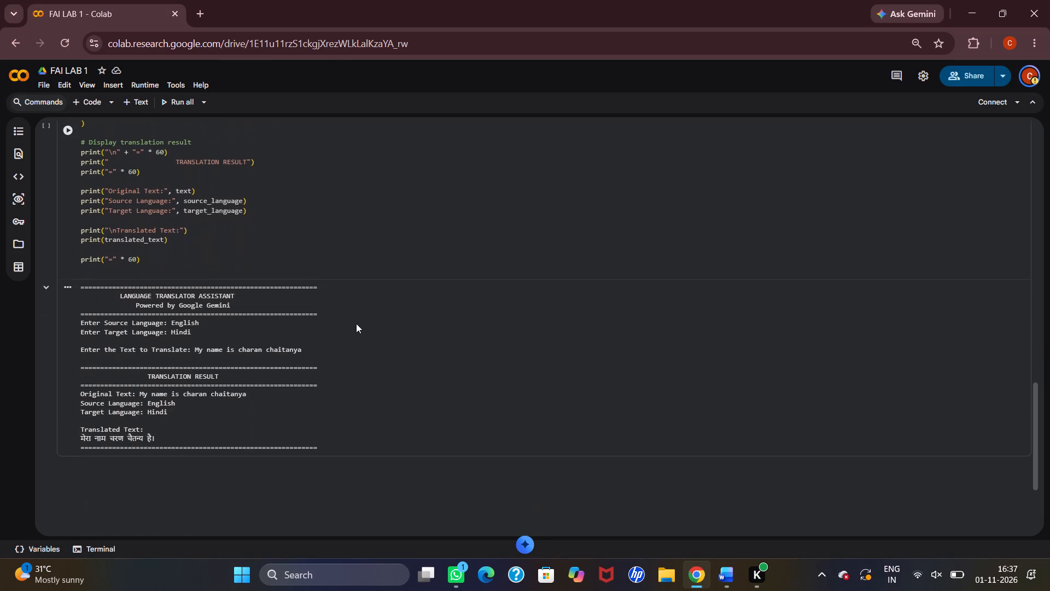
scroll(356, 323, "up", 3)
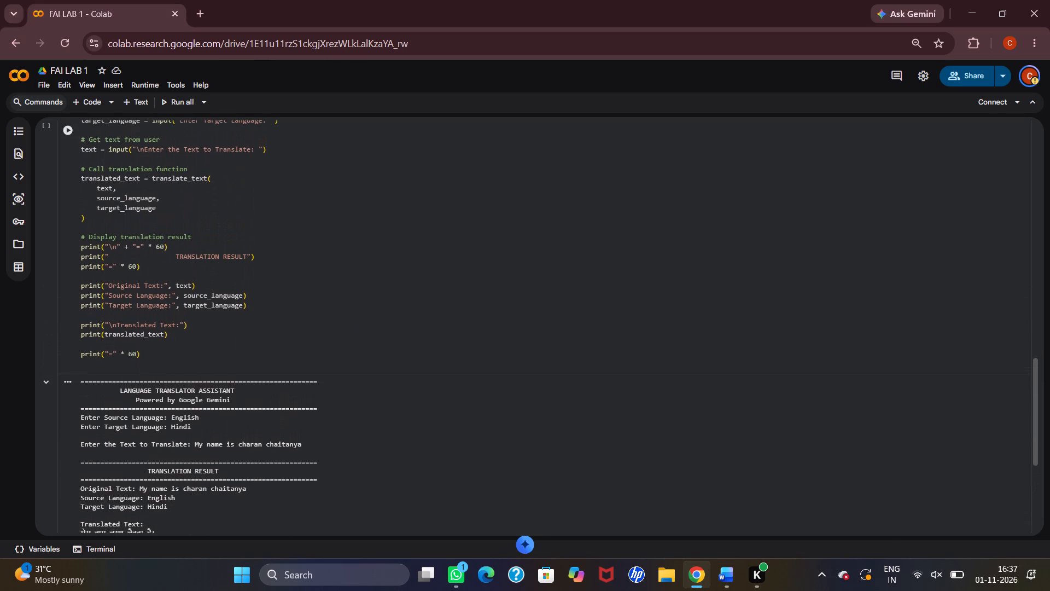
scroll(356, 323, "up", 5)
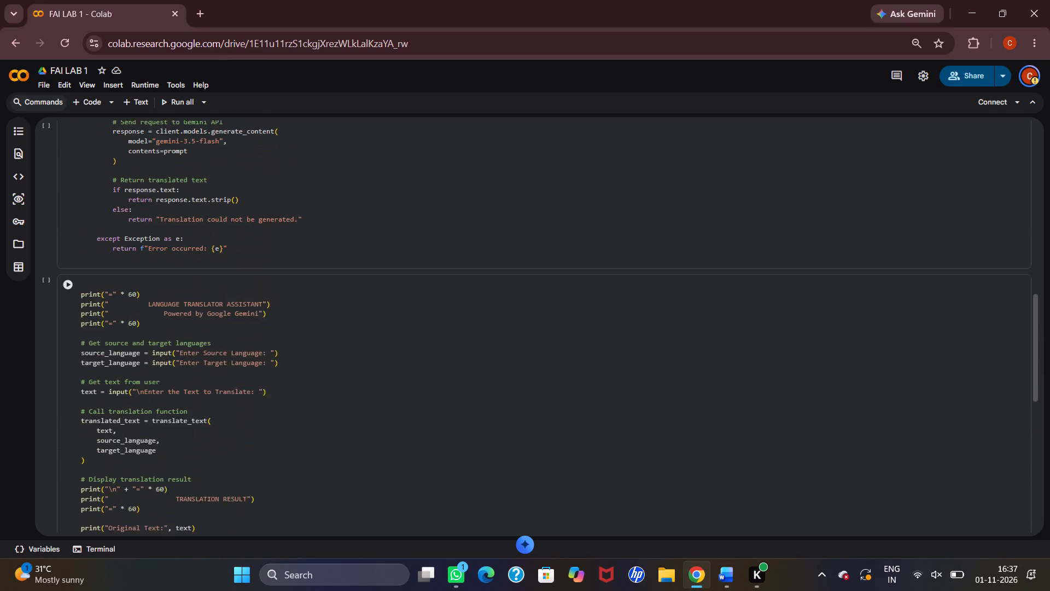
key("alt+Tab")
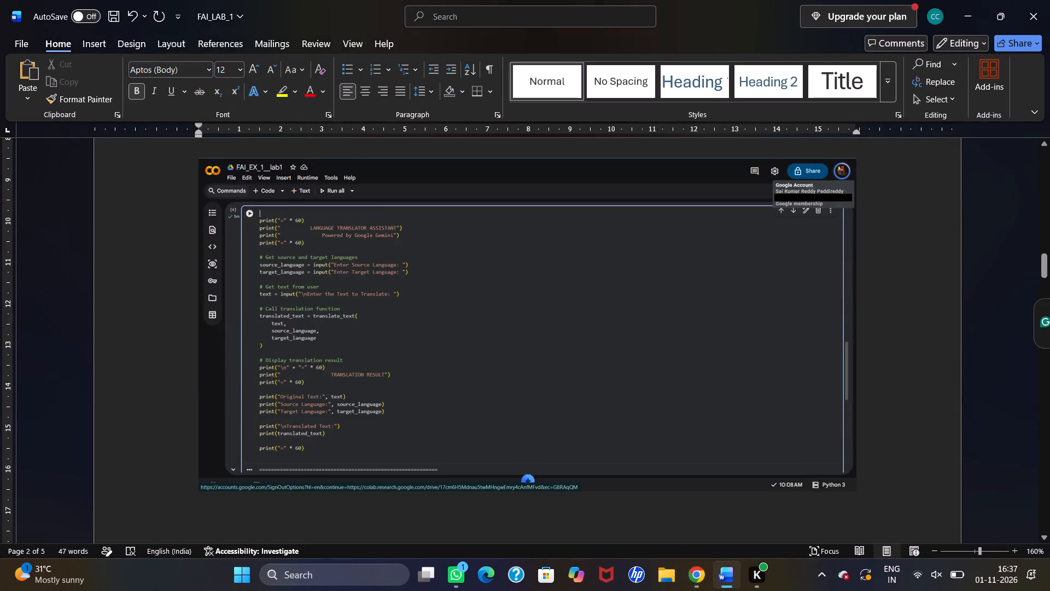
scroll(356, 323, "down", 4)
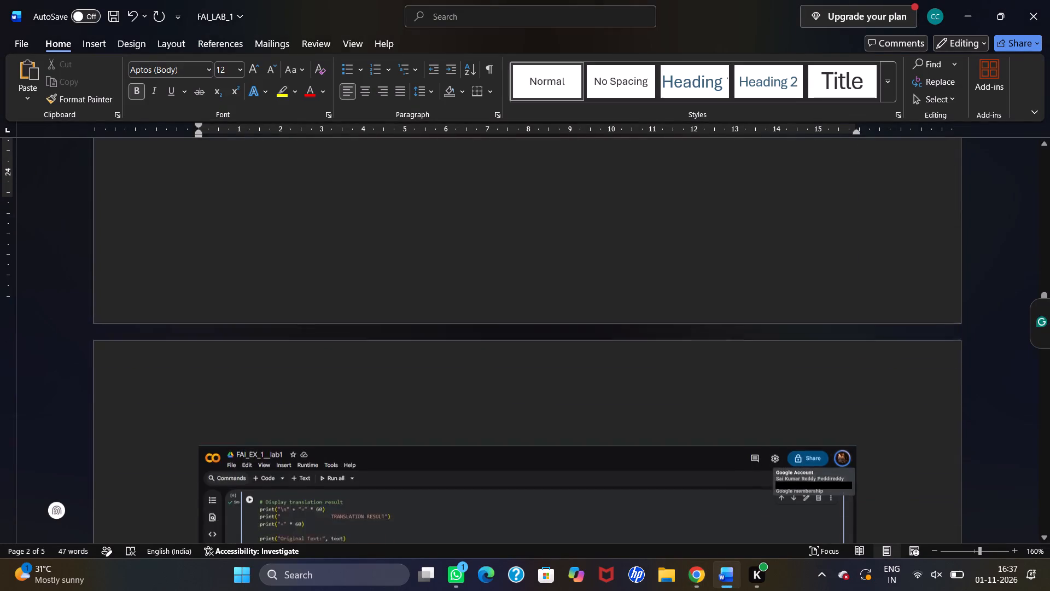
scroll(356, 323, "down", 2)
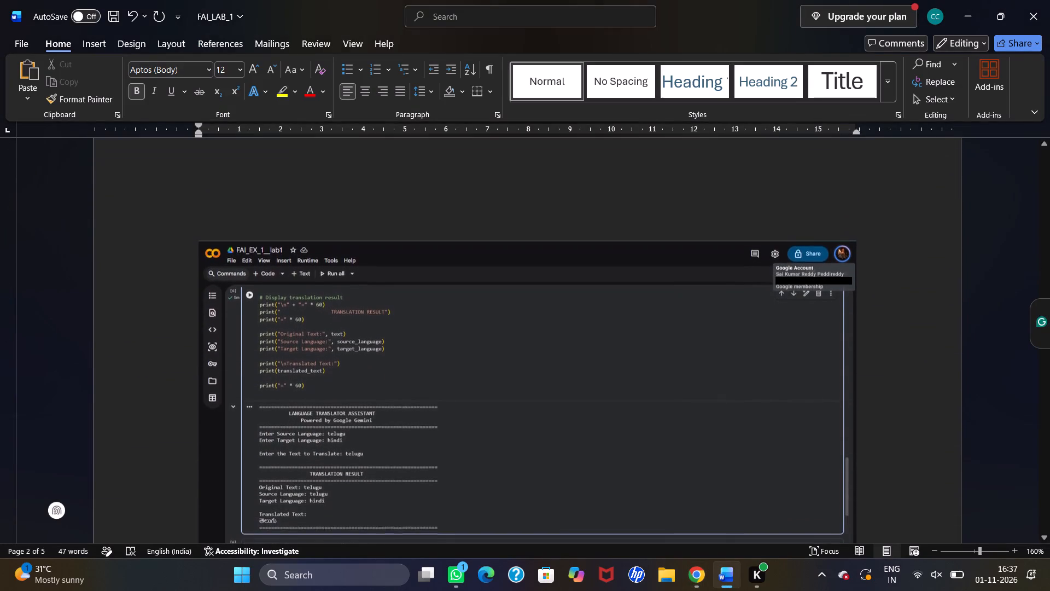
scroll(356, 323, "down", 1)
scroll(356, 323, "up", 2)
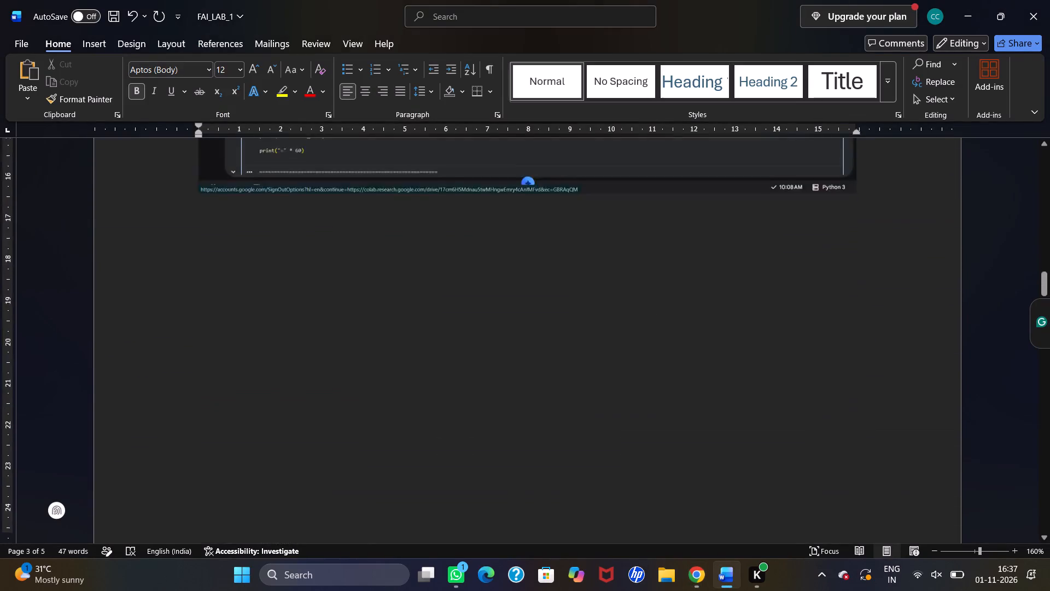
scroll(356, 323, "up", 3)
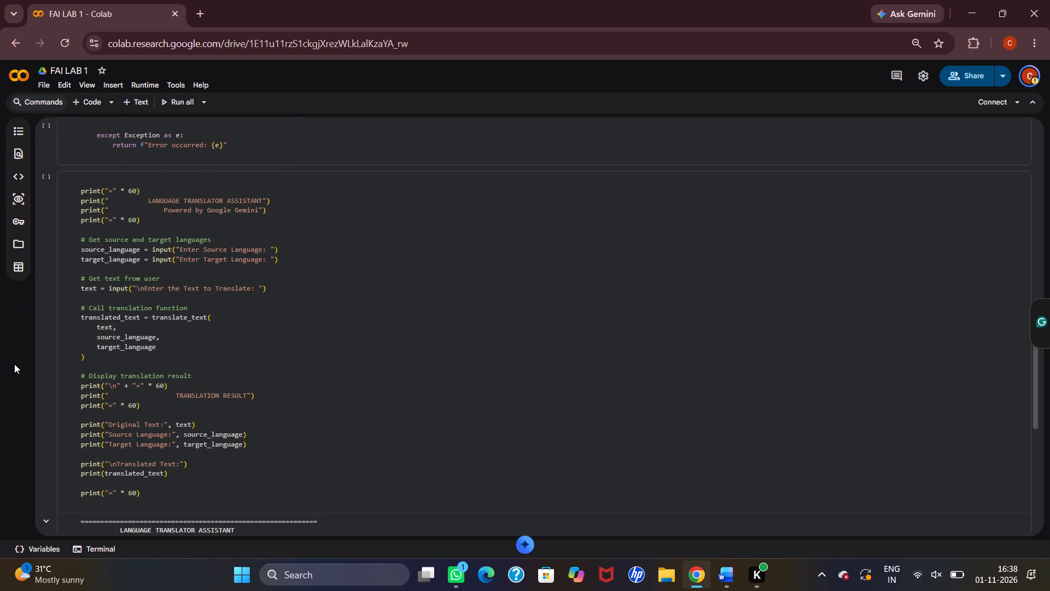
Examine how much of the language translator cell's code and output fits in one view at 80% zoom.
key("ctrl+equal")
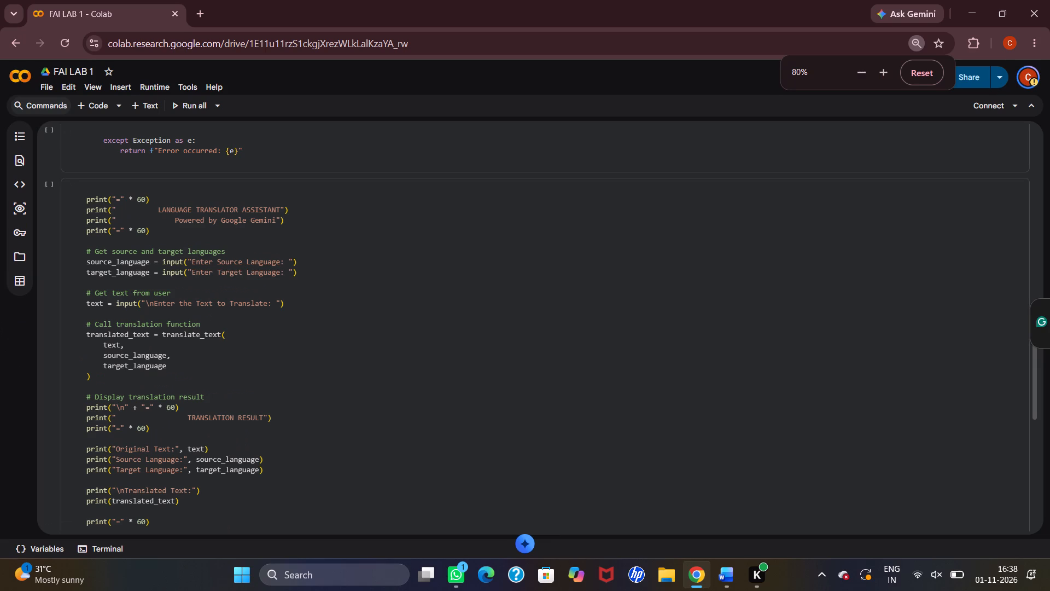
scroll(149, 374, "down", 3)
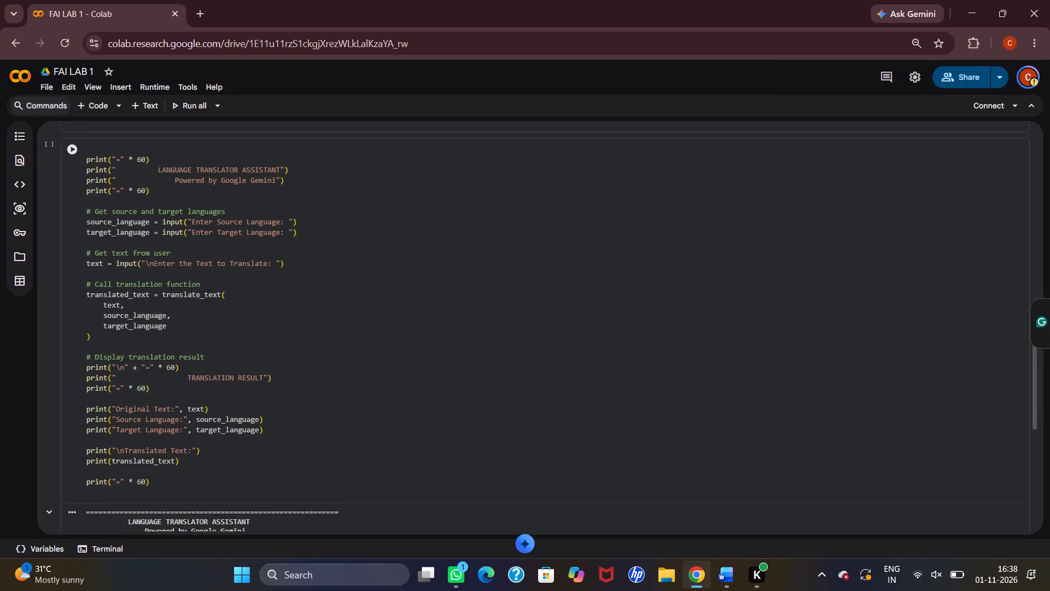
scroll(149, 374, "down", 2)
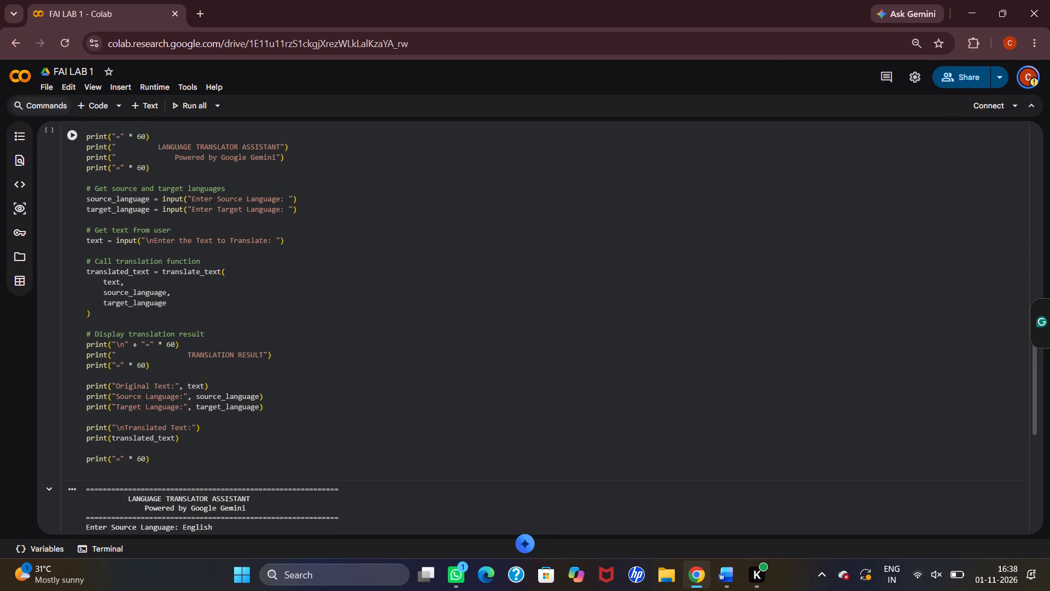
scroll(149, 374, "down", 1)
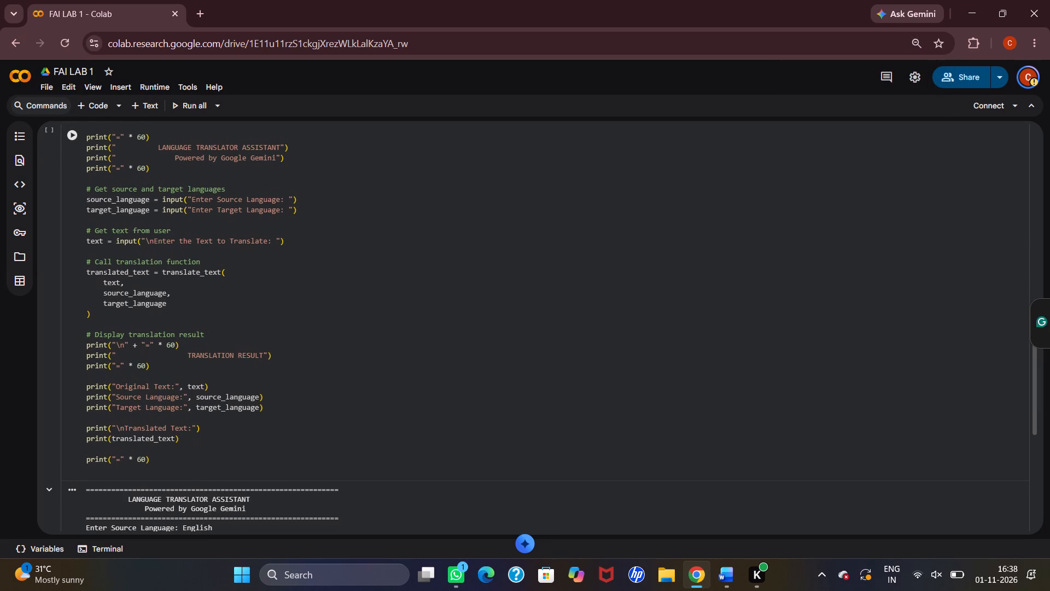
scroll(149, 374, "down", 4)
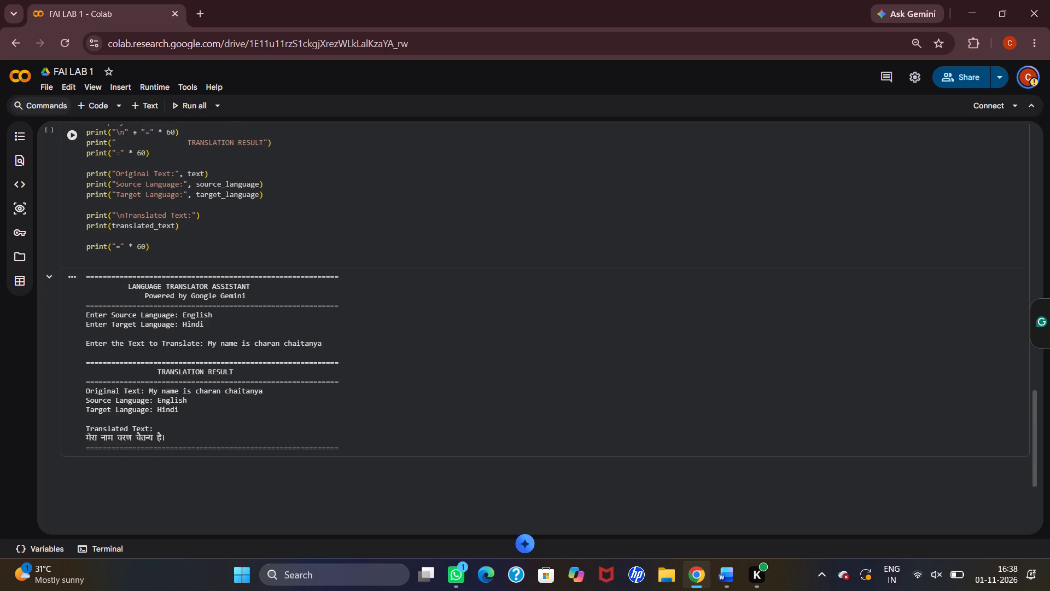
scroll(149, 374, "down", 1)
scroll(149, 374, "up", 2)
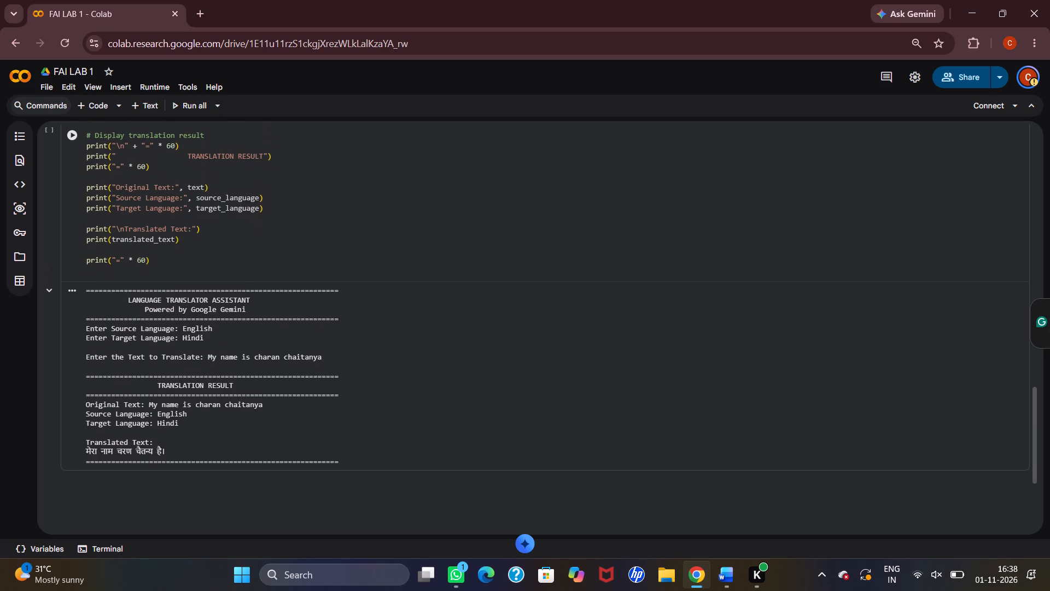
scroll(149, 374, "up", 3)
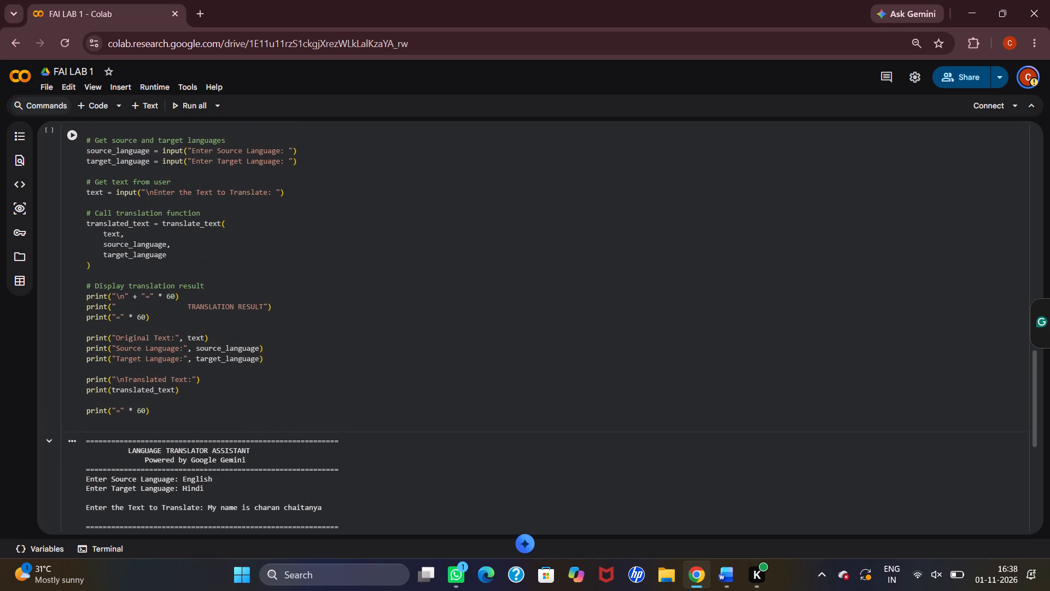
Examine whether the whole language translator cell and its output fit in one view at smaller zoom levels down to 50%.
key("ctrl+minus")
scroll(149, 374, "right", 1)
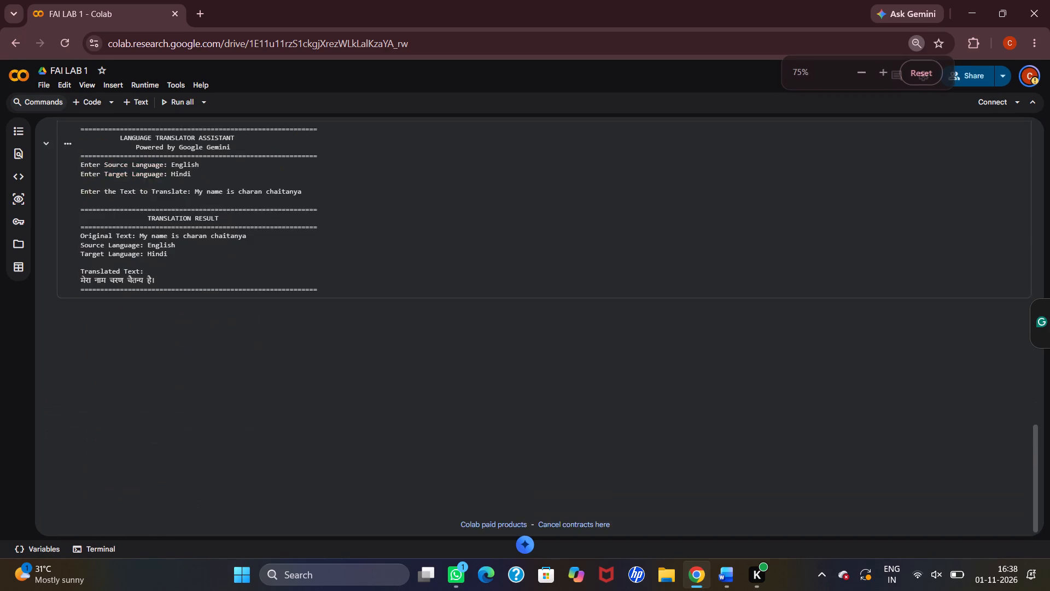
scroll(149, 374, "right", 1)
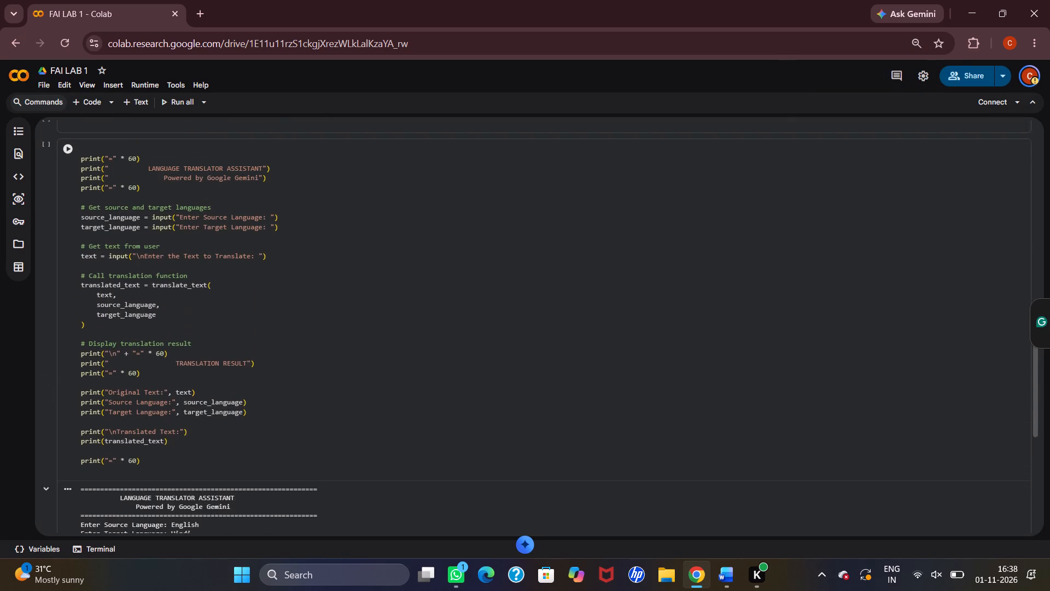
scroll(149, 374, "right", 2)
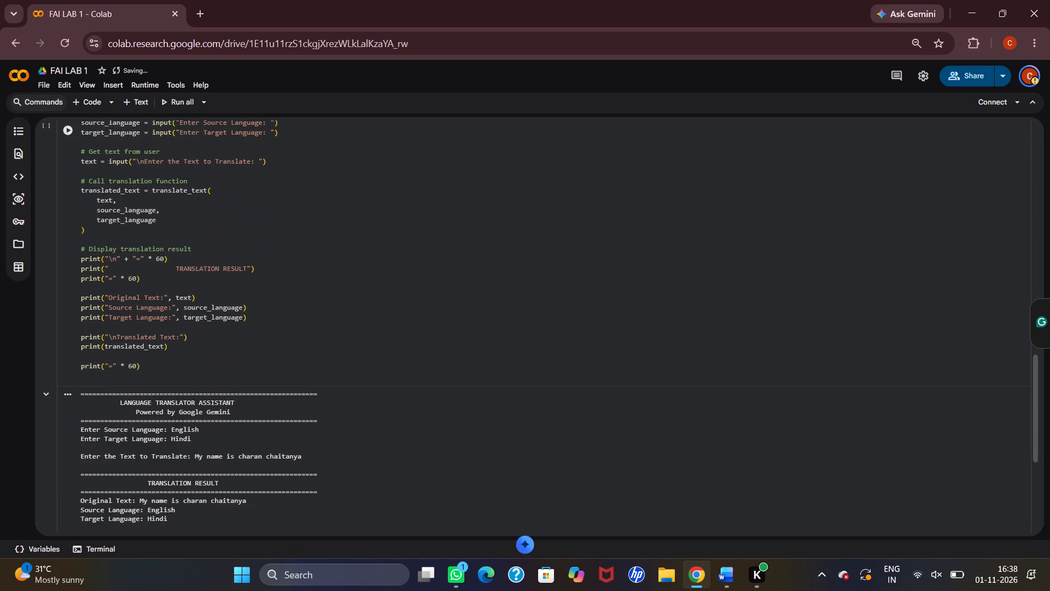
key("ctrl+minus")
scroll(149, 374, "up", 1)
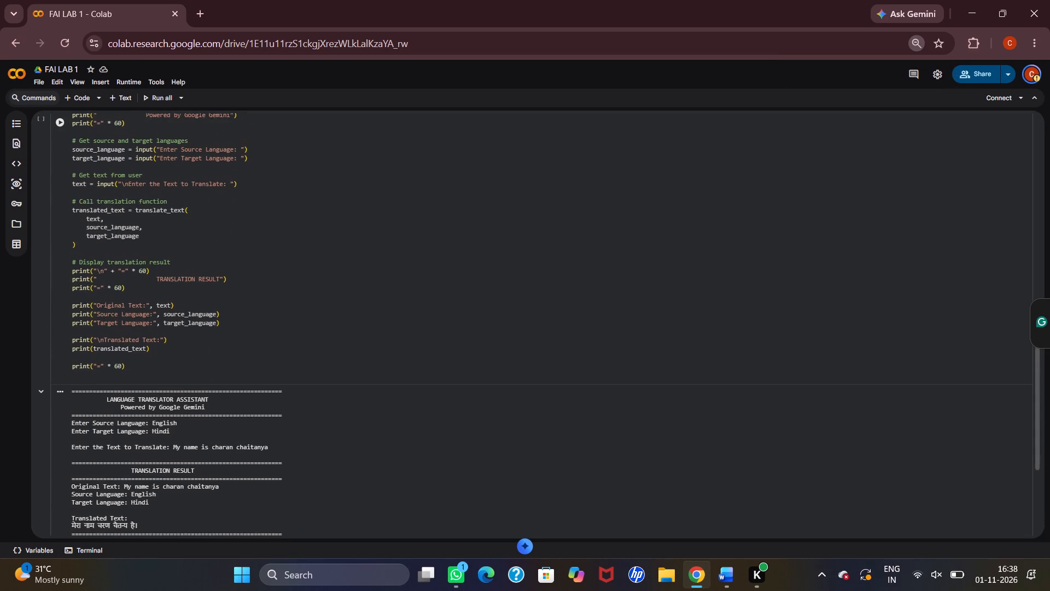
scroll(149, 374, "up", 1)
key("ctrl+minus")
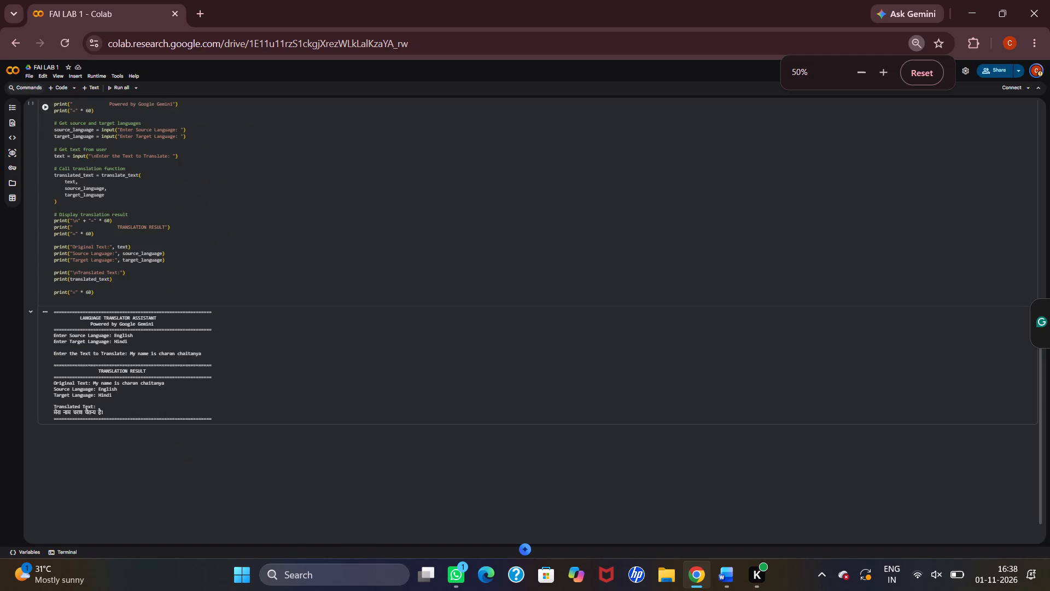
scroll(149, 374, "up", 2)
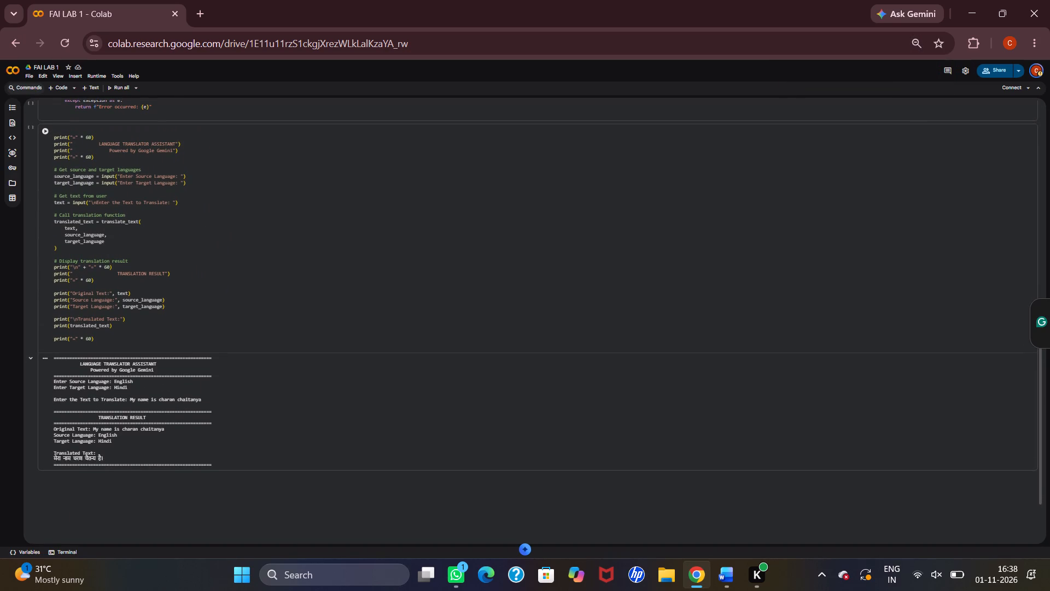
Set the notebook zoom to 80% and frame the complete language translator code with the first lines of its output.
key("ctrl+equal")
key("ctrl+equal")
key("ctrl+equal")
scroll(149, 374, "down", 1)
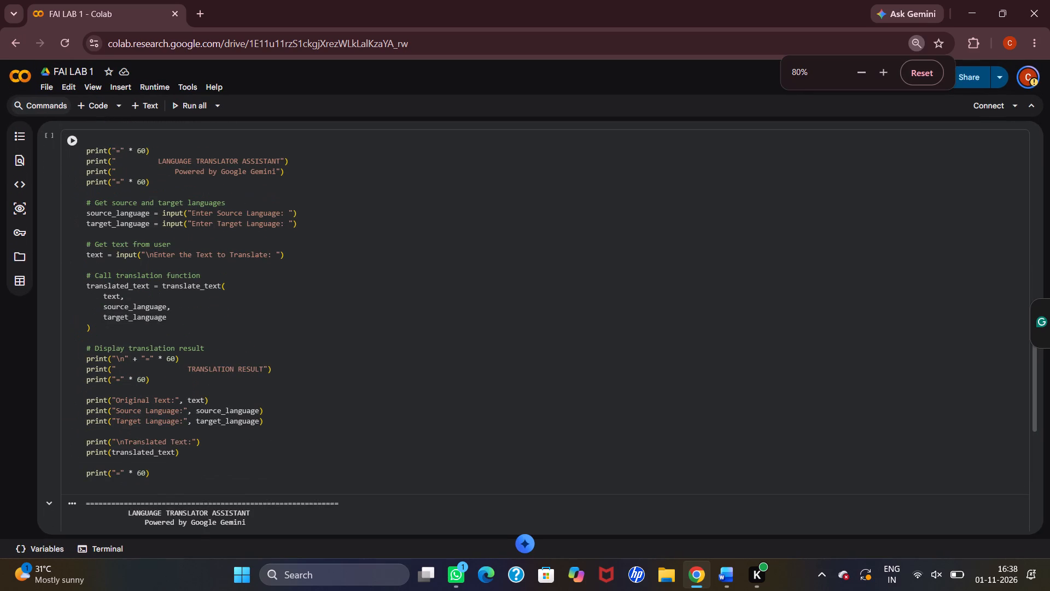
scroll(149, 374, "down", 3)
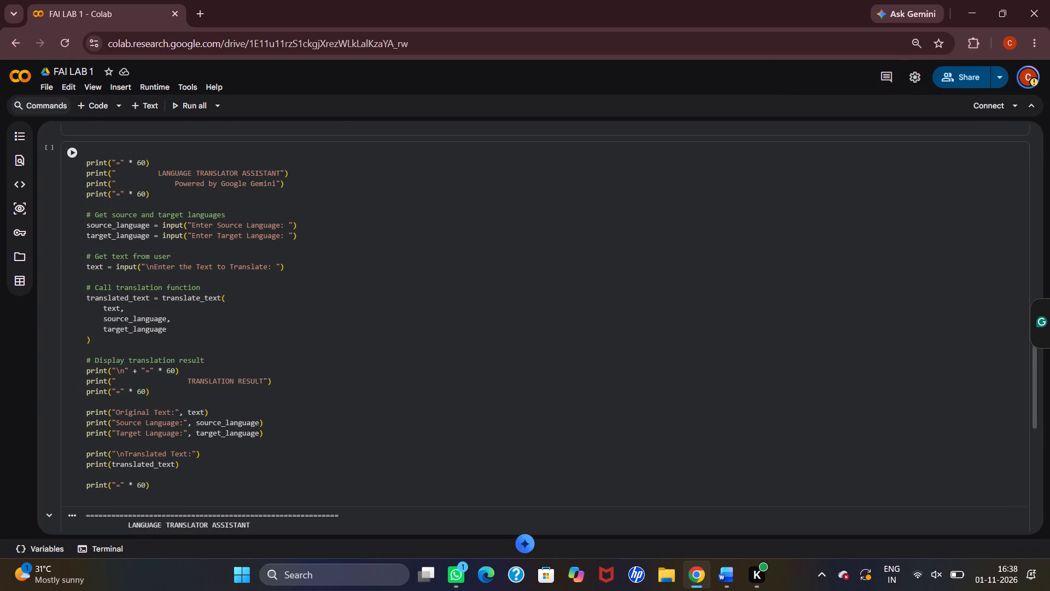
scroll(149, 374, "down", 1)
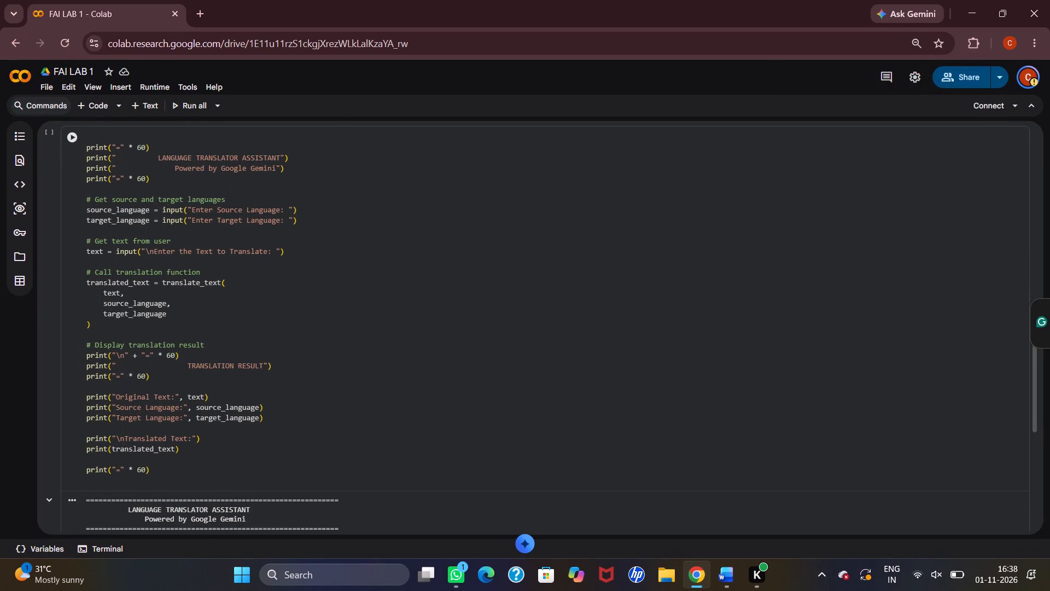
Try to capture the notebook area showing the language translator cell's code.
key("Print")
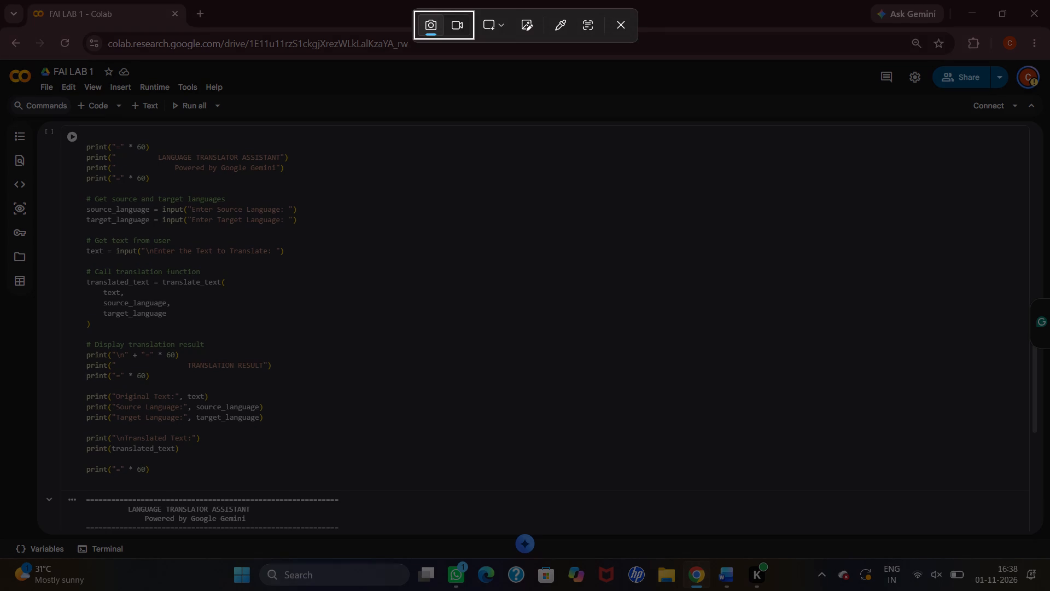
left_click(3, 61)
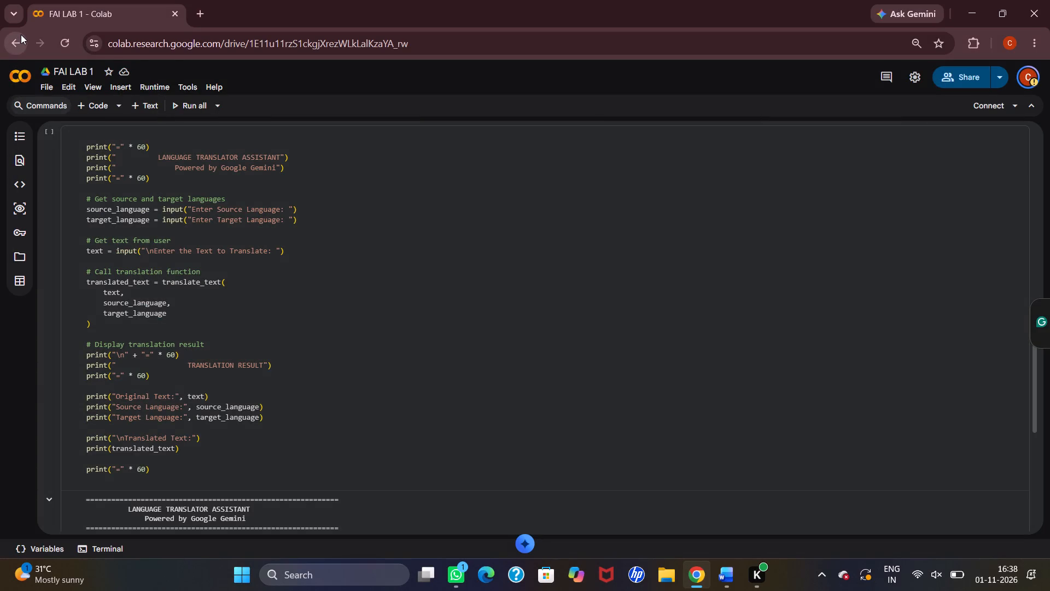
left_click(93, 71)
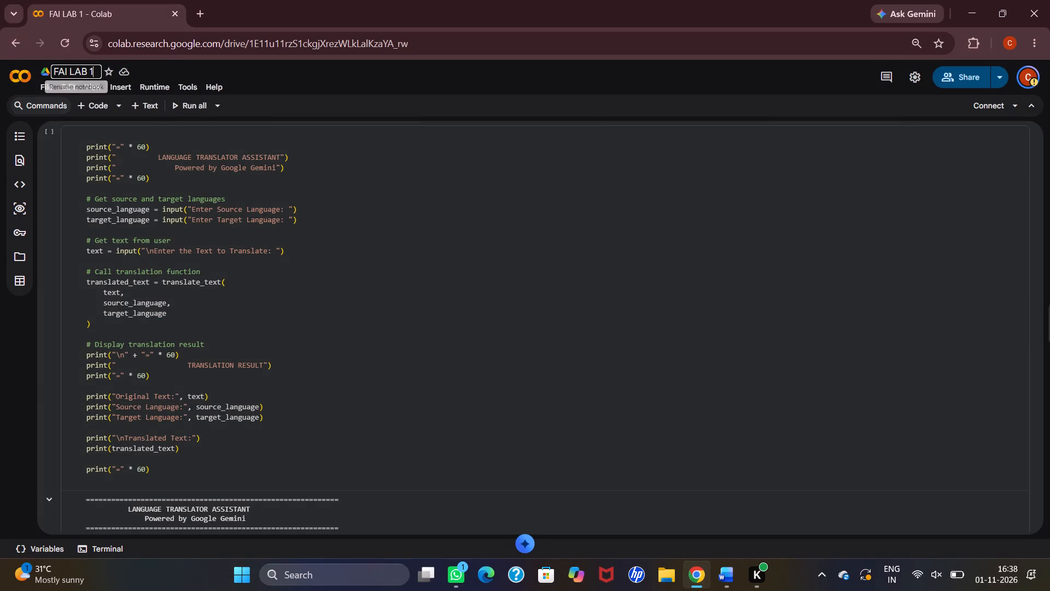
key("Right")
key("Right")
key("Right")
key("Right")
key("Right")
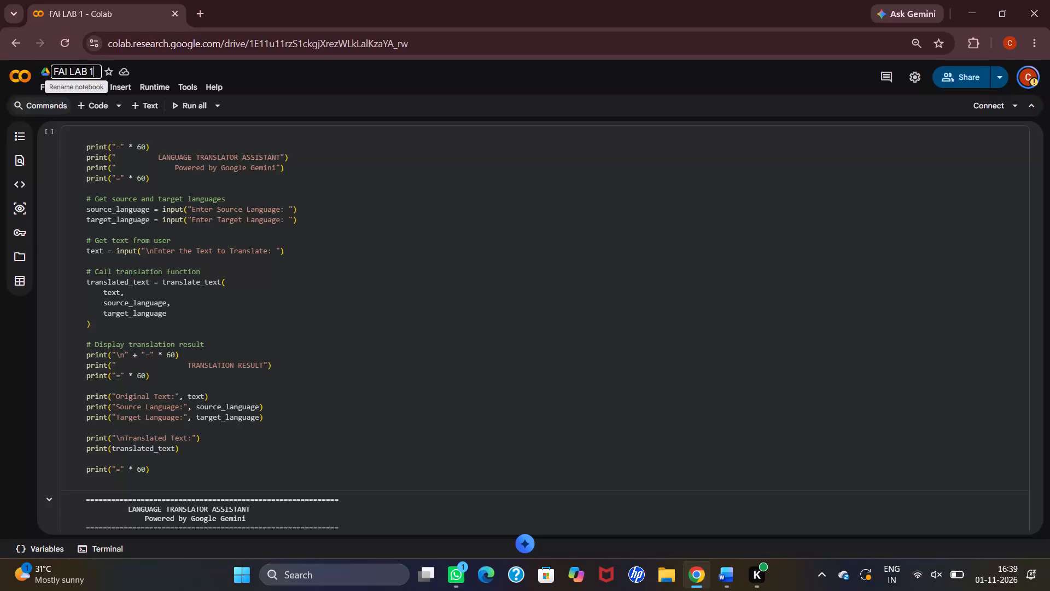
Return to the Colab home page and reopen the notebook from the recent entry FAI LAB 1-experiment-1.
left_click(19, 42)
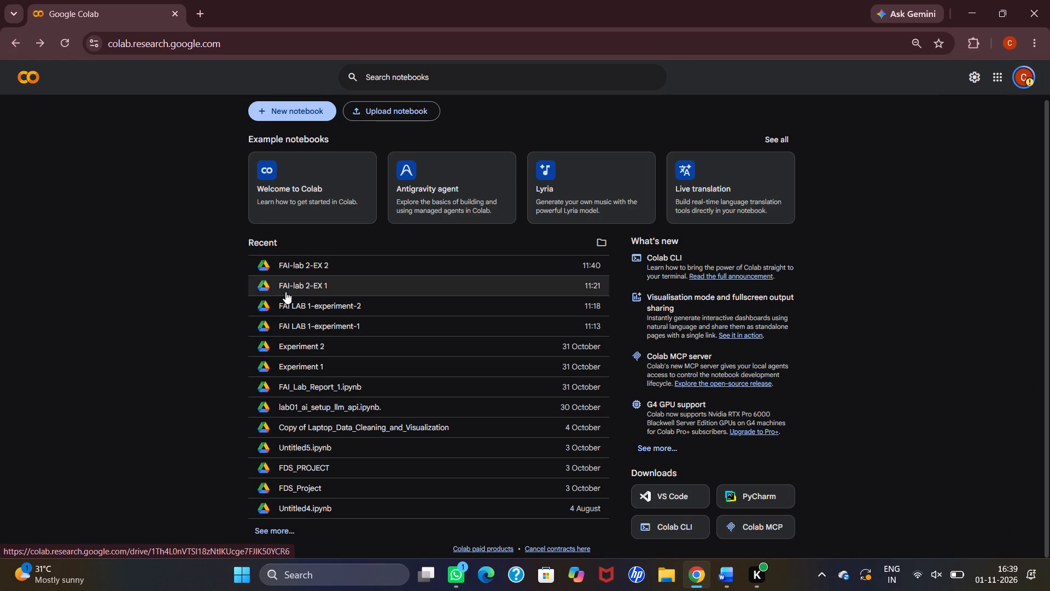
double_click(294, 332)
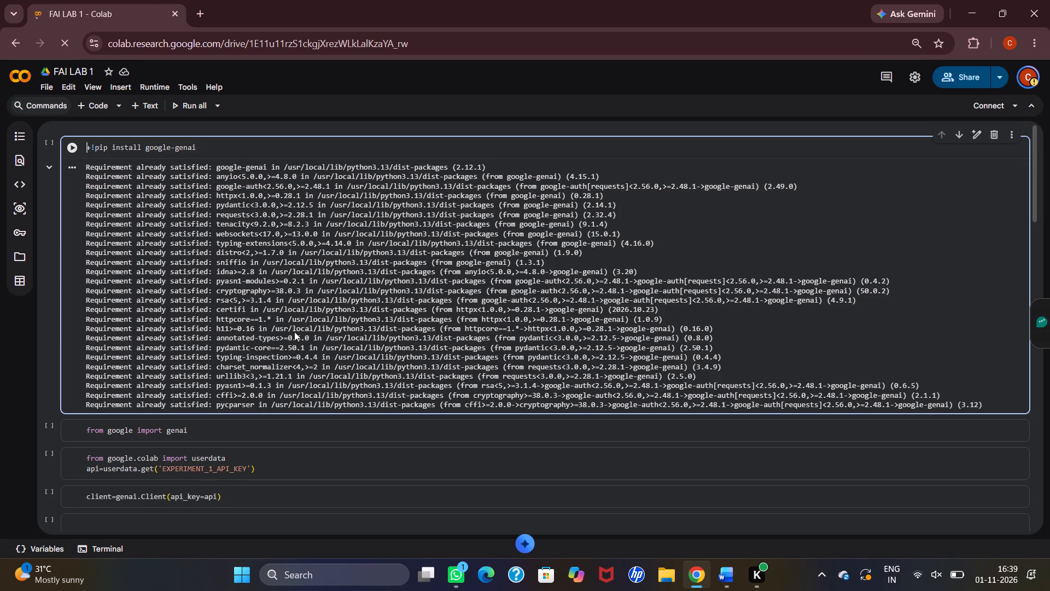
Capture the notebook area from its header down to the first output lines, framing the complete LANGUAGE TRANSLATOR ASSISTANT print and input cell.
scroll(237, 390, "down", 7)
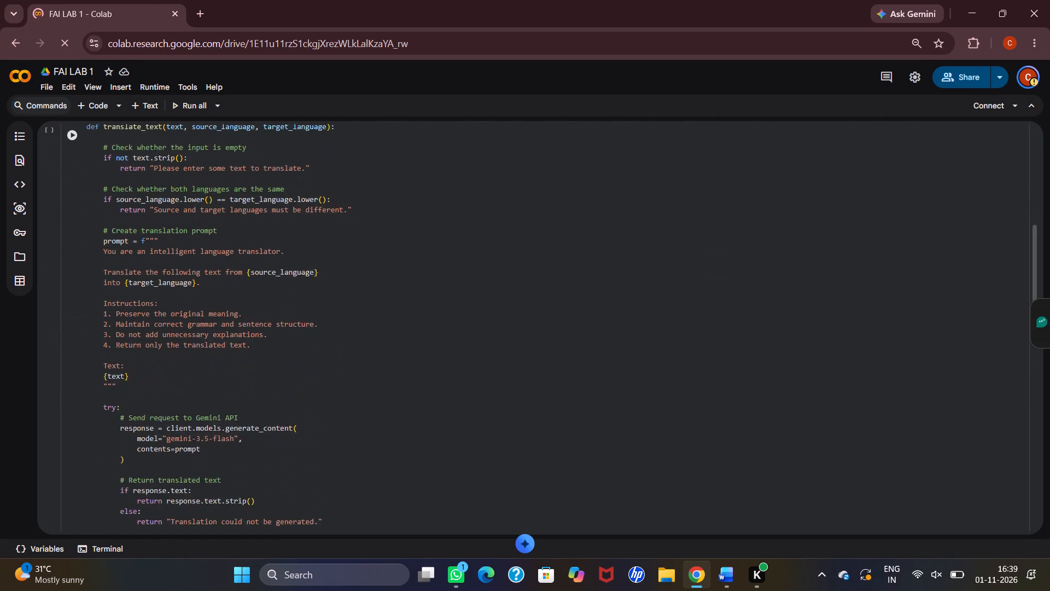
scroll(237, 390, "down", 6)
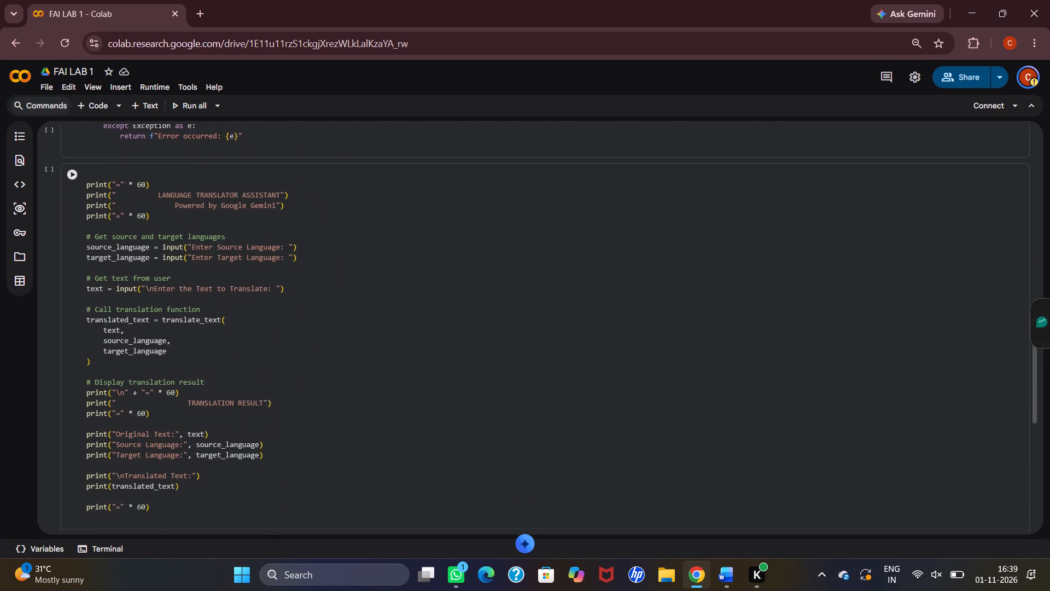
scroll(237, 390, "down", 3)
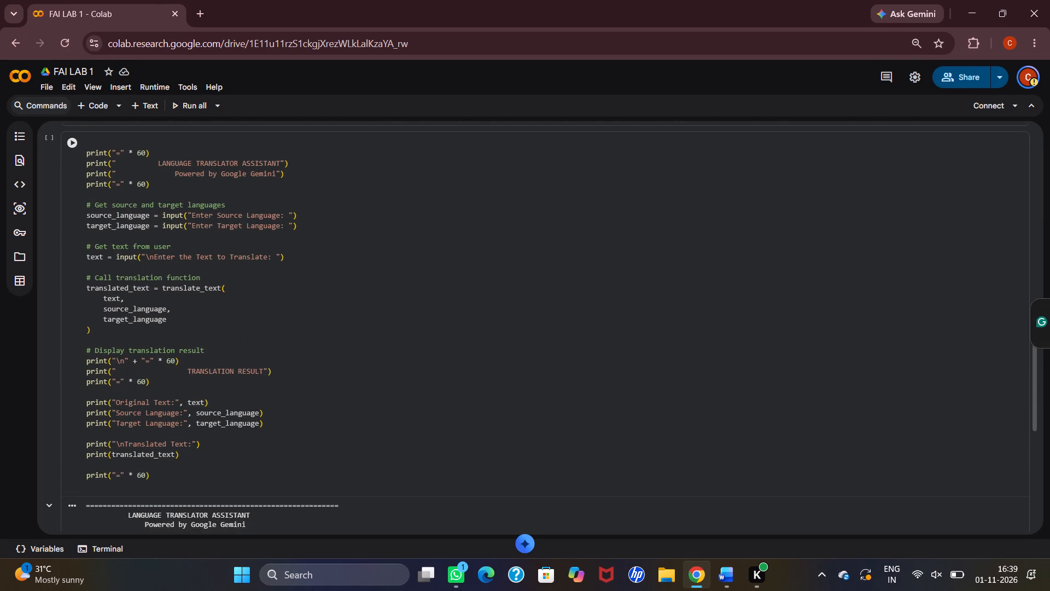
scroll(237, 390, "down", 4)
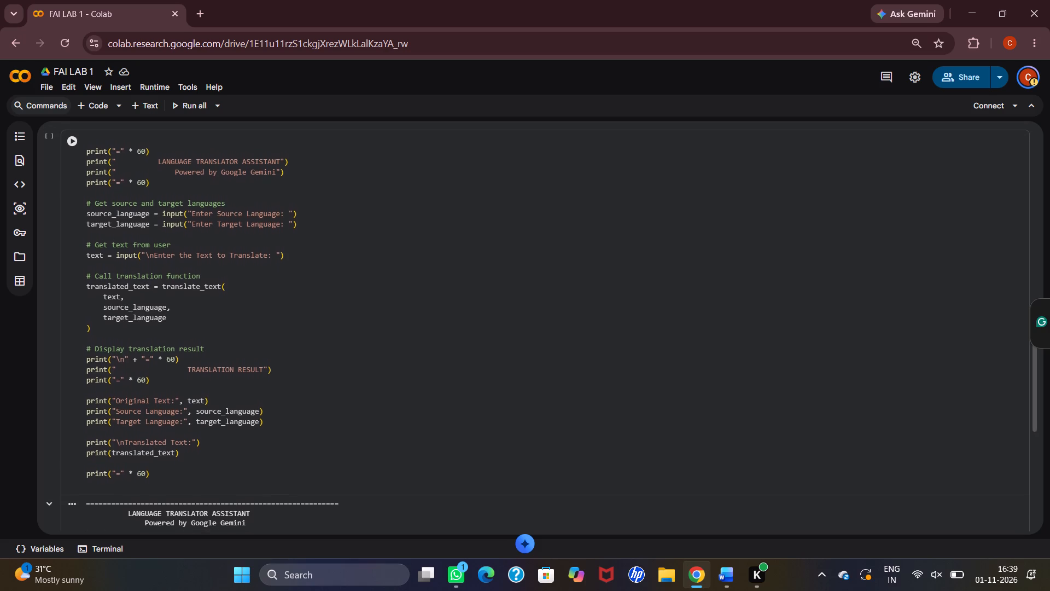
scroll(237, 390, "down", 1)
key("Print")
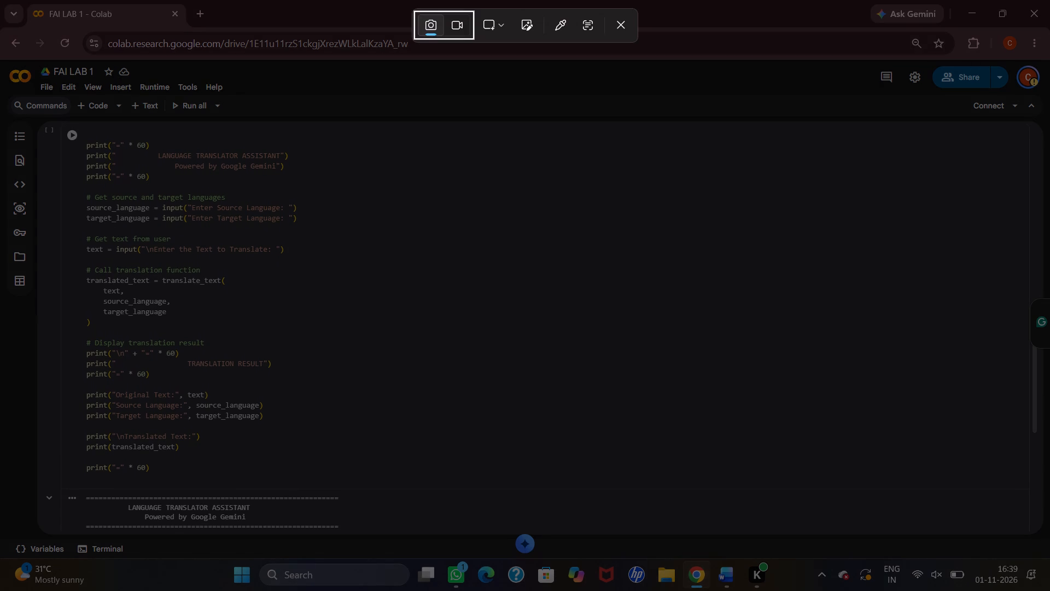
left_click_drag(0, 60, 568, 390)
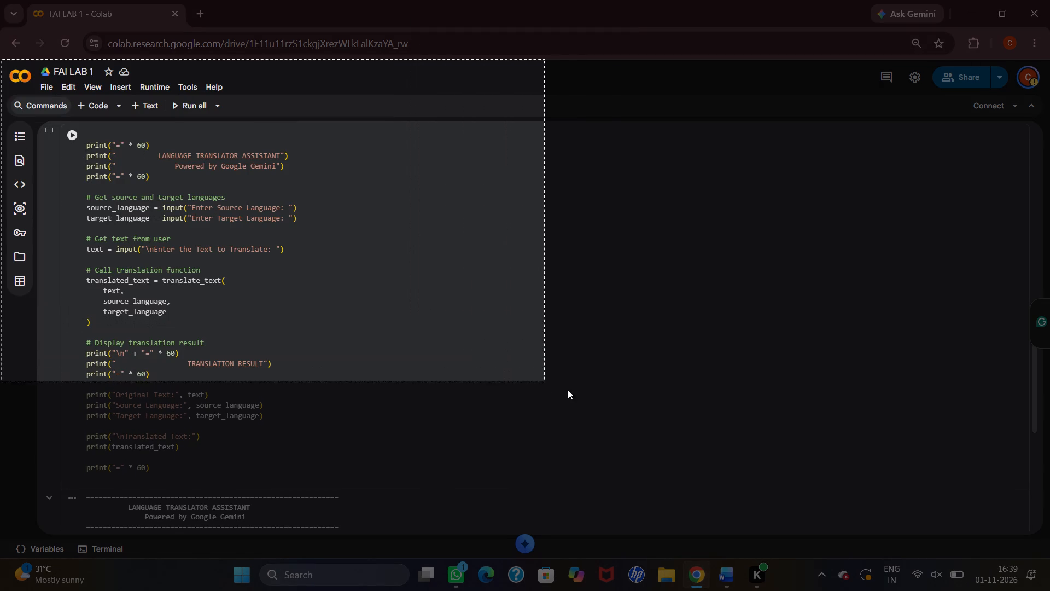
left_click_drag(568, 390, 802, 534)
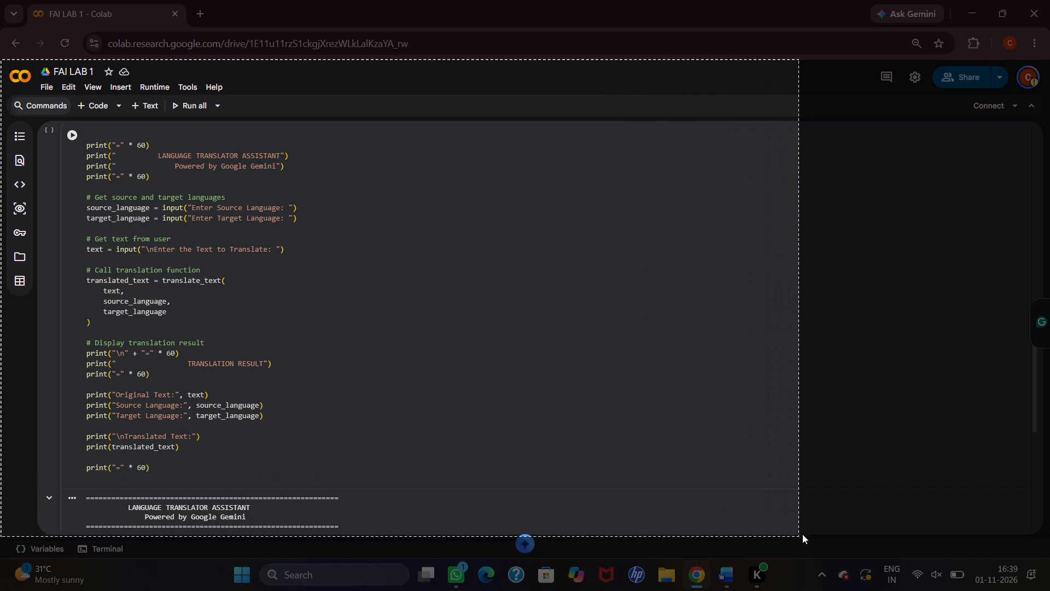
left_click_drag(802, 534, 996, 534)
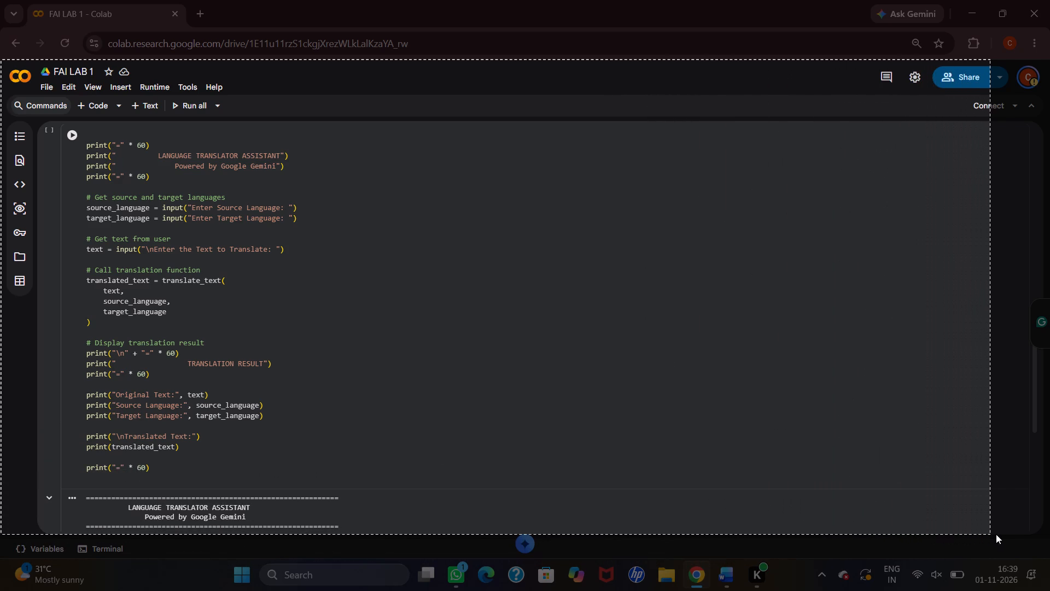
left_click_drag(996, 534, 1049, 534)
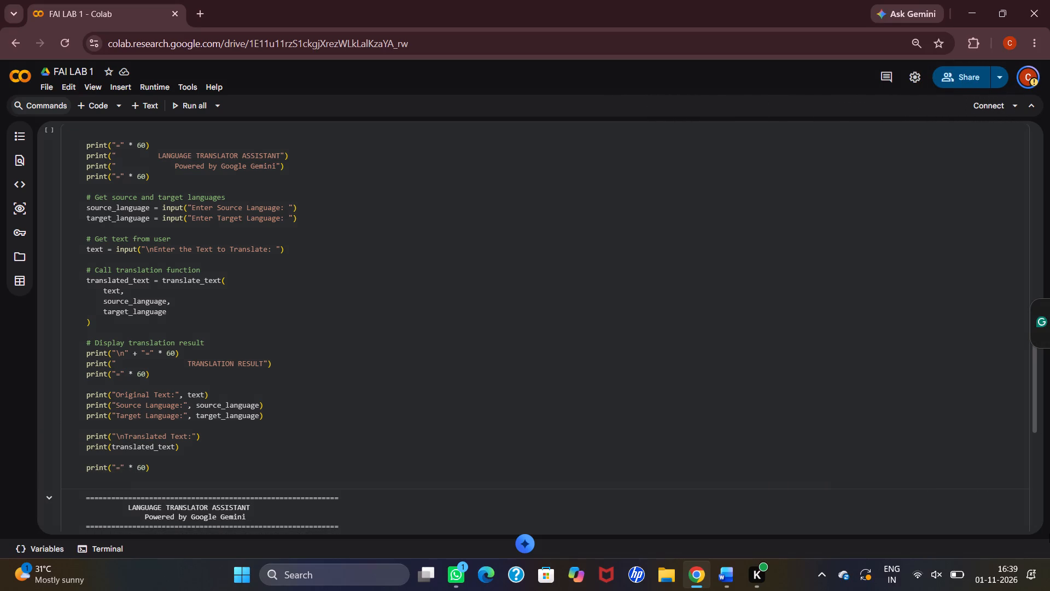
In the Word report, replace the old language translator input code screenshot on page 2 with the new capture.
key("alt+Tab")
scroll(768, 500, "up", 1)
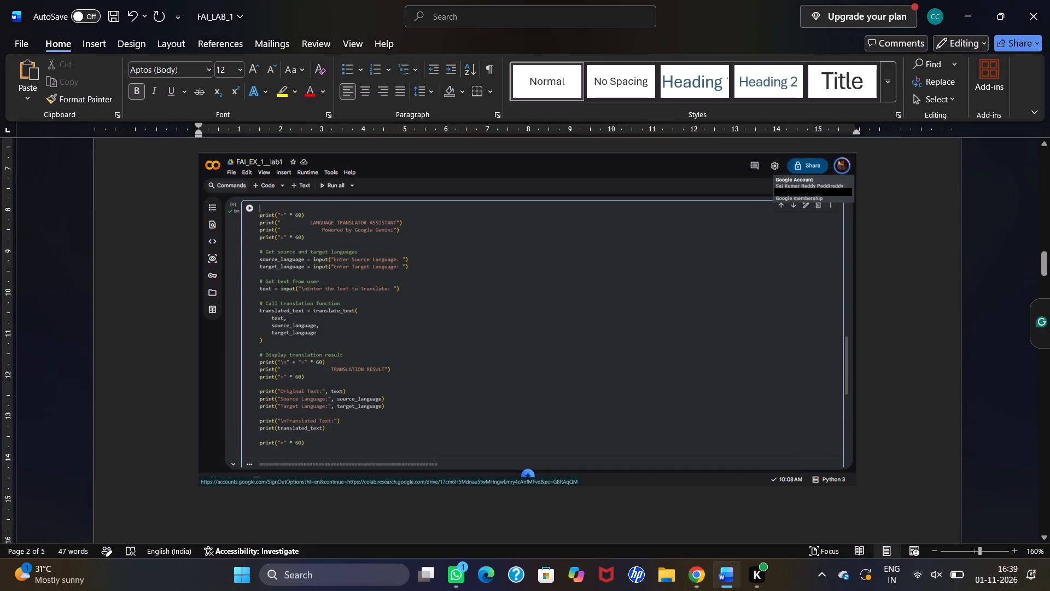
scroll(768, 500, "up", 1)
left_click(658, 511)
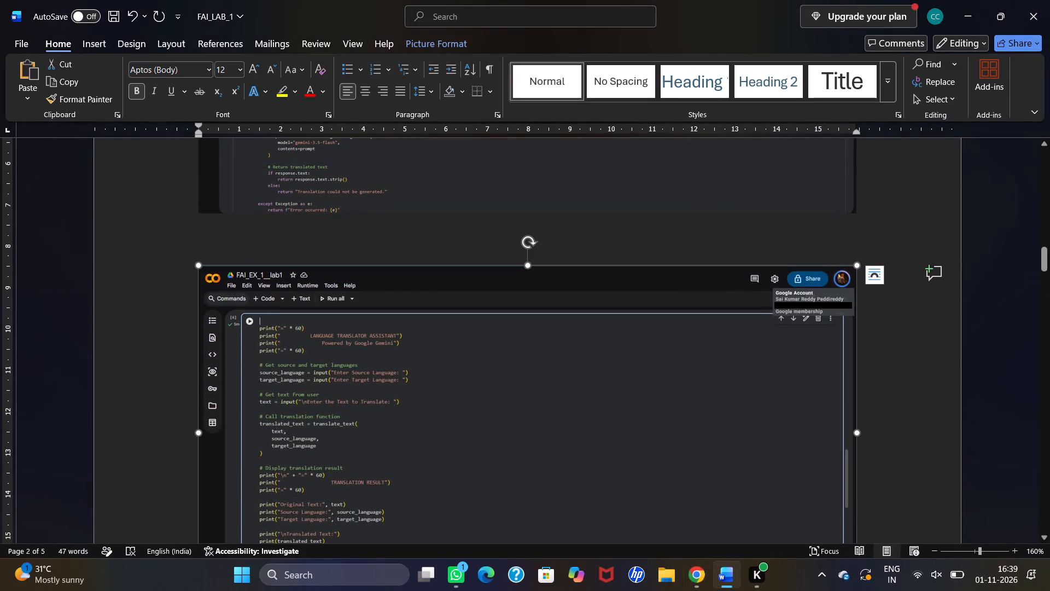
key("BackSpace")
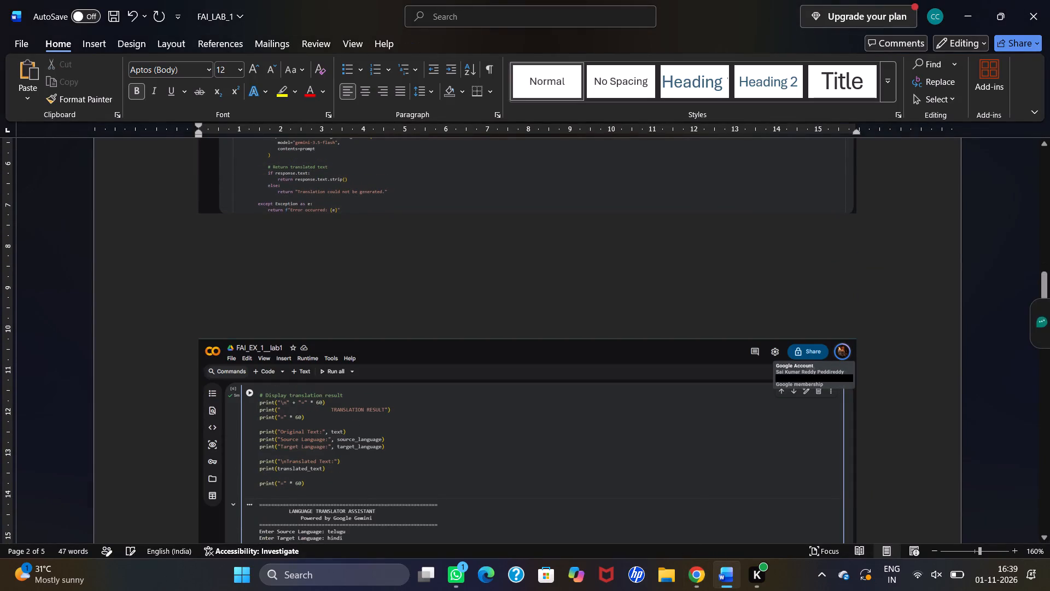
key("ctrl+v")
scroll(658, 511, "right", 1)
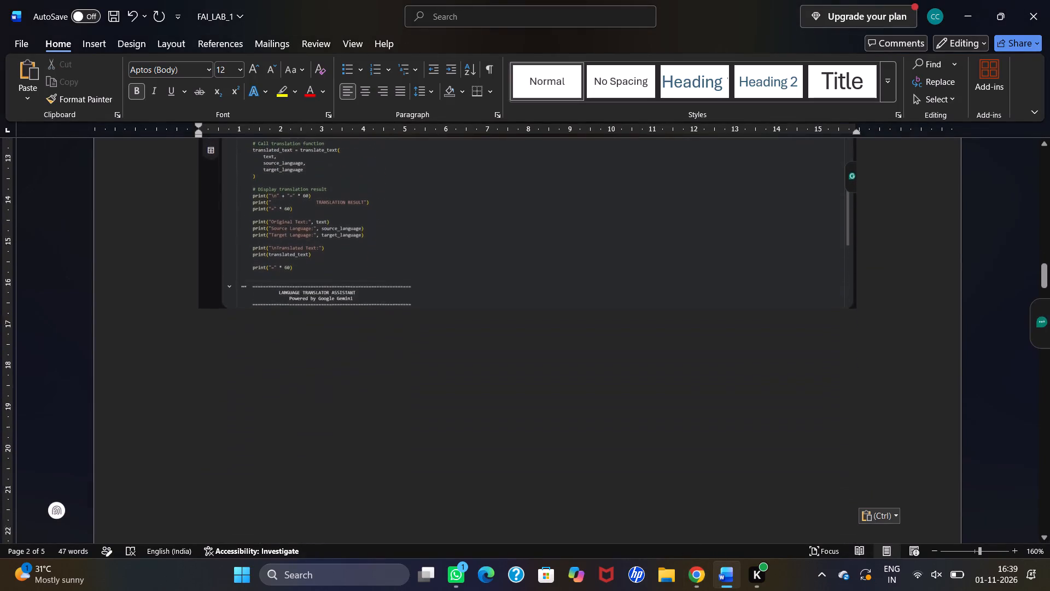
scroll(658, 511, "right", 1)
scroll(658, 511, "up", 3)
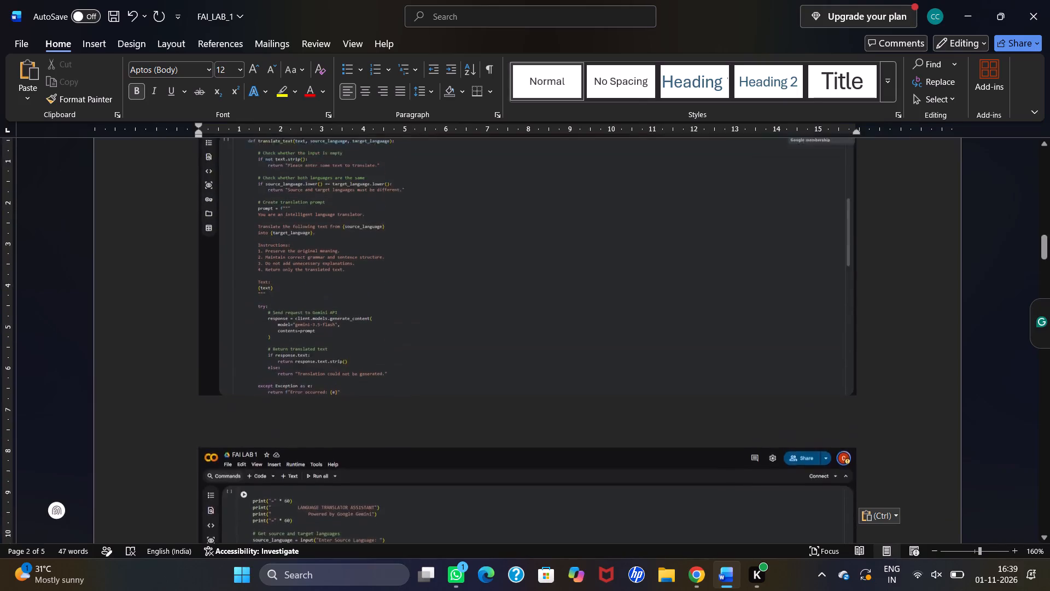
scroll(658, 511, "up", 1)
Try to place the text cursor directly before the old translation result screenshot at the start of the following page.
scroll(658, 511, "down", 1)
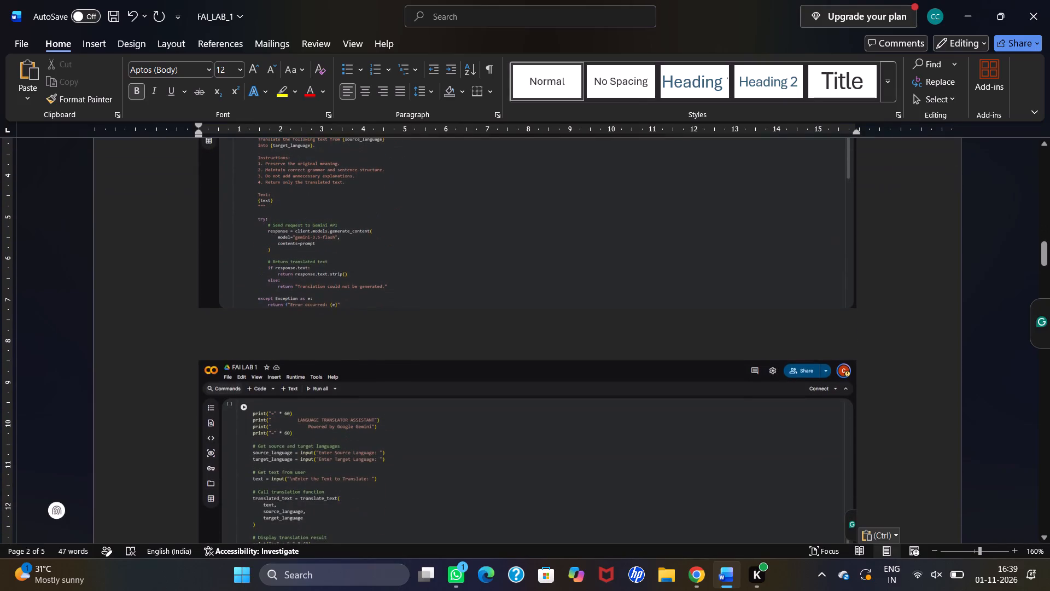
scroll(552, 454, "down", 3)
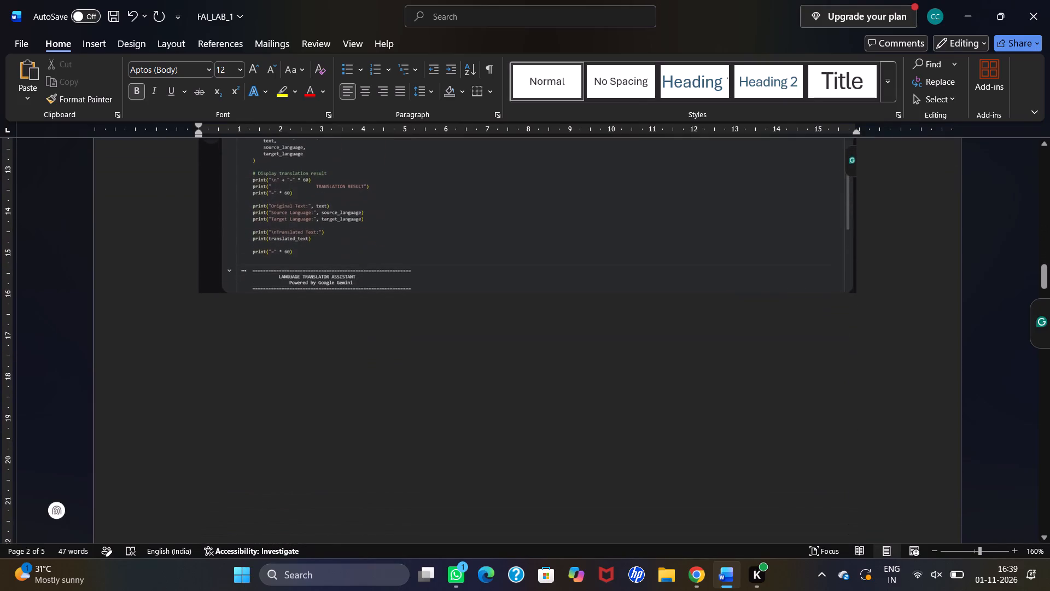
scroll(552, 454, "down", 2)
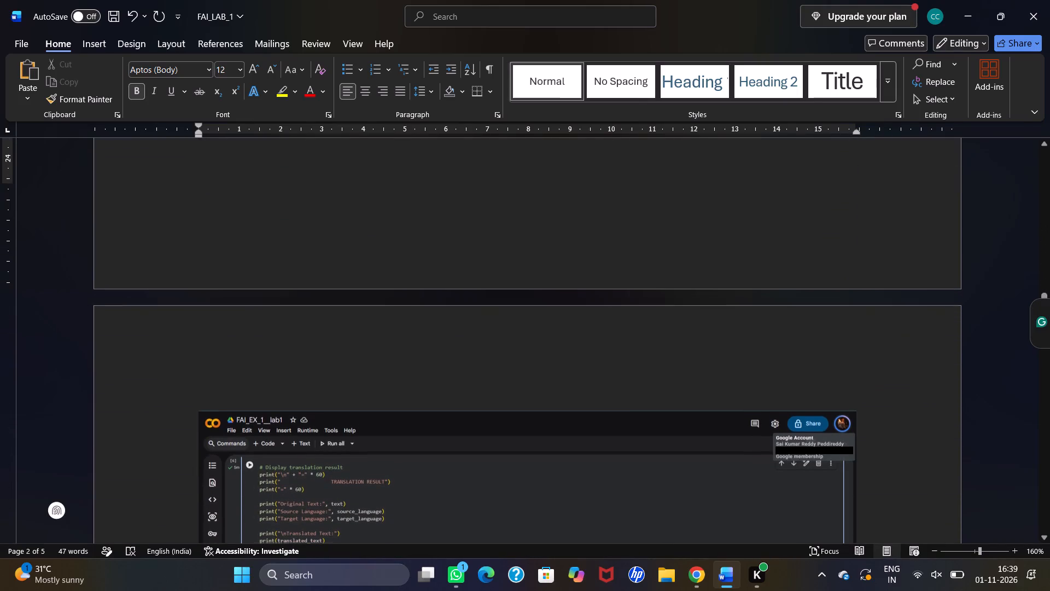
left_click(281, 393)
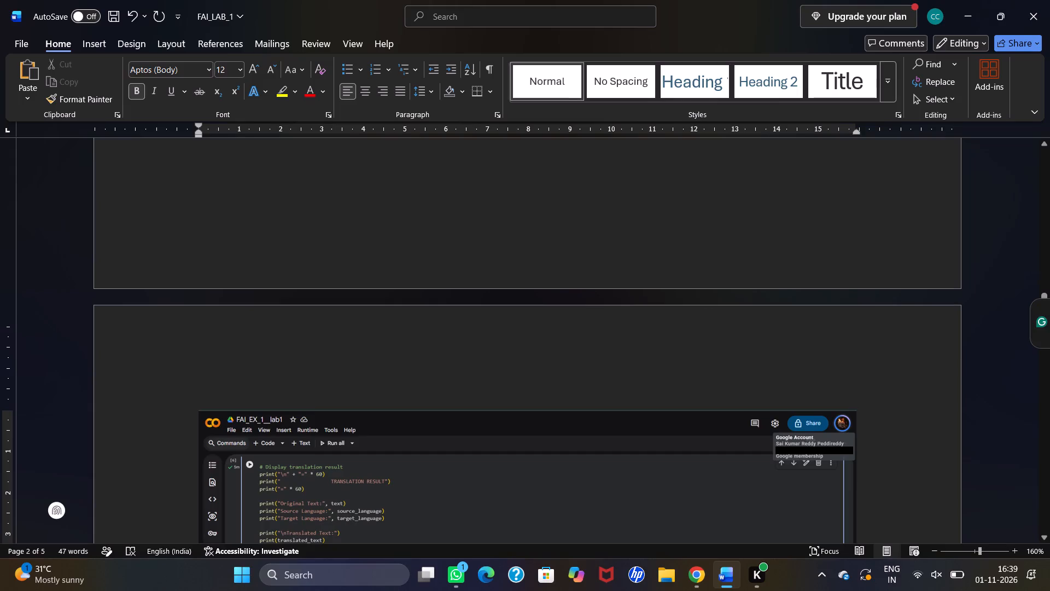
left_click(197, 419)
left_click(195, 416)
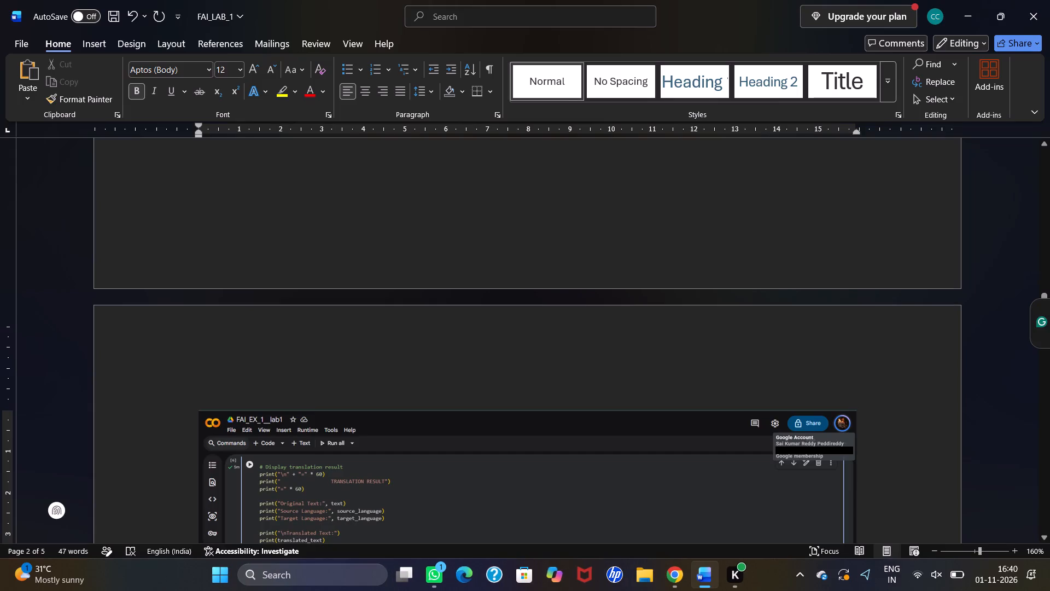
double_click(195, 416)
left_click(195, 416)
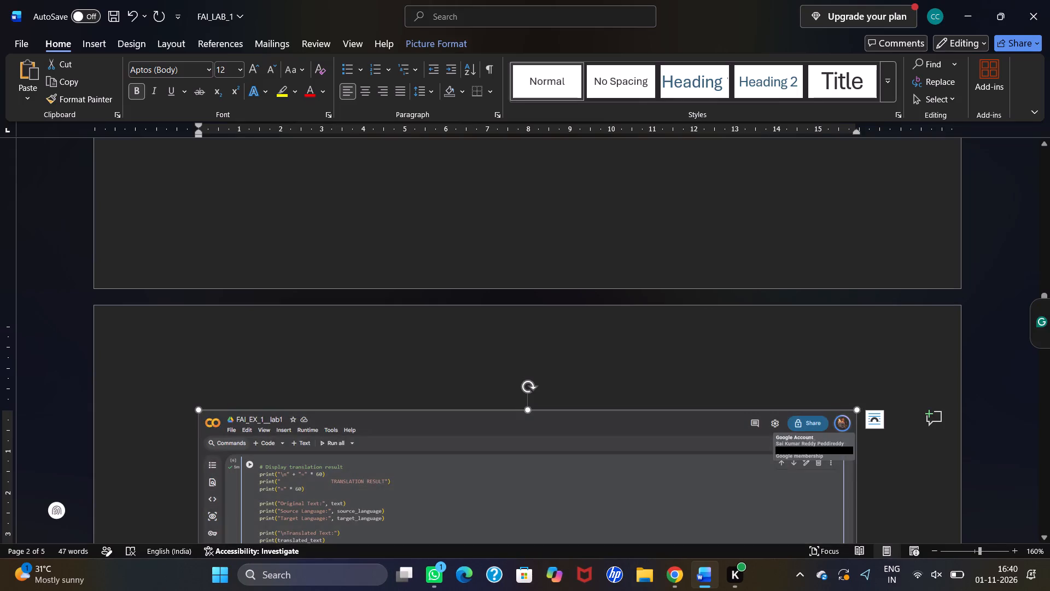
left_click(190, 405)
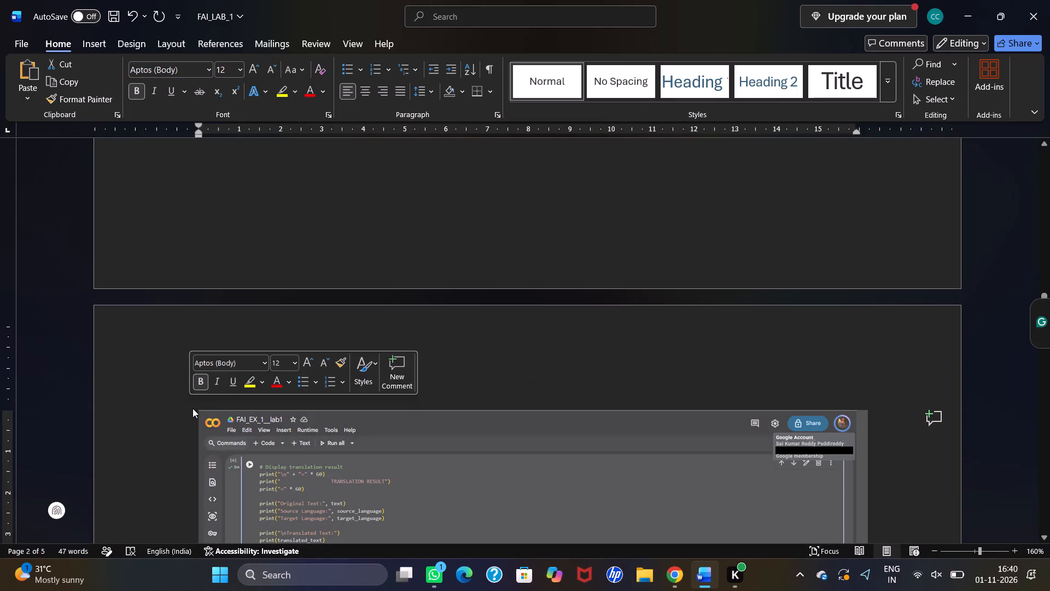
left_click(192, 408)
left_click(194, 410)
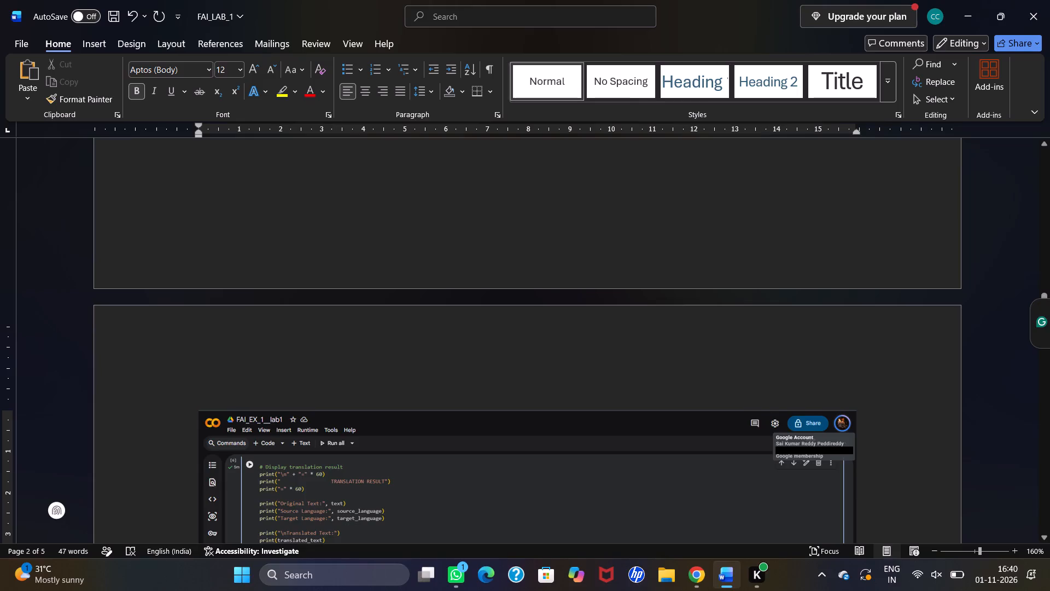
Look over the report's neighbouring pages and select the old translation result screenshot above the Link heading.
scroll(194, 410, "down", 4)
scroll(194, 410, "up", 1)
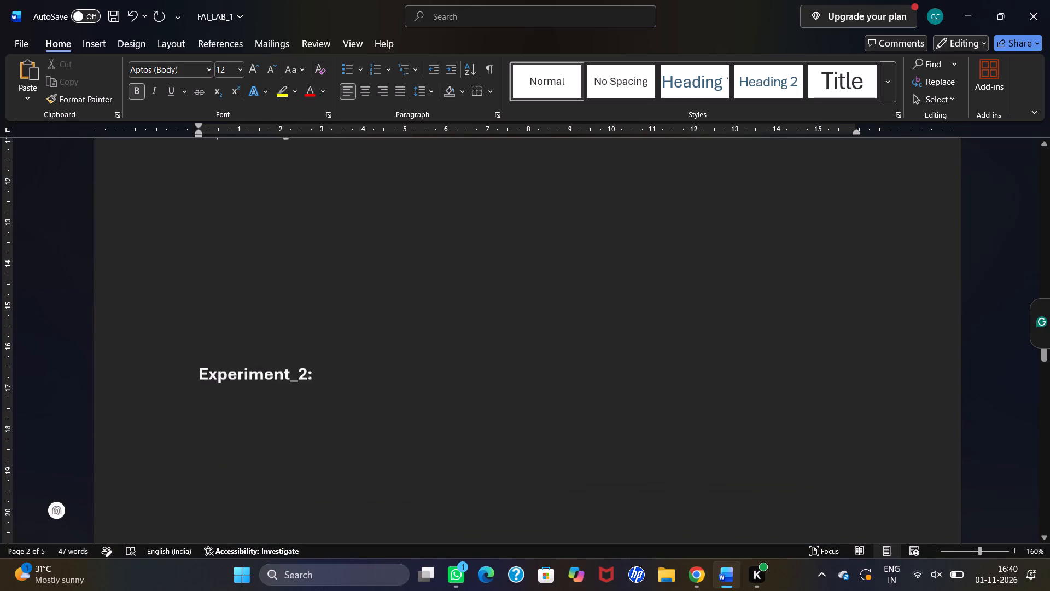
scroll(558, 360, "up", 7)
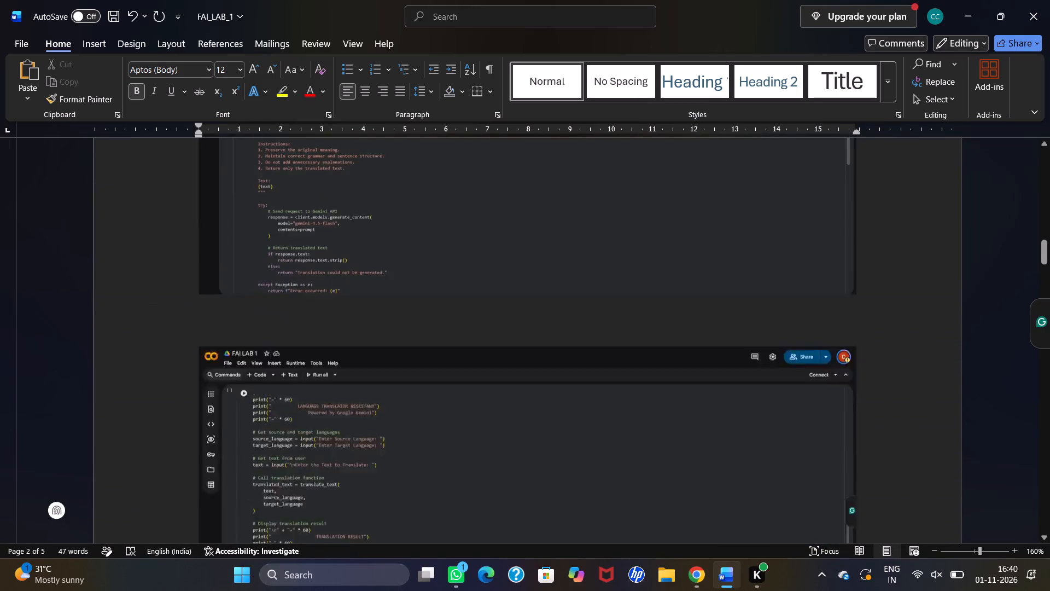
scroll(558, 360, "up", 2)
scroll(558, 360, "down", 2)
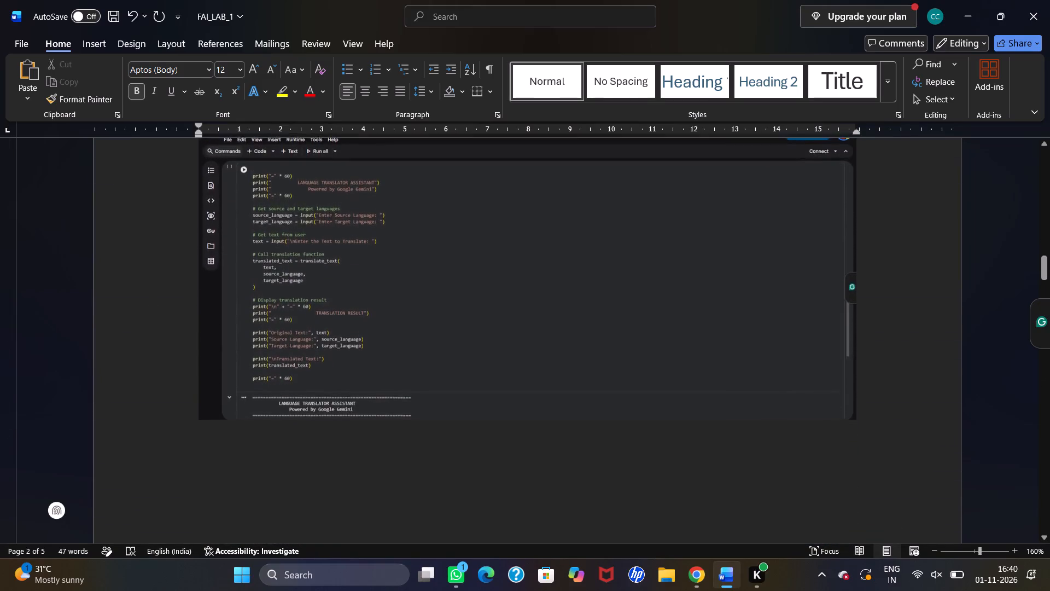
scroll(558, 360, "down", 4)
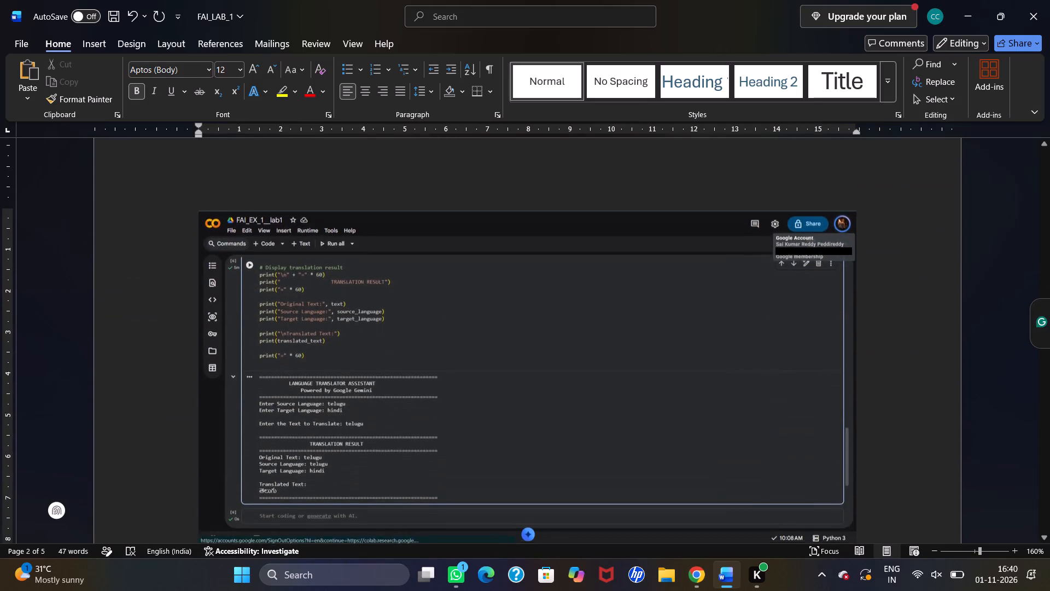
scroll(558, 360, "down", 1)
left_click(502, 360)
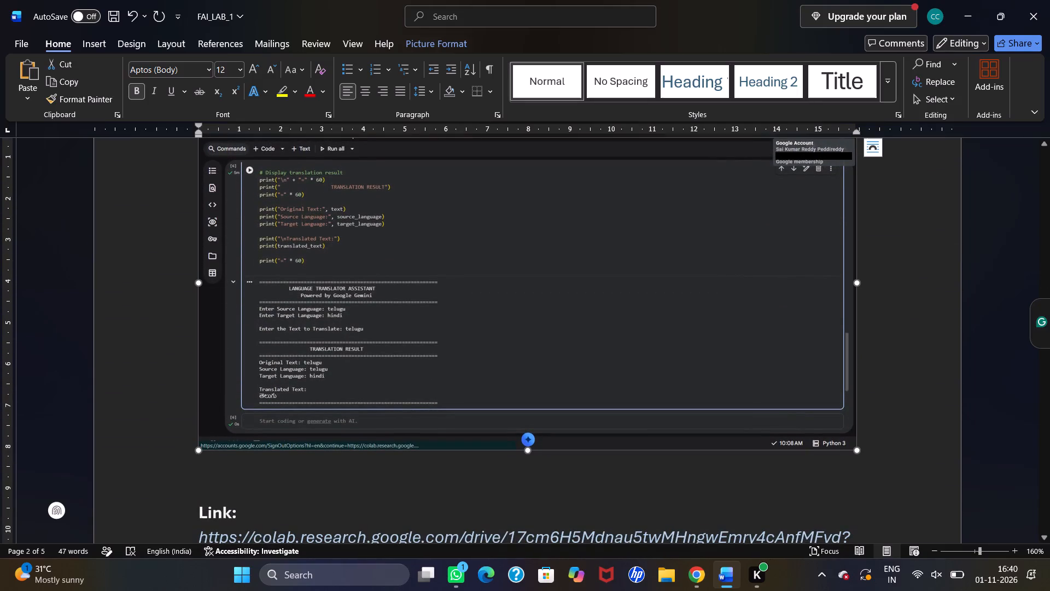
In the Colab notebook, capture the area from its header down past the TRANSLATION RESULT output, including the complete display code and output.
key("alt+Tab")
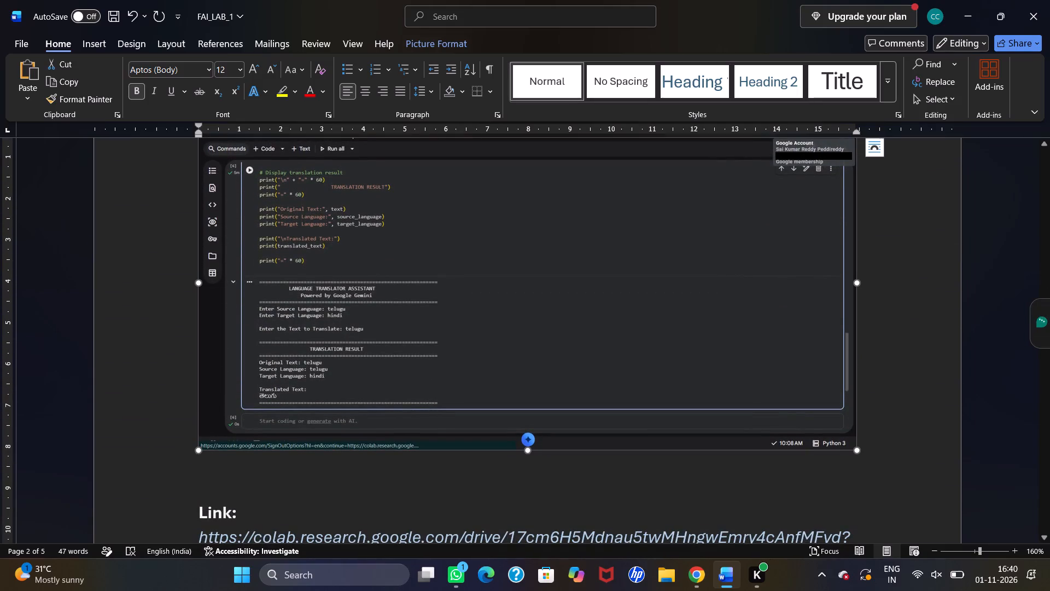
scroll(363, 361, "down", 1)
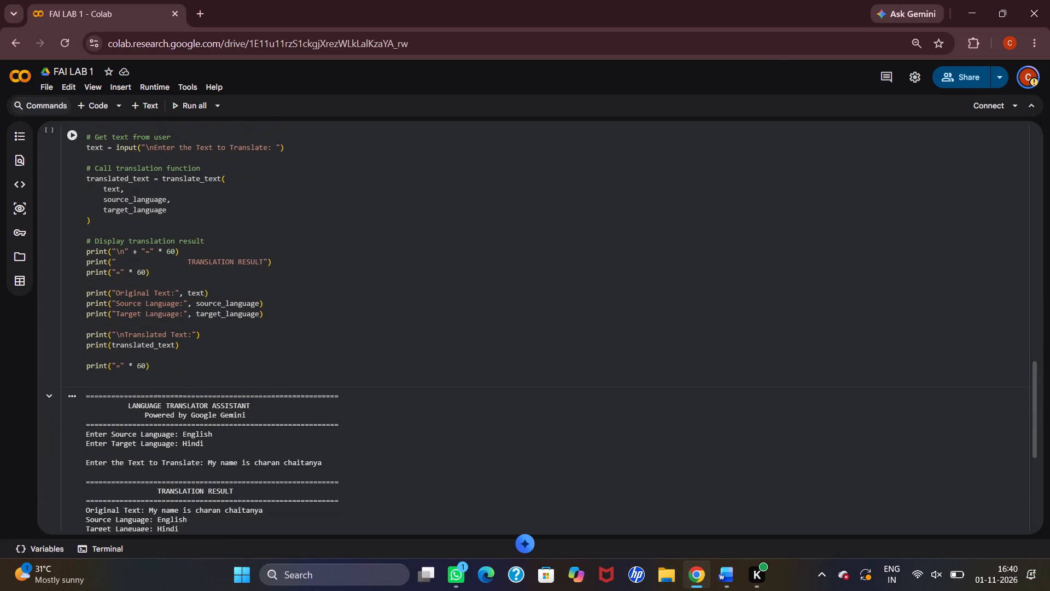
scroll(363, 361, "down", 4)
scroll(363, 361, "up", 1)
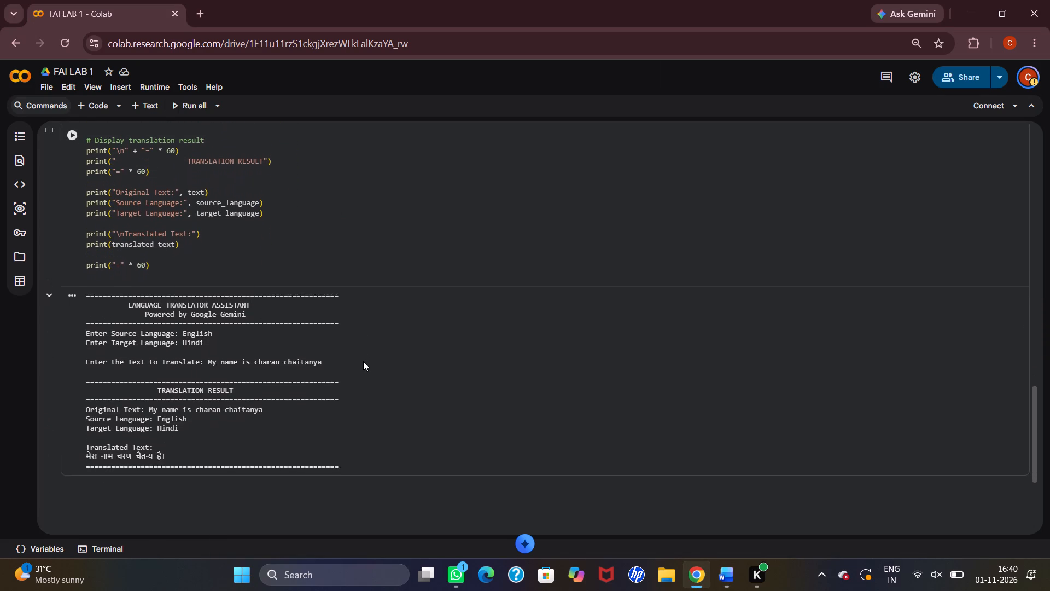
scroll(363, 361, "up", 2)
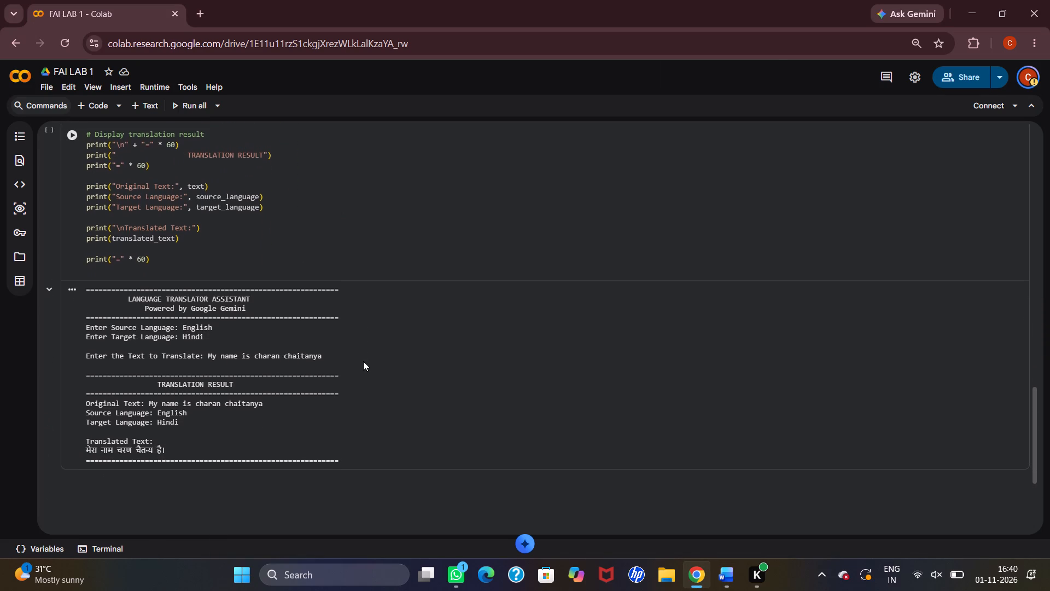
scroll(363, 361, "up", 2)
key("Print")
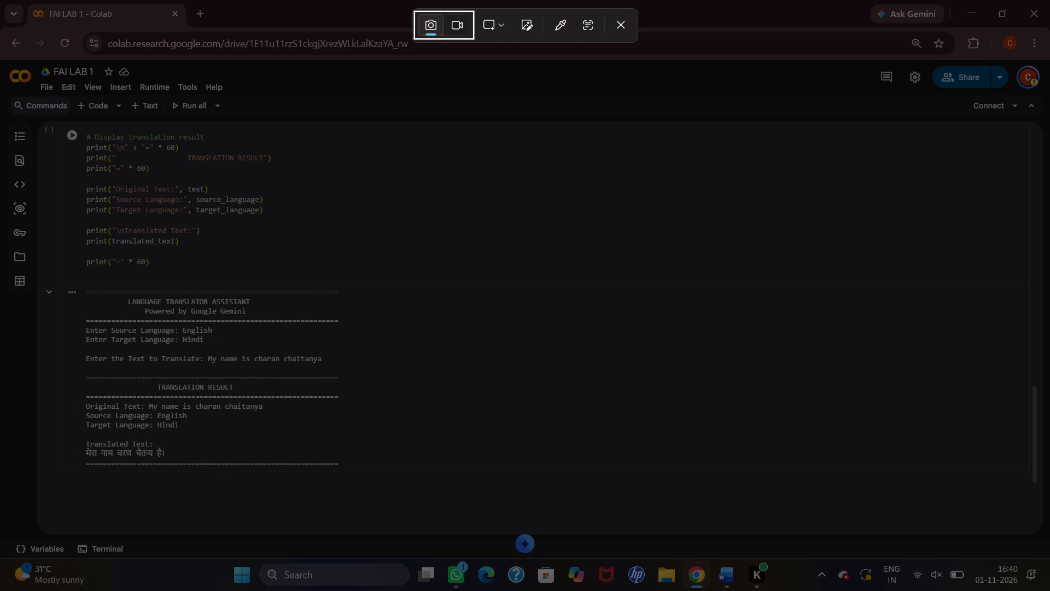
left_click_drag(0, 60, 665, 513)
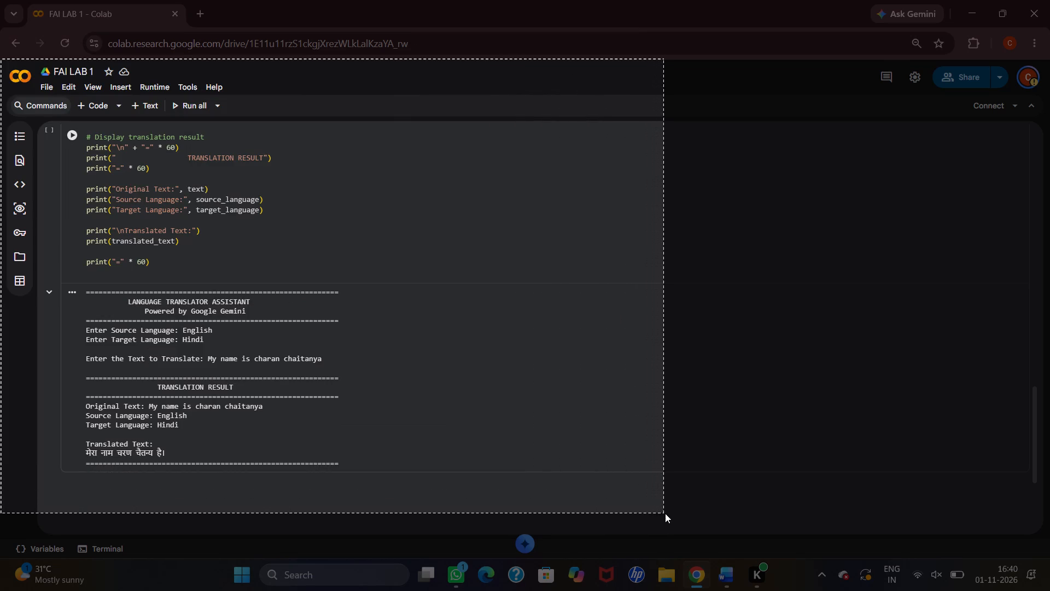
left_click_drag(665, 513, 851, 548)
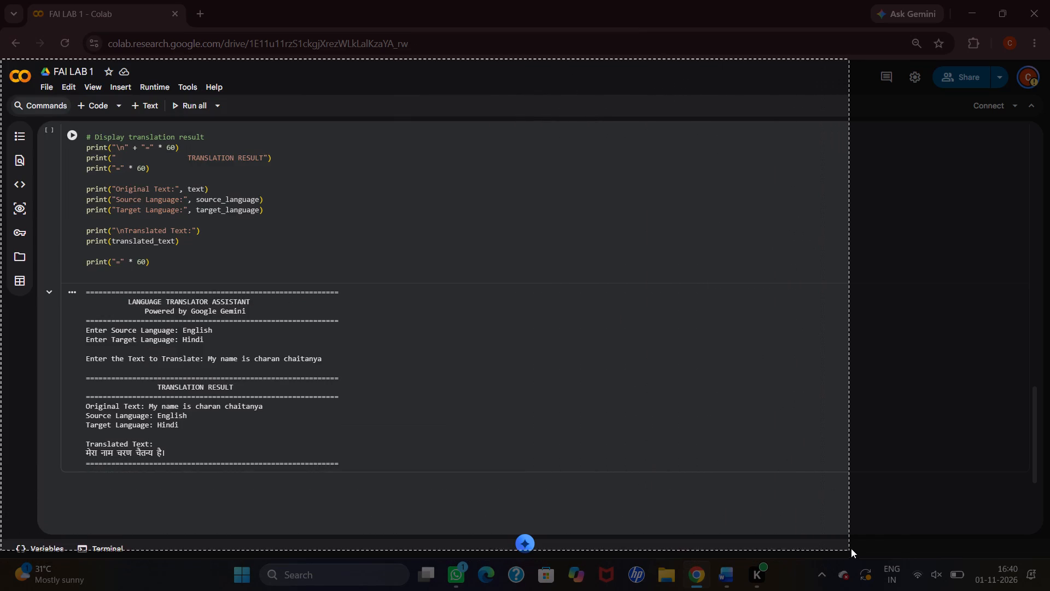
left_click_drag(851, 548, 1046, 534)
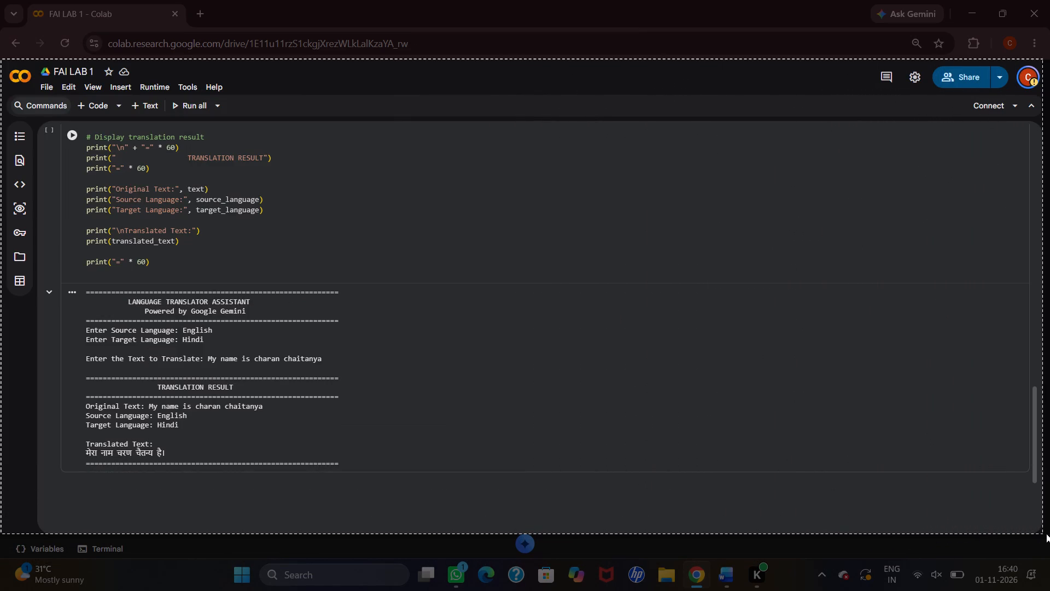
left_click_drag(1046, 534, 1049, 533)
In the Word report, paste the new capture at the old translation result screenshot above the Link heading.
key("alt+Tab")
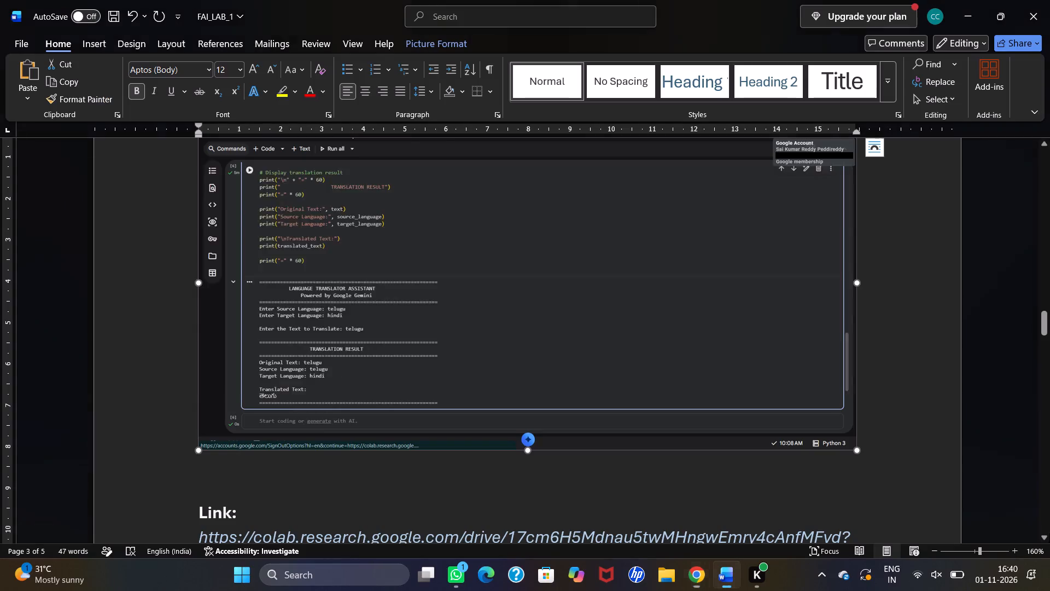
left_click(596, 427)
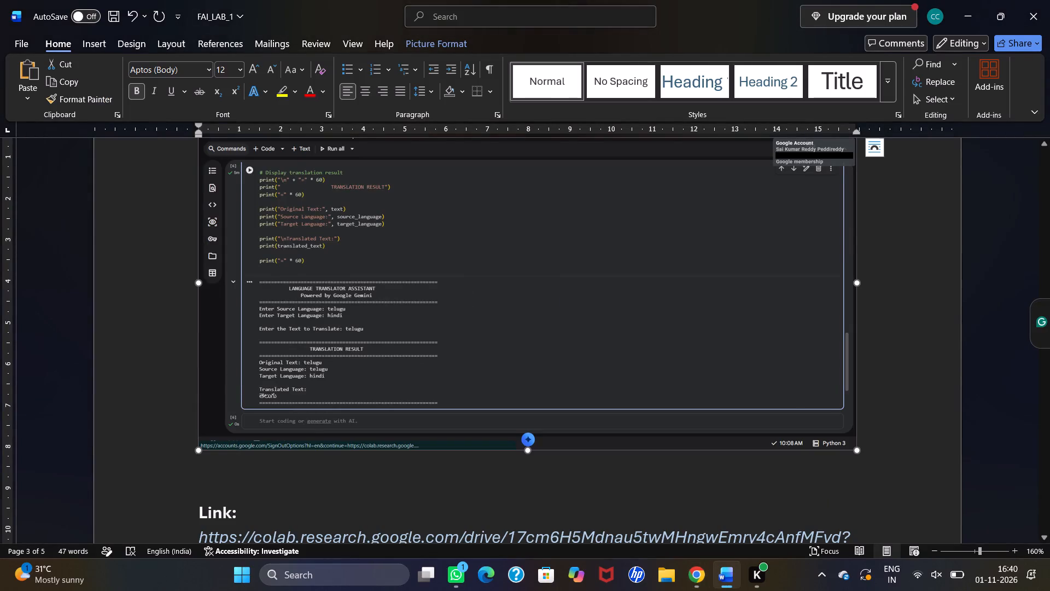
key("ctrl+v")
Delete the old FAI_EX_1__lab1 translation result screenshot between the new capture and the Link heading.
scroll(596, 427, "down", 1)
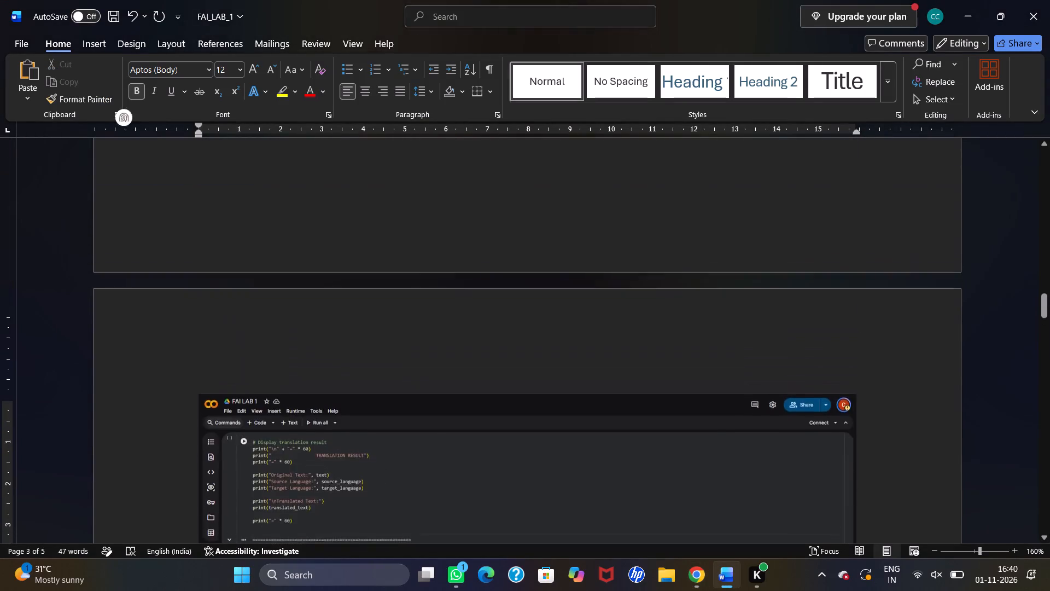
scroll(596, 427, "down", 2)
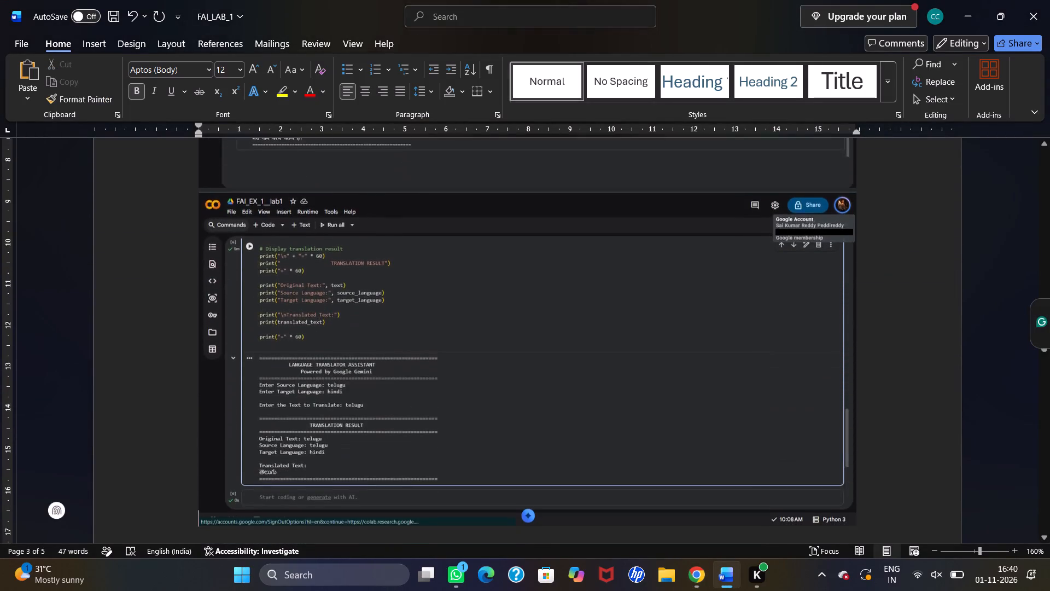
scroll(596, 427, "down", 1)
scroll(596, 427, "up", 2)
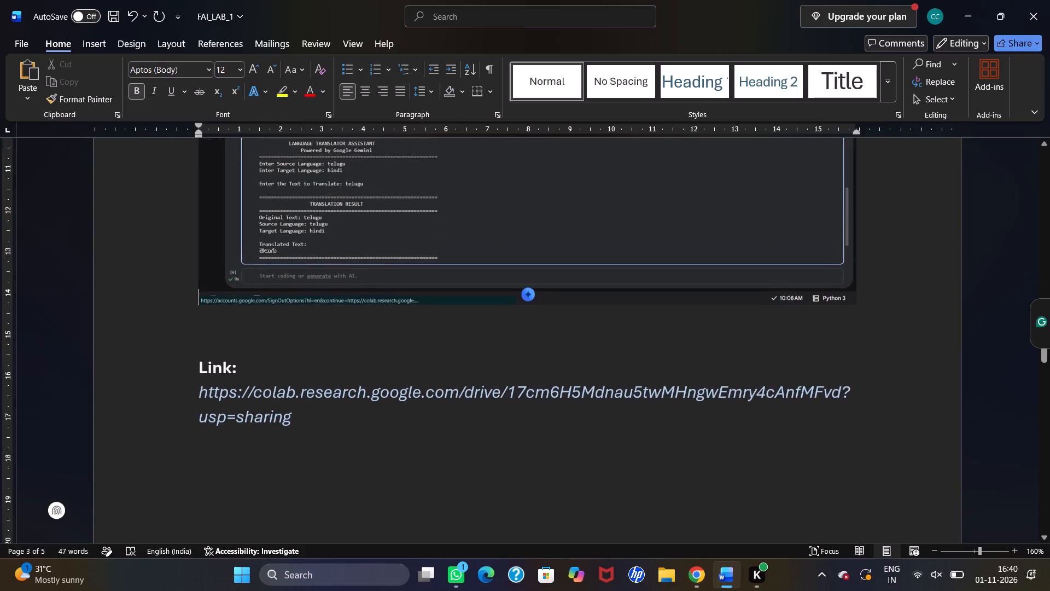
scroll(596, 427, "up", 1)
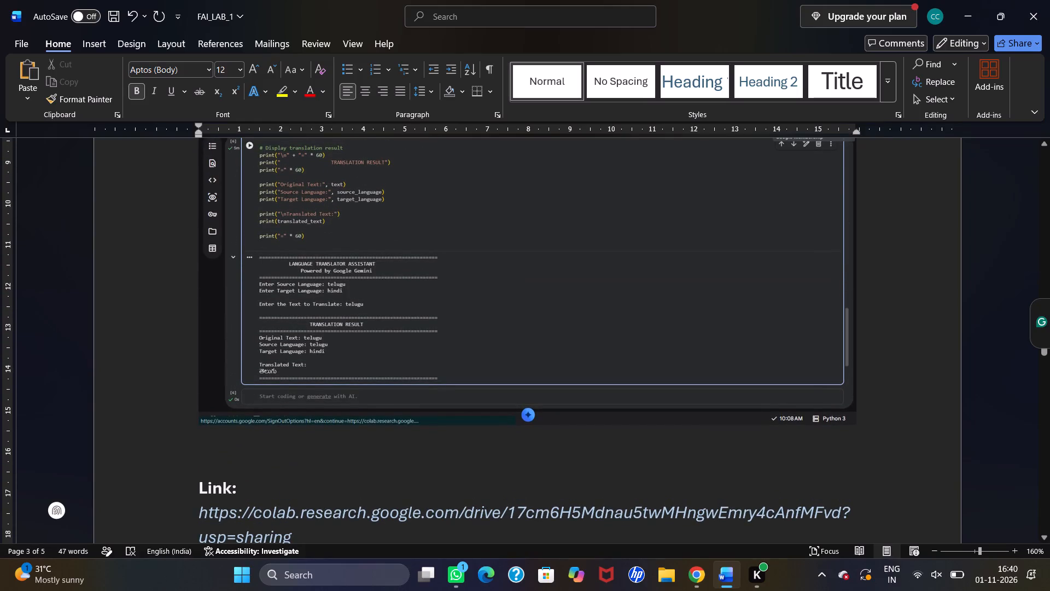
left_click(576, 420)
scroll(576, 420, "up", 1)
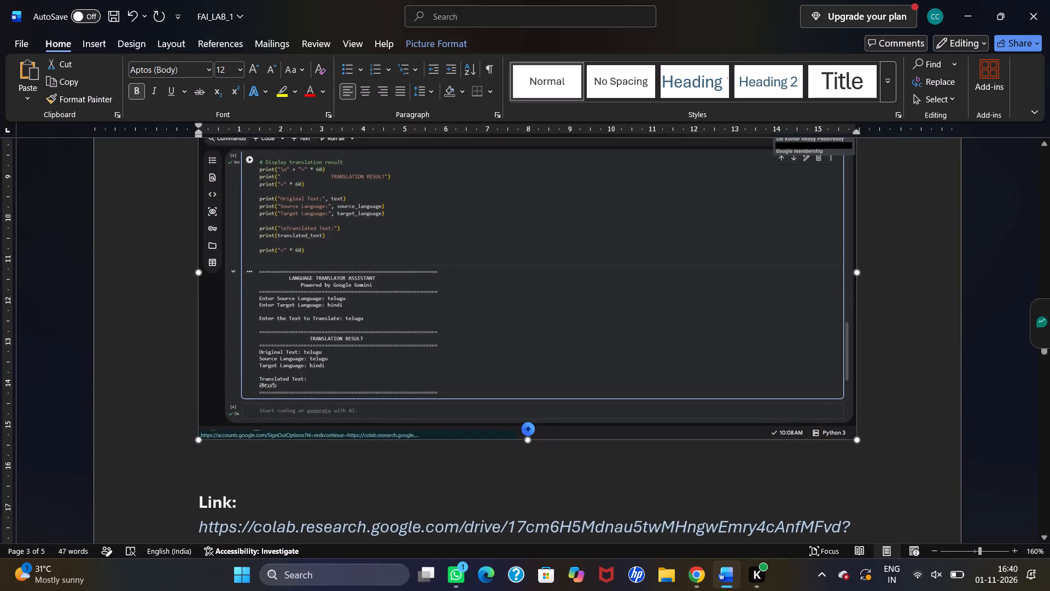
scroll(576, 420, "up", 2)
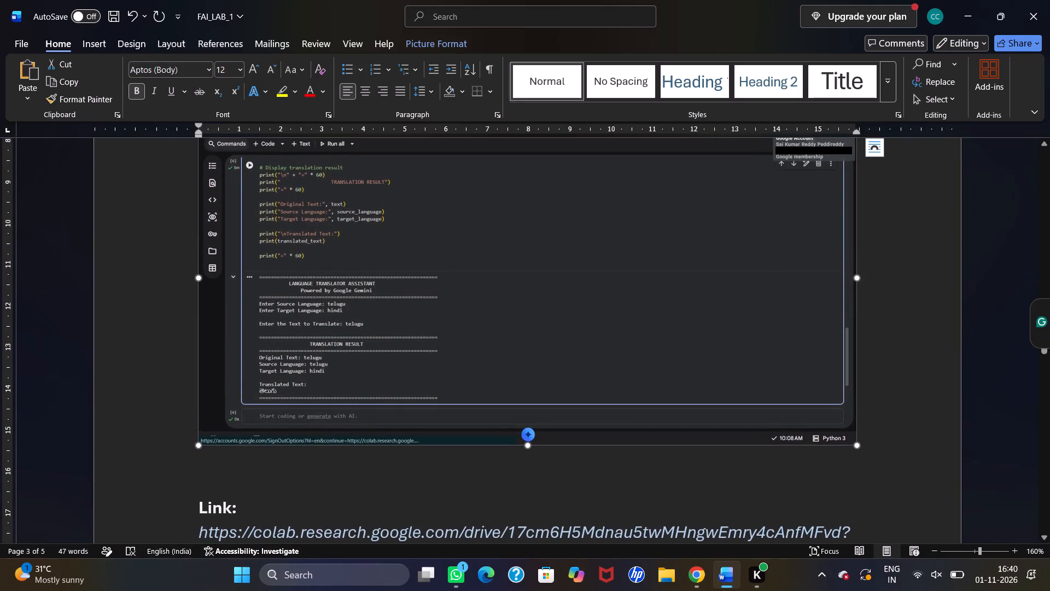
scroll(576, 420, "up", 1)
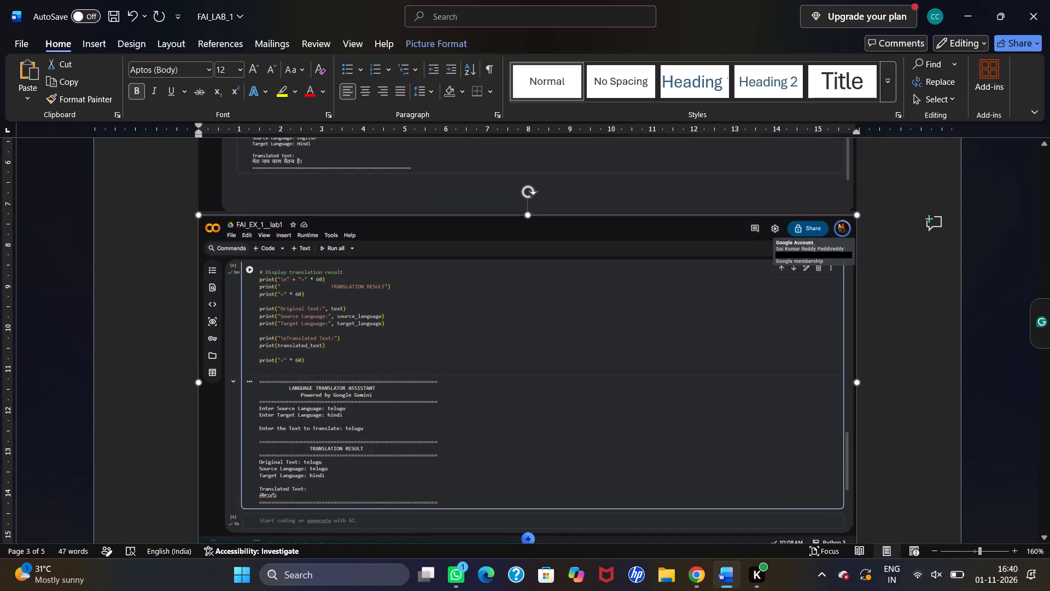
key("BackSpace")
Look over the report from the Link heading back to the details tables, checking the screenshots and their page placement.
scroll(576, 420, "up", 1)
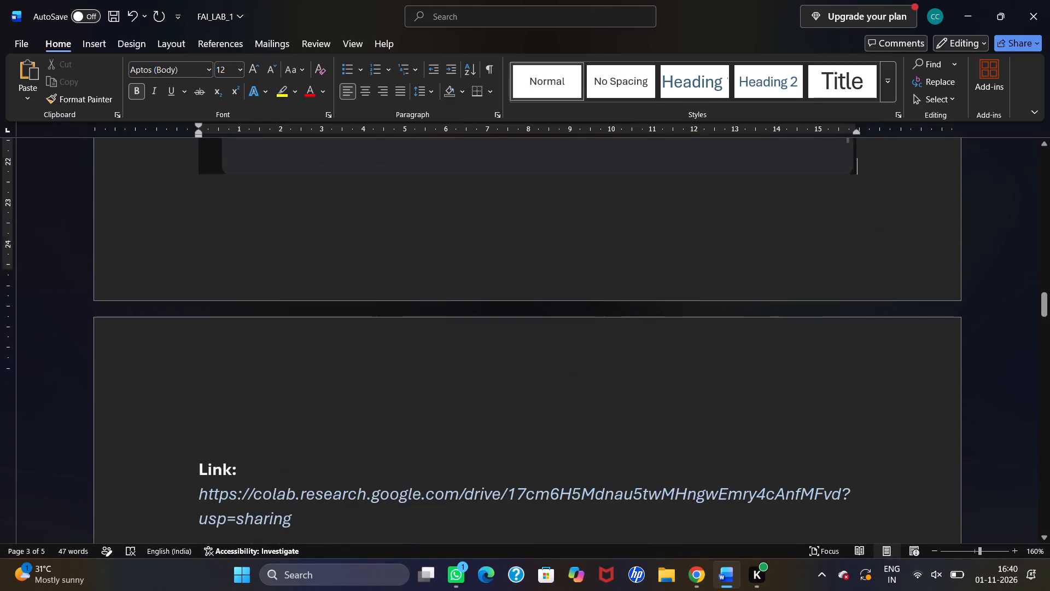
scroll(576, 420, "up", 1)
scroll(576, 420, "down", 1)
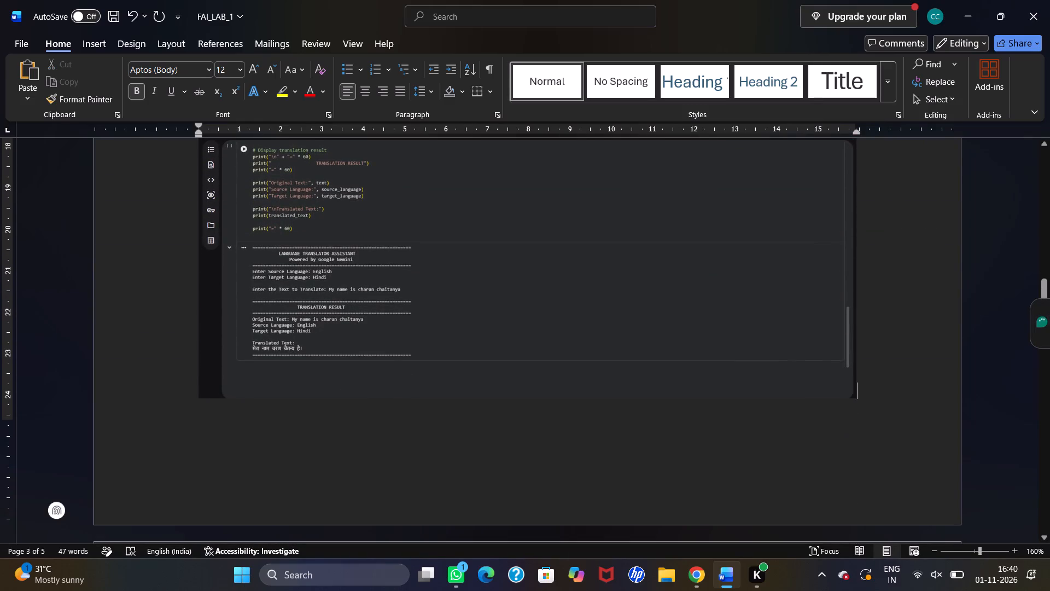
scroll(576, 420, "up", 1)
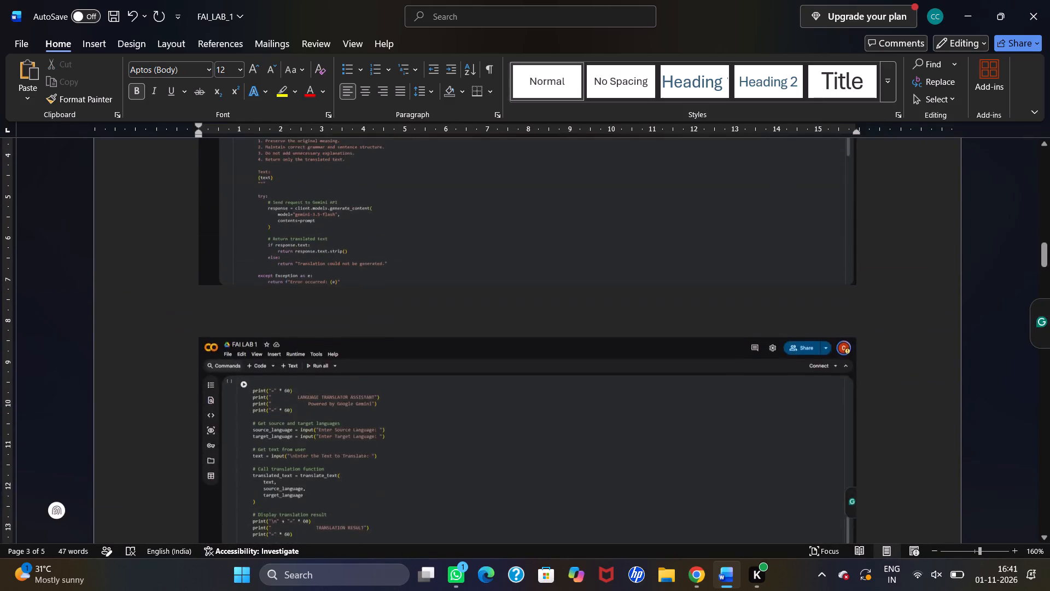
scroll(576, 420, "up", 1)
scroll(576, 420, "down", 1)
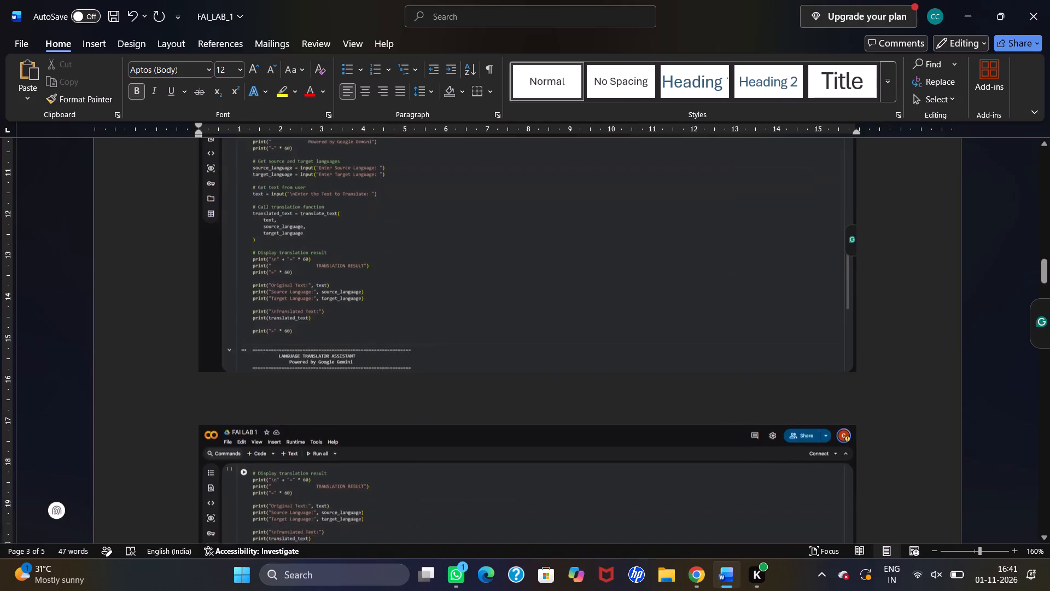
scroll(576, 420, "down", 4)
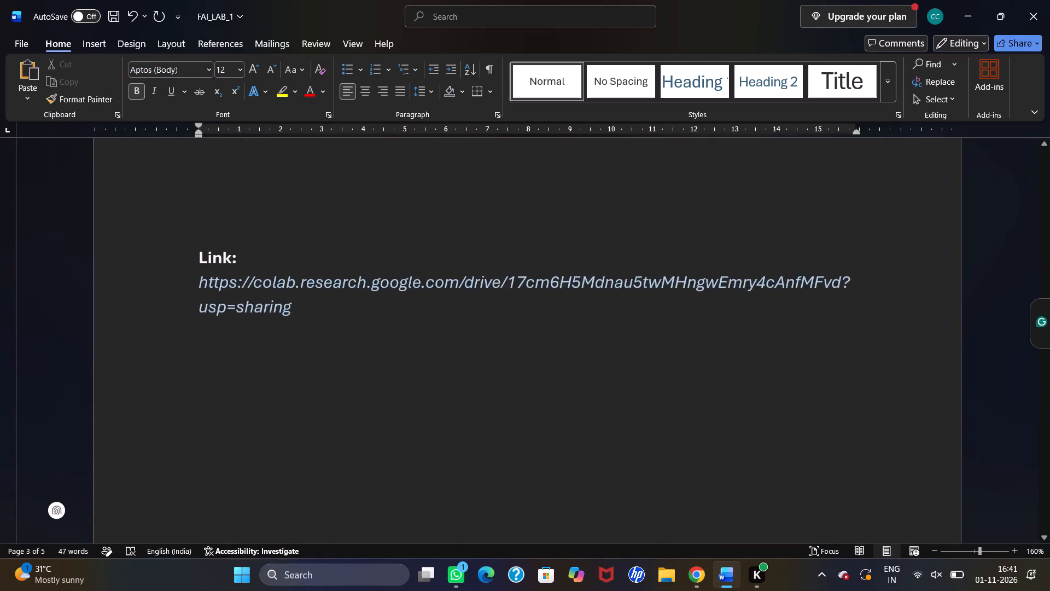
scroll(576, 420, "up", 1)
scroll(576, 420, "down", 1)
scroll(576, 420, "up", 3)
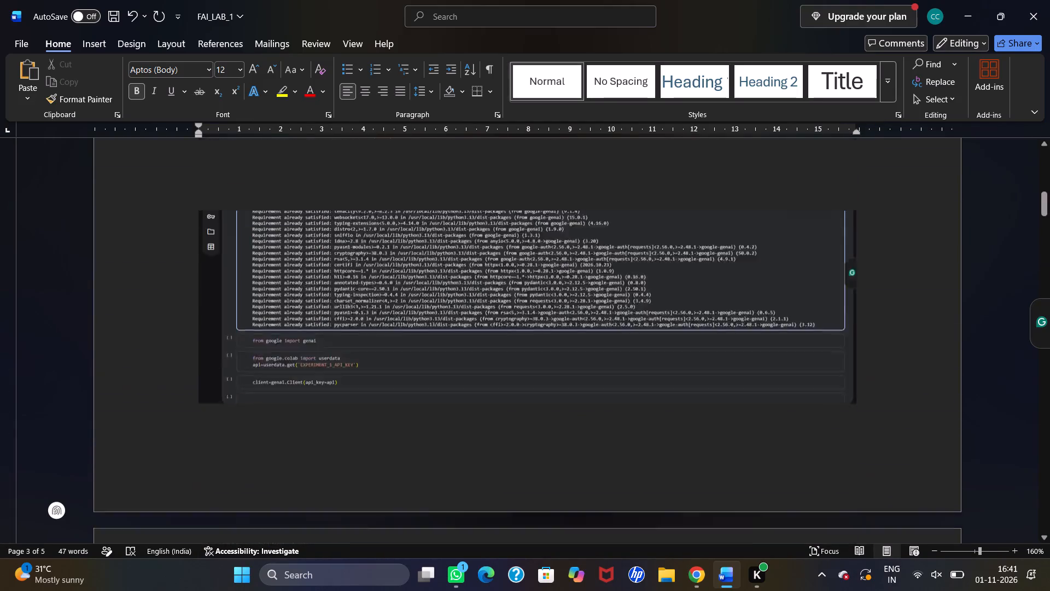
scroll(576, 420, "up", 2)
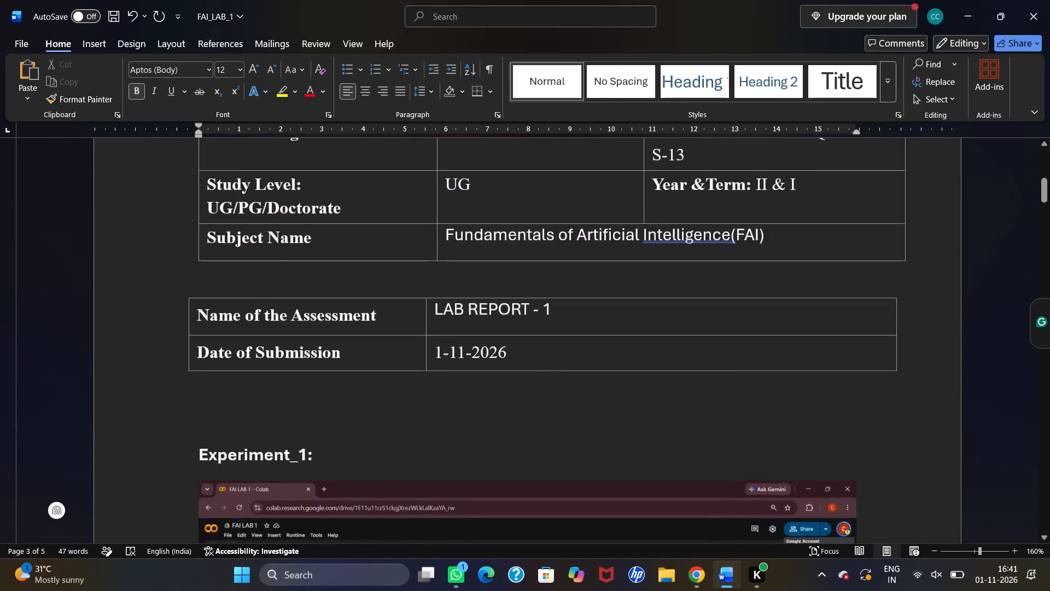
Insert blank lines before the Experiment_1 heading to move it and its first screenshot to the start of page 2.
scroll(576, 420, "down", 1)
scroll(576, 420, "right", 1)
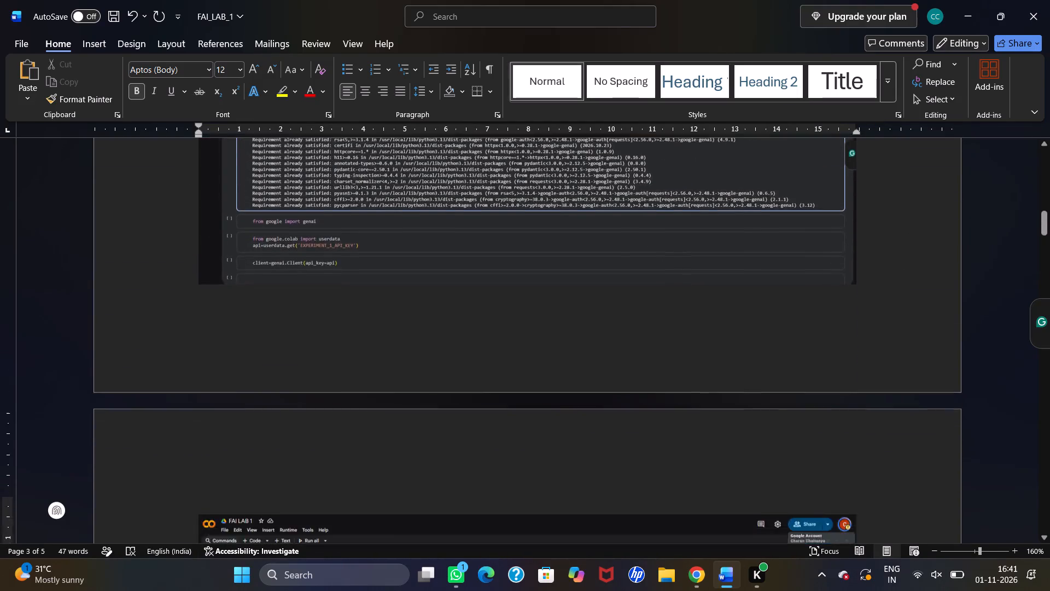
scroll(576, 420, "right", 1)
scroll(576, 420, "down", 2, "ctrl")
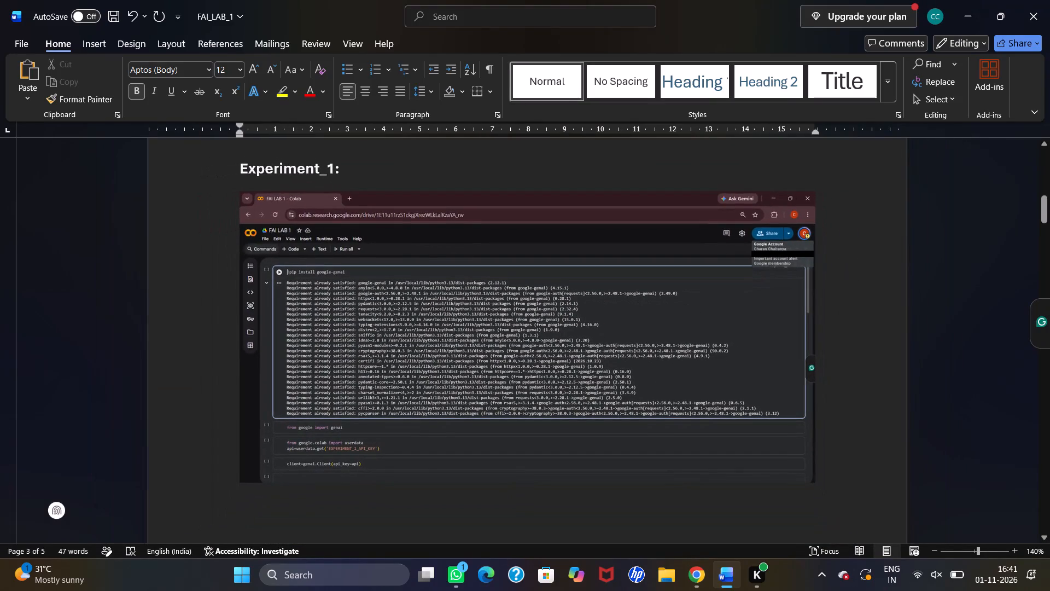
left_click(232, 160)
key("Return")
key("Return")
key("Return")
key("Return")
key("Return")
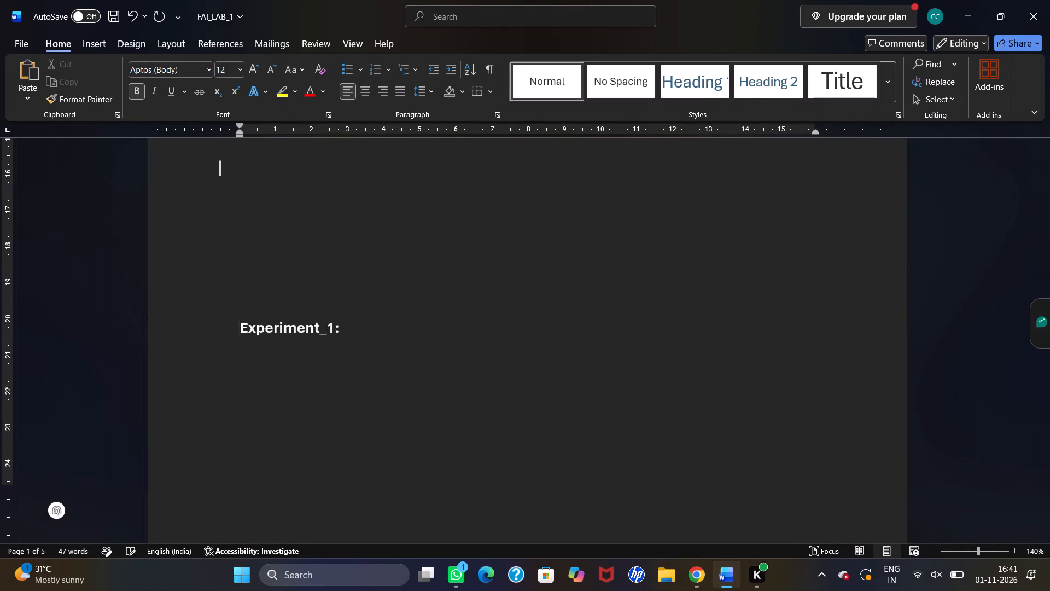
key("Return")
key("Return")
key("Return")
key("Return")
key("Return")
key("Return")
key("BackSpace")
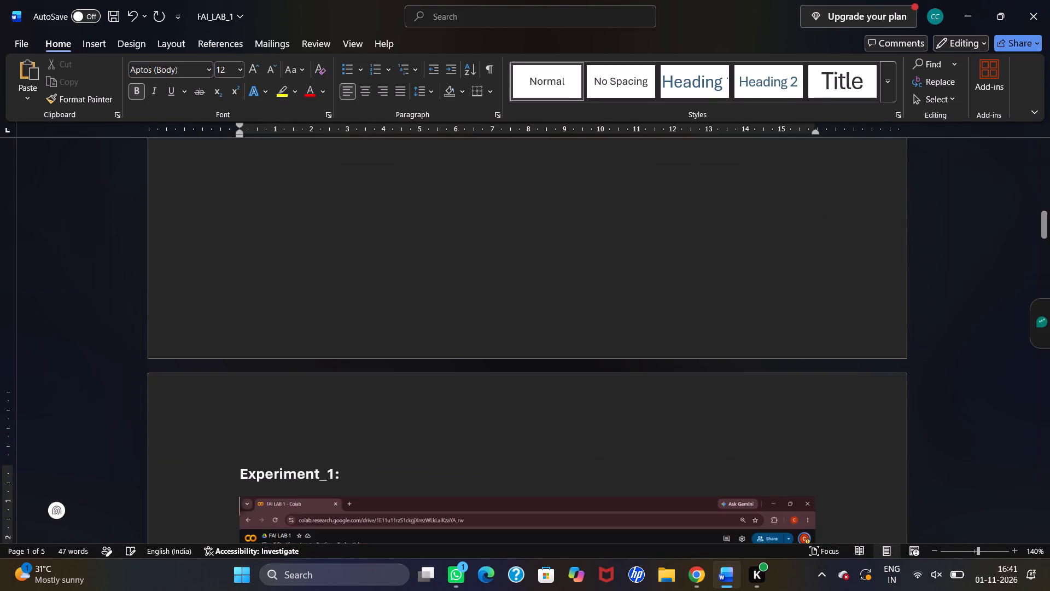
key("BackSpace")
key("Return")
Add two blank lines between the pip install screenshot and the translate_text function screenshot on page 2.
scroll(232, 160, "down", 2)
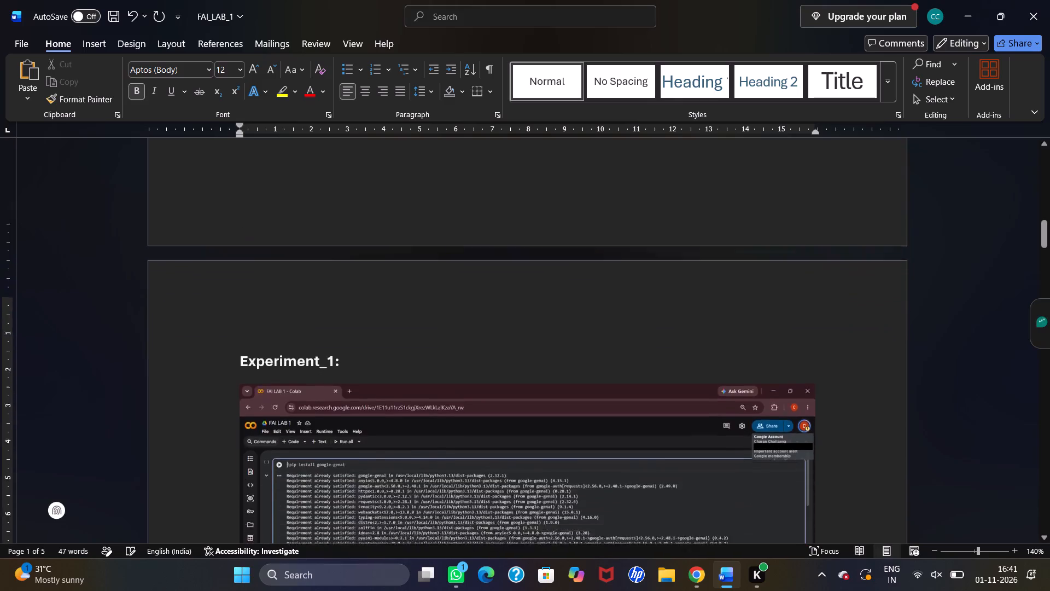
scroll(232, 160, "down", 3)
scroll(232, 160, "up", 1)
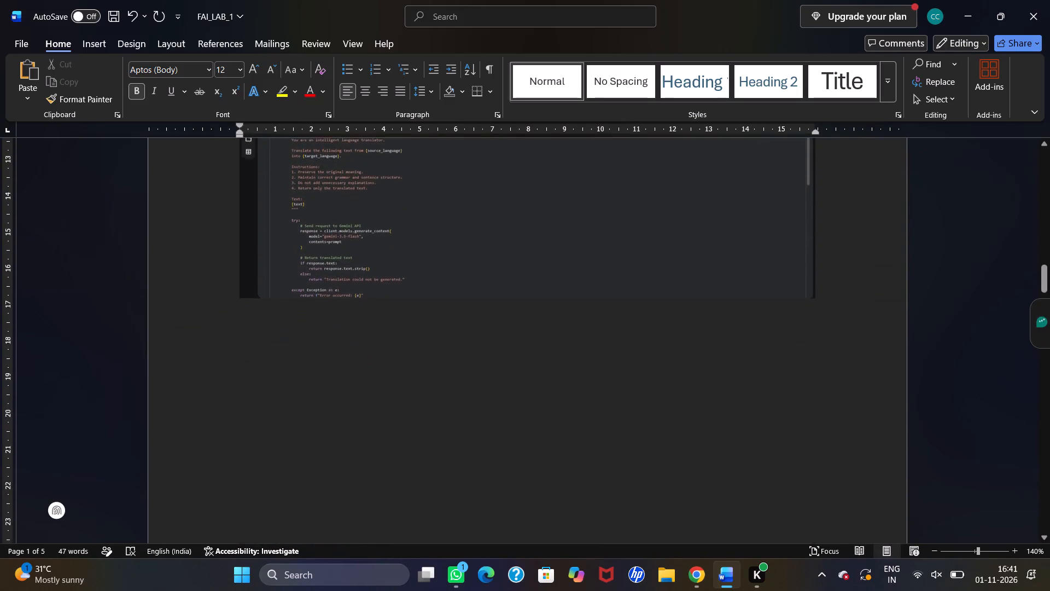
scroll(232, 160, "up", 1)
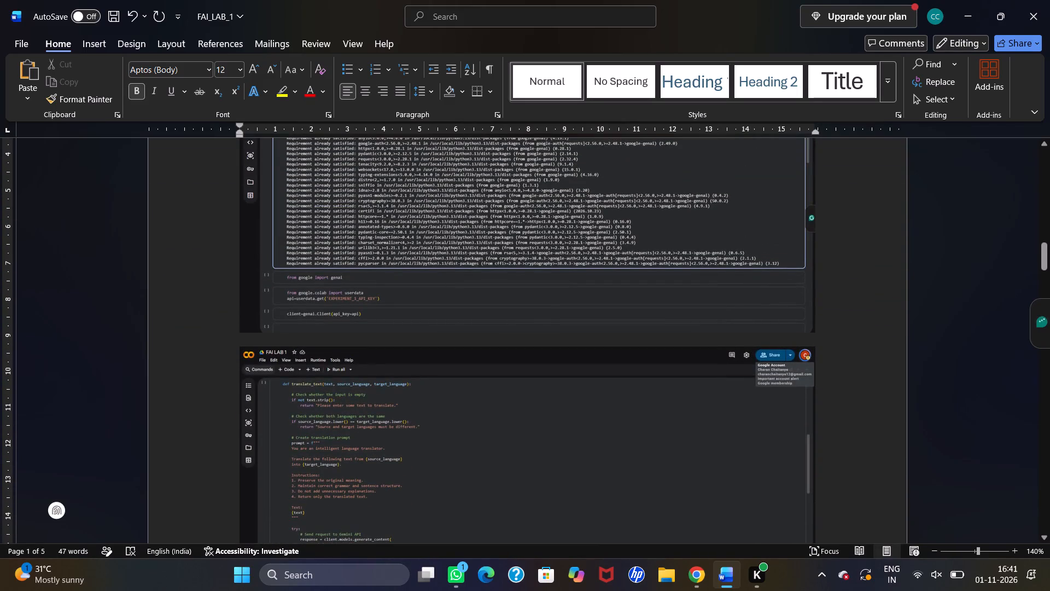
left_click(836, 328)
key("Return")
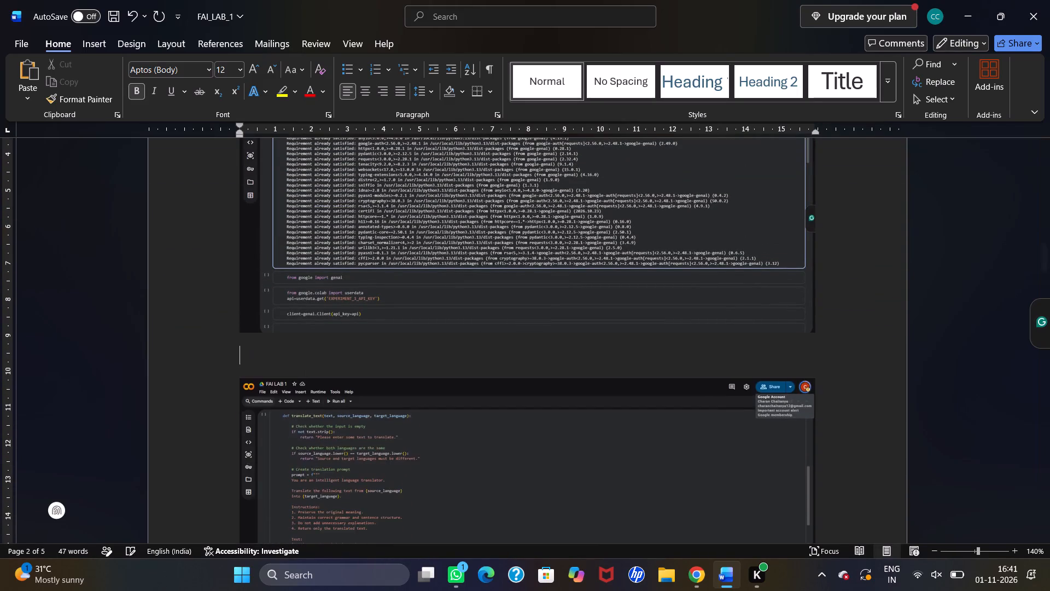
key("Return")
Add a blank line after the translator input code screenshot on page 3, above the translation result screenshot.
scroll(836, 328, "down", 4)
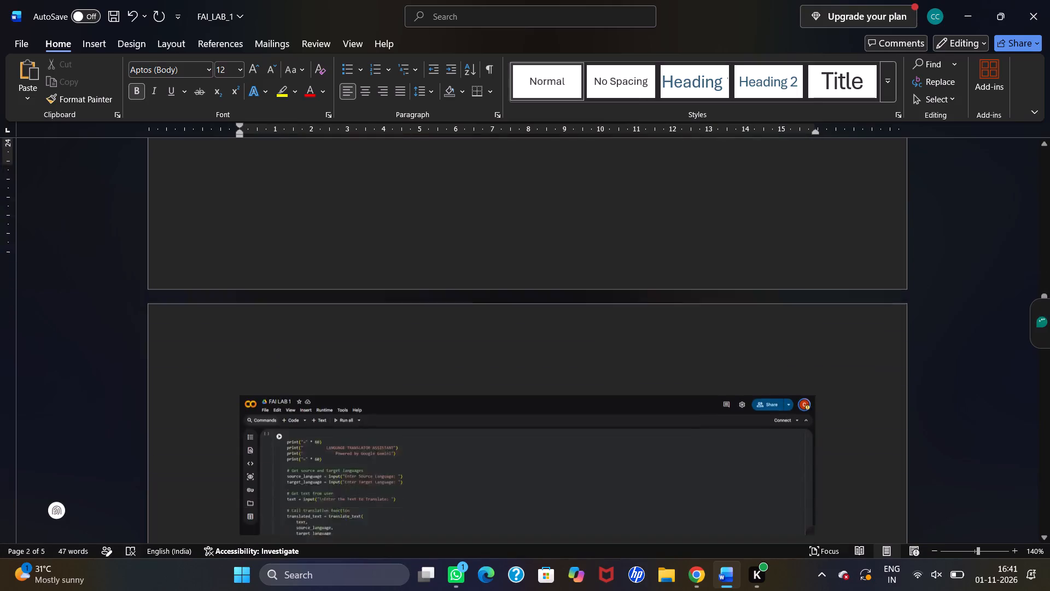
scroll(836, 328, "down", 4)
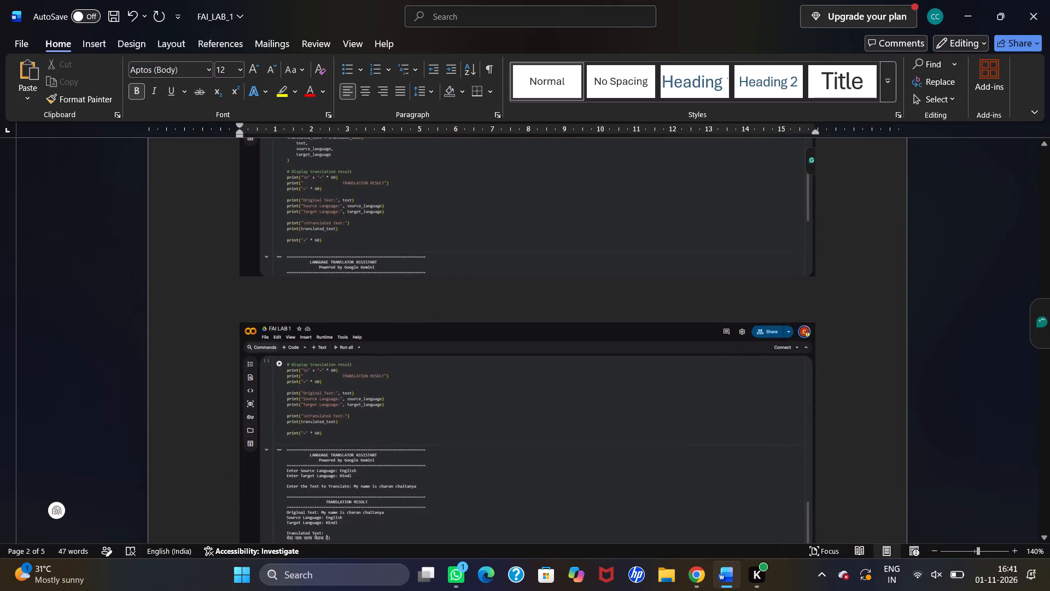
left_click(844, 254)
key("Return")
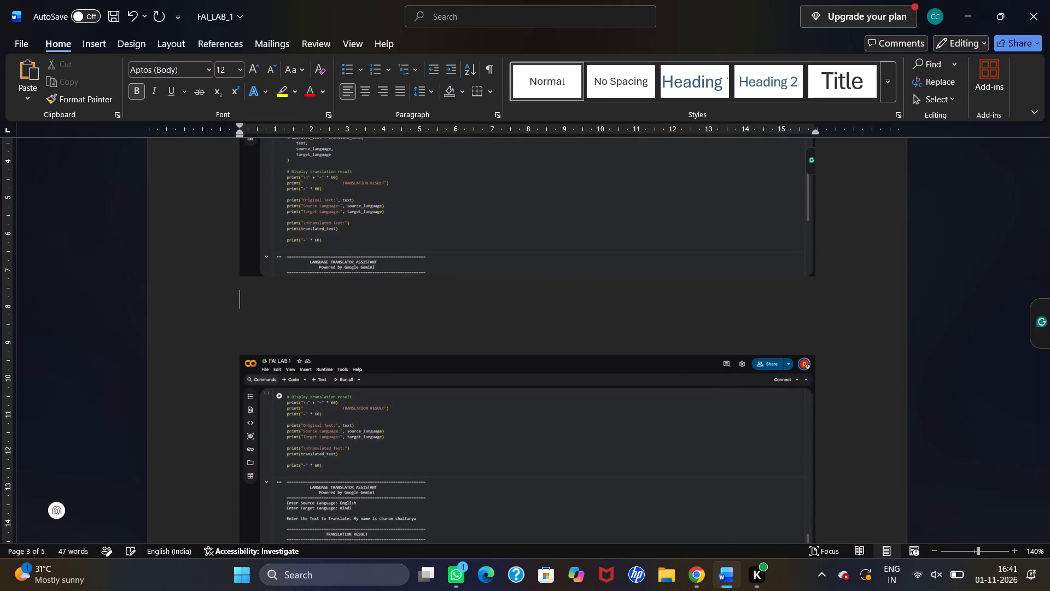
Look over the Experiment_1 pages from the code screenshots through the Link heading, checking spacing and page placement.
scroll(844, 254, "down", 3)
scroll(844, 254, "up", 1)
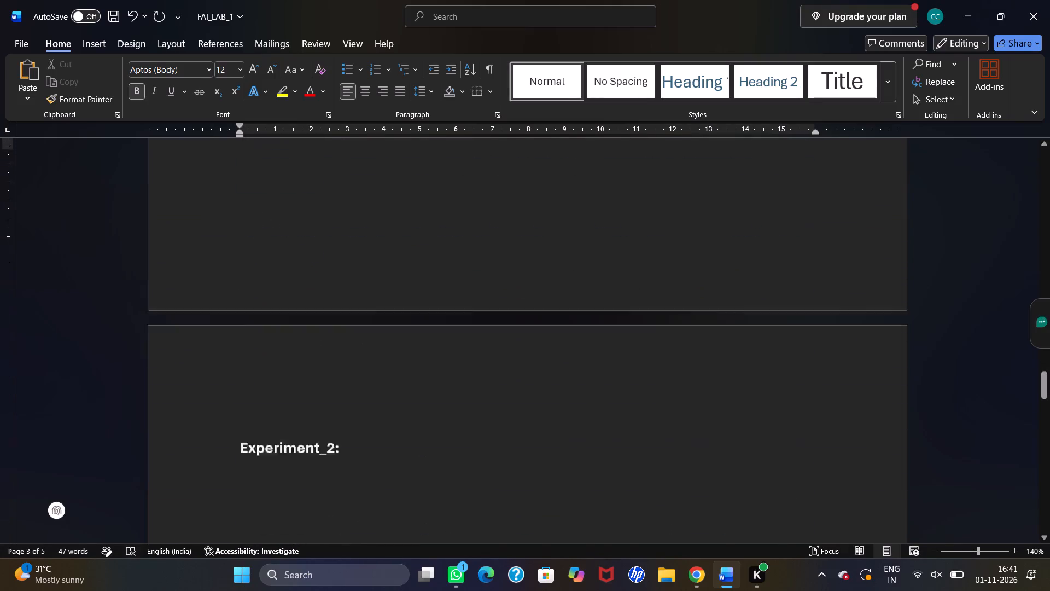
scroll(844, 254, "up", 2)
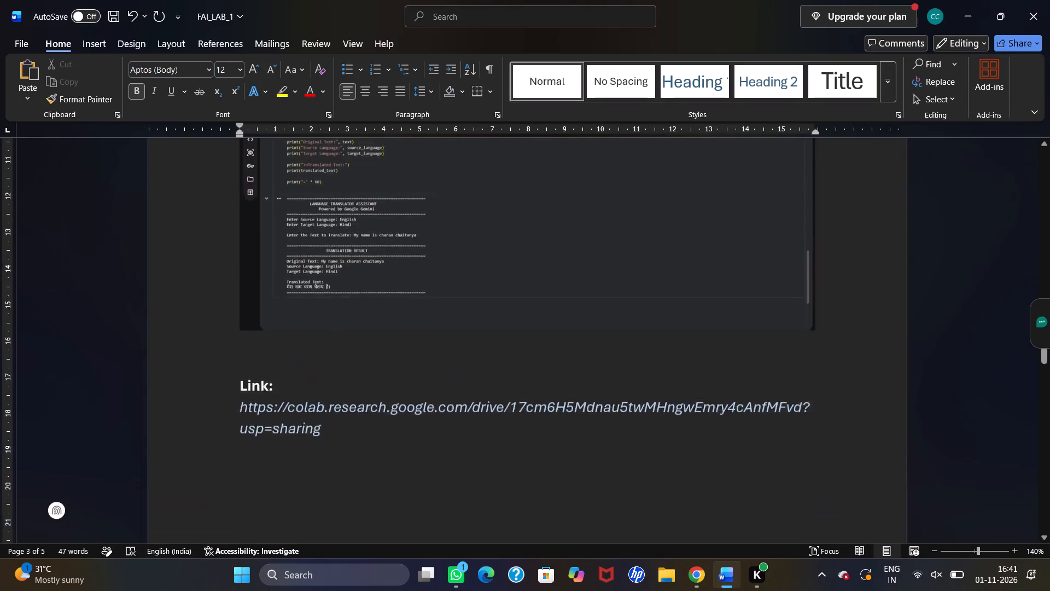
scroll(844, 254, "up", 7)
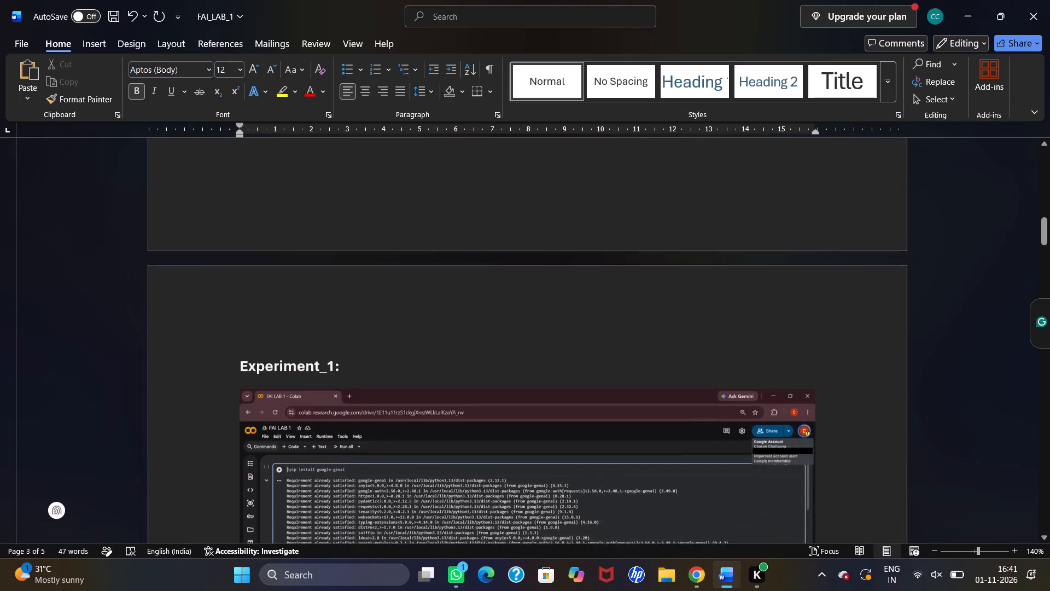
scroll(844, 254, "up", 1)
scroll(844, 254, "down", 4)
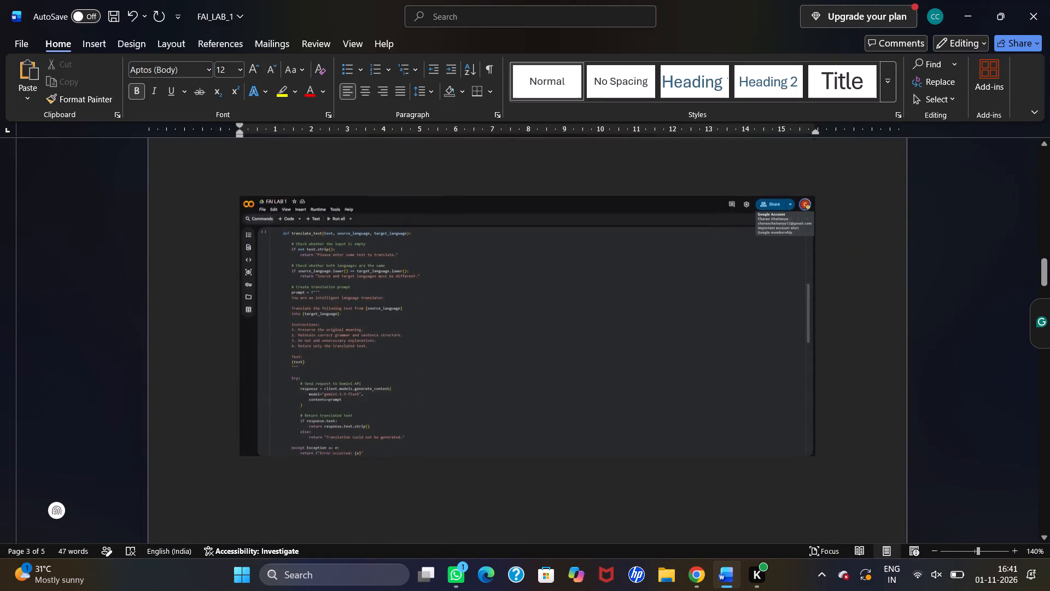
scroll(844, 254, "down", 5)
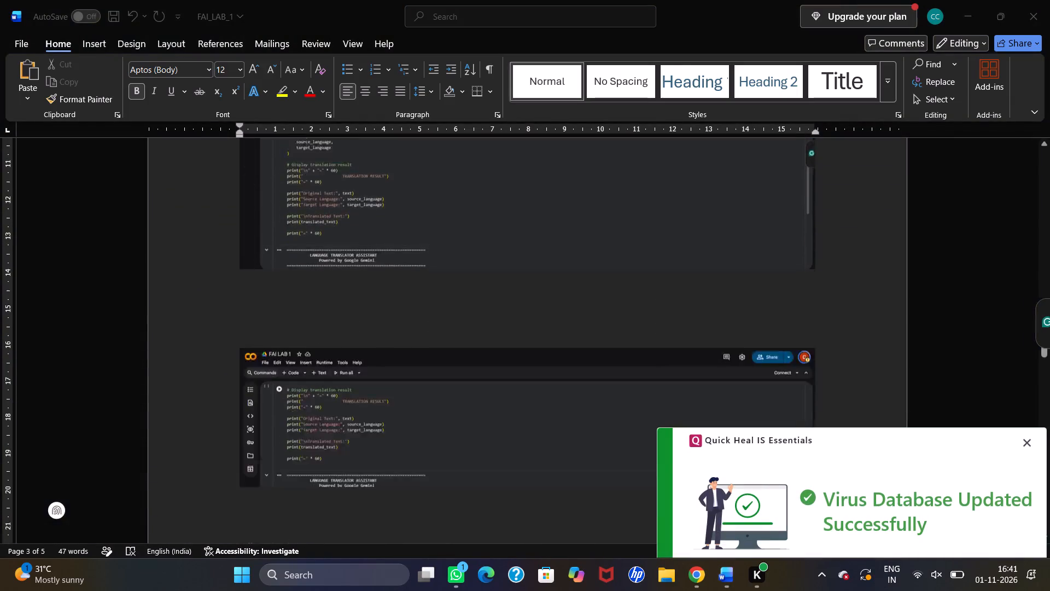
scroll(844, 254, "down", 2)
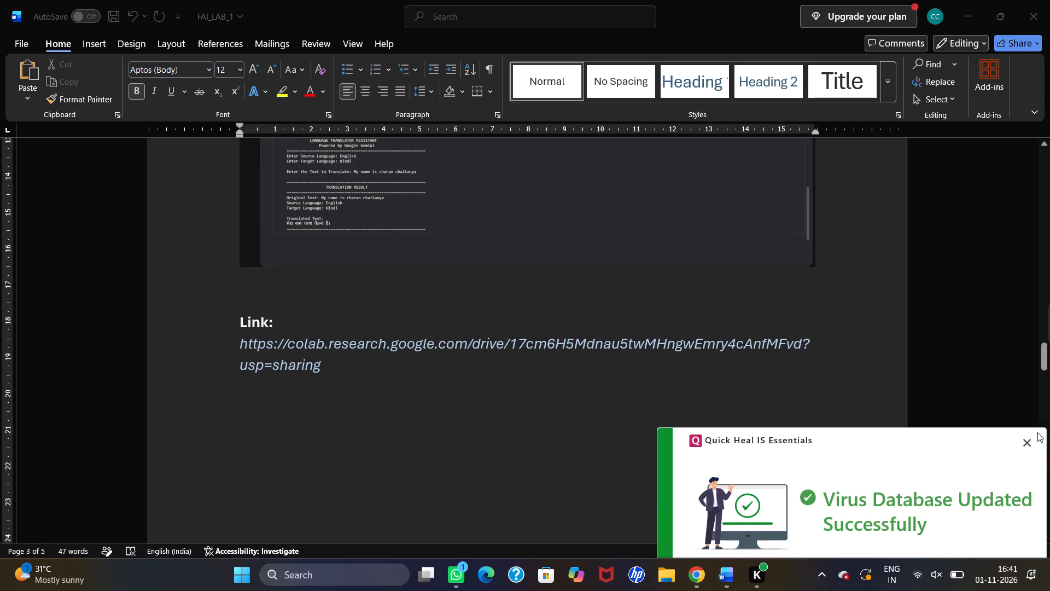
left_click(1029, 440)
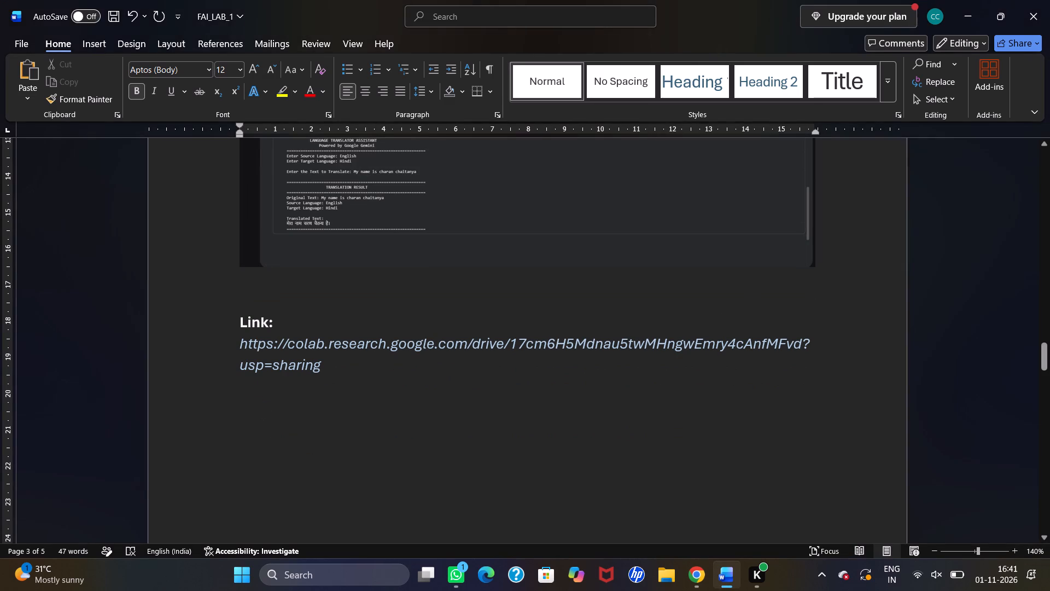
Switch to Chrome and copy the sharing link of the FAI LAB 1 Colab notebook.
key("alt+Tab")
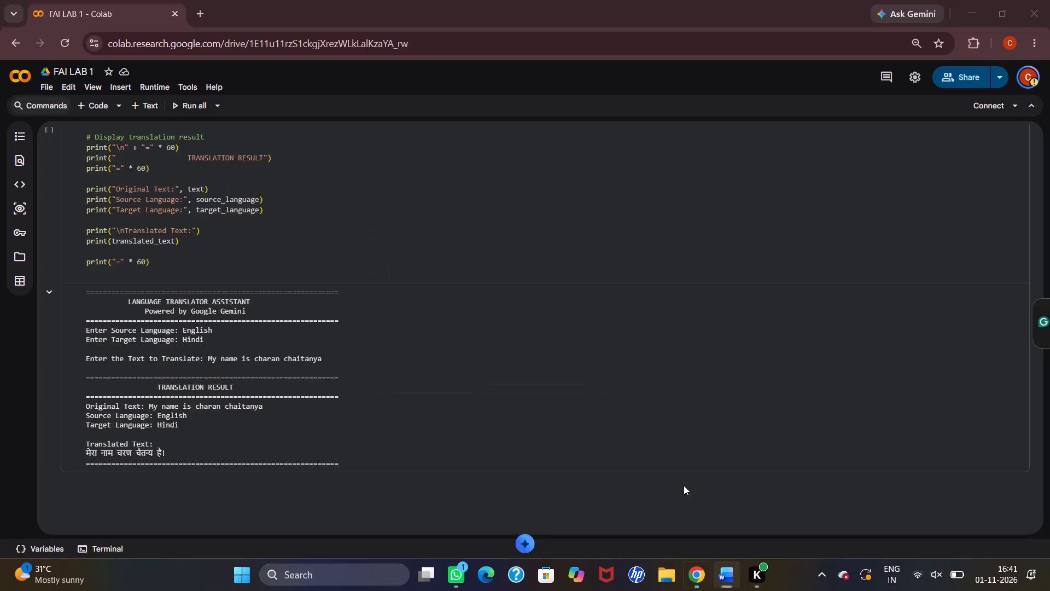
scroll(477, 349, "up", 1)
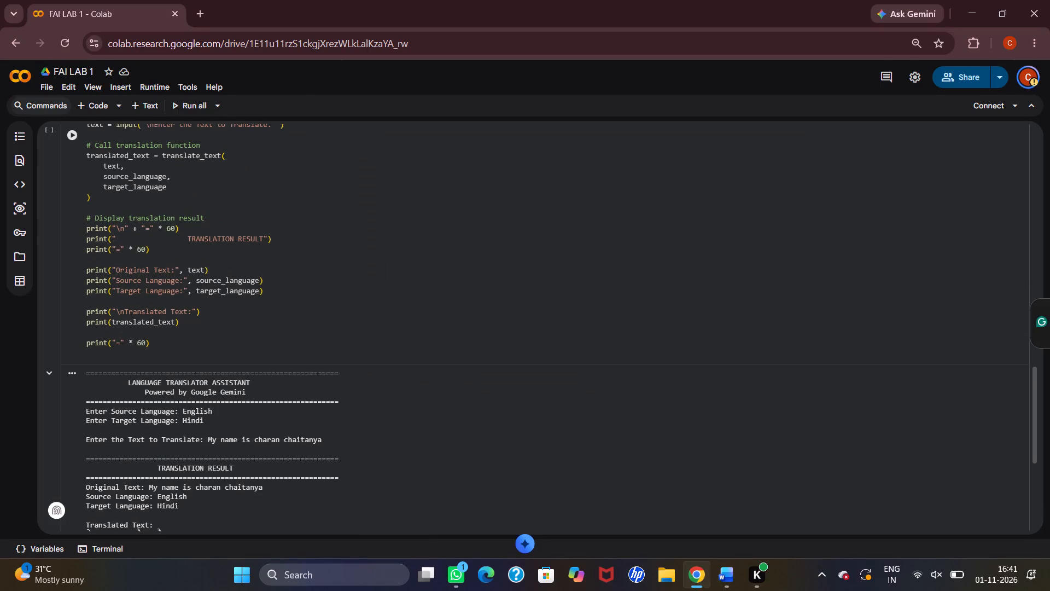
left_click(974, 75)
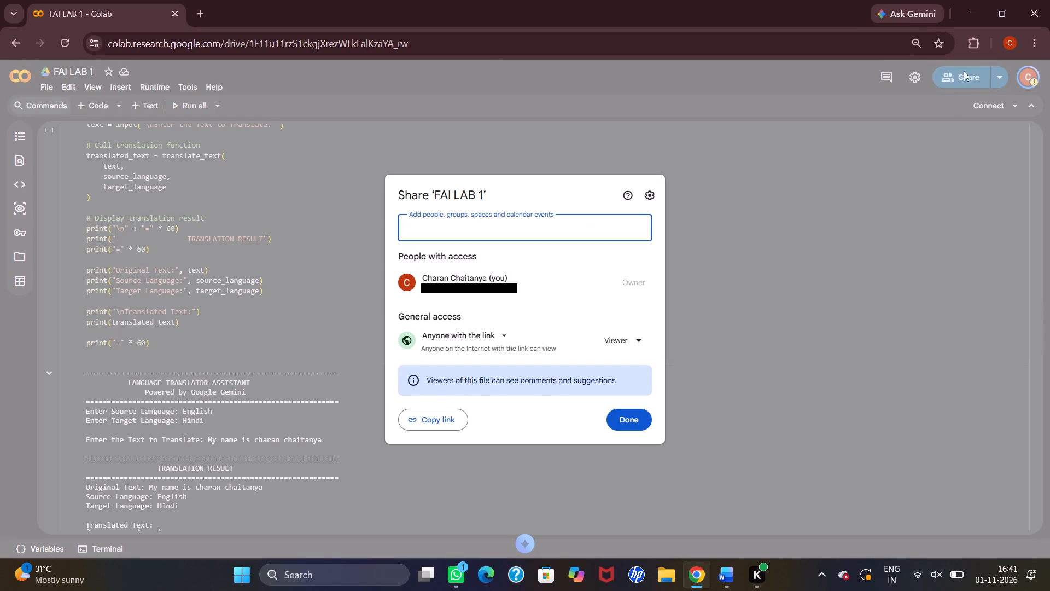
left_click(434, 418)
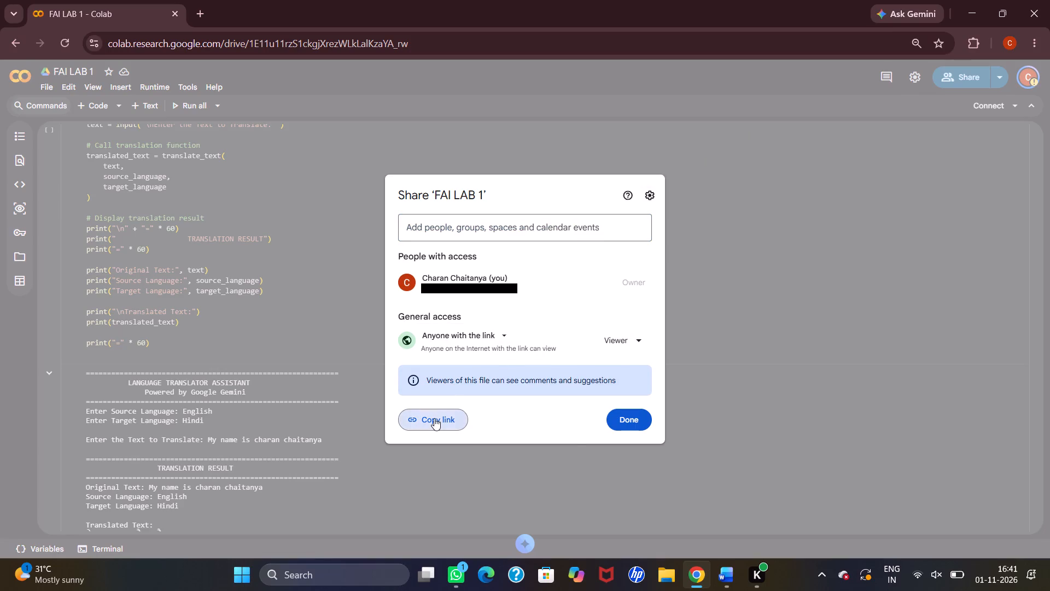
left_click(616, 415)
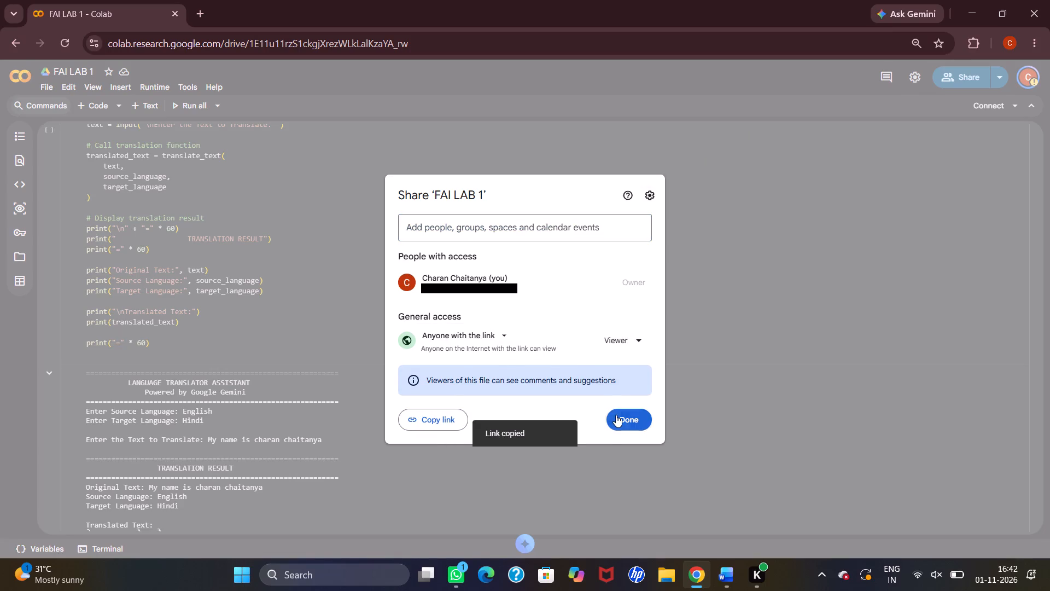
scroll(565, 430, "down", 8)
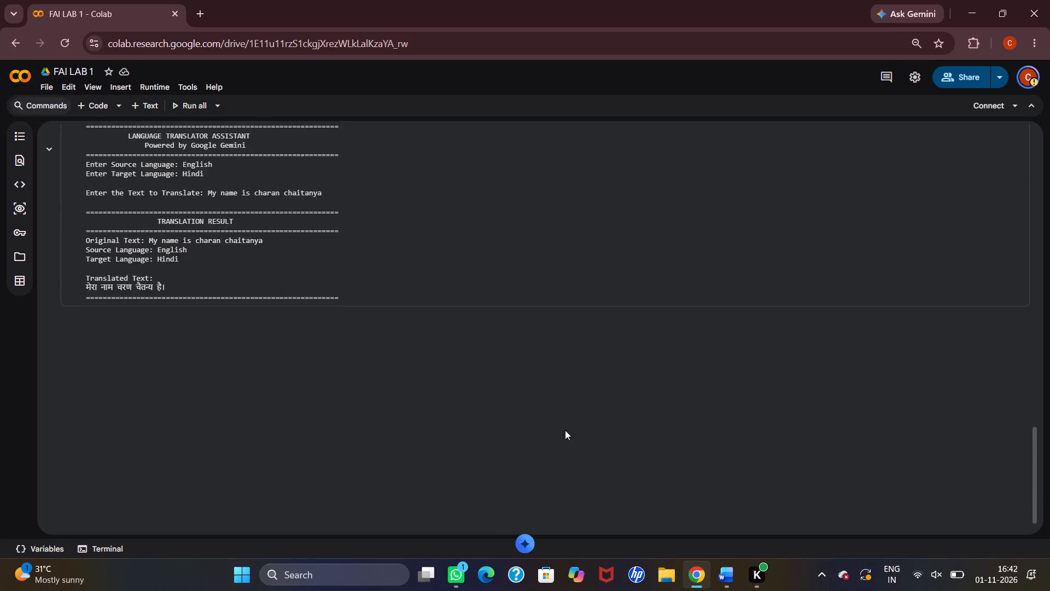
scroll(565, 430, "up", 1)
Back in Word, replace the old Colab address under Experiment_1's Link heading with the copied FAI LAB 1 sharing link, on its own line.
key("alt+Tab")
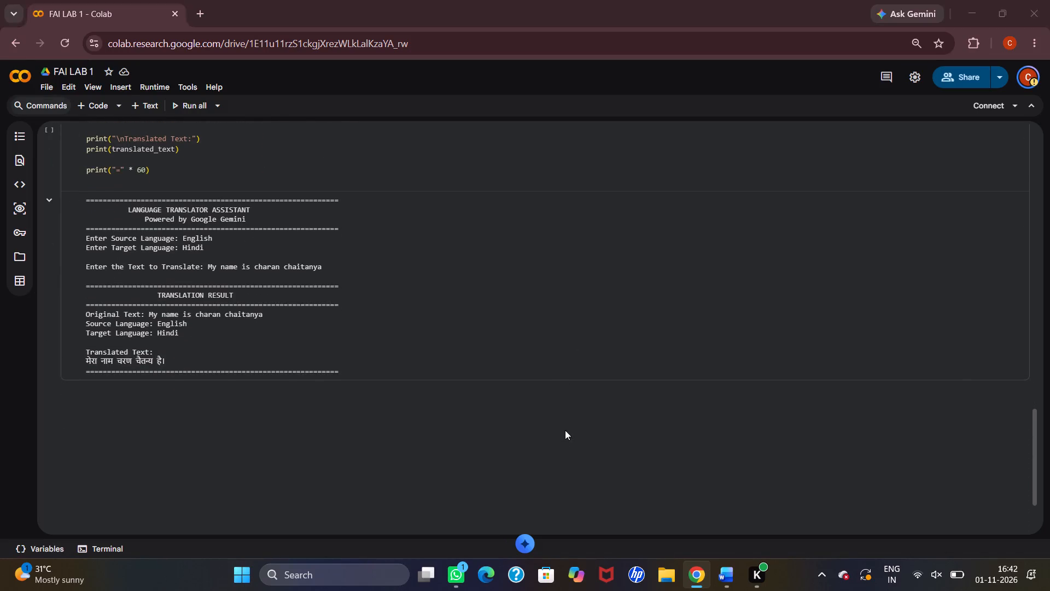
scroll(565, 430, "down", 1)
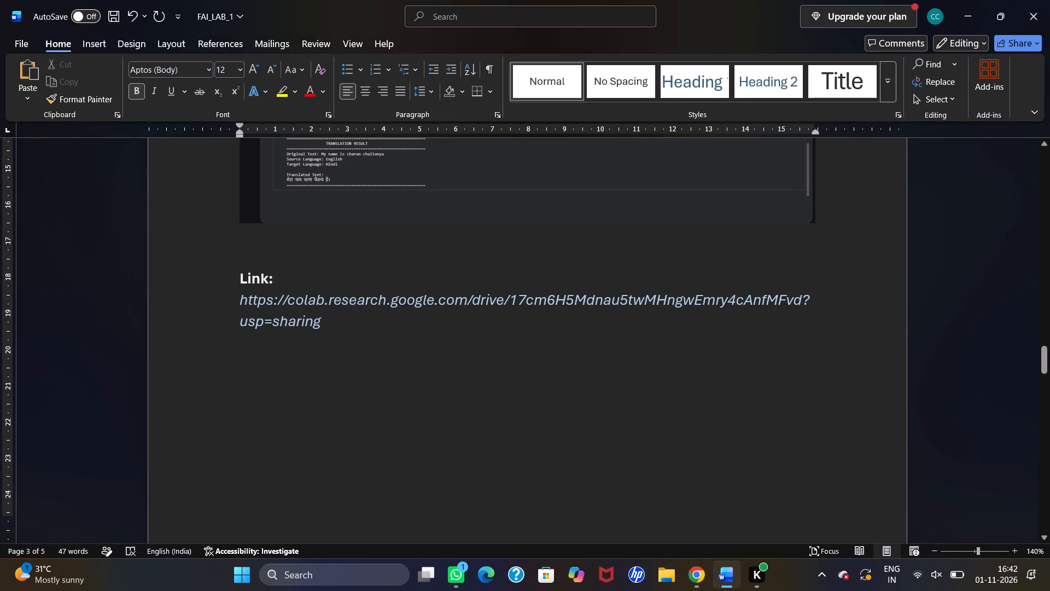
left_click_drag(334, 327, 249, 303)
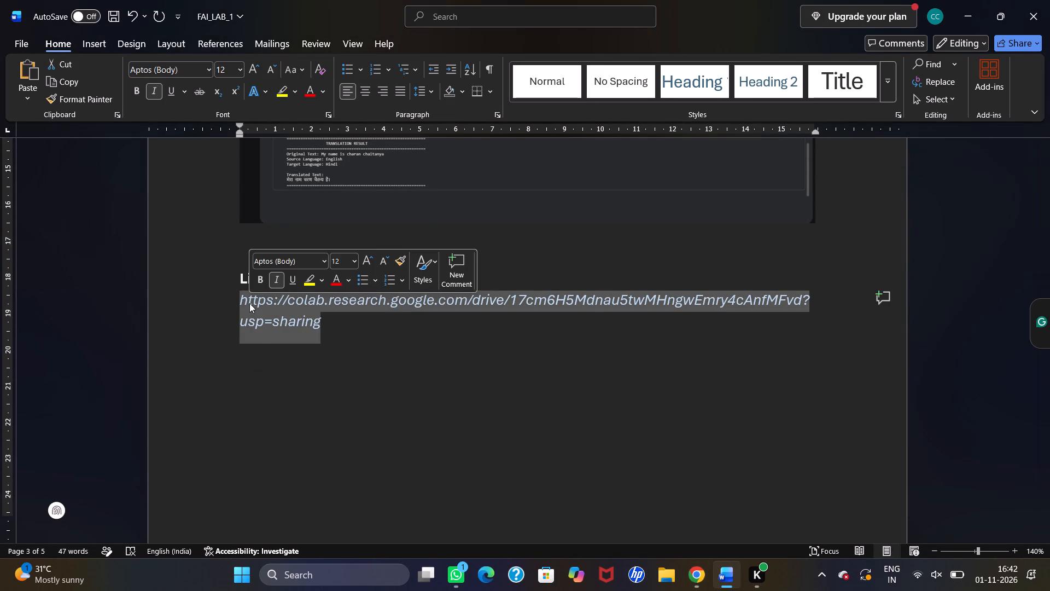
key("ctrl+v")
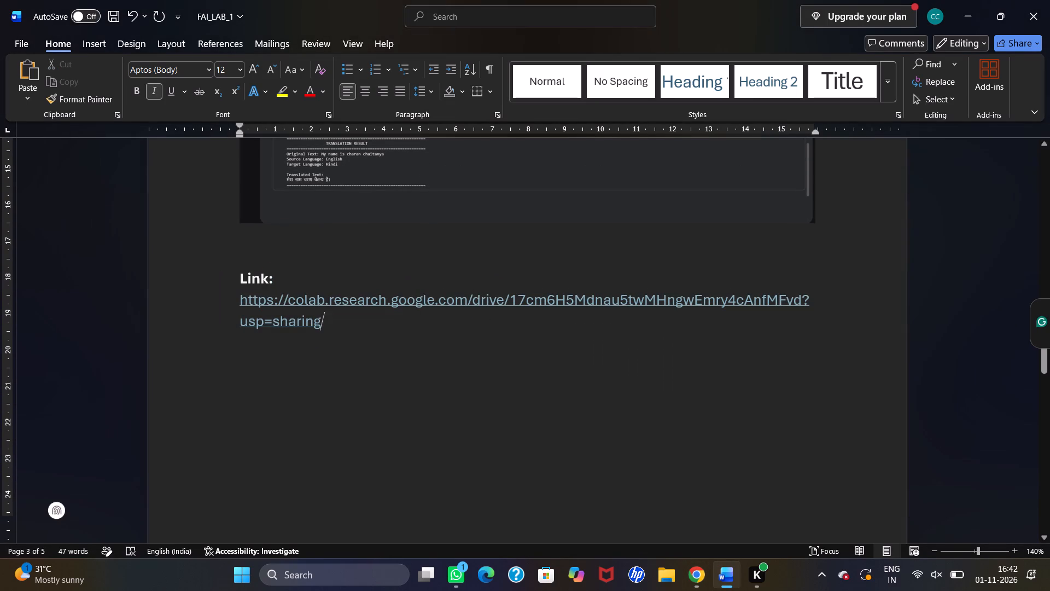
scroll(293, 357, "down", 1)
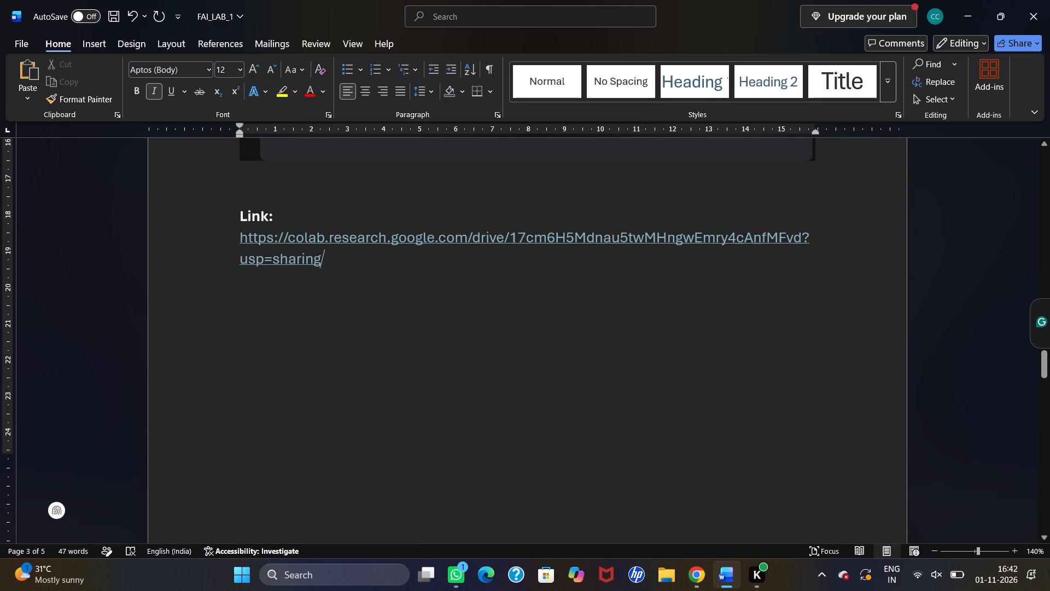
left_click_drag(333, 264, 237, 232)
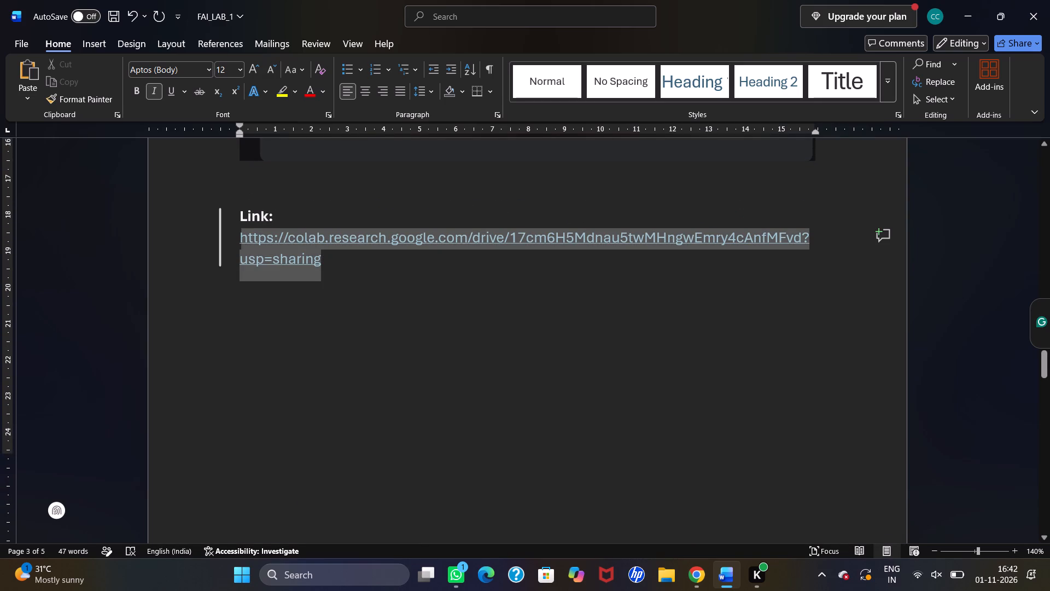
key("BackSpace")
key("Return")
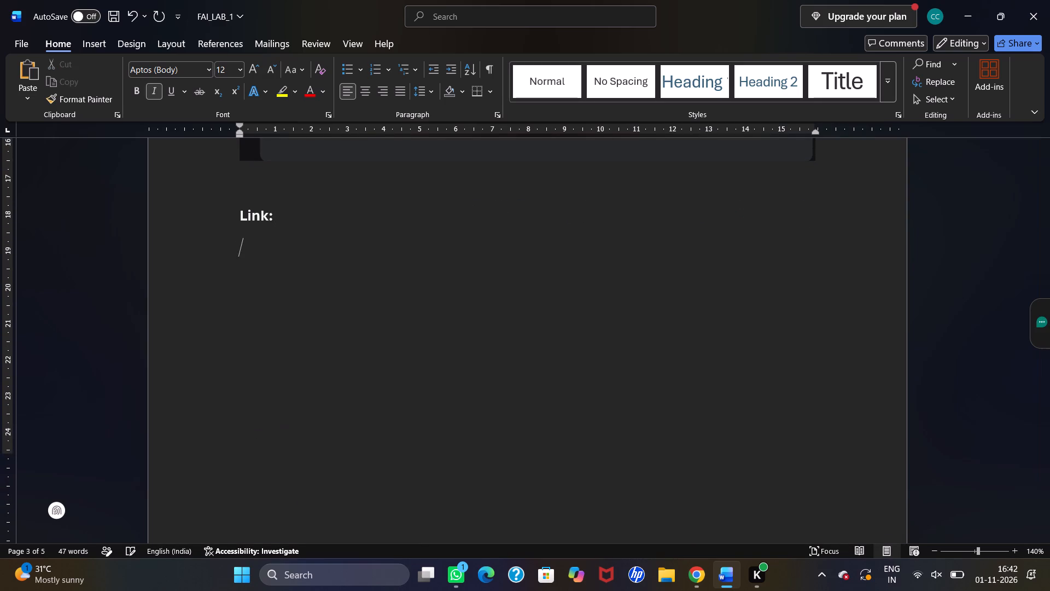
key("ctrl+v")
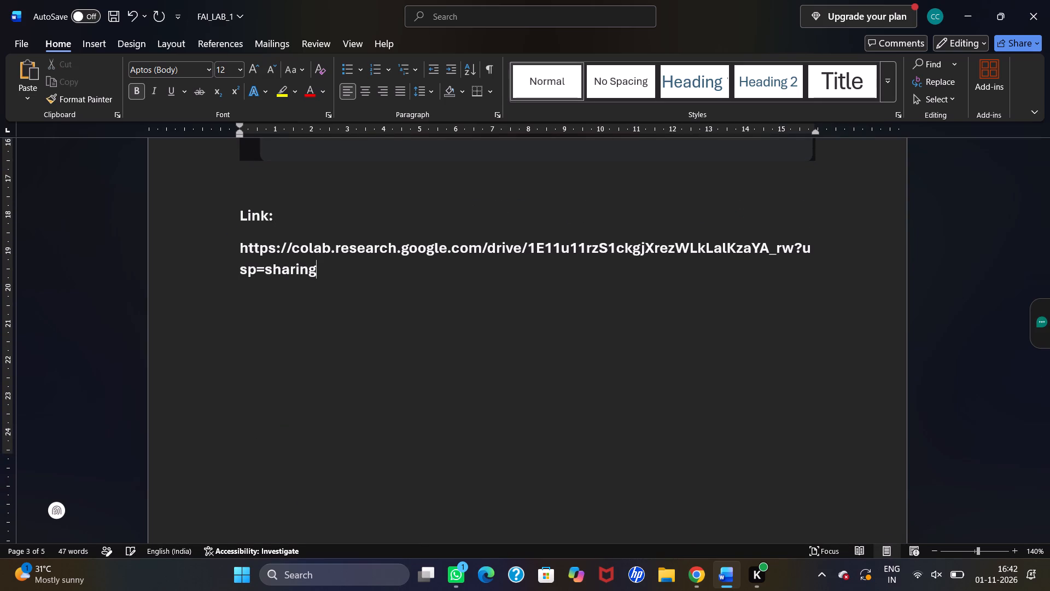
Set the font colour of the pasted Colab link to the dark teal-blue theme colour.
left_click_drag(319, 272, 229, 246)
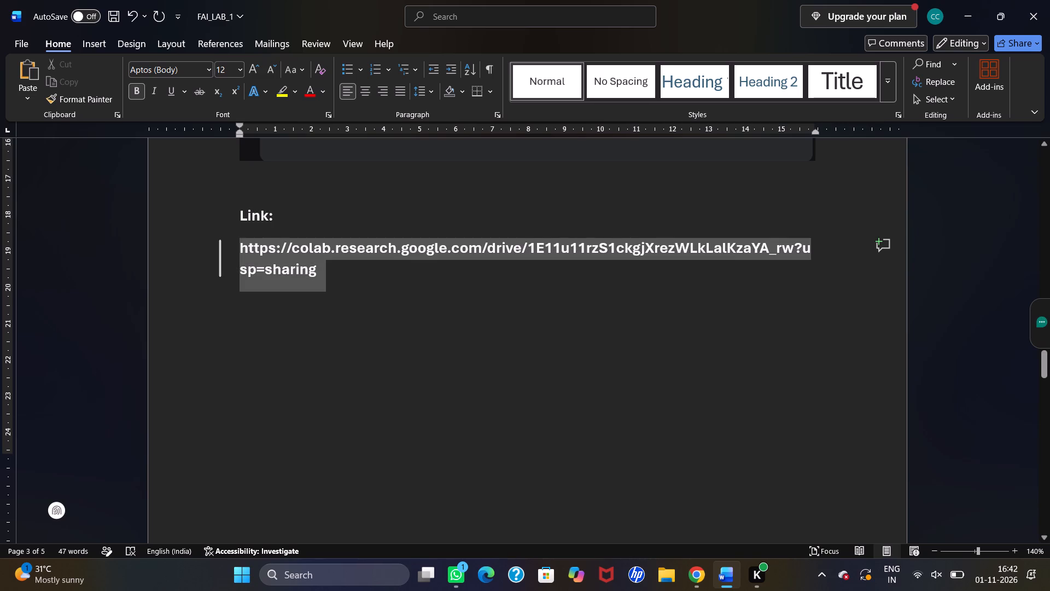
left_click_drag(229, 246, 231, 250)
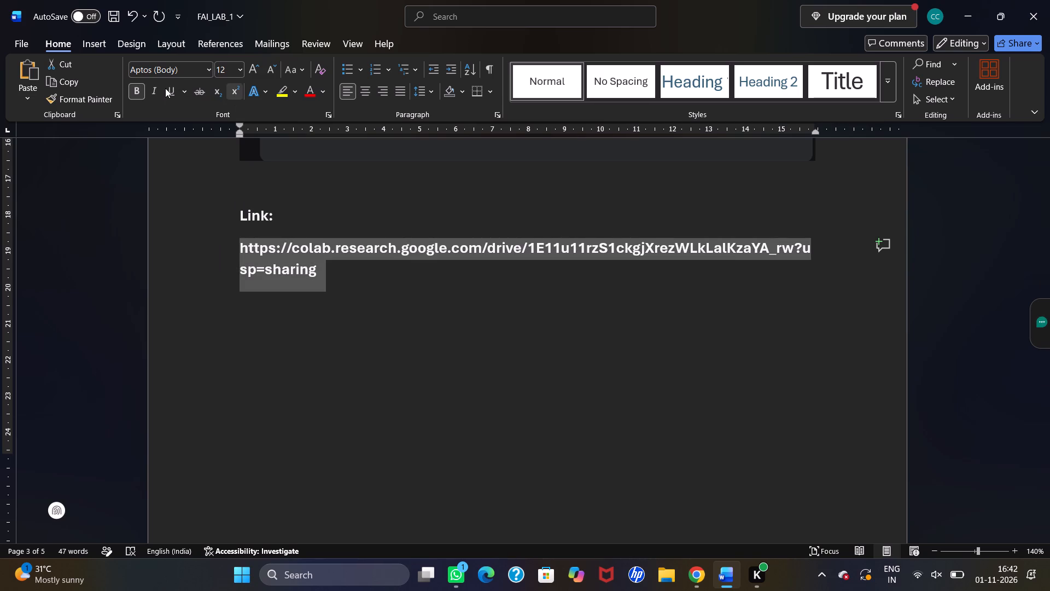
left_click(322, 90)
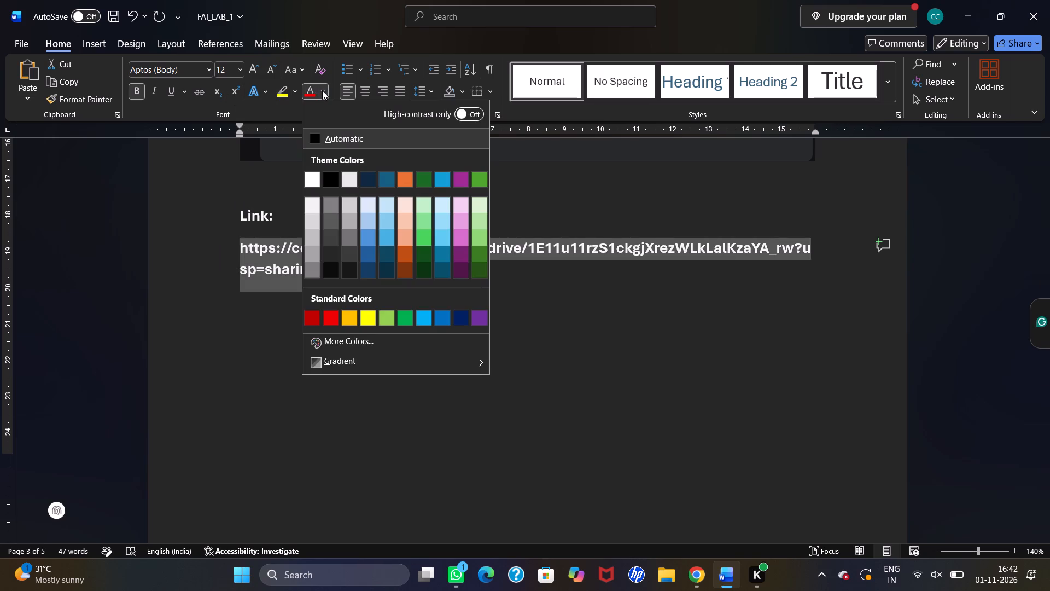
left_click(382, 180)
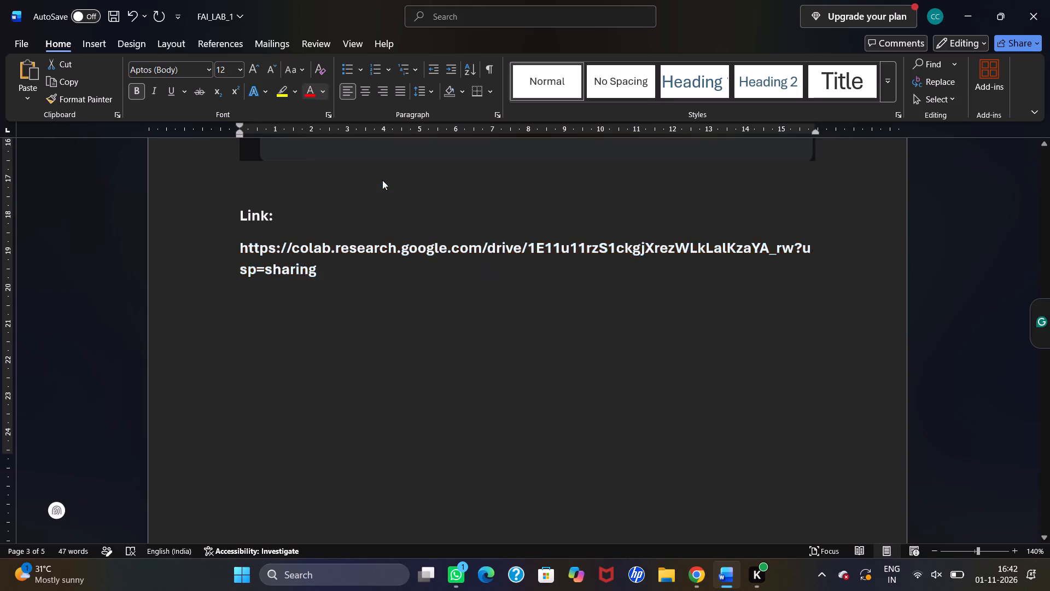
left_click(388, 300)
Check the report's Experiment_2 section, and open the FAI LAB 1-experiment-2 notebook from the recent Colab notebooks in Chrome.
scroll(388, 300, "down", 2)
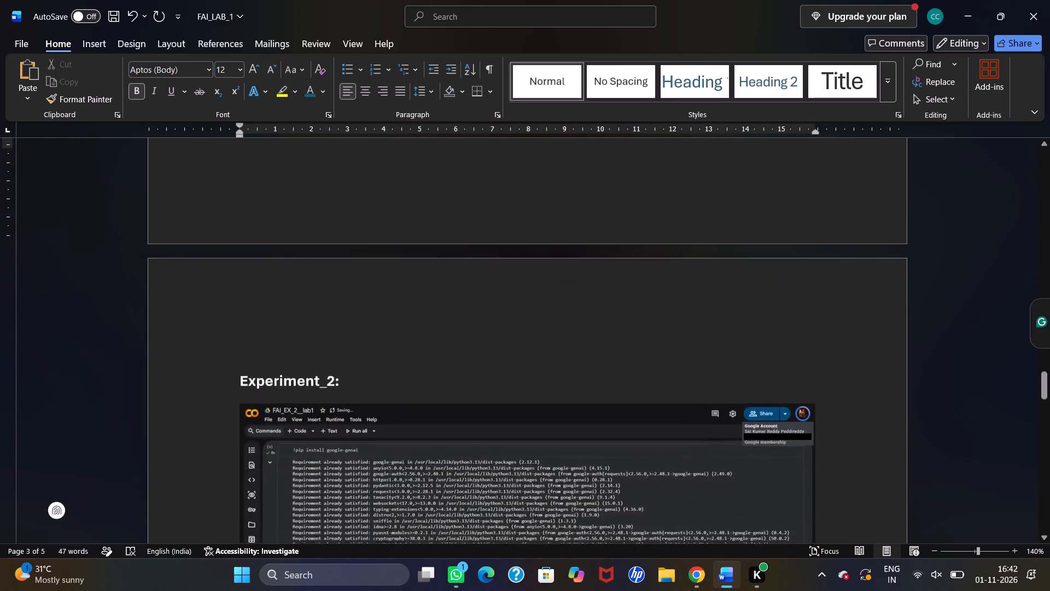
scroll(388, 300, "down", 3)
scroll(388, 300, "up", 1)
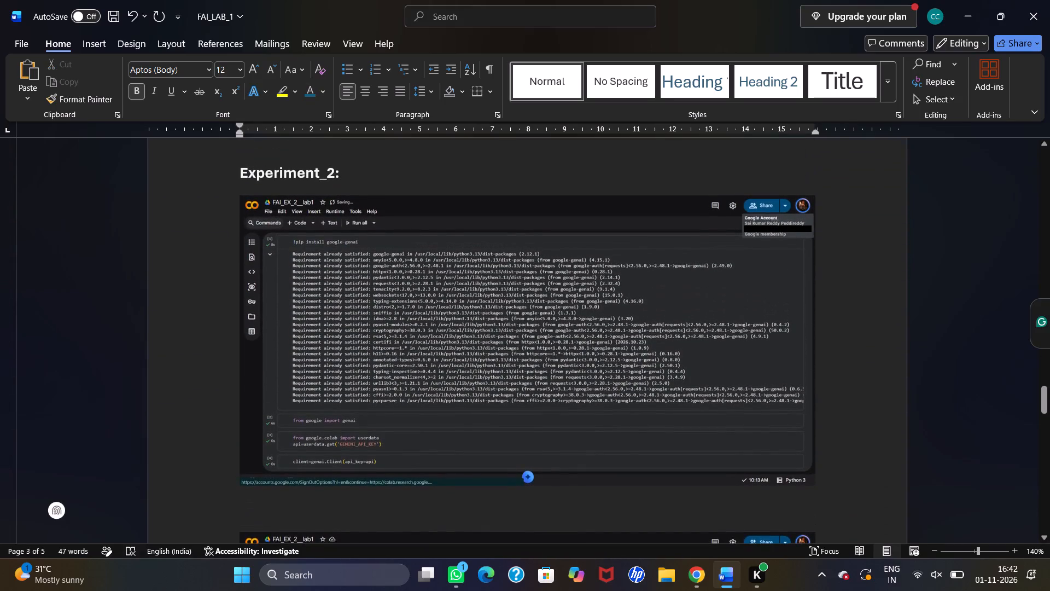
key("alt+Tab")
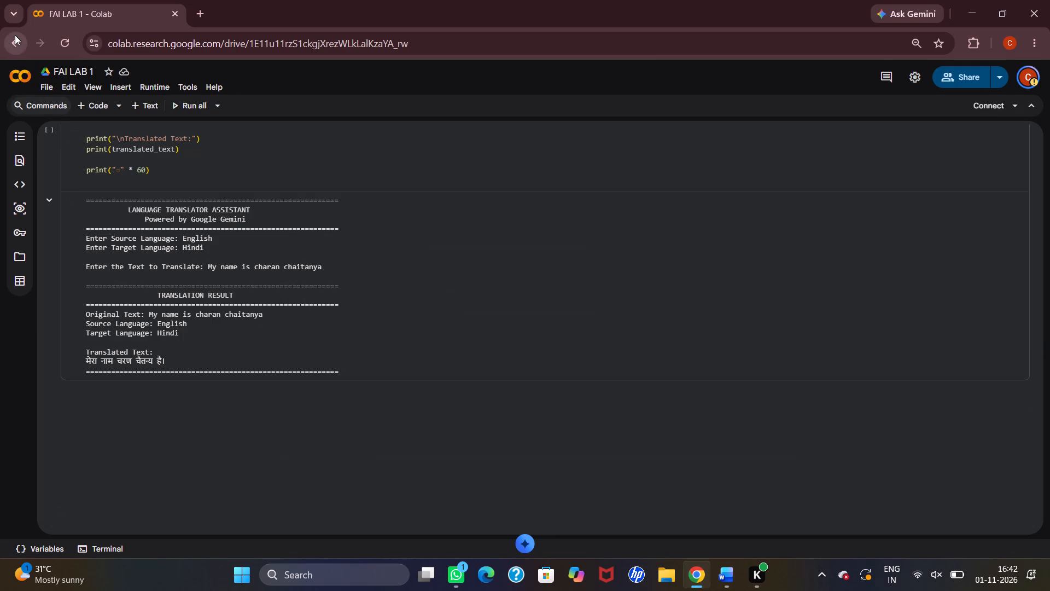
left_click(15, 35)
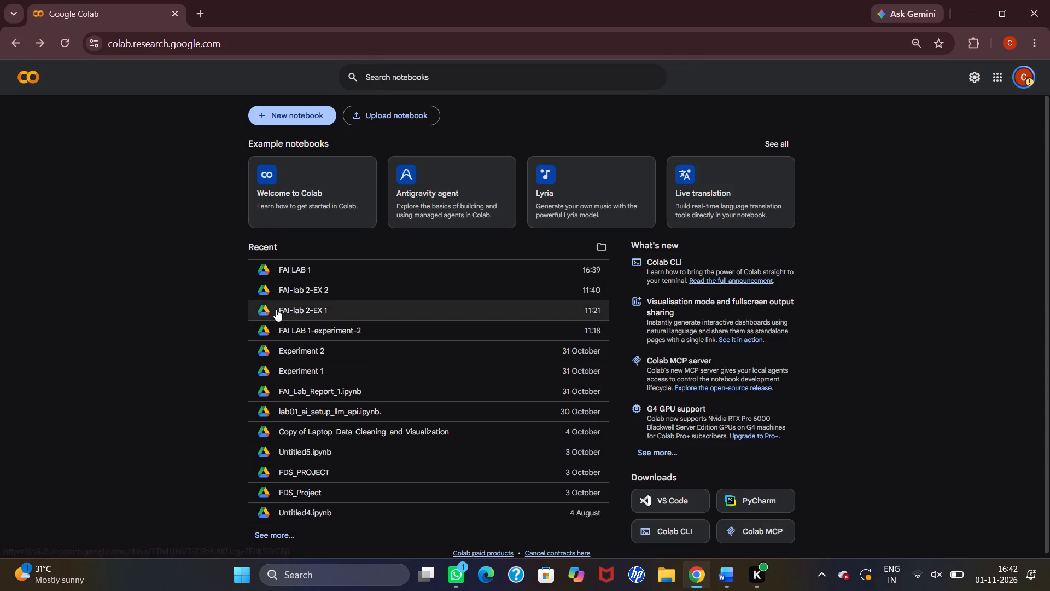
double_click(325, 327)
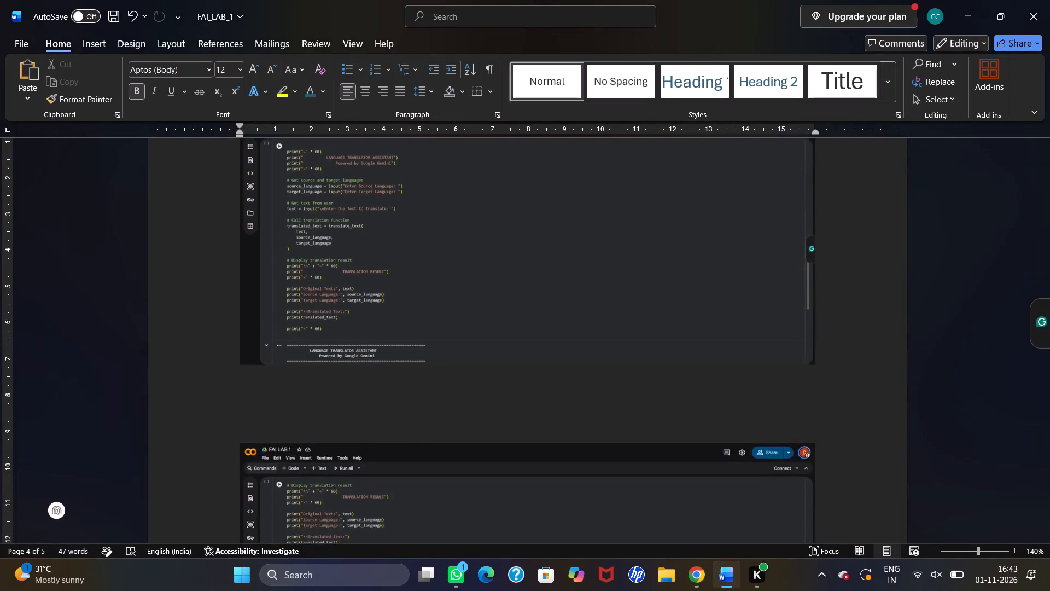
scroll(217, 306, "up", 4)
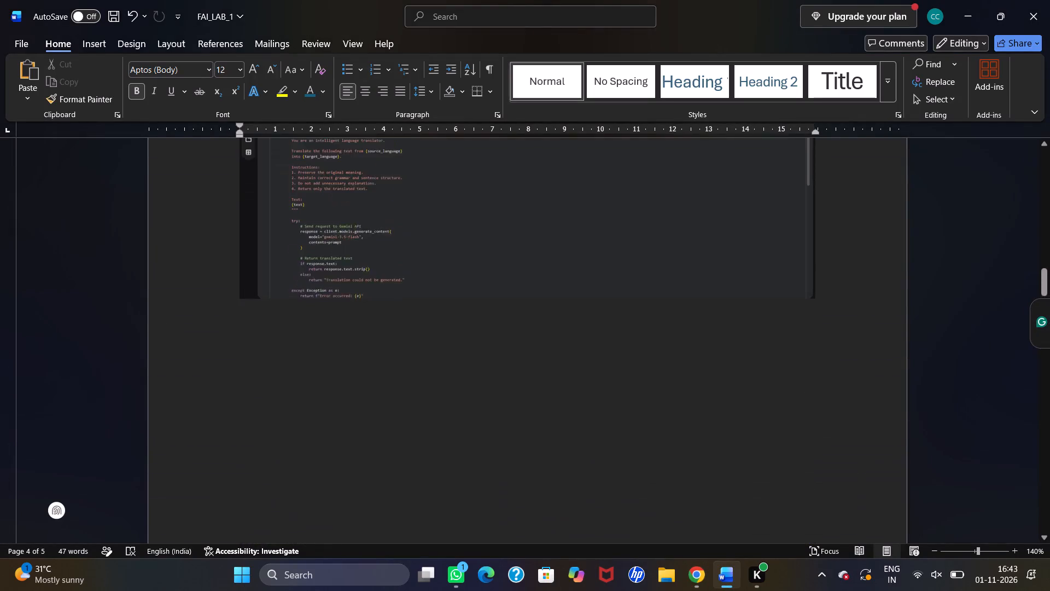
scroll(217, 306, "down", 3)
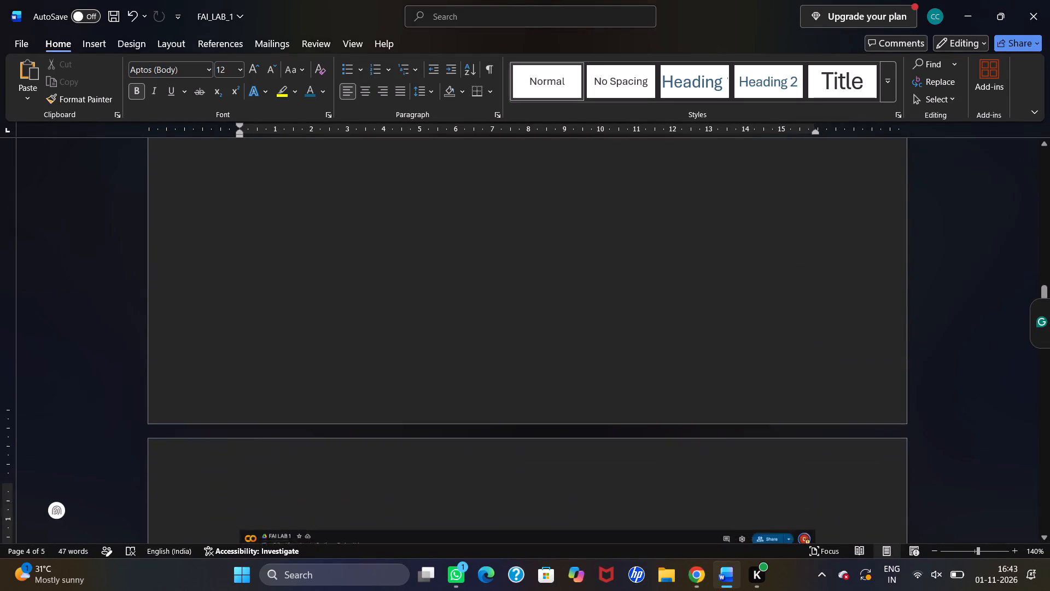
scroll(217, 306, "down", 2)
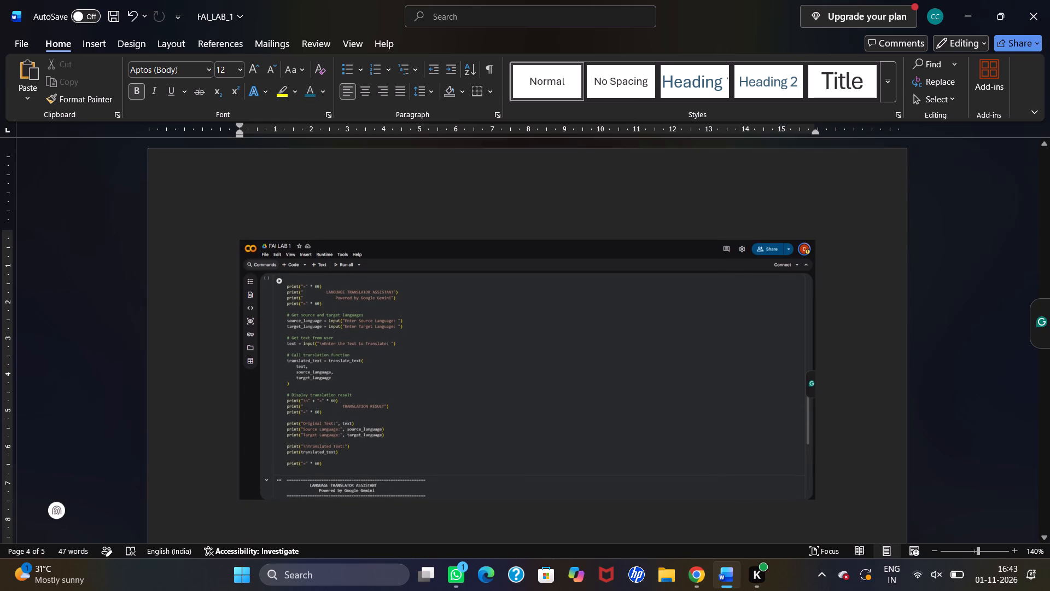
scroll(217, 306, "down", 2)
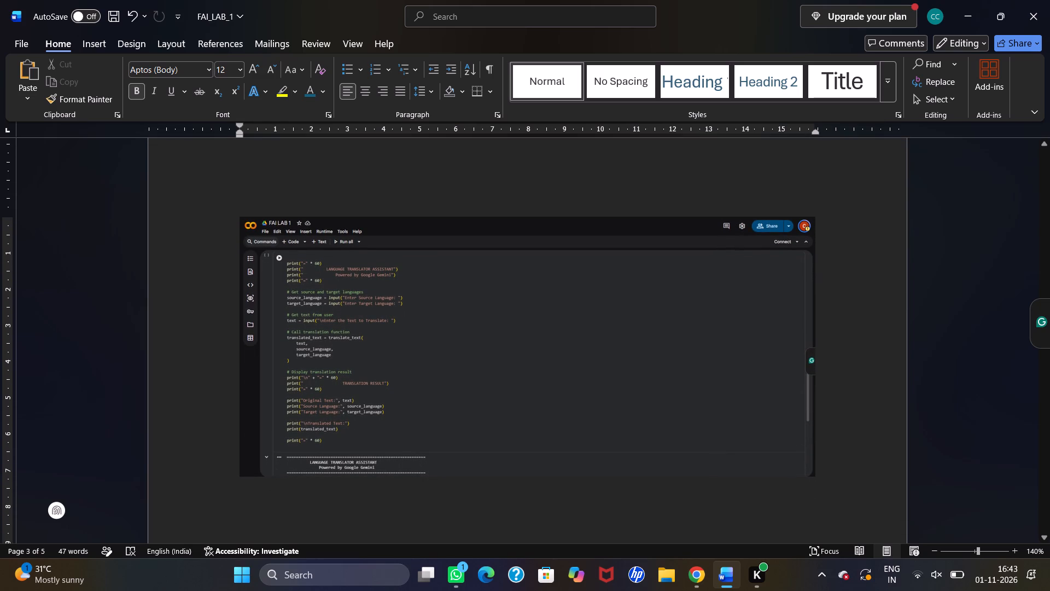
In Chrome, snip the experiment 2 notebook from its title bar to the genai.Client cell, with the Google Account tooltip showing.
key("alt+Tab")
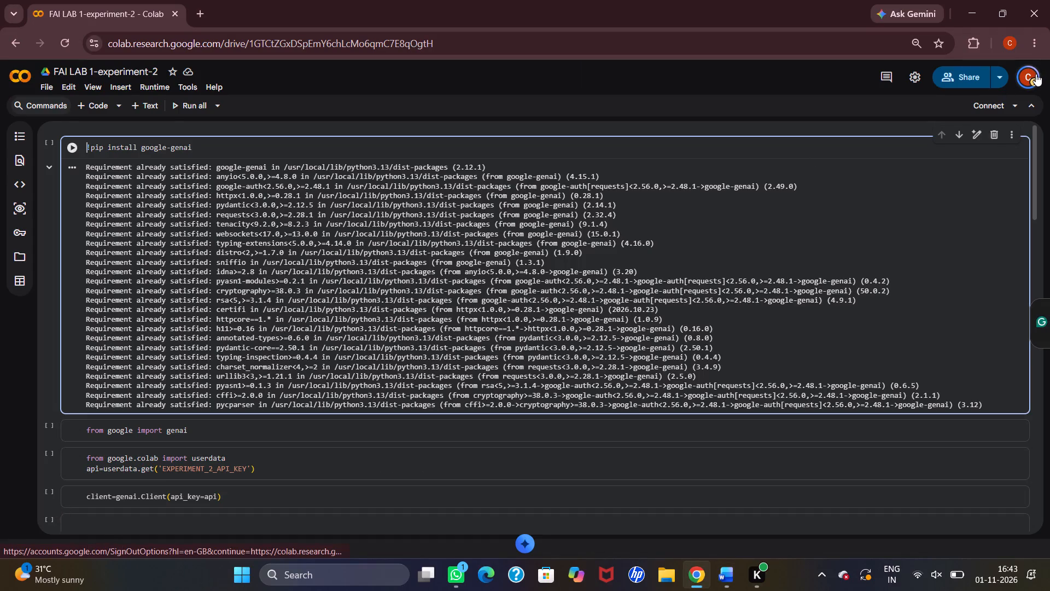
key("Print")
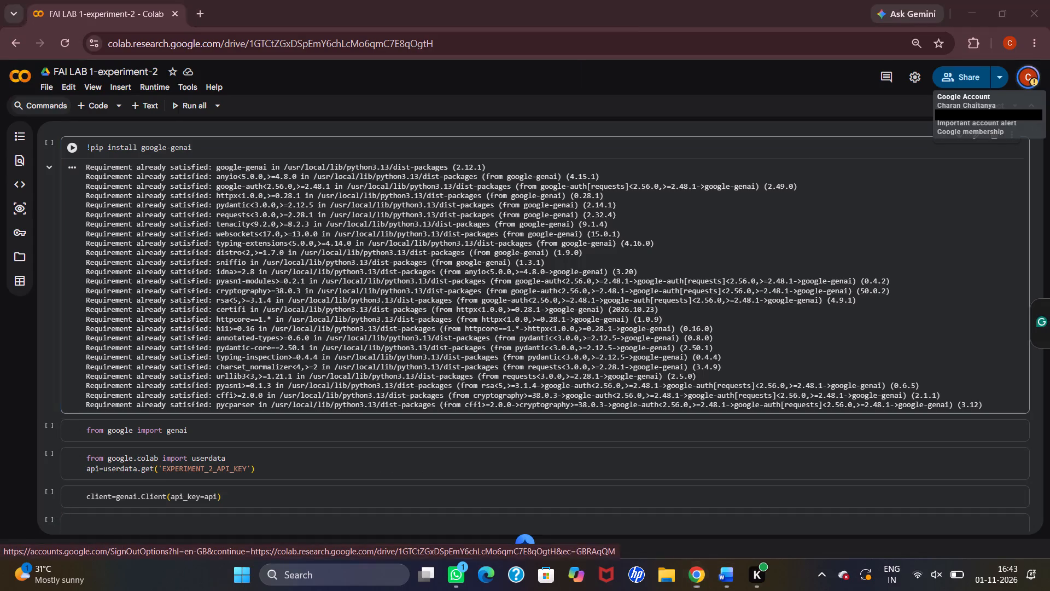
left_click_drag(1, 62, 728, 525)
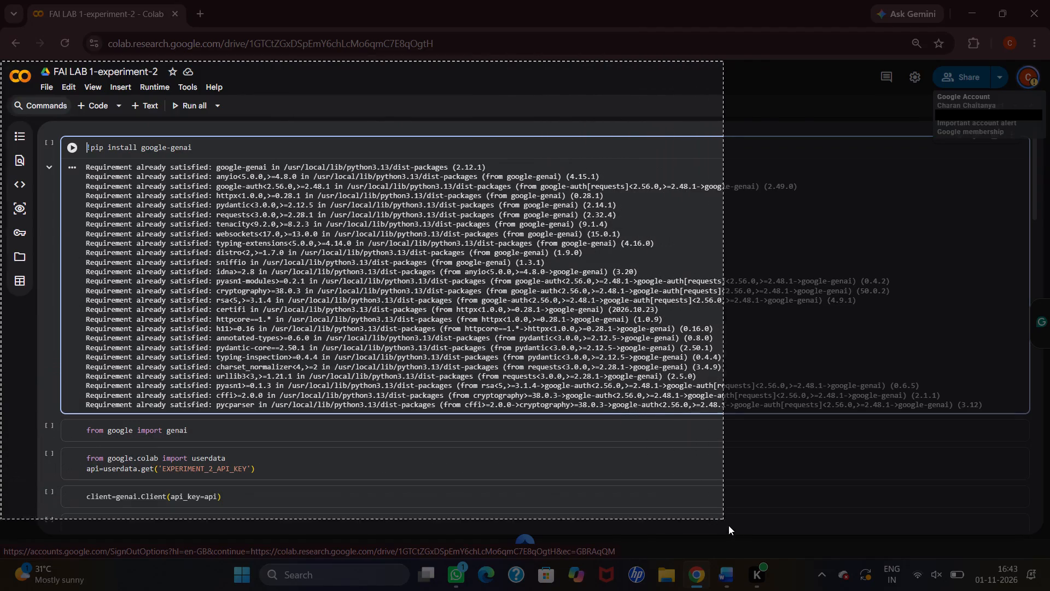
left_click_drag(728, 525, 924, 531)
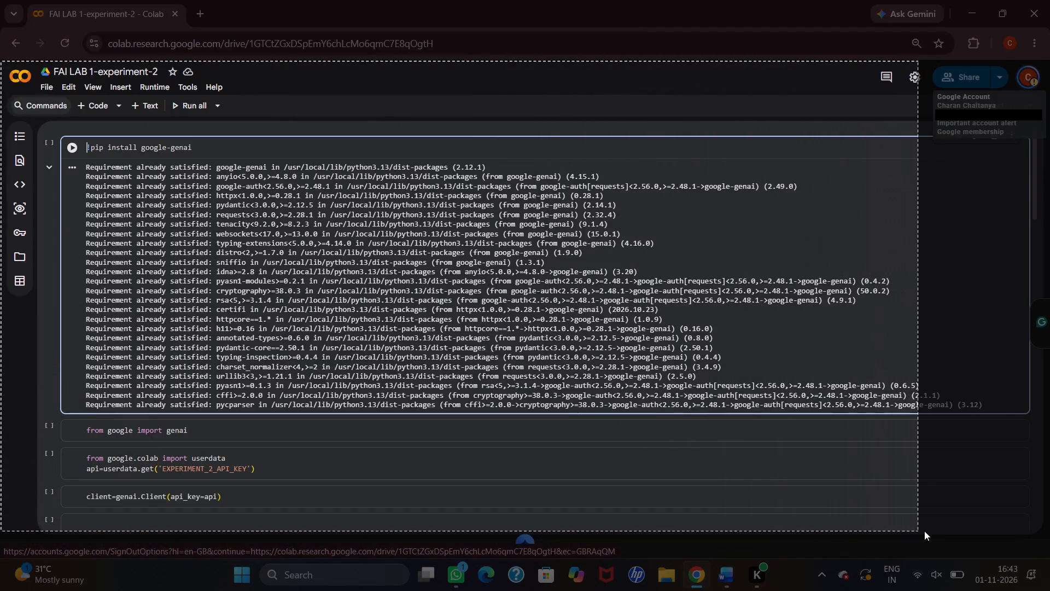
left_click_drag(924, 531, 1049, 529)
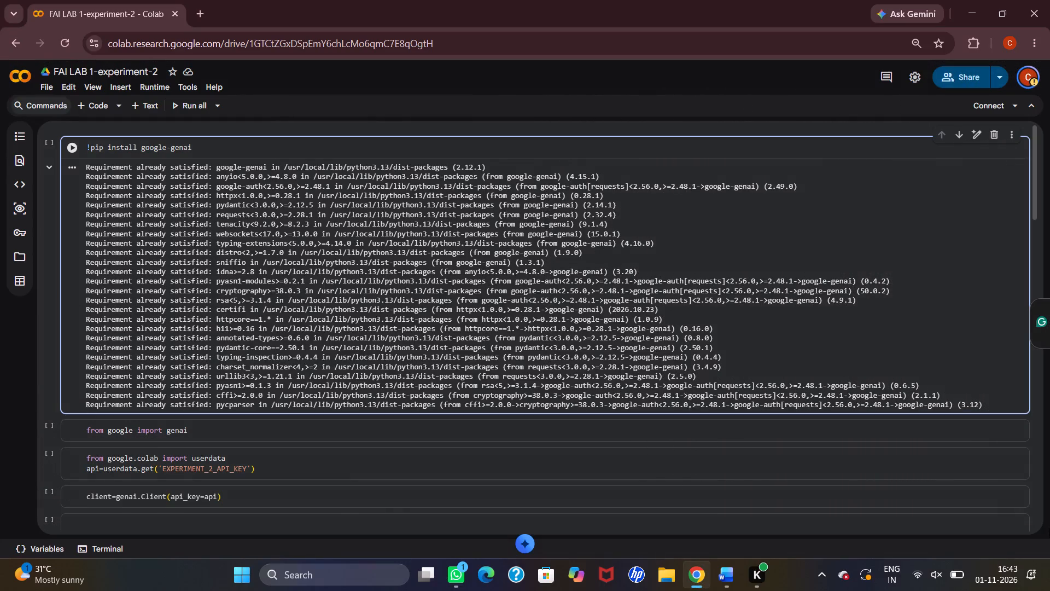
Back in Word, replace the old FAI_EX_2__lab1 pip install screenshot under the Experiment_2 heading with the new capture.
key("alt+Tab")
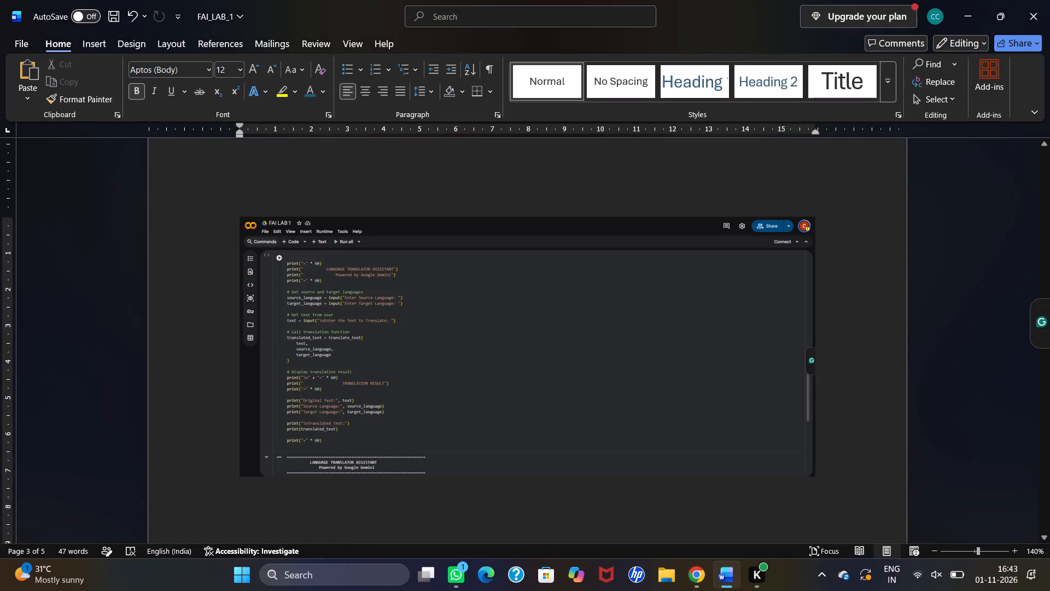
scroll(739, 492, "up", 6)
scroll(739, 492, "down", 1)
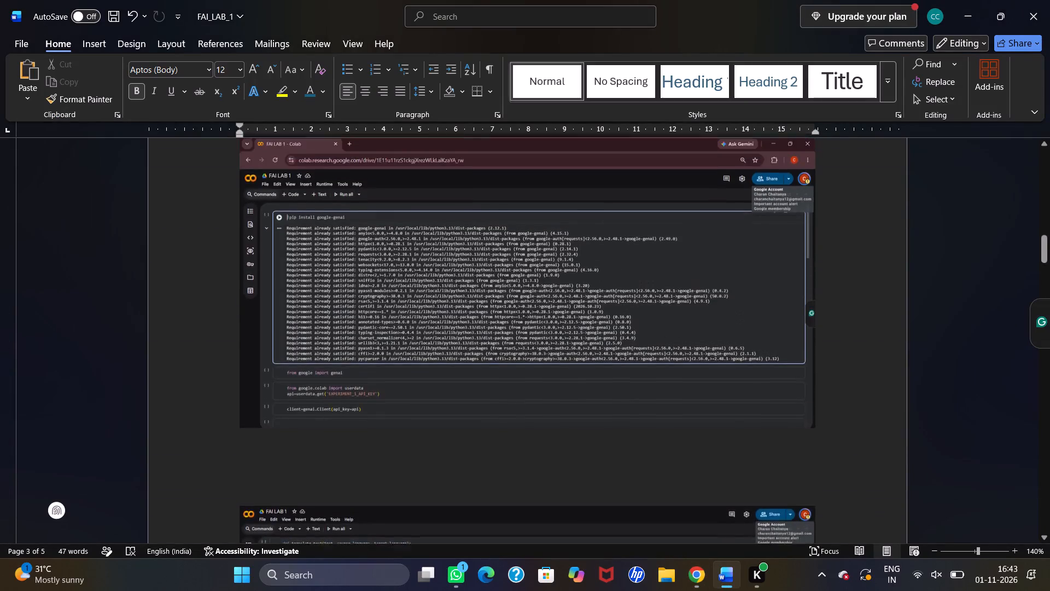
scroll(739, 492, "down", 4)
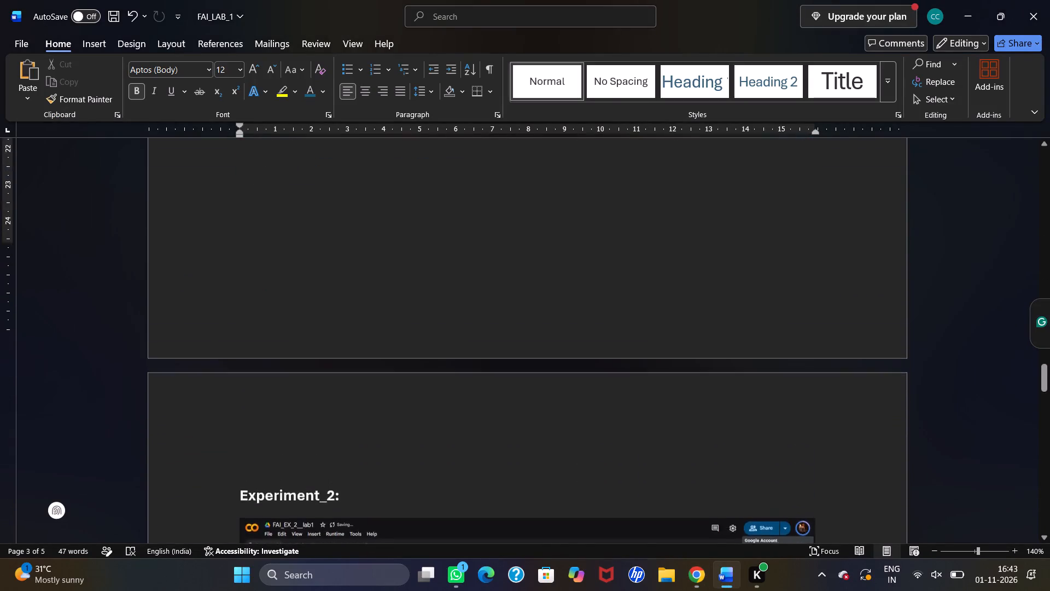
scroll(739, 492, "down", 1)
left_click(668, 482)
key("BackSpace")
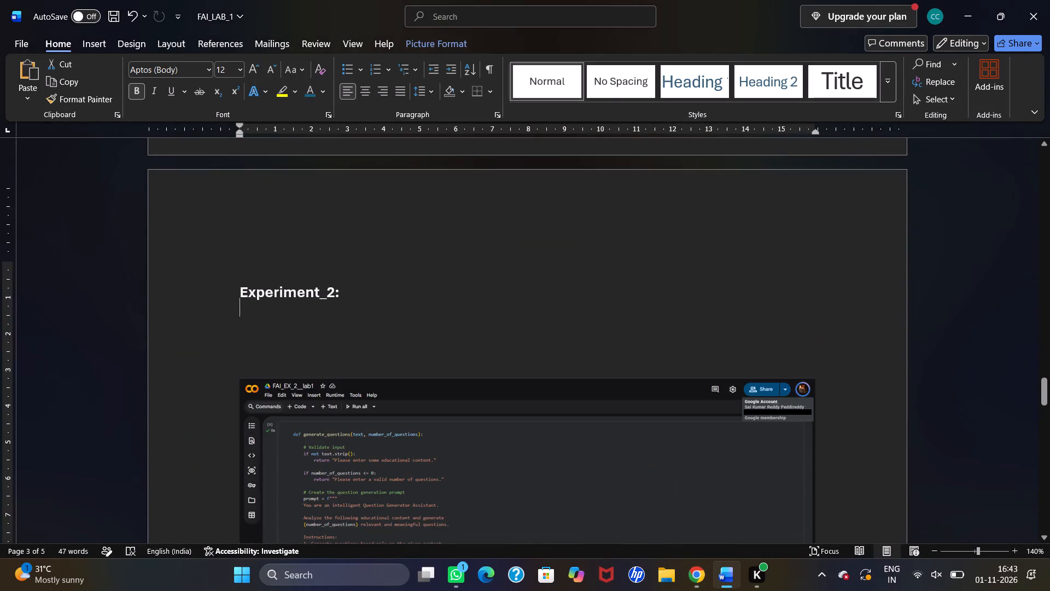
key("ctrl+v")
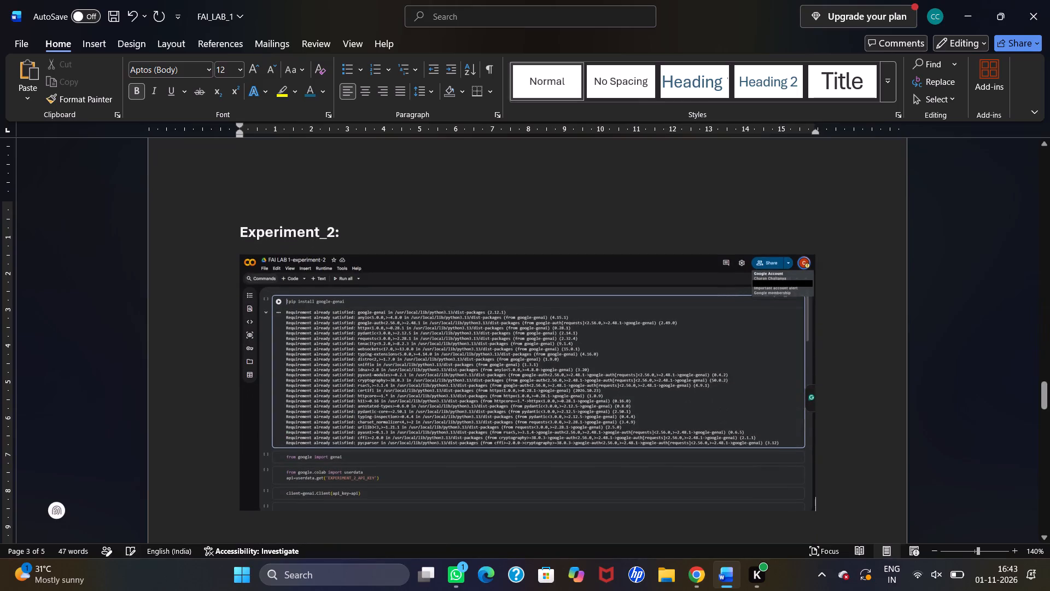
In Chrome, snip the notebook at 67% zoom with the whole generate_questions function and the Google Account tooltip in view.
scroll(668, 482, "down", 2)
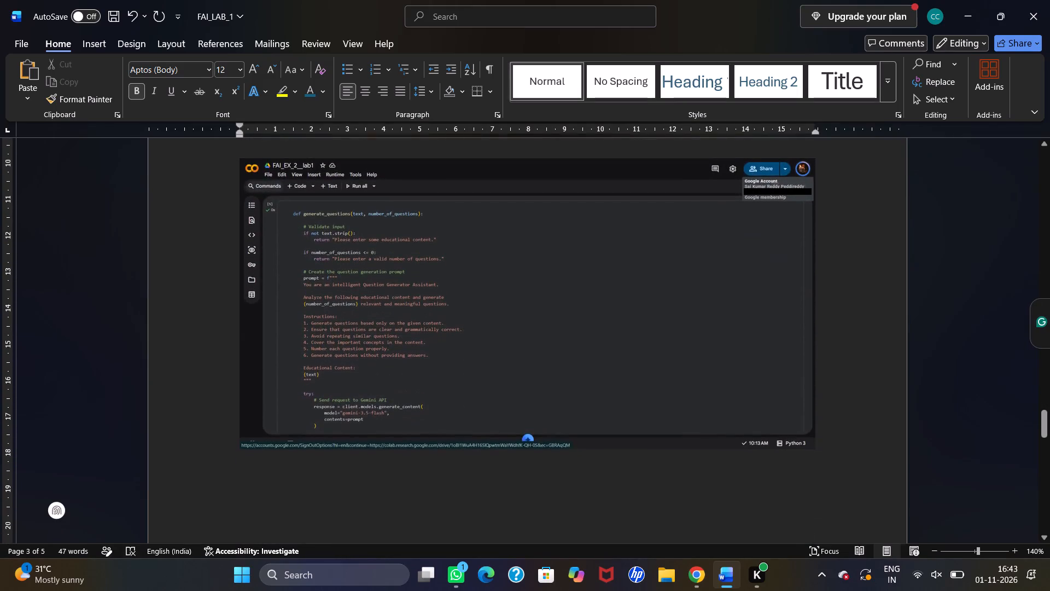
scroll(668, 482, "down", 1)
key("alt+Tab")
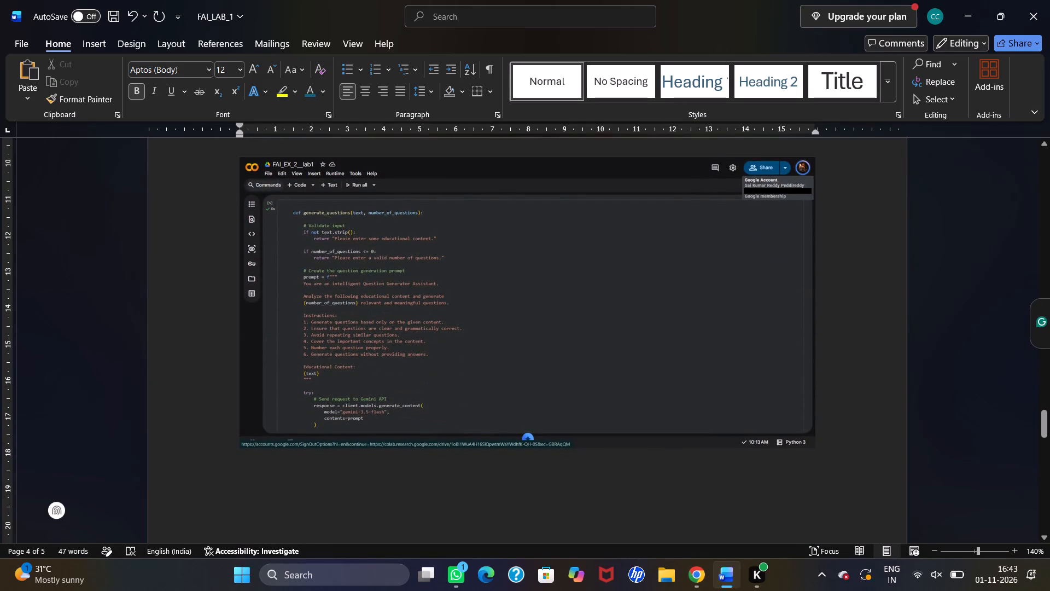
scroll(555, 435, "down", 5)
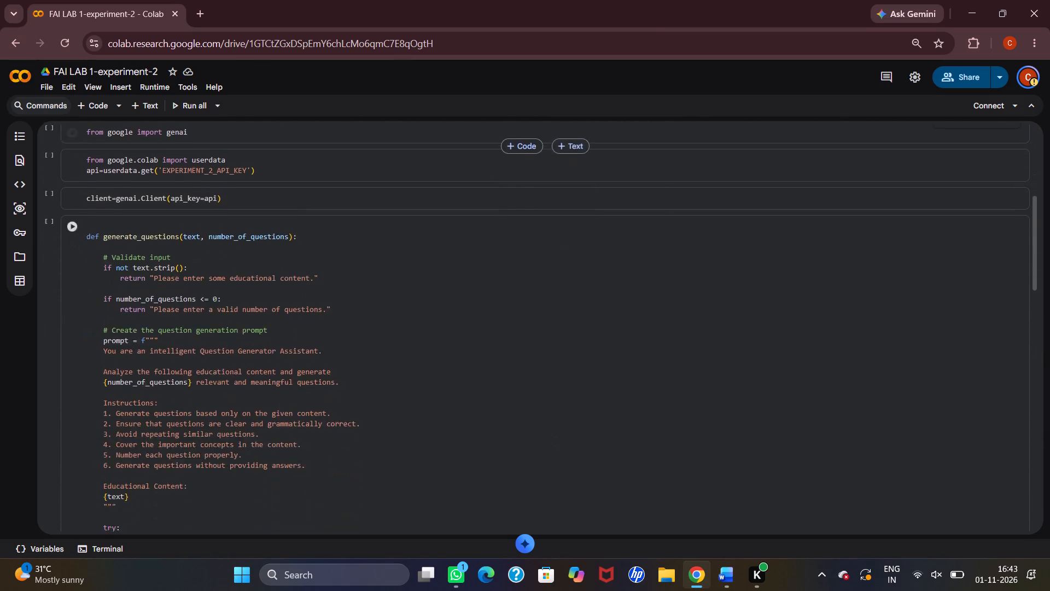
scroll(555, 435, "down", 5)
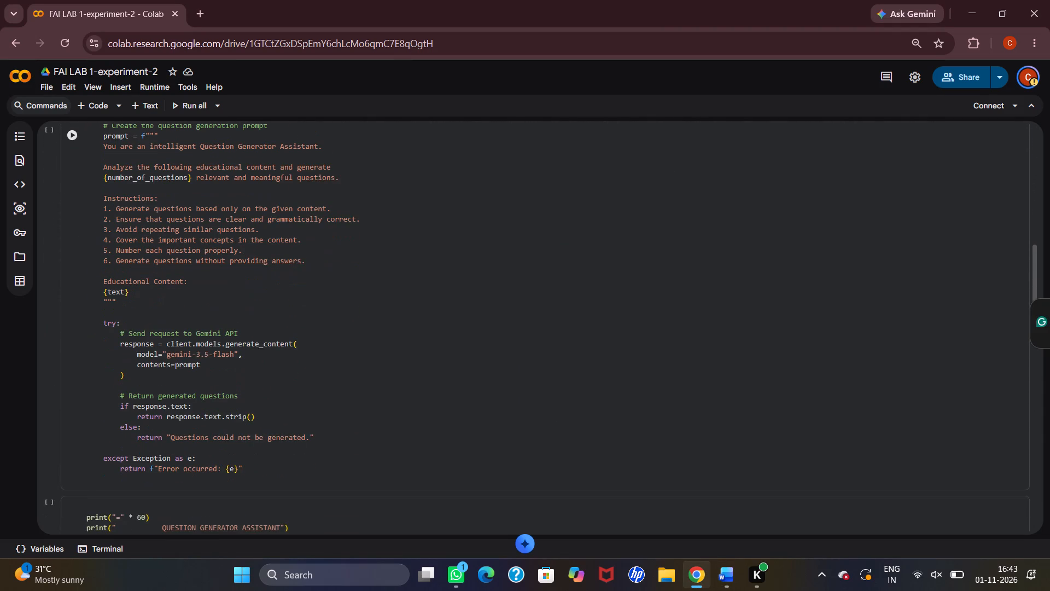
scroll(555, 435, "up", 1)
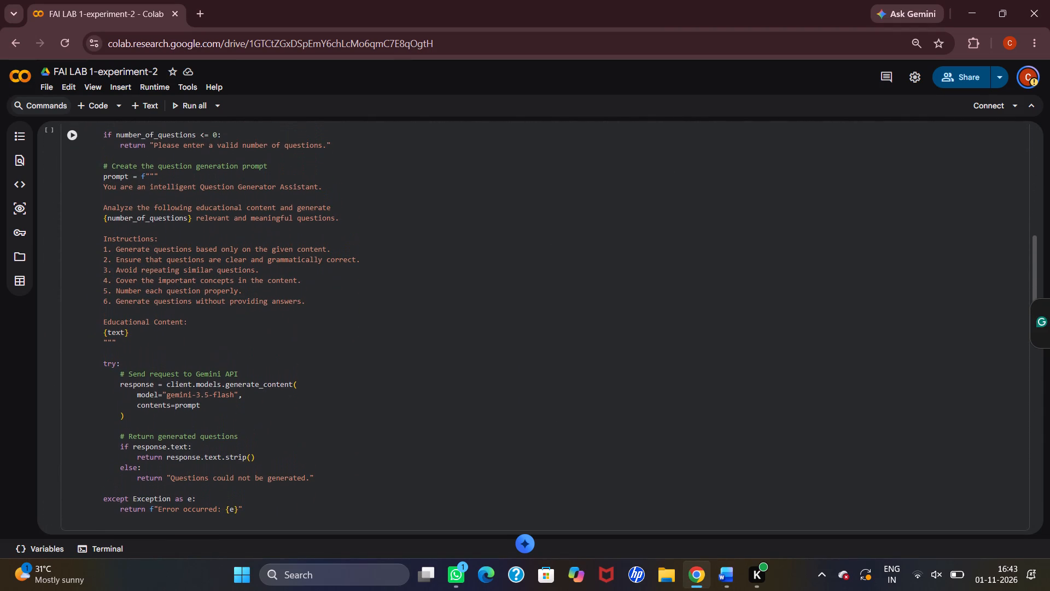
key("ctrl+minus")
scroll(555, 435, "up", 1)
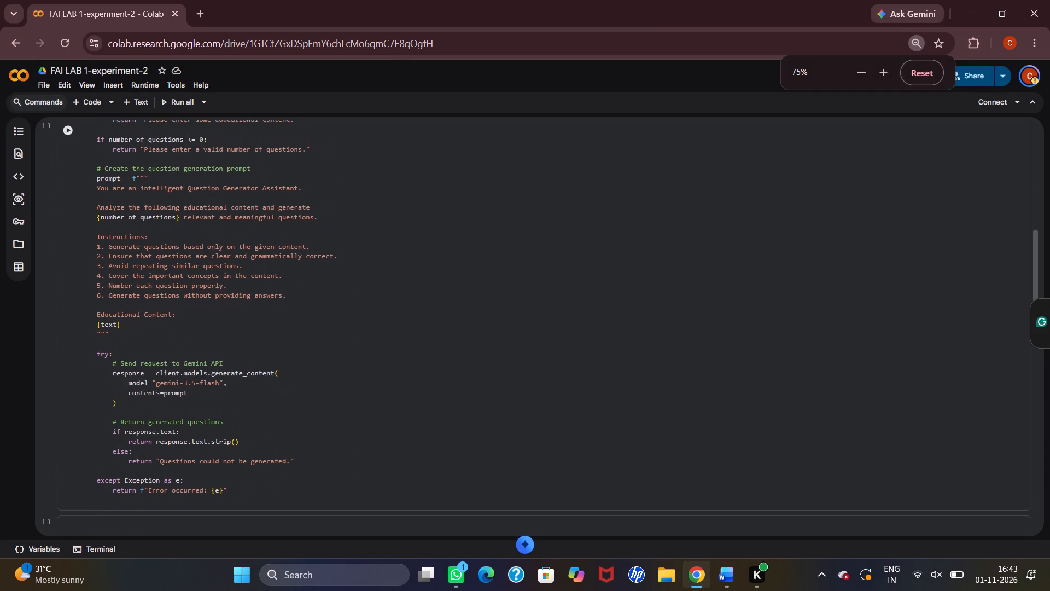
scroll(555, 435, "up", 1)
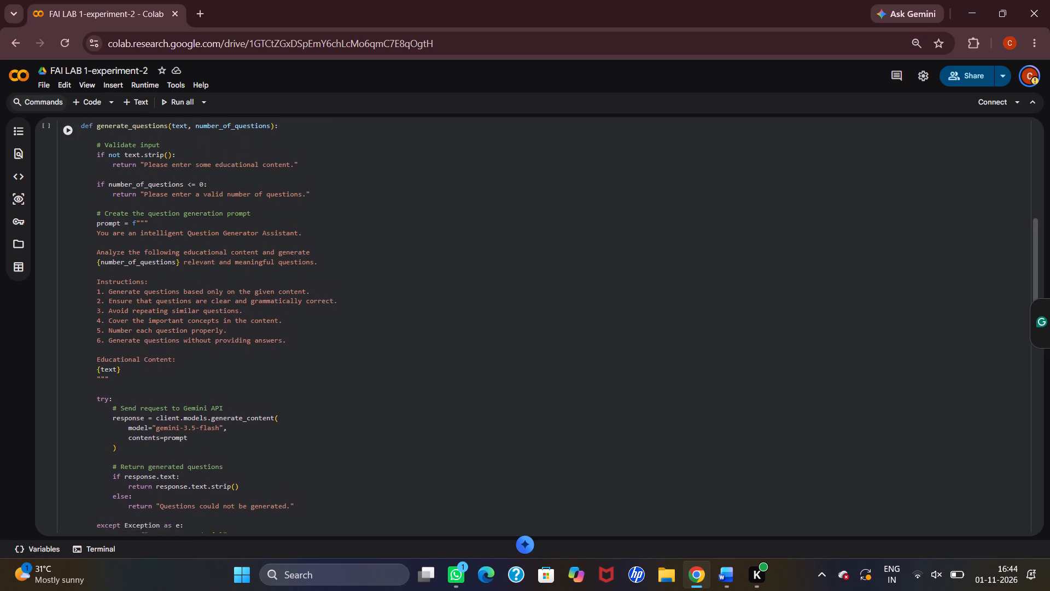
scroll(555, 435, "up", 1)
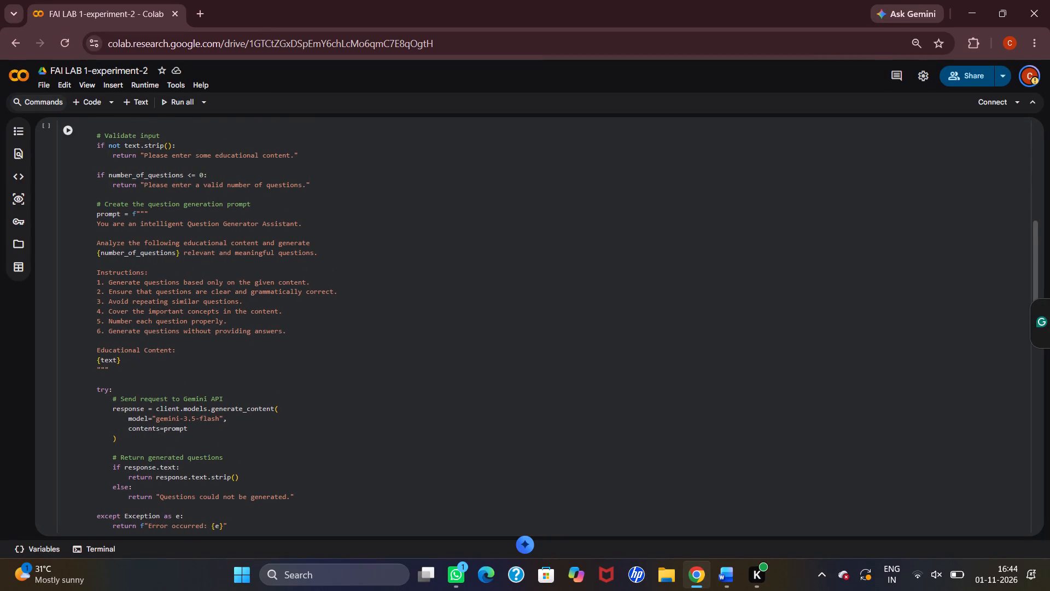
scroll(555, 435, "up", 2)
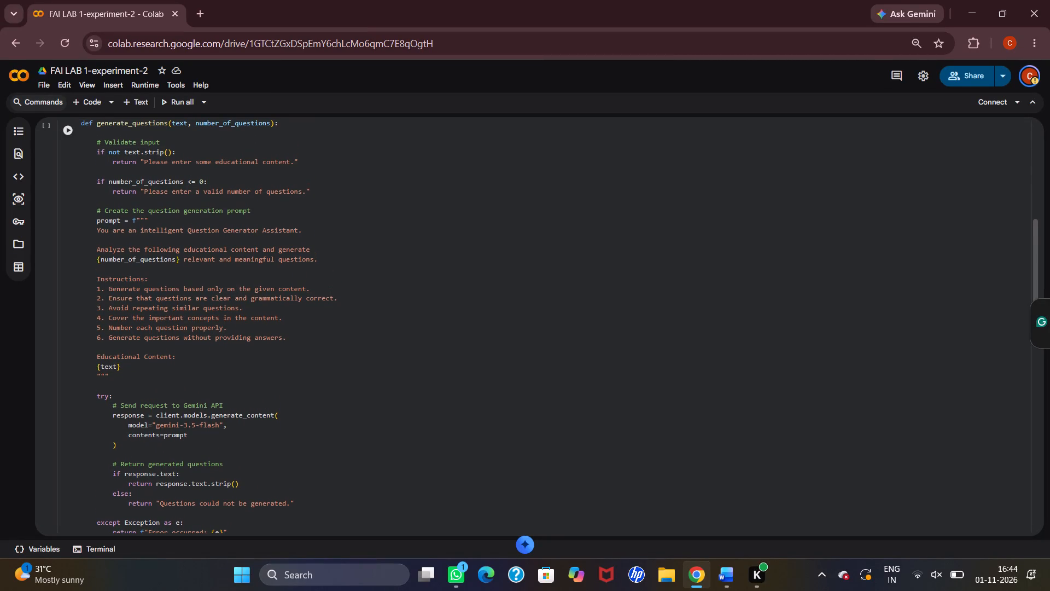
key("ctrl+minus")
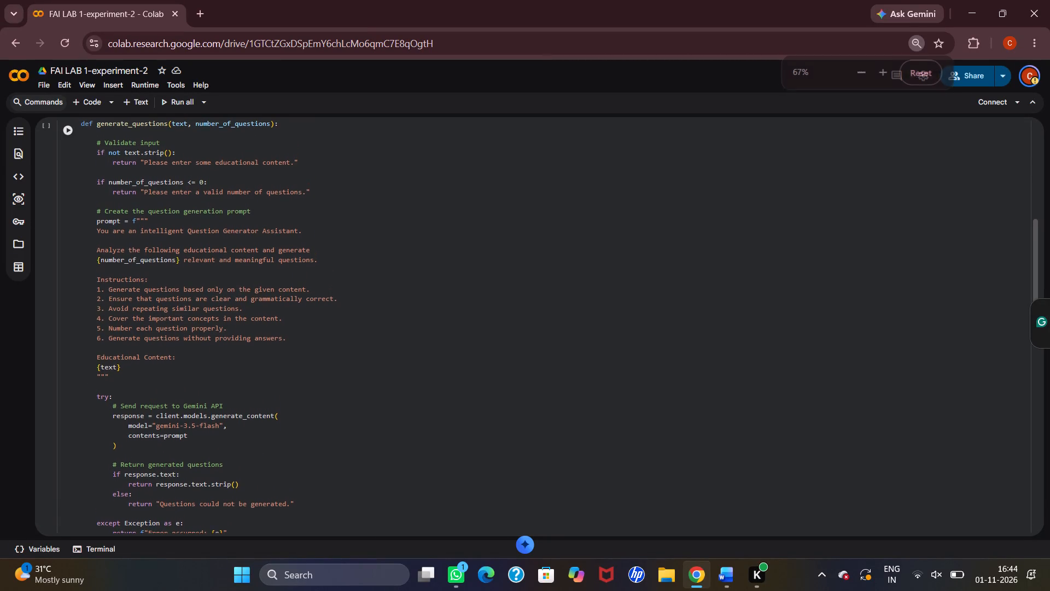
scroll(402, 440, "up", 1)
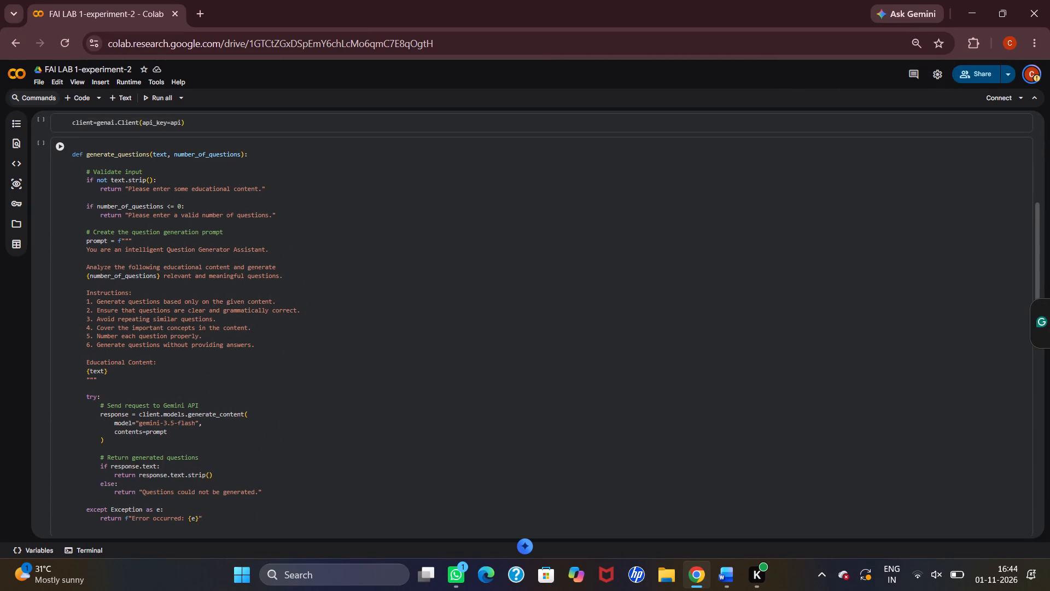
scroll(394, 451, "down", 1)
key("Print")
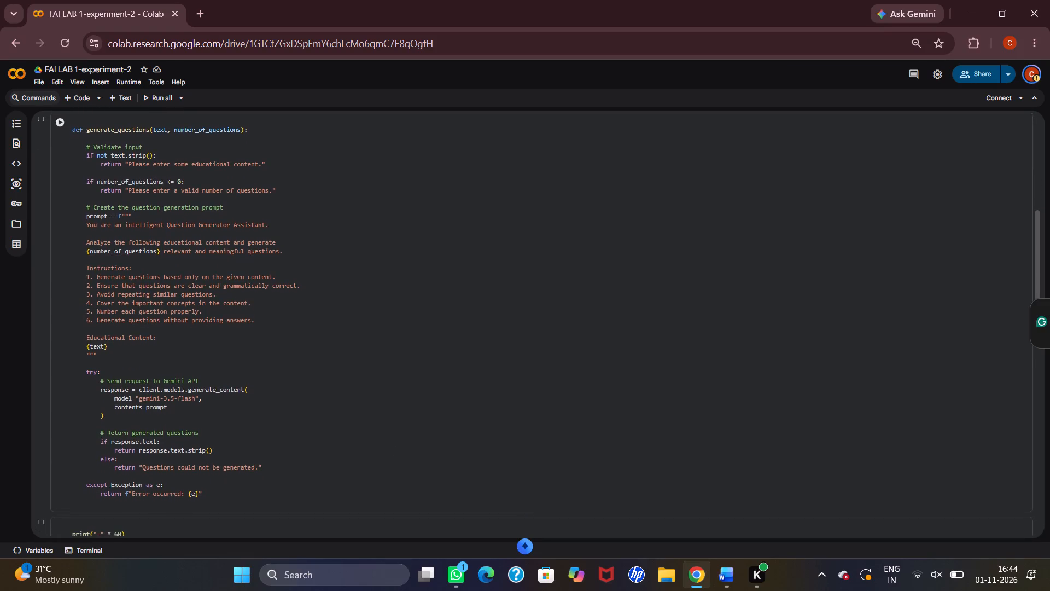
left_click(611, 32)
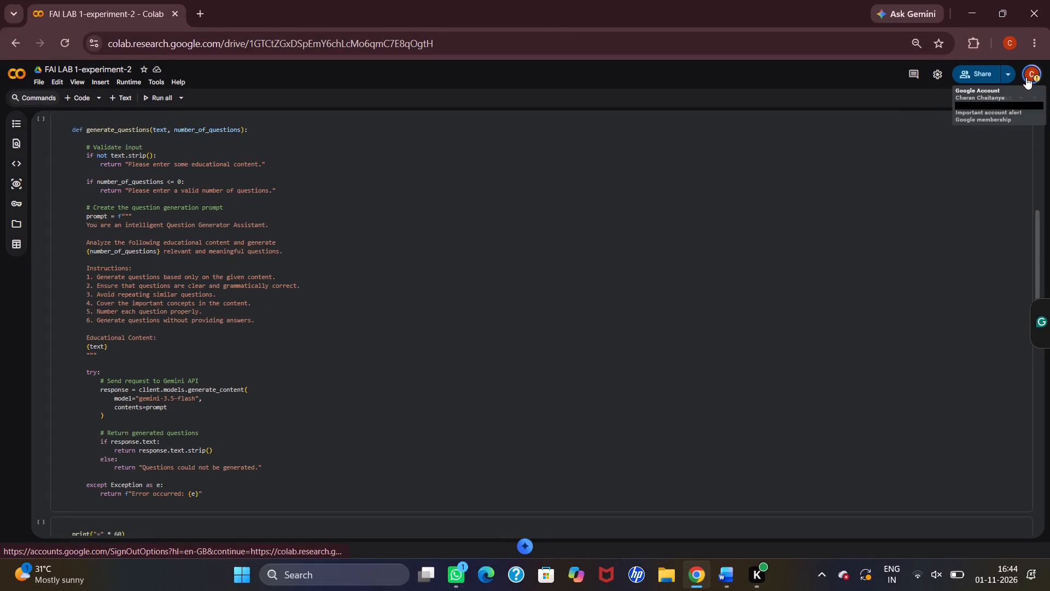
key("Print")
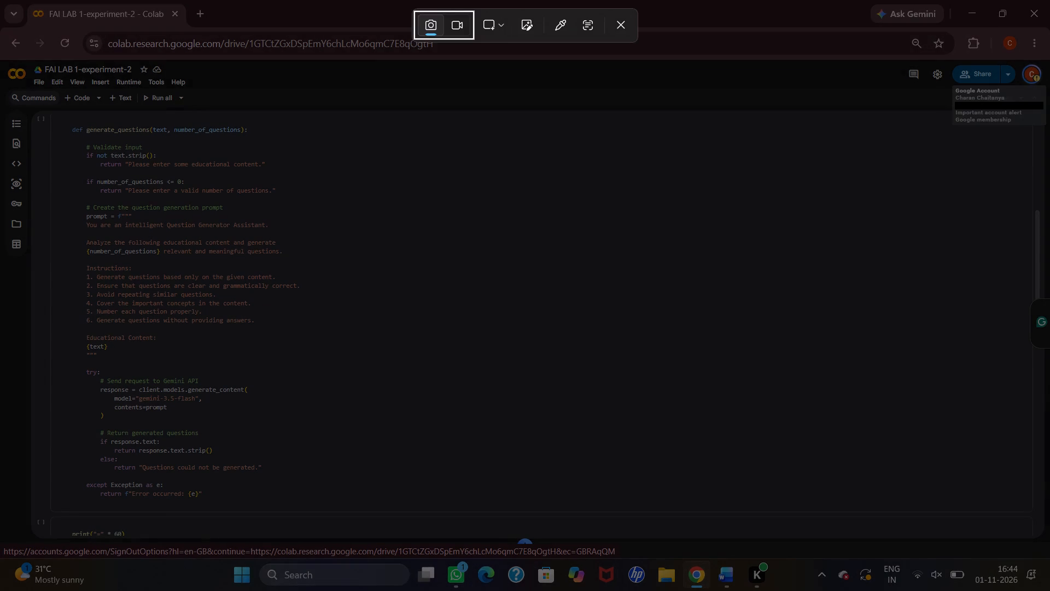
left_click_drag(0, 61, 783, 526)
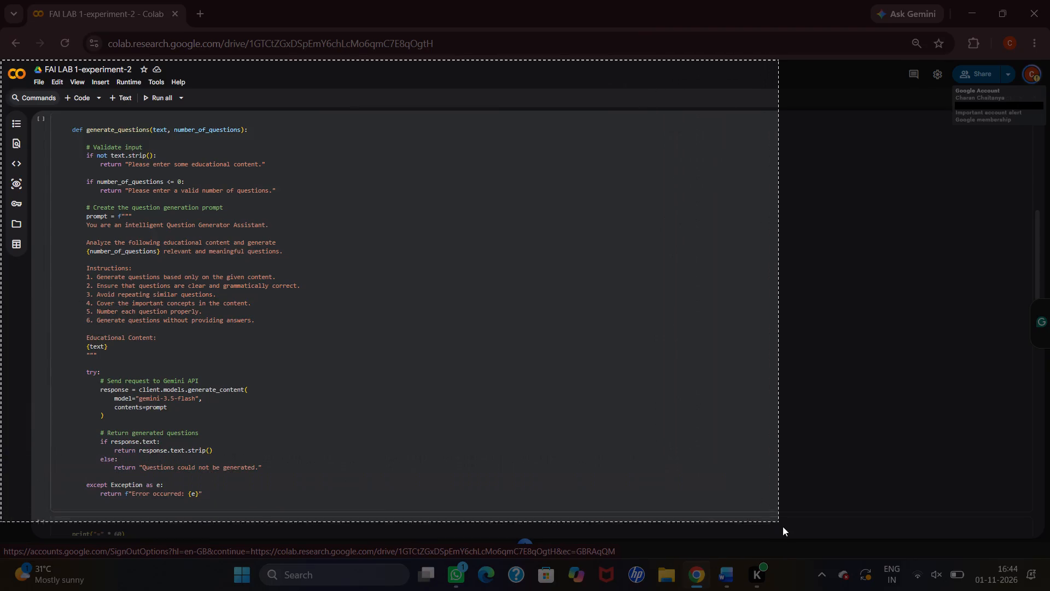
left_click_drag(783, 526, 983, 531)
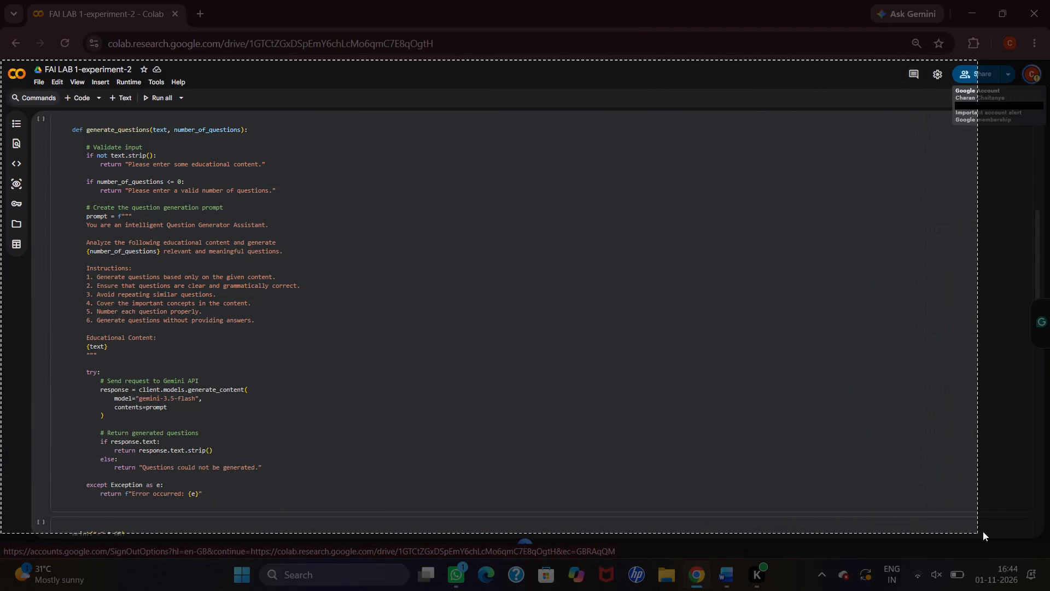
left_click_drag(983, 531, 1049, 533)
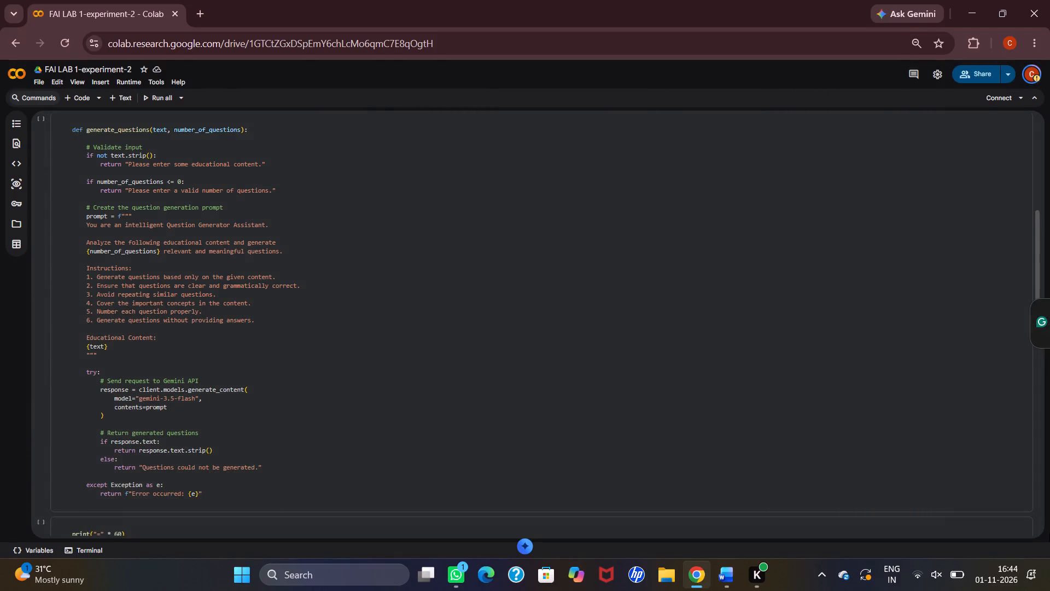
Back in Word, replace Experiment_2's old generate_questions screenshot with the new capture.
key("alt+Tab")
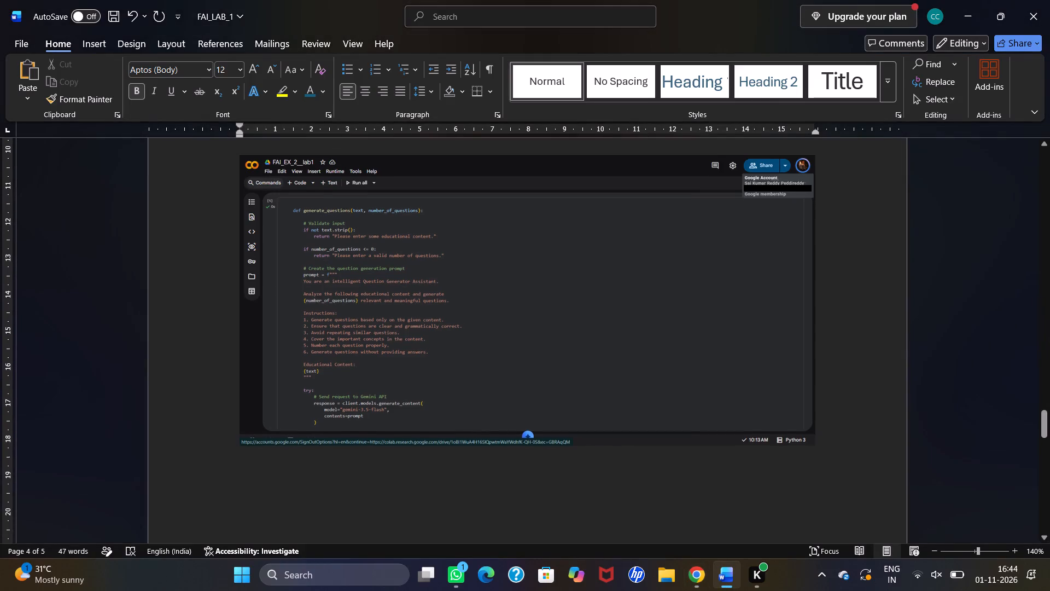
left_click(689, 415)
key("BackSpace")
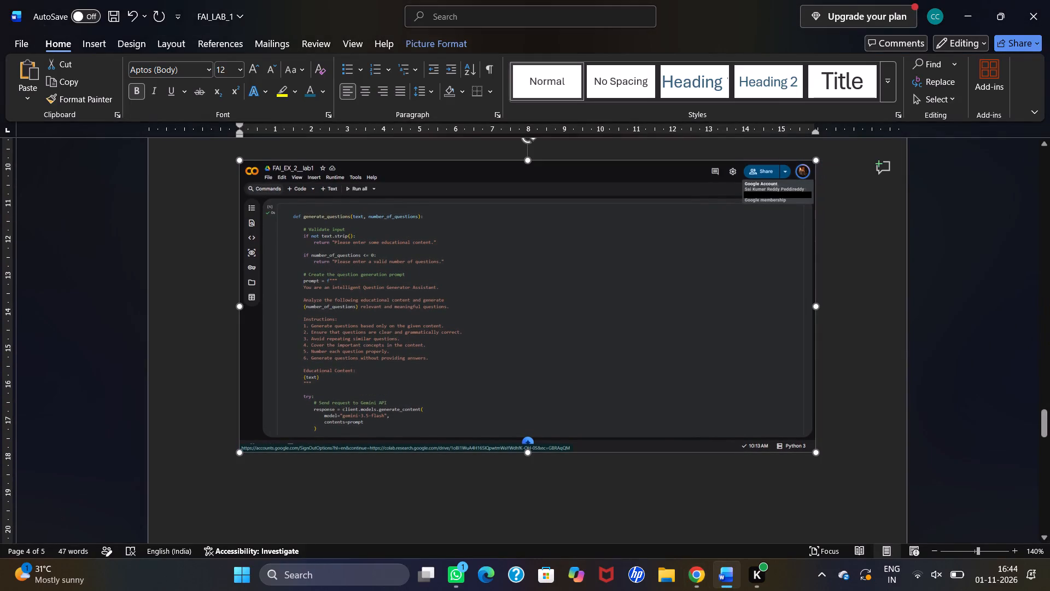
key("ctrl+v")
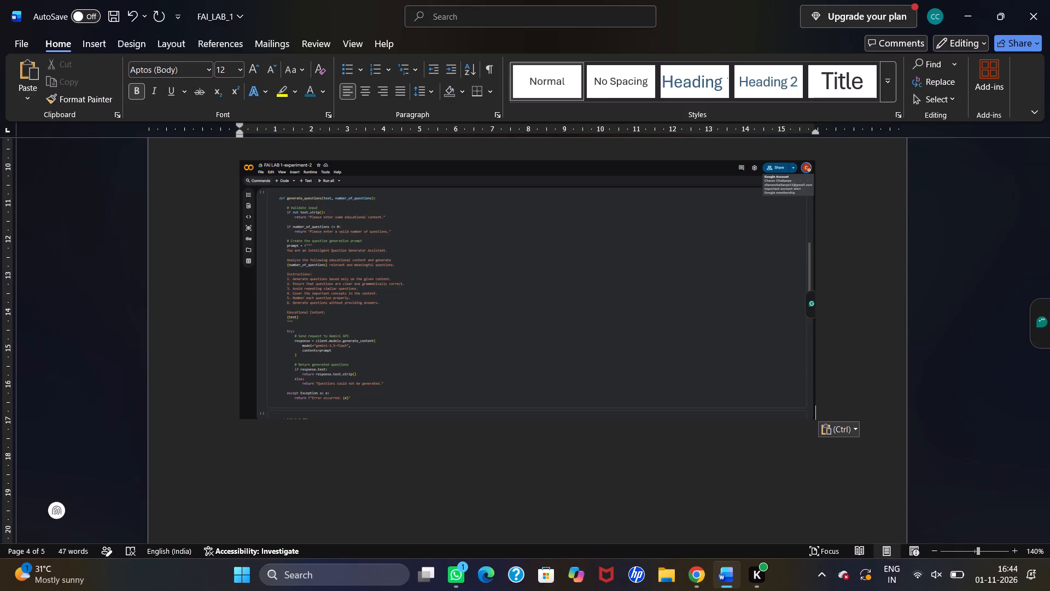
Add a blank line below Experiment_2's pip install screenshot to widen the gap before the generate_questions screenshot.
scroll(689, 415, "up", 4)
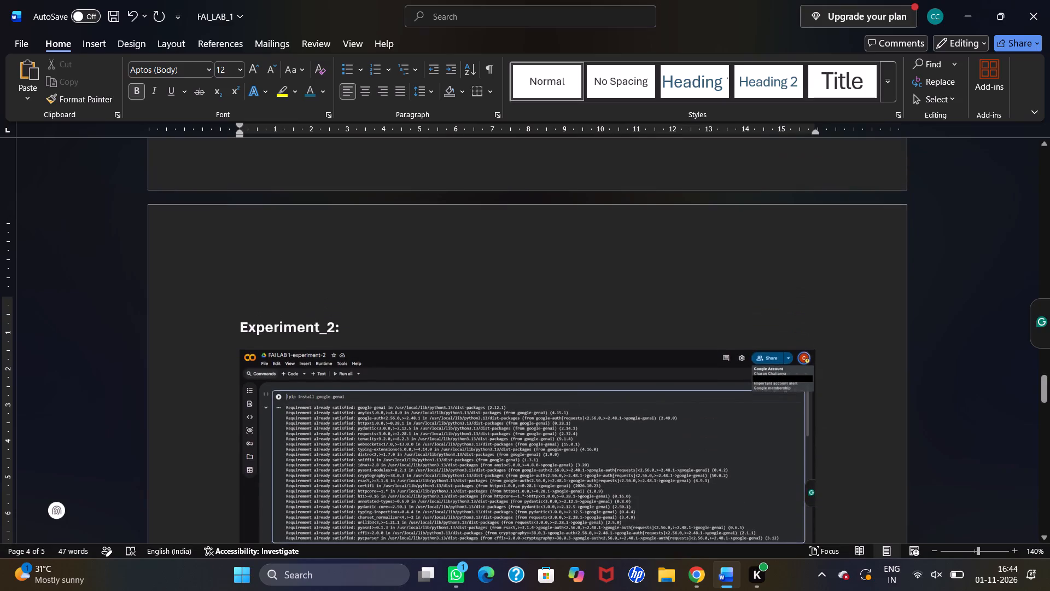
scroll(689, 415, "down", 1)
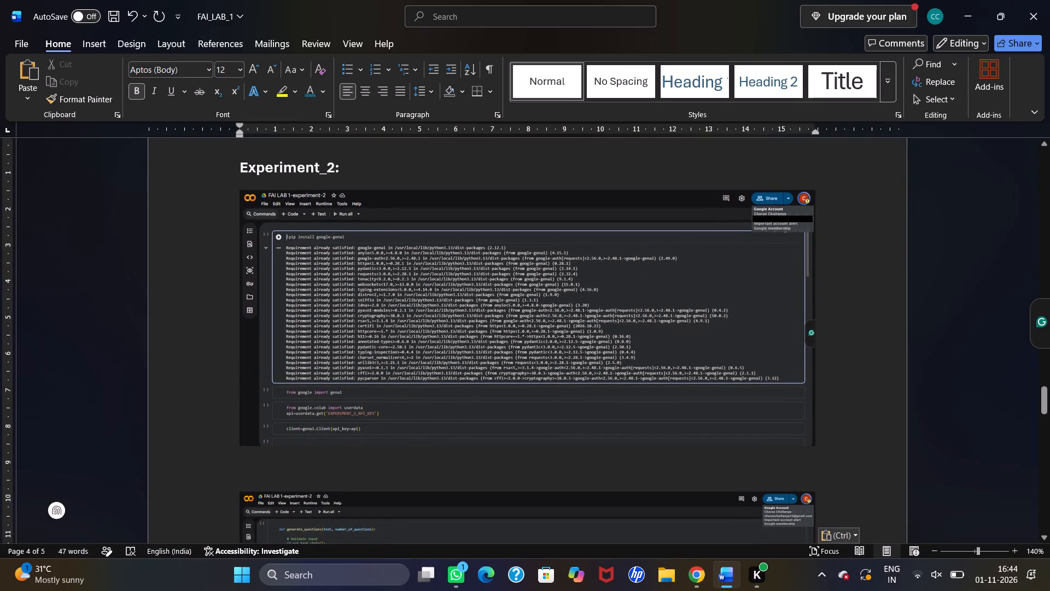
scroll(689, 415, "down", 4)
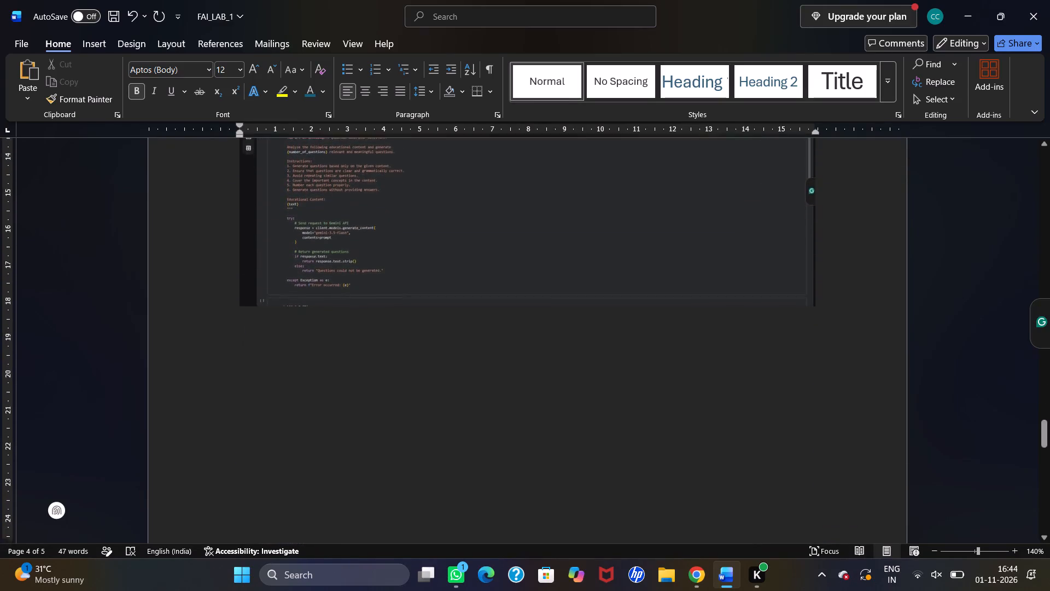
scroll(689, 415, "down", 2)
scroll(689, 415, "up", 1)
scroll(689, 415, "down", 1)
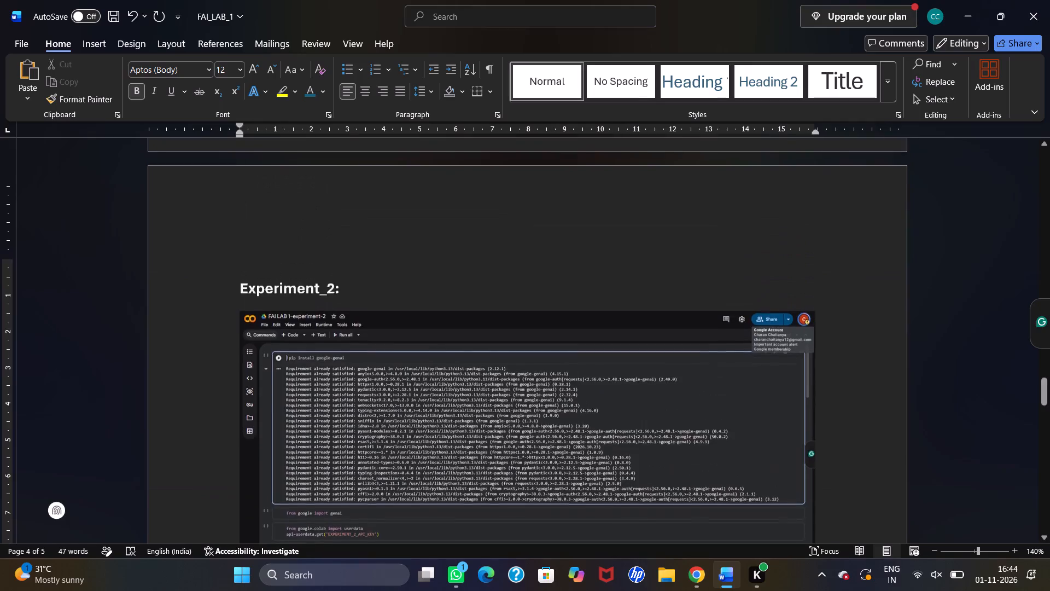
scroll(689, 415, "down", 1)
scroll(868, 149, "up", 1)
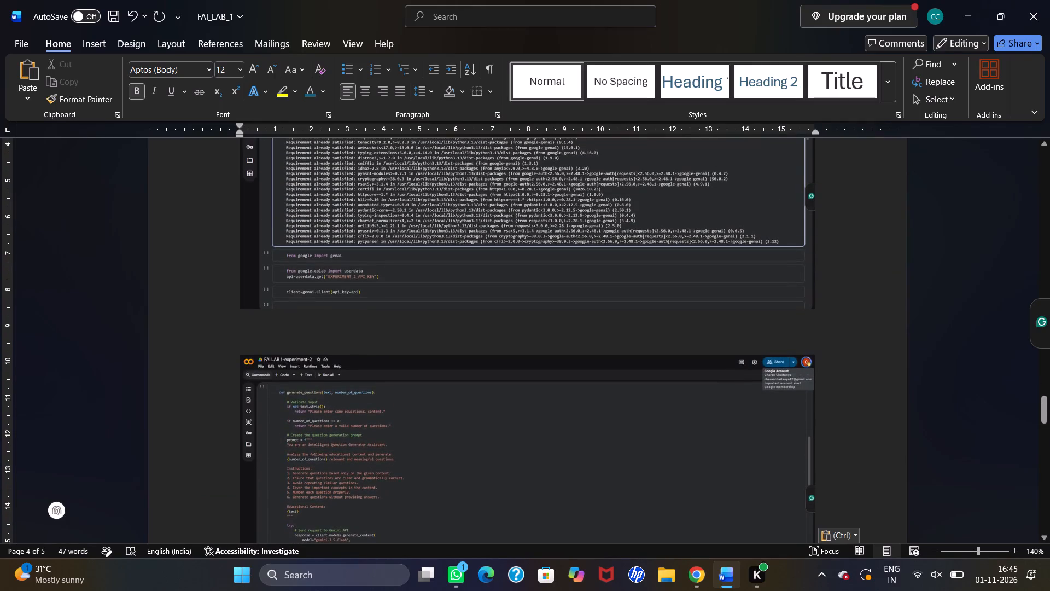
left_click(833, 271)
key("Return")
scroll(833, 271, "down", 3)
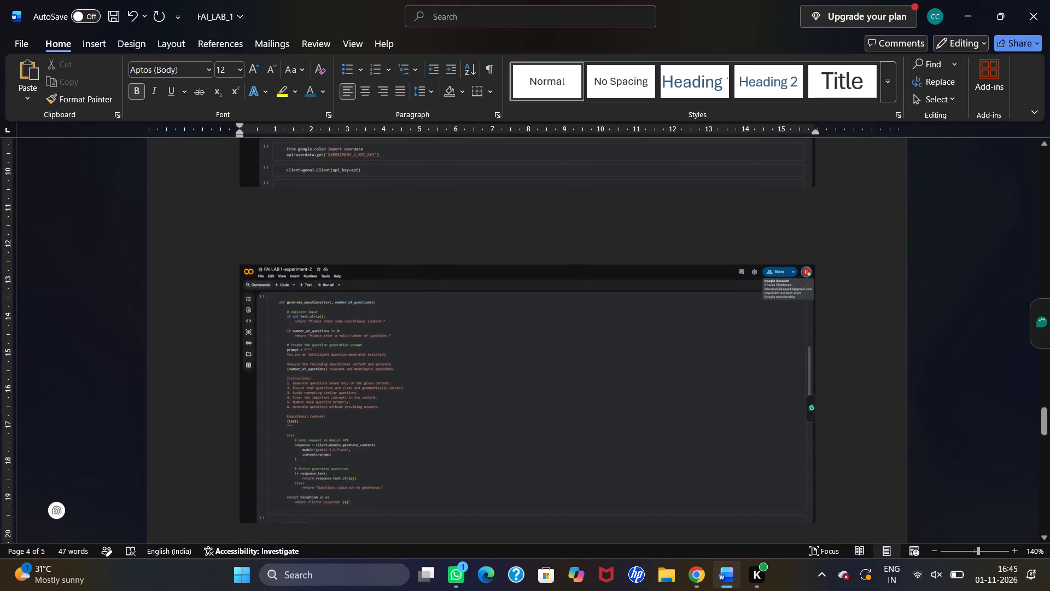
Find the old print-cell screenshot in Word, then in Chrome frame the matching QUESTION GENERATOR ASSISTANT cell, enlarged by two zoom levels.
scroll(833, 271, "down", 4)
scroll(727, 285, "down", 1)
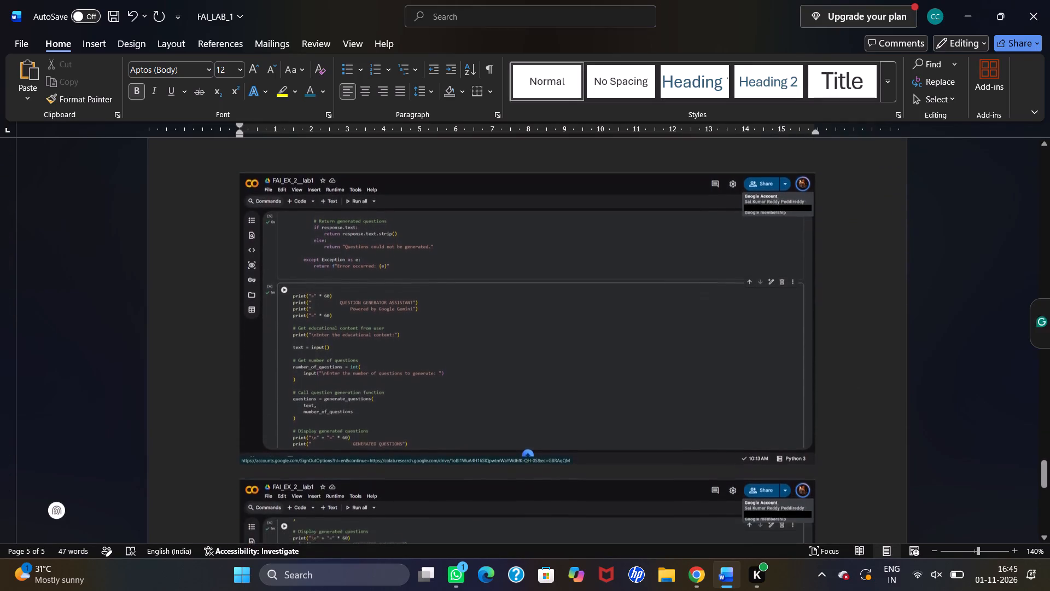
scroll(727, 285, "down", 2)
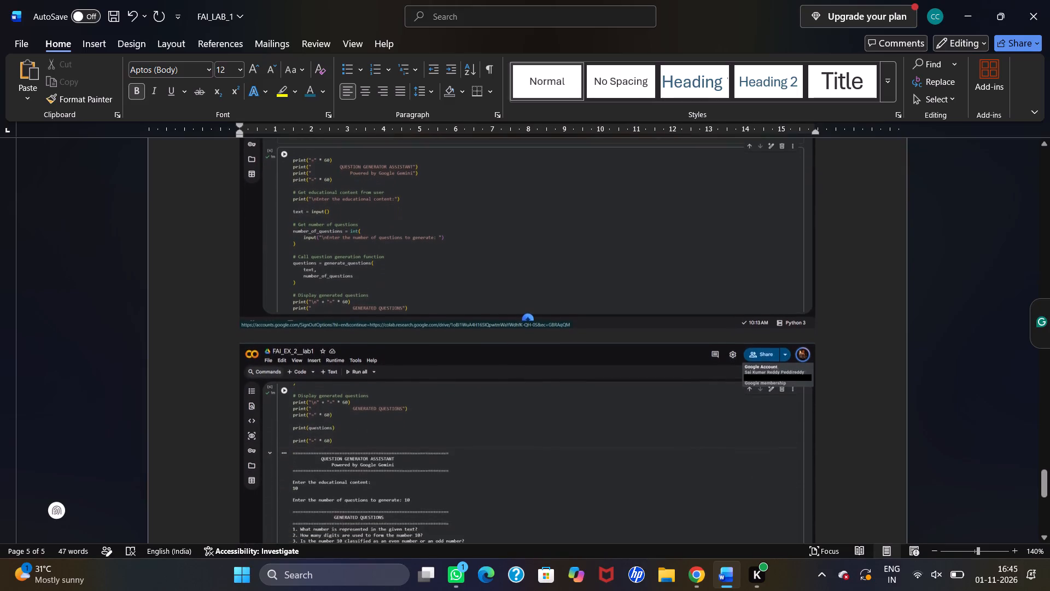
scroll(727, 285, "down", 1)
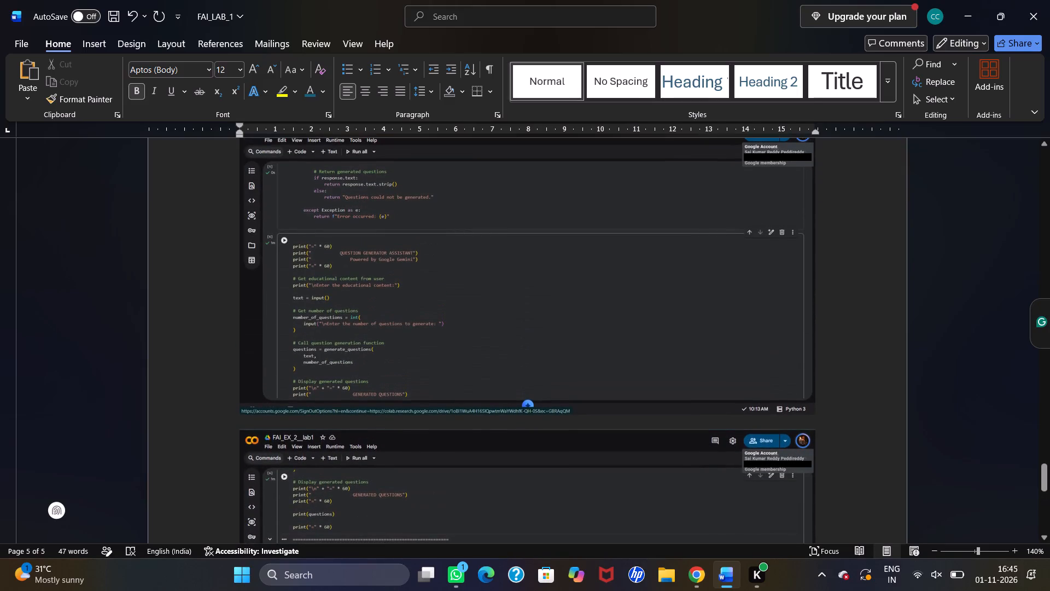
key("alt+Tab")
scroll(420, 343, "down", 2)
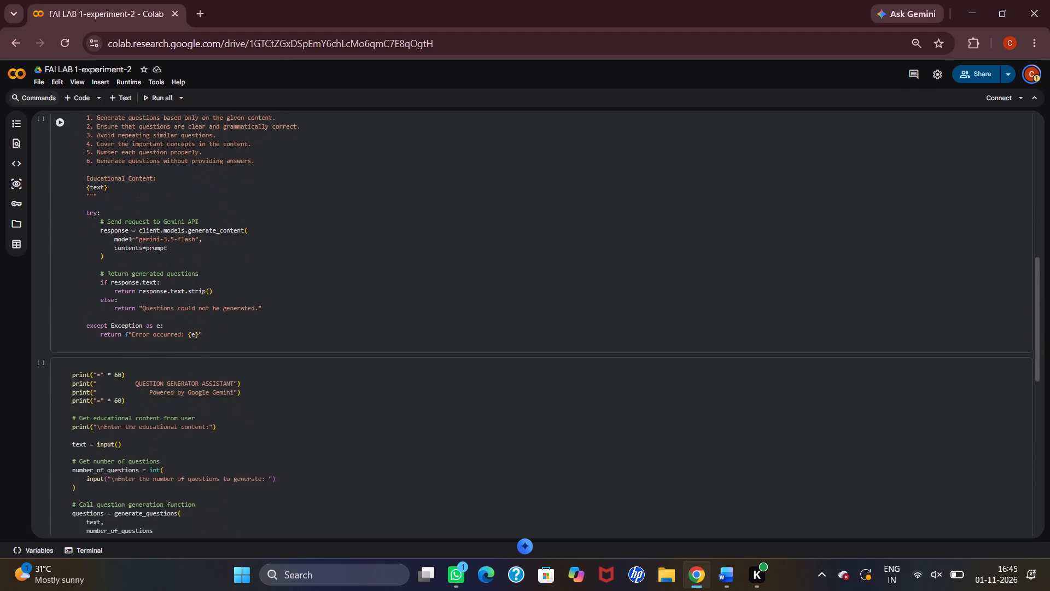
scroll(420, 343, "down", 3)
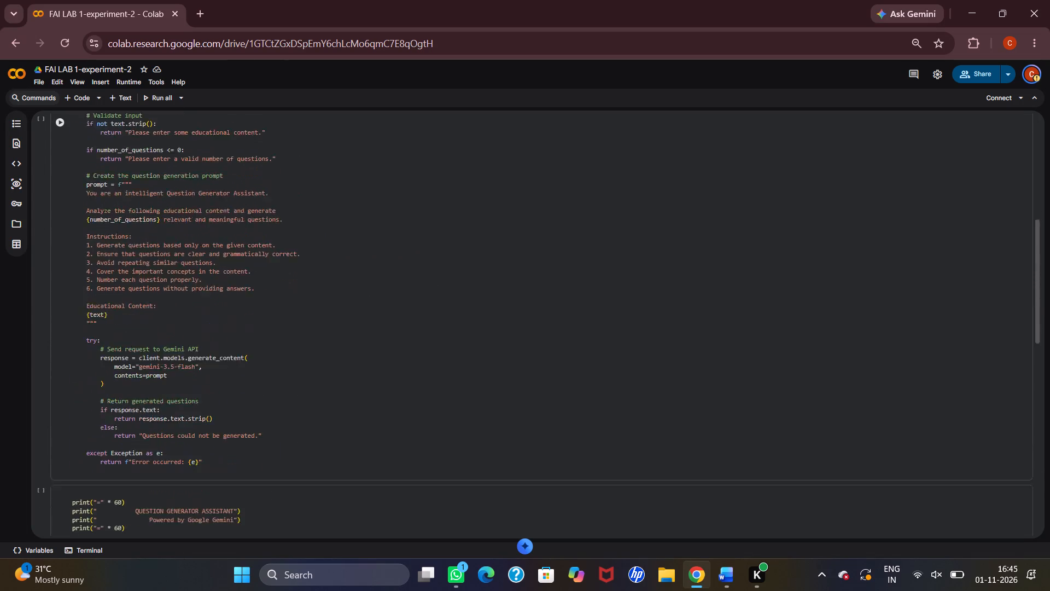
scroll(420, 343, "down", 3)
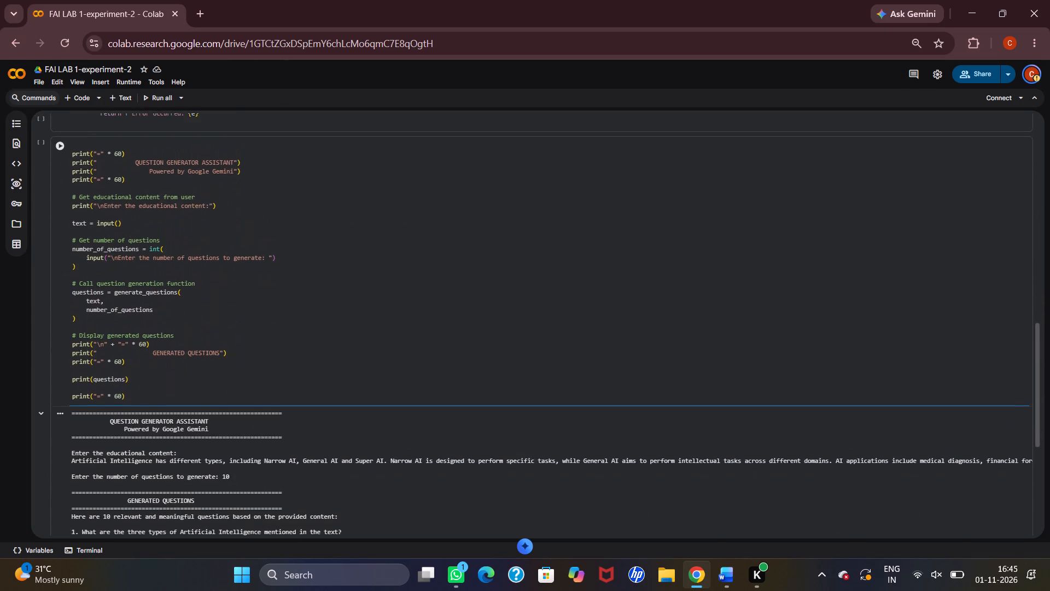
scroll(420, 343, "down", 1)
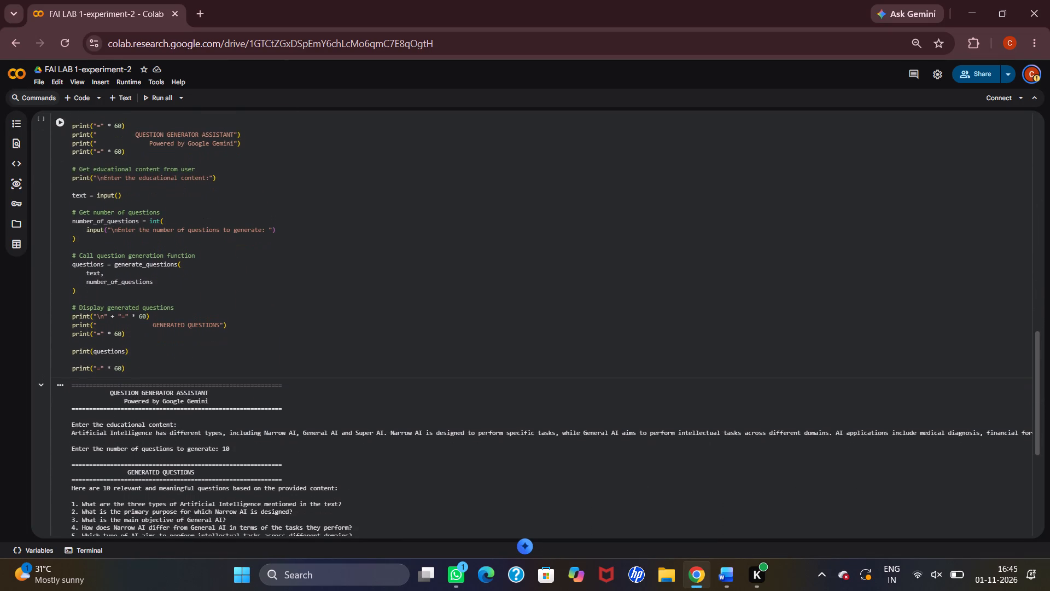
key("ctrl+equal")
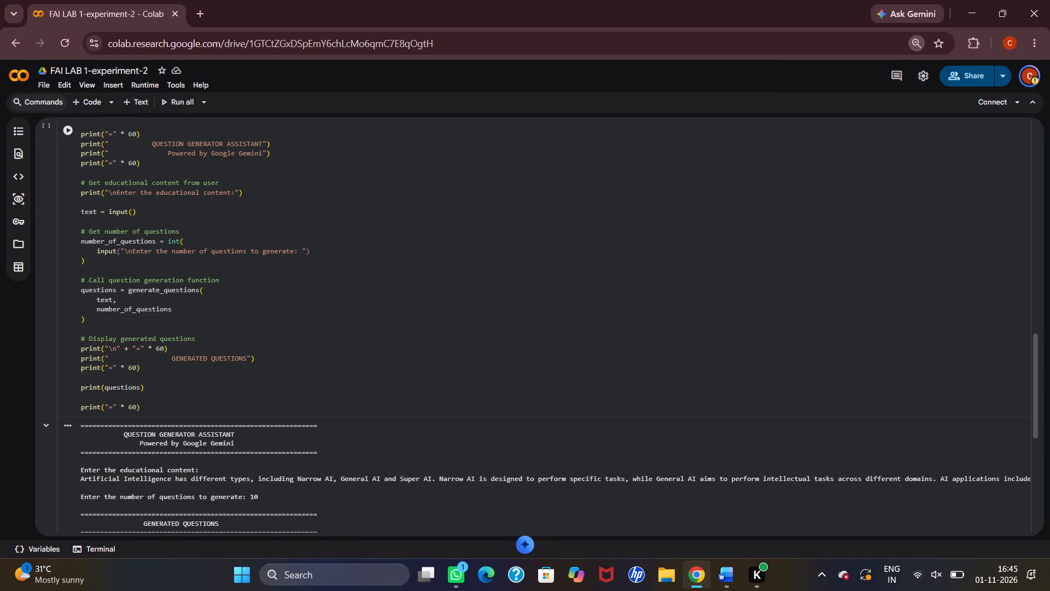
key("ctrl+equal")
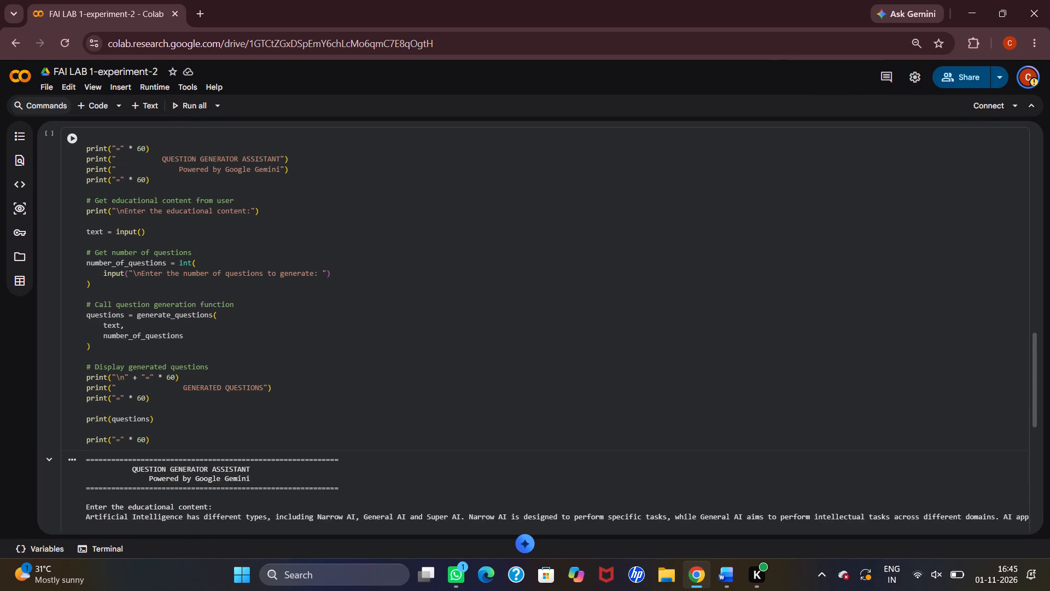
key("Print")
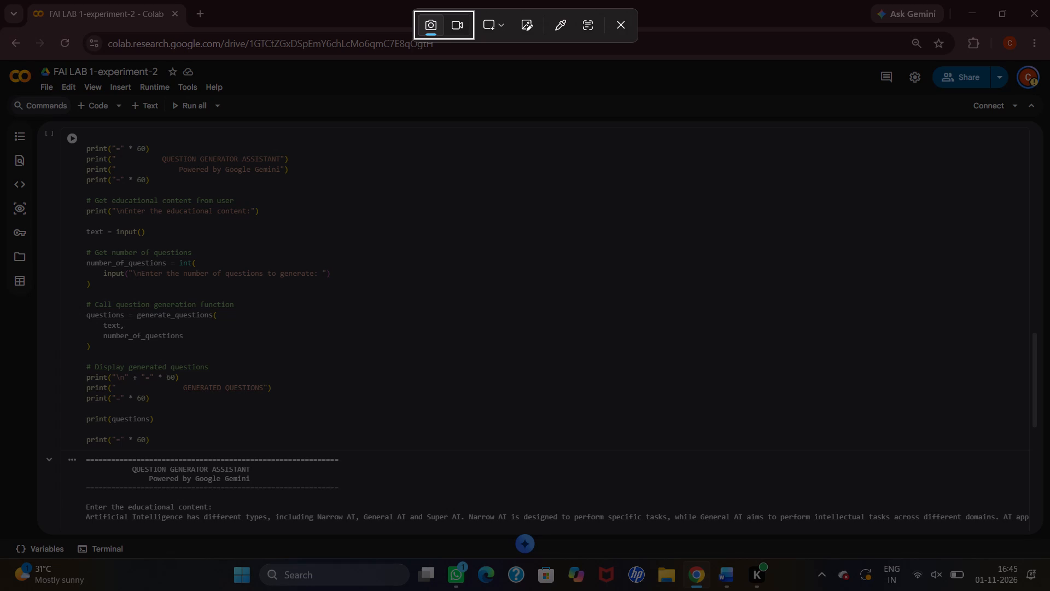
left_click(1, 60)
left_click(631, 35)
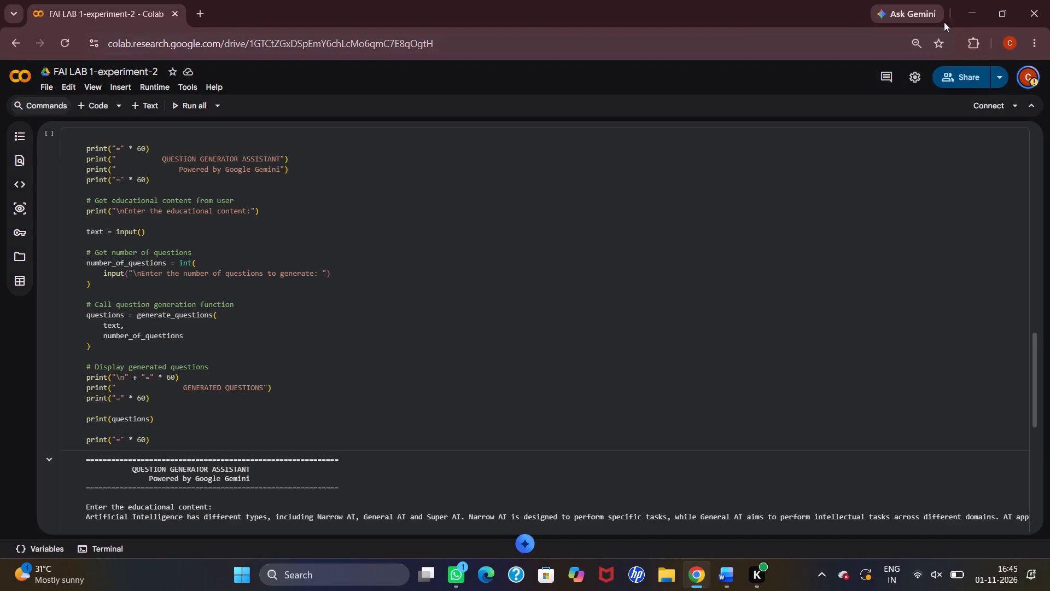
Snip the notebook from its title bar to the Enter the educational content output, with the Google Account tooltip showing.
left_click(1021, 76)
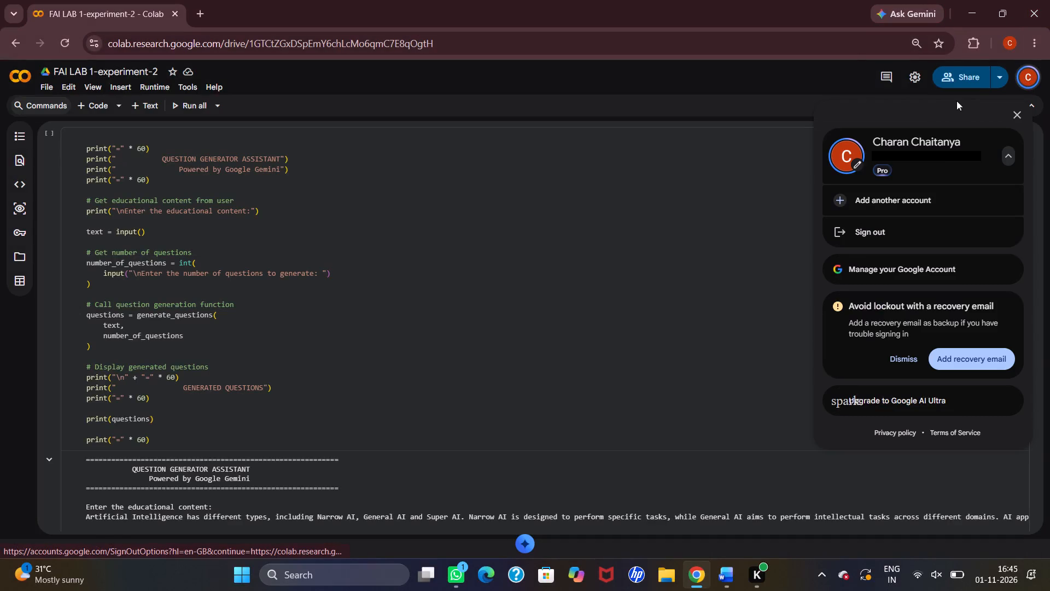
left_click(1024, 114)
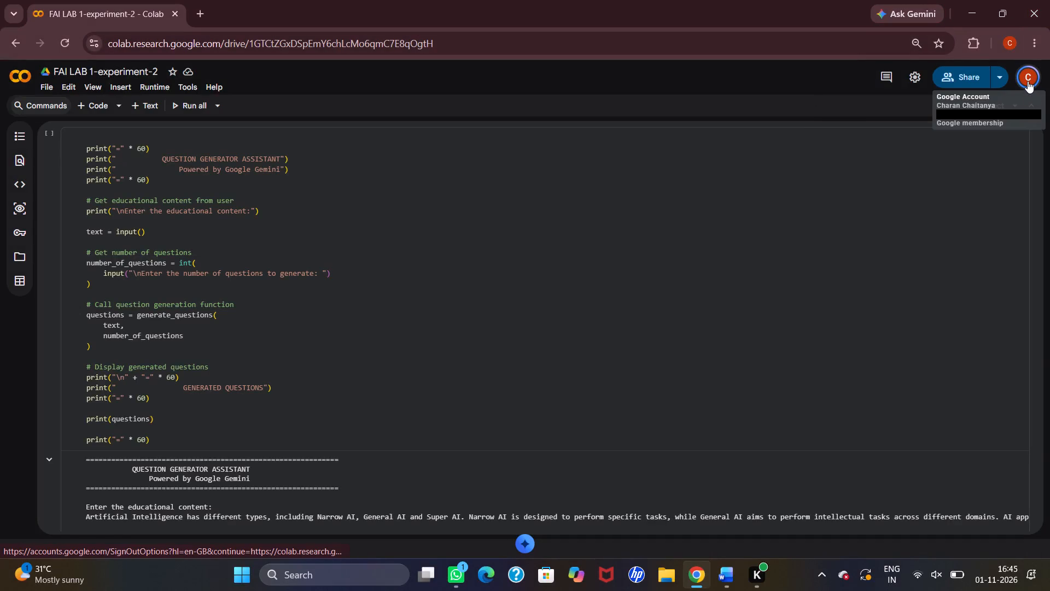
key("Print")
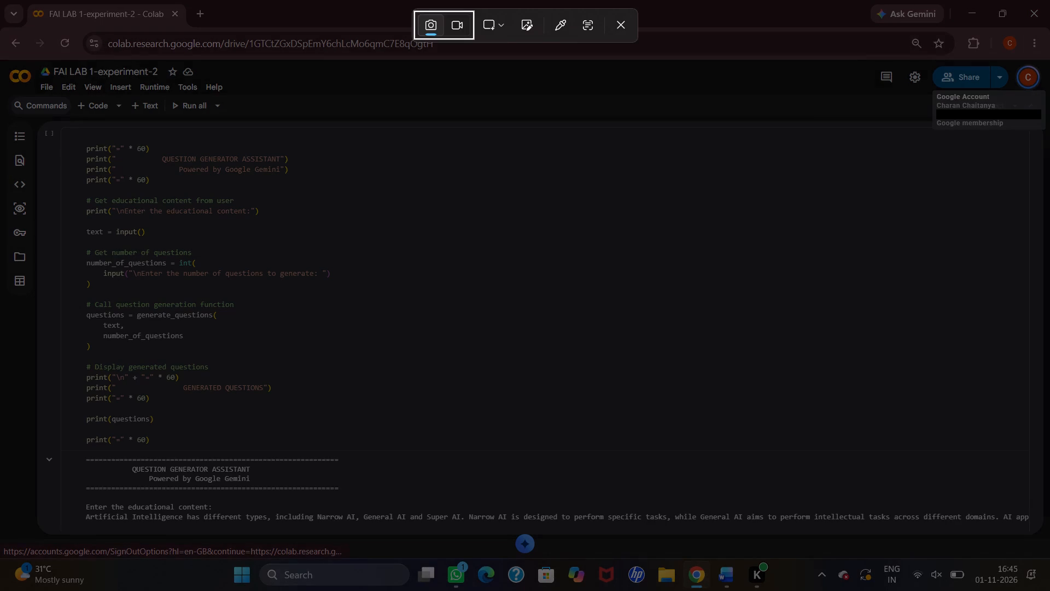
left_click_drag(0, 58, 643, 402)
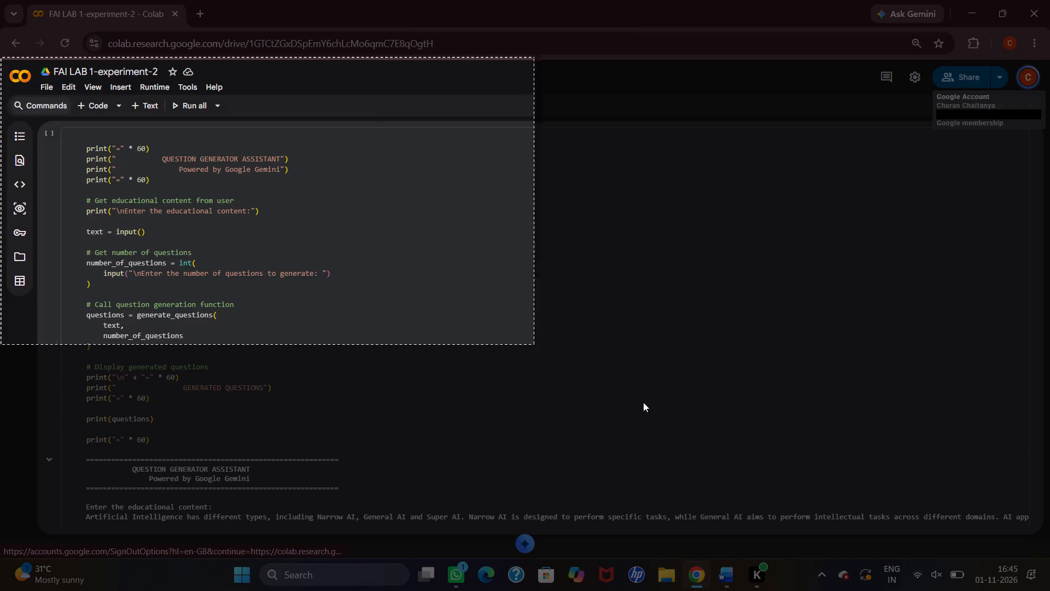
left_click_drag(643, 402, 916, 544)
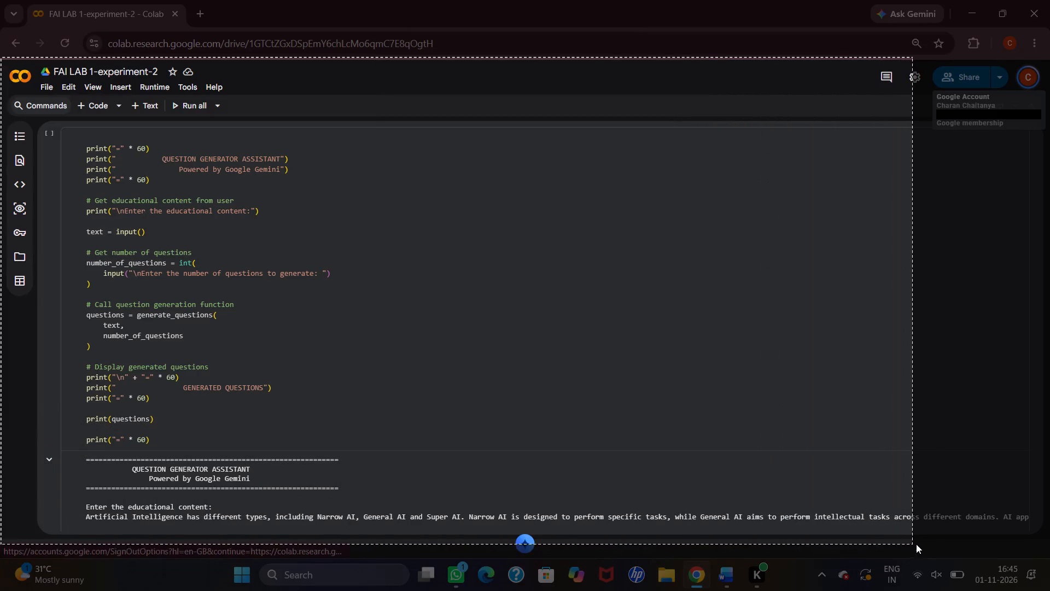
left_click_drag(916, 544, 1049, 532)
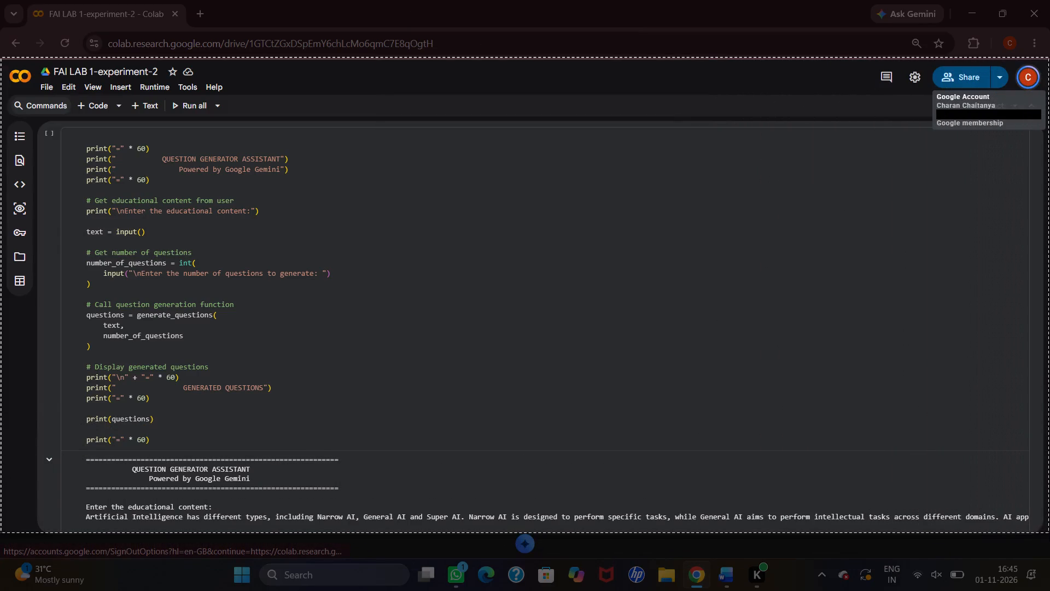
Back in Word, replace Experiment_2's old QUESTION GENERATOR ASSISTANT code screenshot with the new capture.
key("alt+Tab")
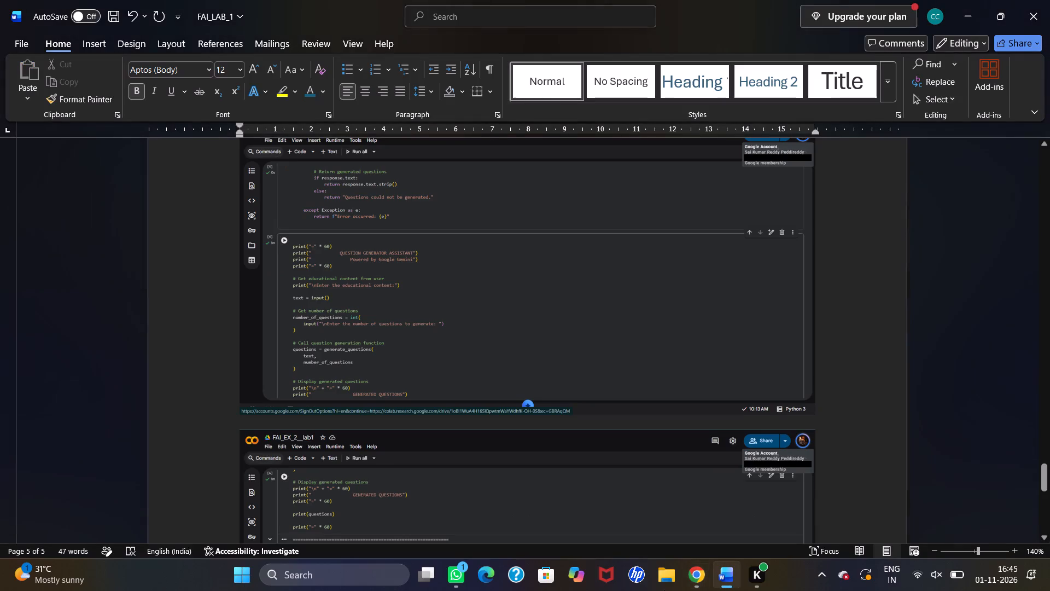
scroll(579, 586, "up", 3)
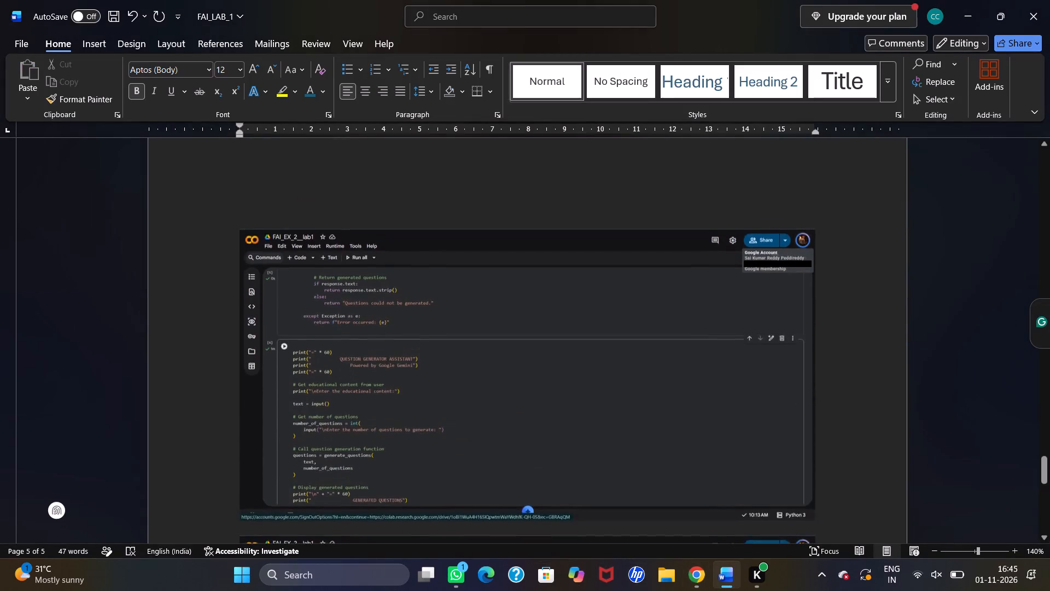
left_click(605, 414)
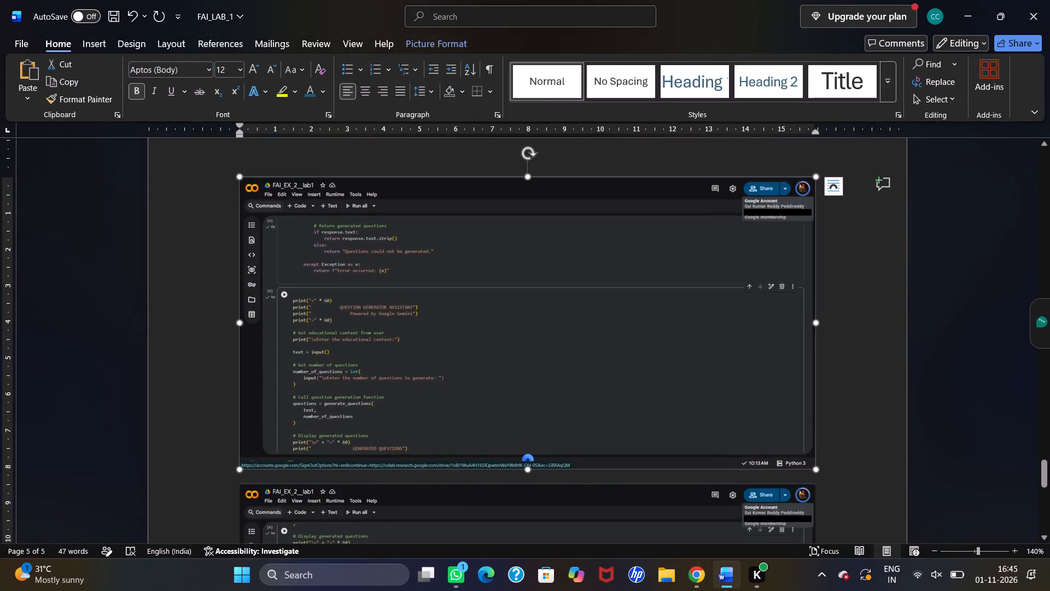
key("BackSpace")
key("ctrl+v")
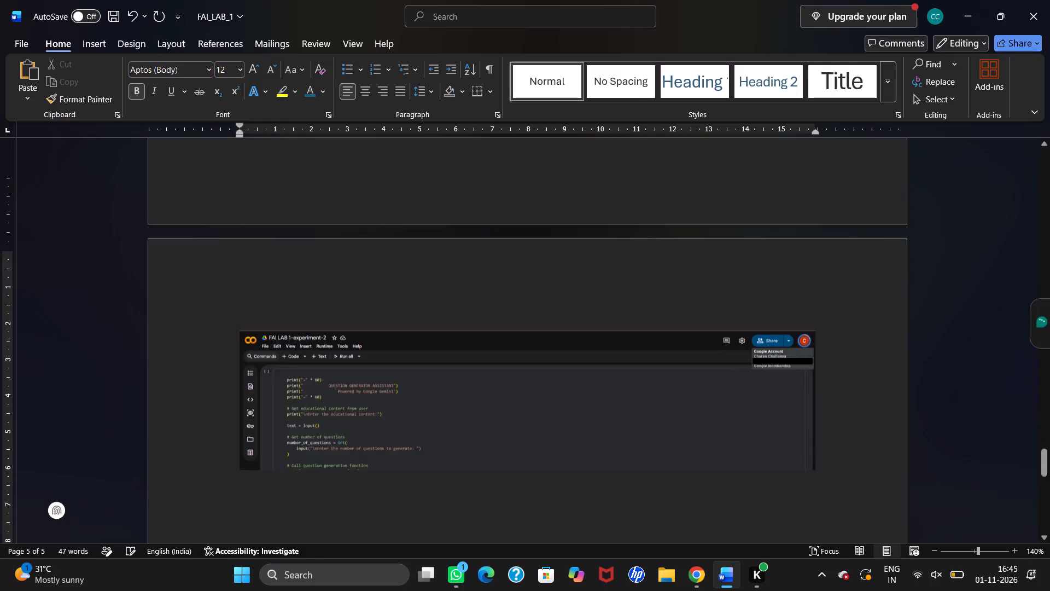
Insert two line breaks after the new question generator capture to separate it from the old output screenshot below.
scroll(605, 414, "up", 1)
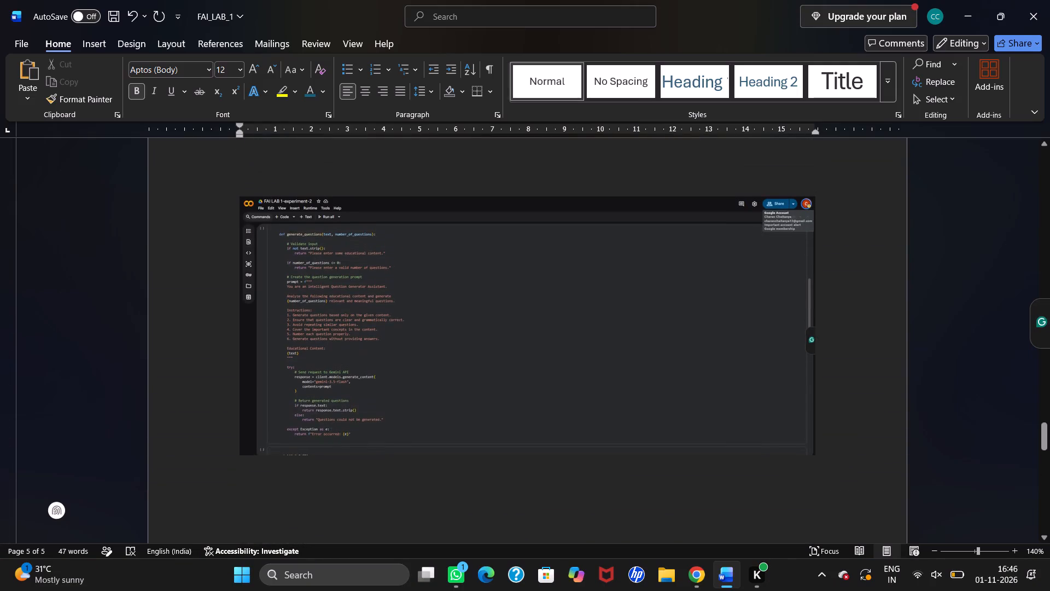
scroll(605, 414, "up", 1)
scroll(605, 414, "down", 4)
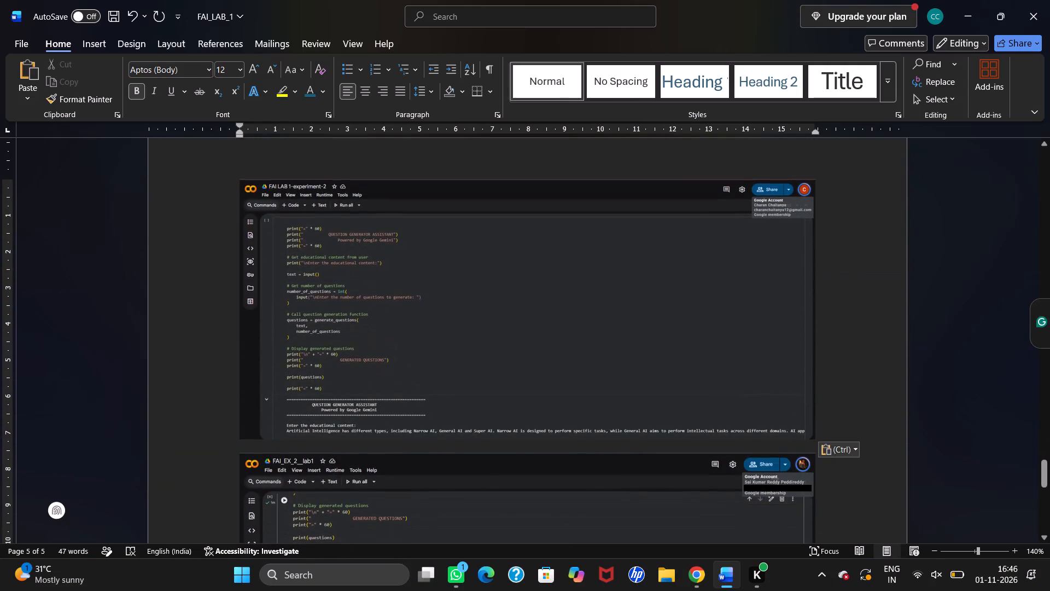
key("Return")
key("Return")
In Chrome, snip the experiment-2 notebook from its title bar past the end of the GENERATED QUESTIONS output, with the Google Account tooltip showing.
scroll(829, 408, "down", 3)
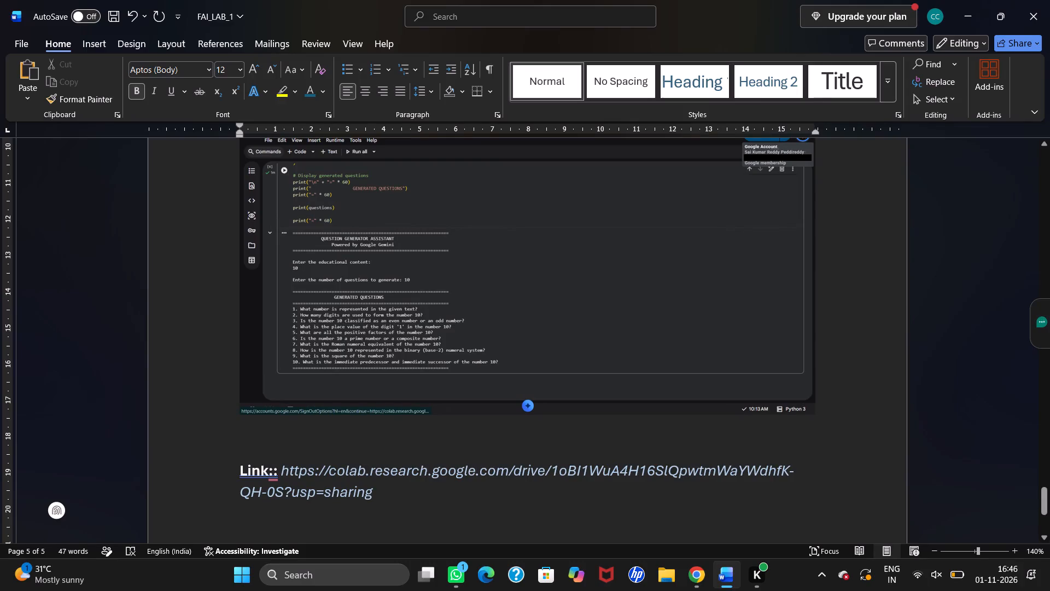
key("alt+Tab")
scroll(487, 384, "down", 1)
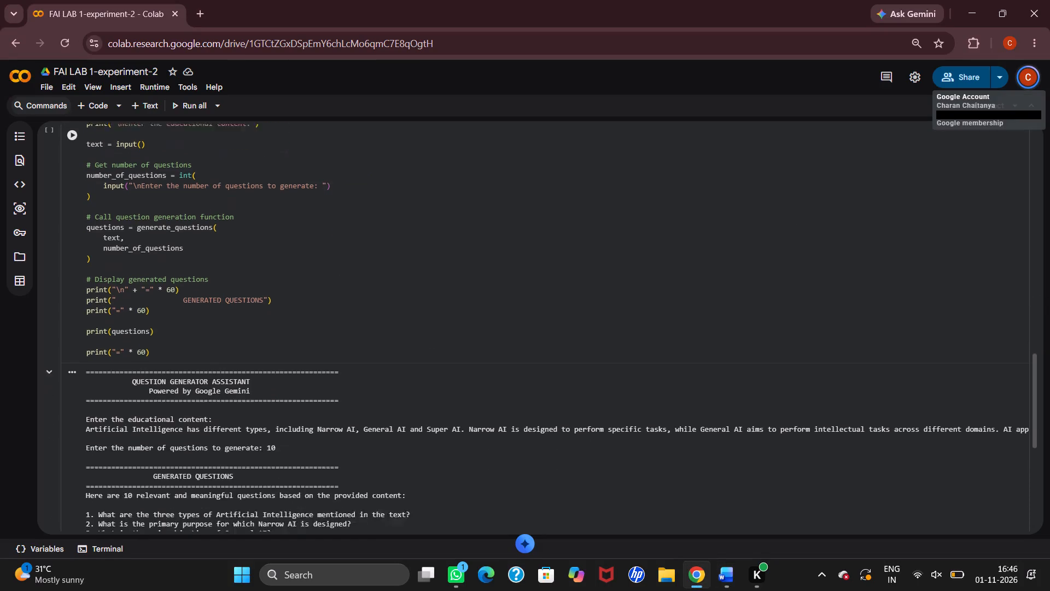
scroll(487, 384, "down", 2)
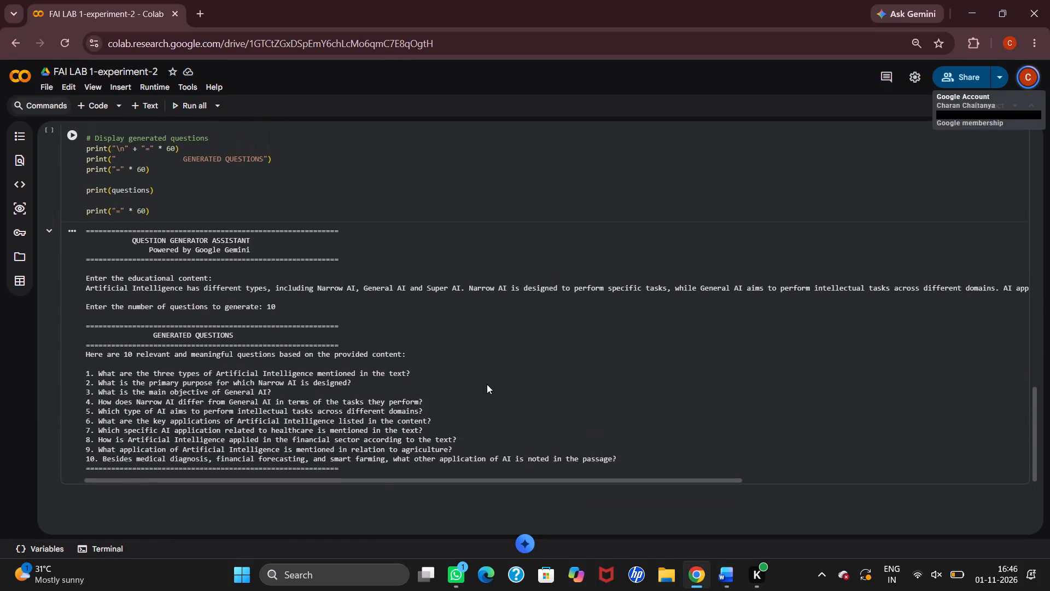
scroll(487, 384, "down", 1)
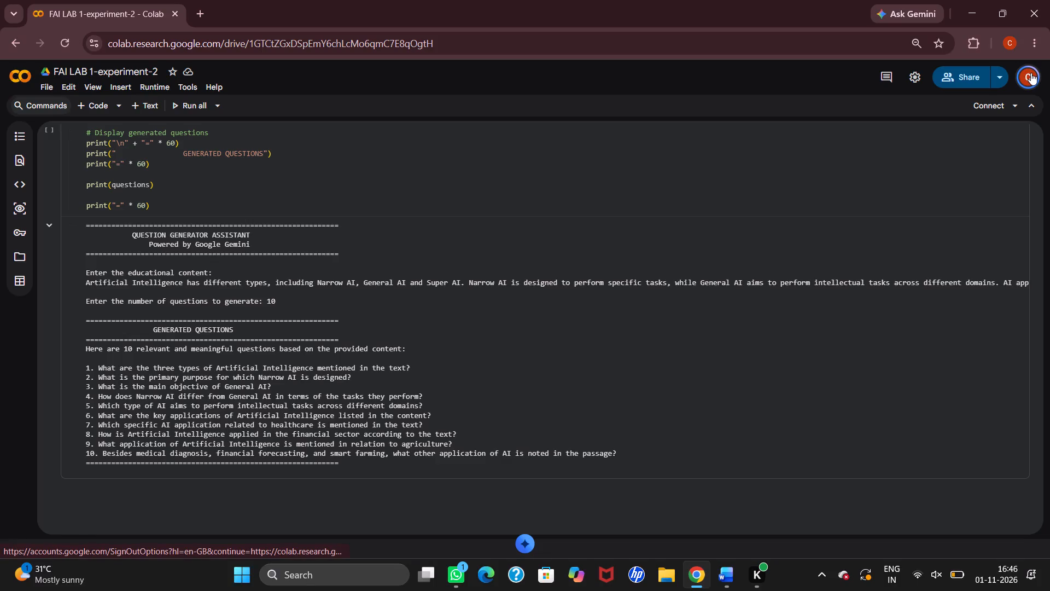
key("Print")
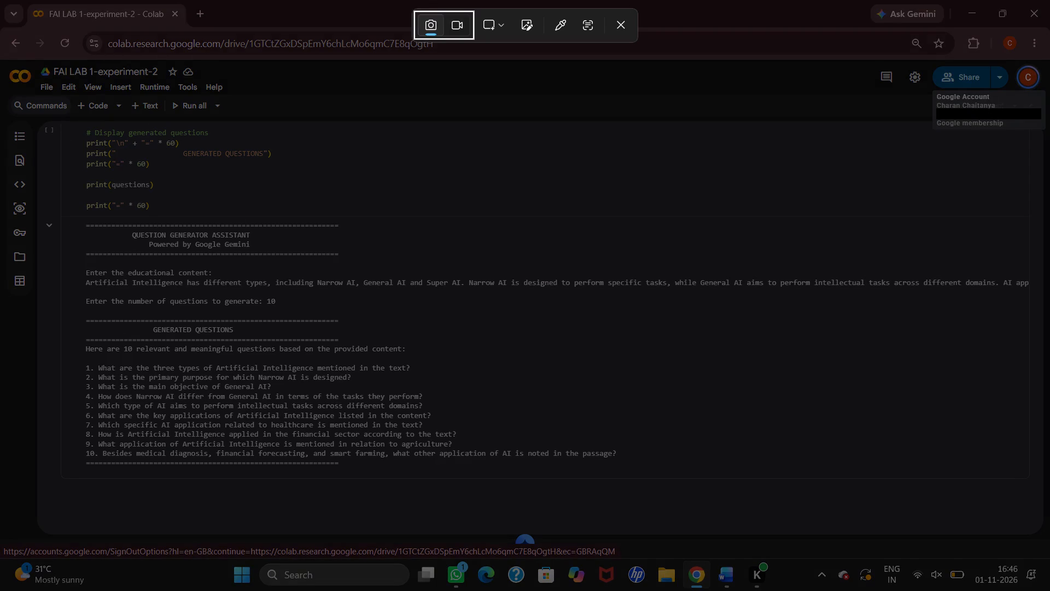
left_click_drag(0, 61, 730, 501)
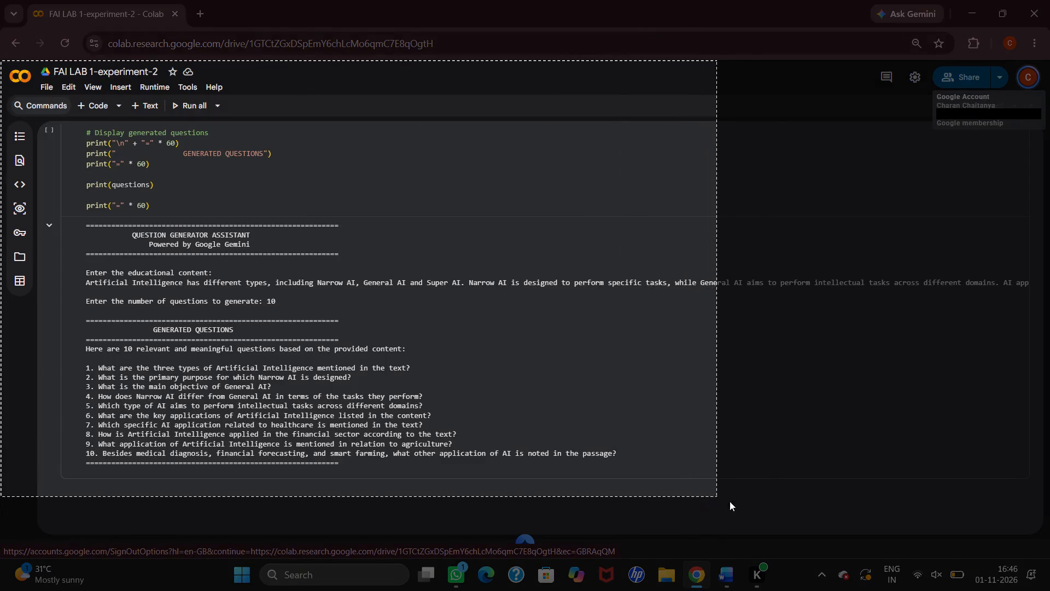
left_click_drag(730, 501, 931, 506)
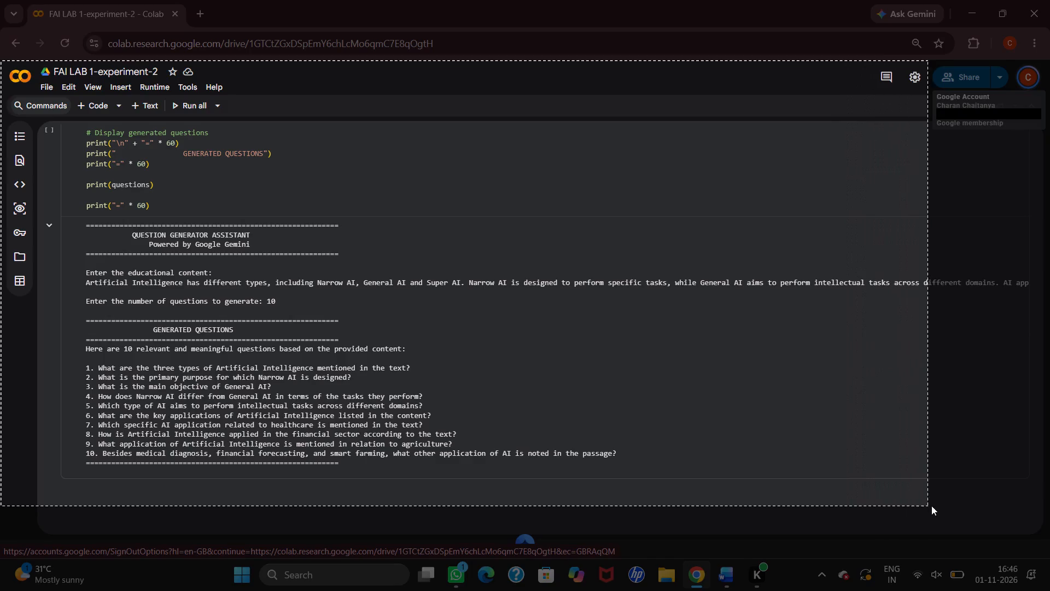
left_click_drag(931, 506, 1049, 505)
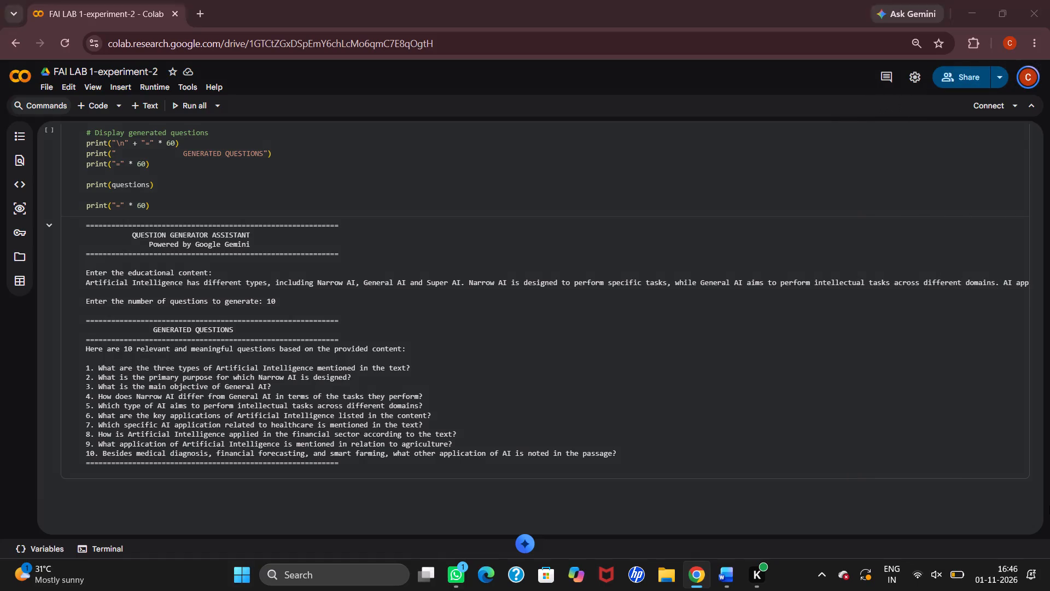
Back in Word, replace Experiment_2's old generated questions output screenshot with the new capture.
key("alt+Tab")
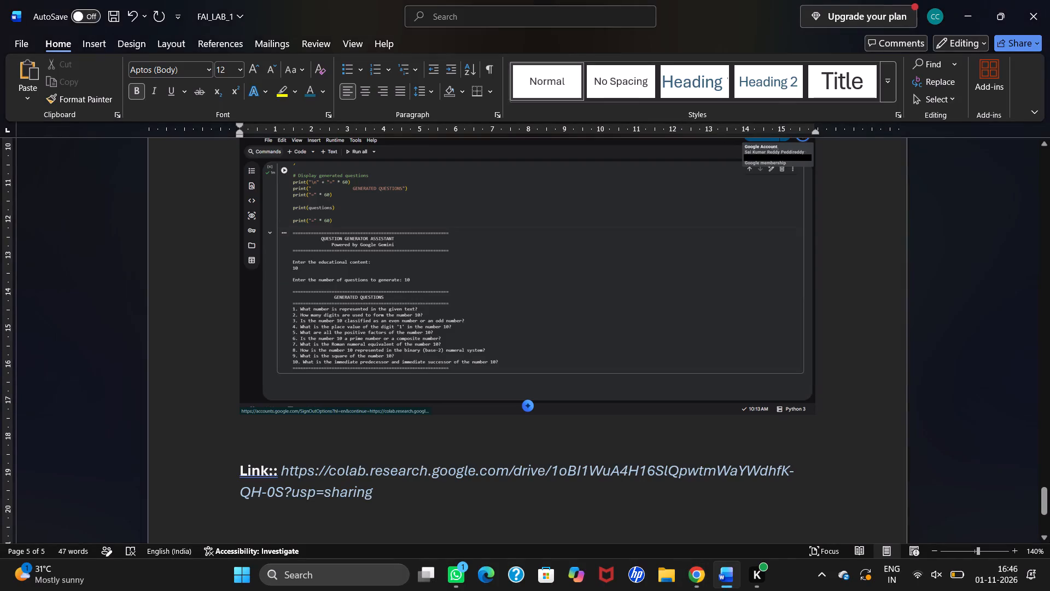
left_click(661, 399)
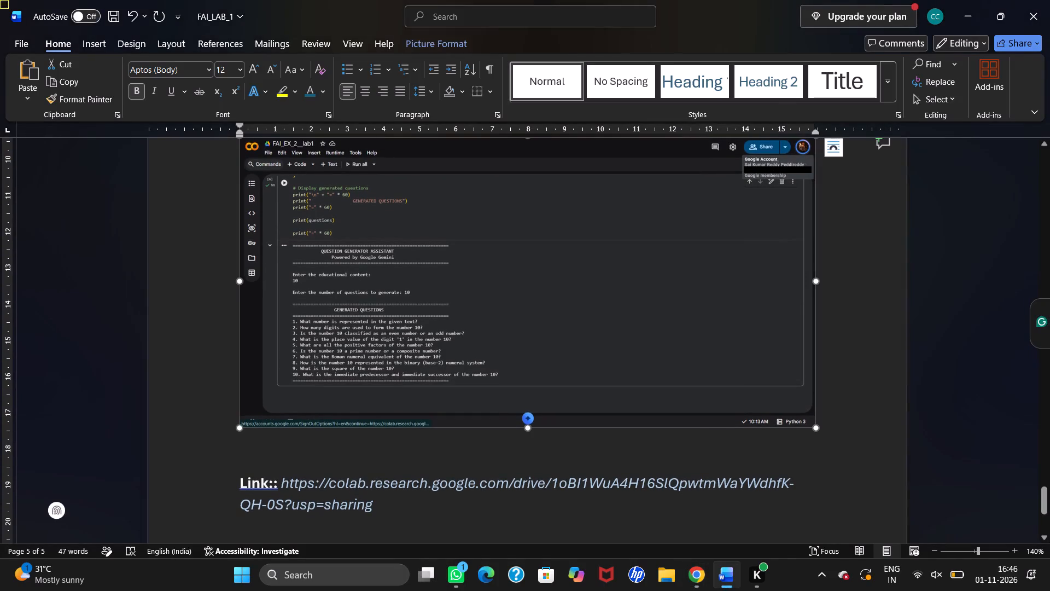
key("BackSpace")
key("ctrl+v")
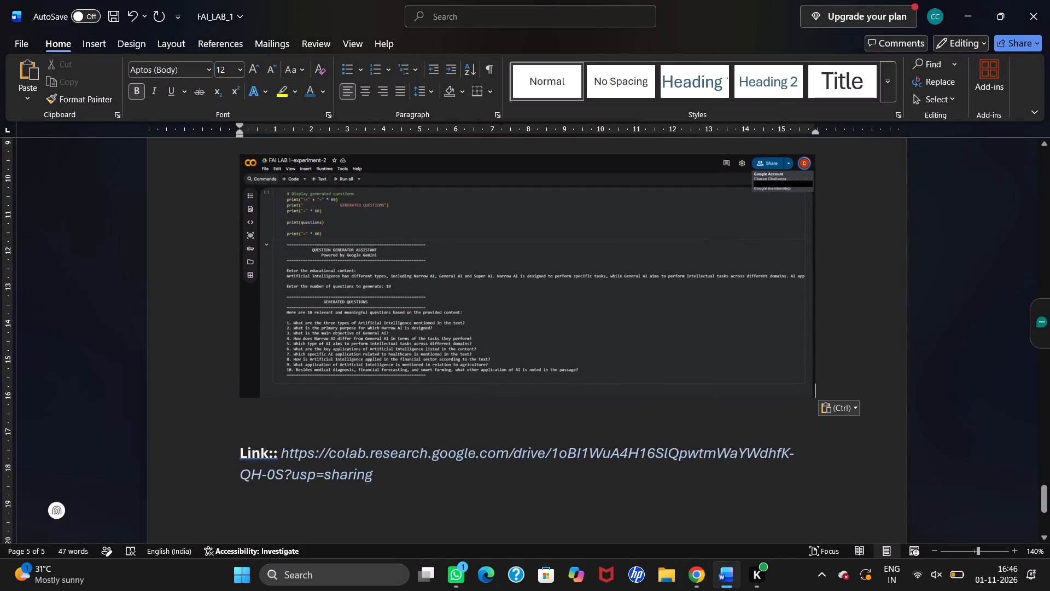
In Chrome, copy the sharing link of the FAI LAB 1-experiment-2 notebook and close its sharing settings.
key("alt+Tab")
scroll(486, 403, "up", 1)
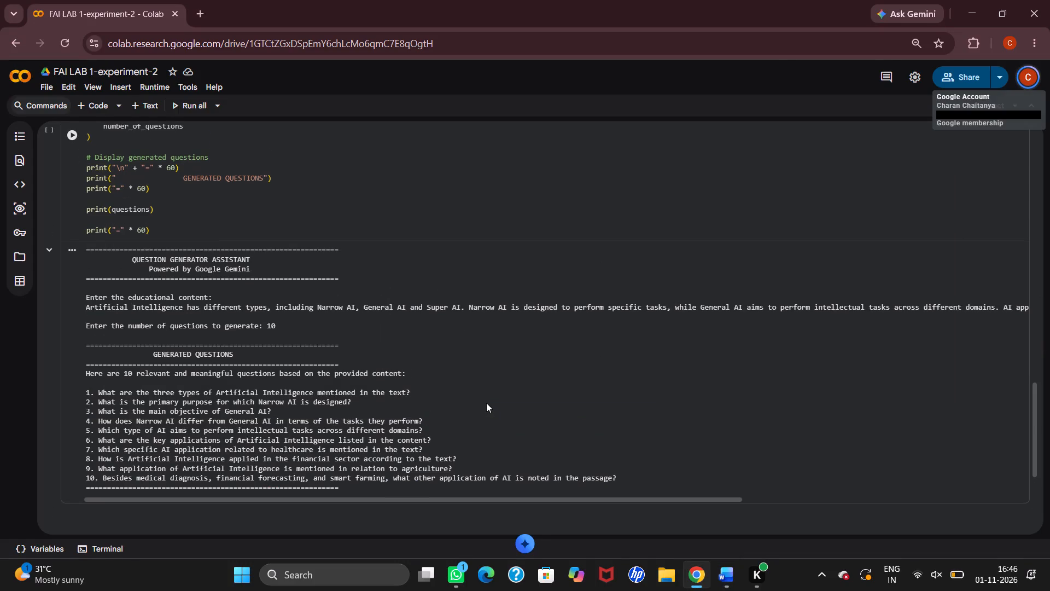
left_click(970, 76)
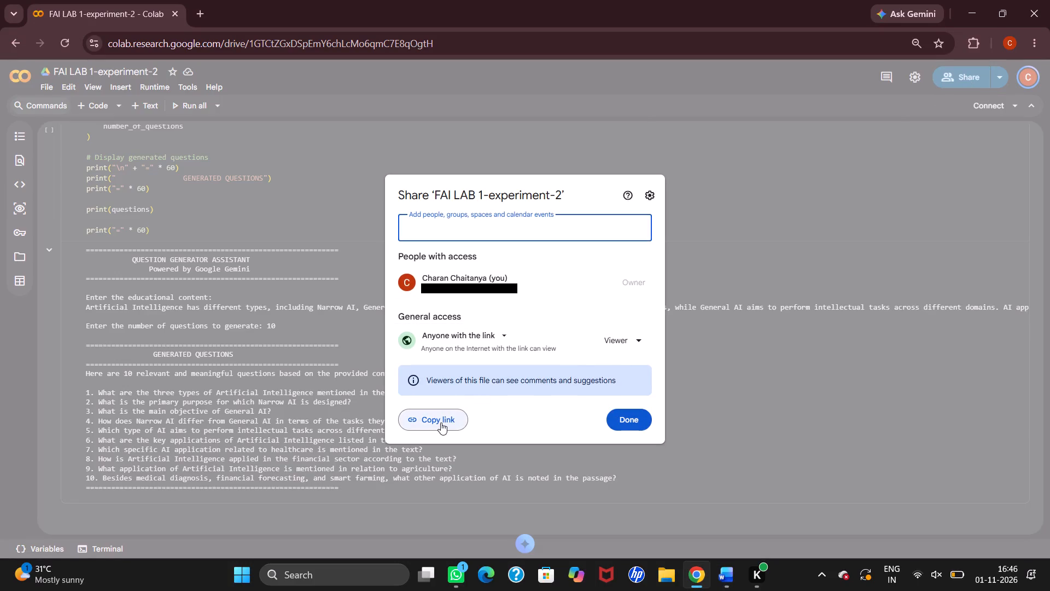
left_click(441, 422)
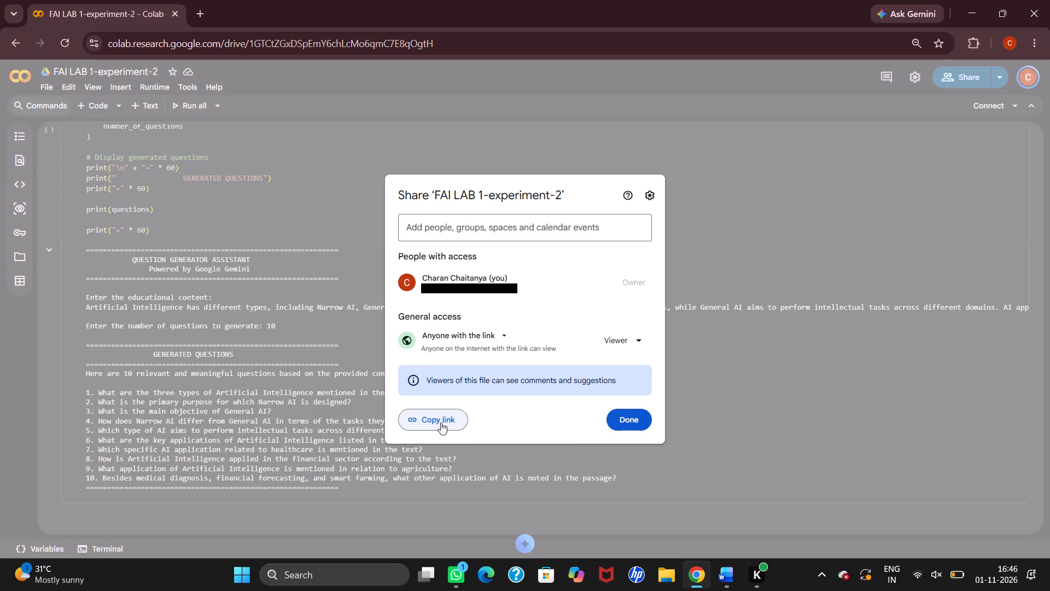
left_click(620, 422)
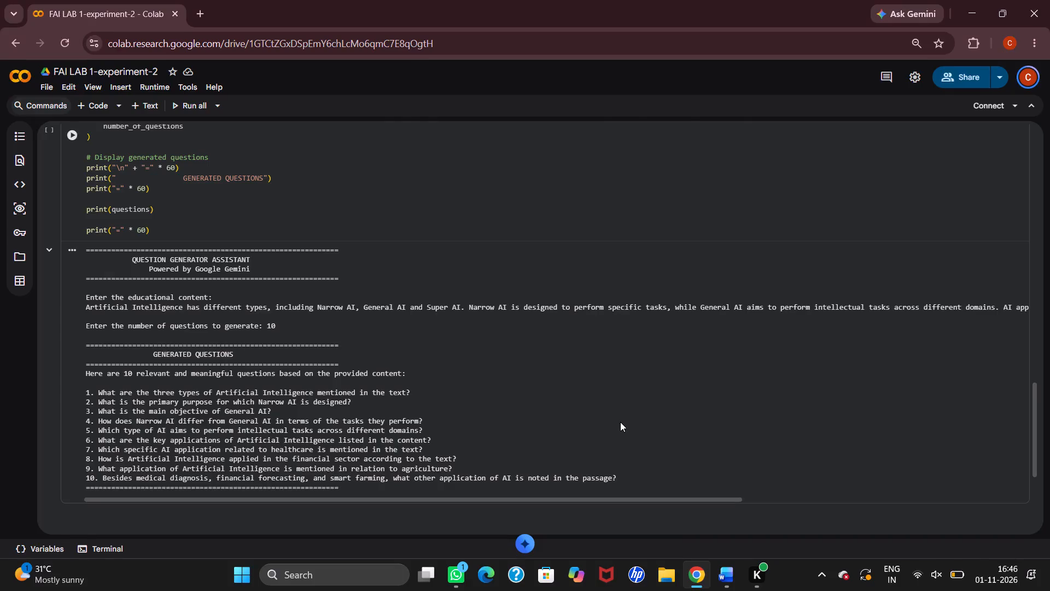
Back in Word, move Experiment_2's old Colab link onto its own line below the Link:: label.
key("alt+Tab")
left_click(443, 322)
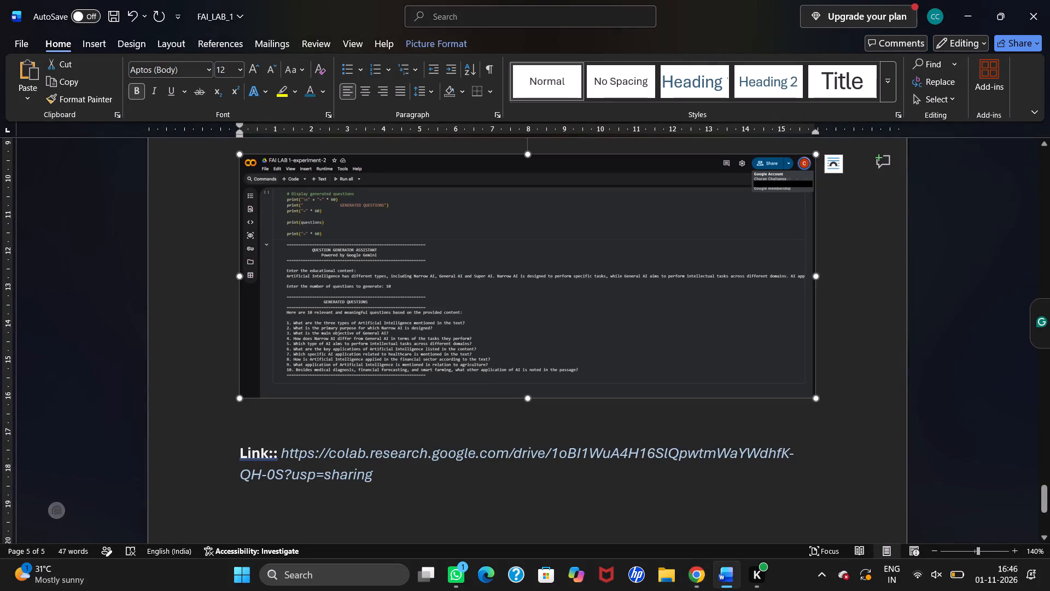
scroll(443, 322, "down", 1)
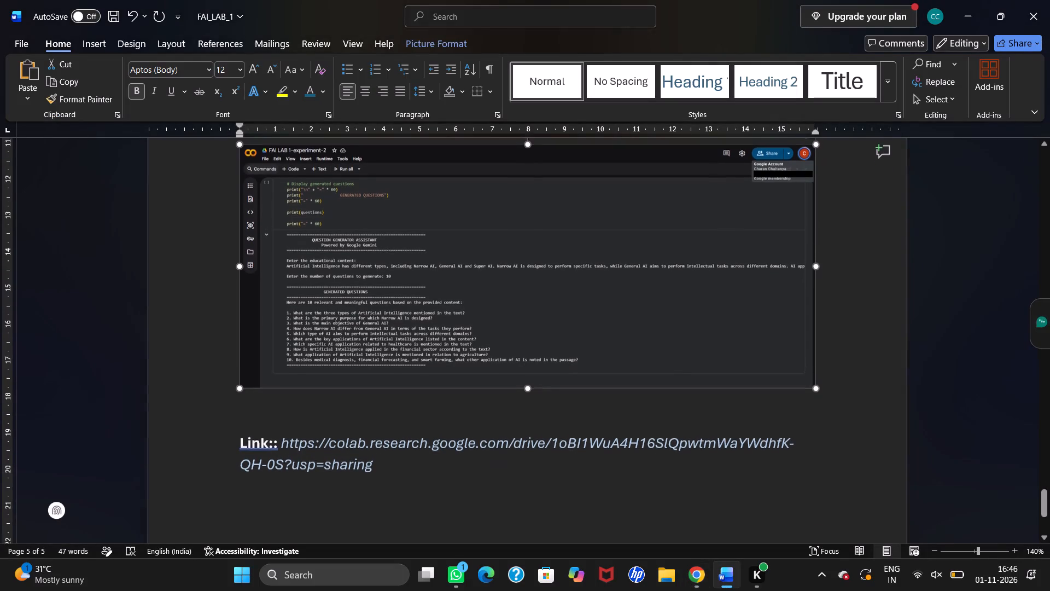
scroll(443, 322, "down", 1)
left_click(387, 405)
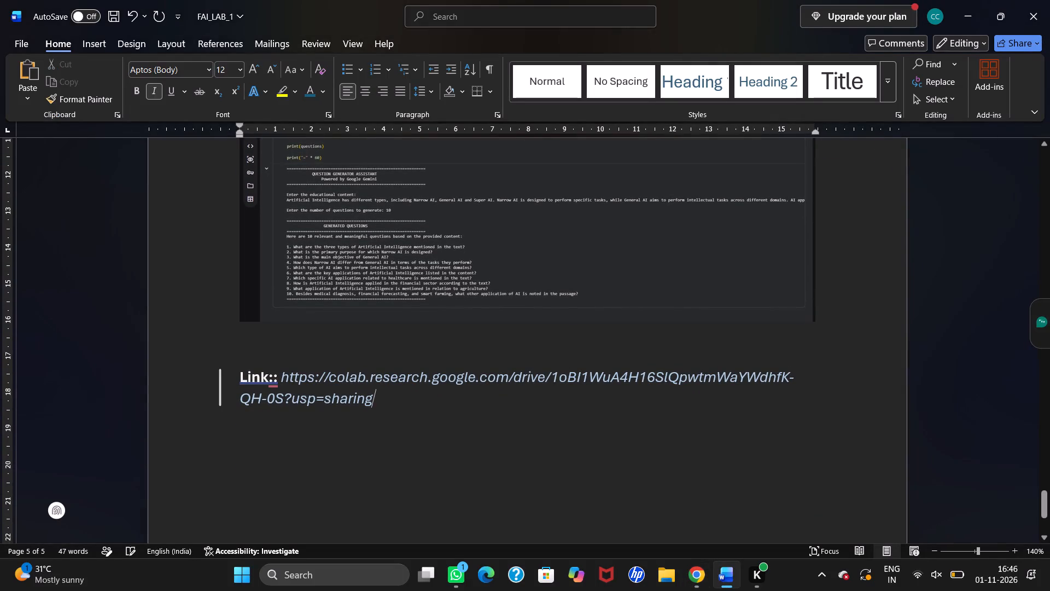
left_click(284, 379)
key("Return")
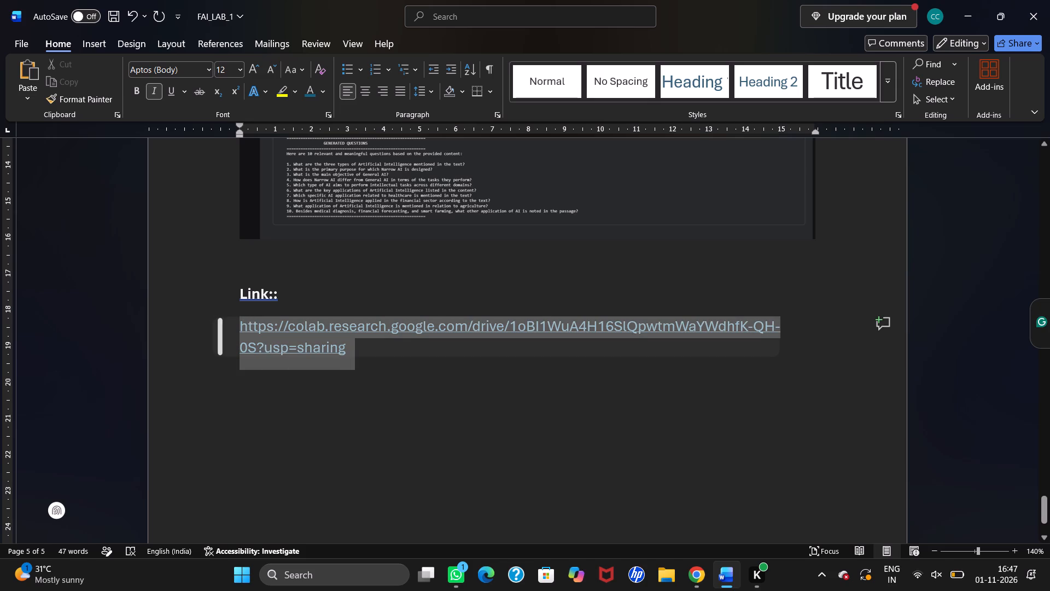
left_click_drag(224, 333, 238, 330)
key("BackSpace")
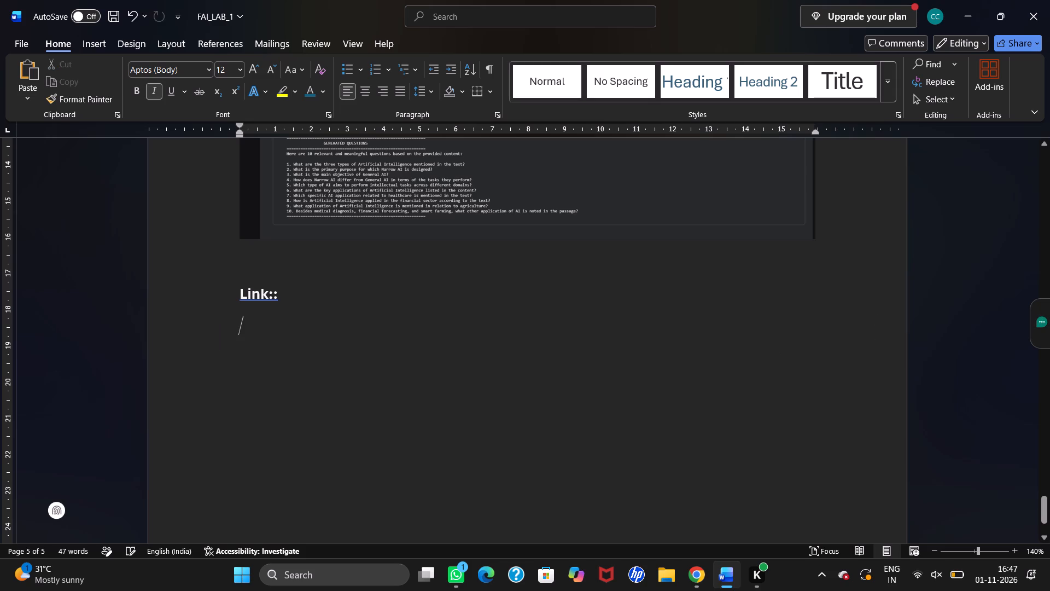
key("ctrl+v")
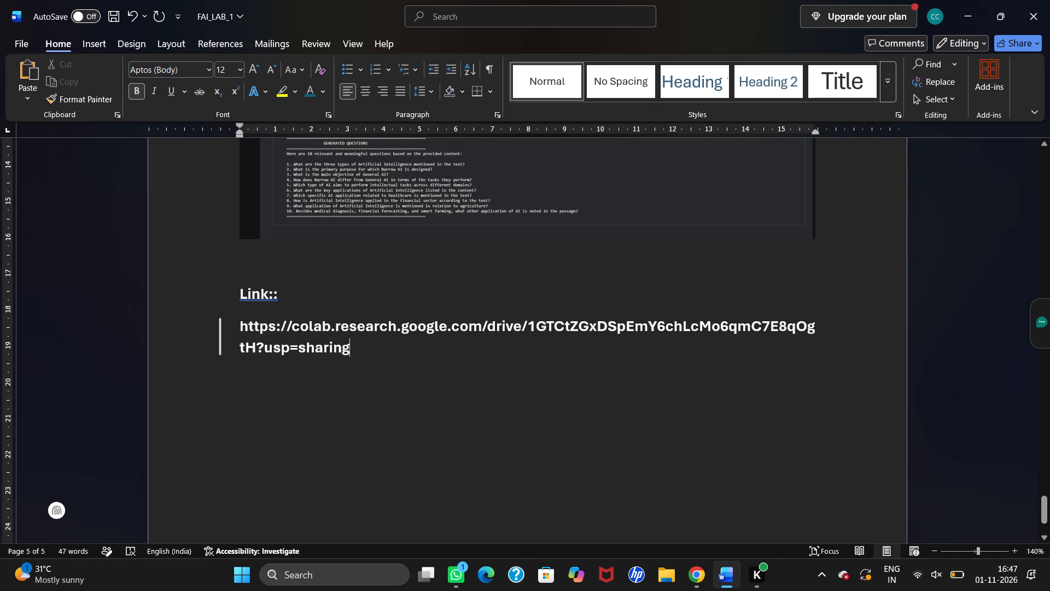
Apply the light blue font colour to the new Experiment_2 sharing link.
left_click_drag(364, 352, 238, 319)
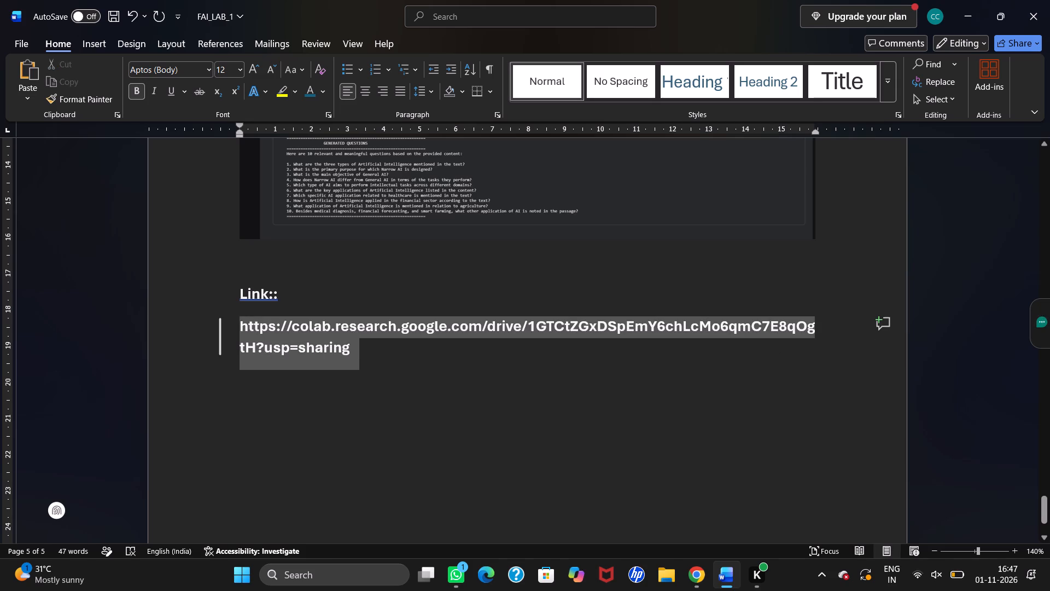
left_click_drag(238, 319, 240, 320)
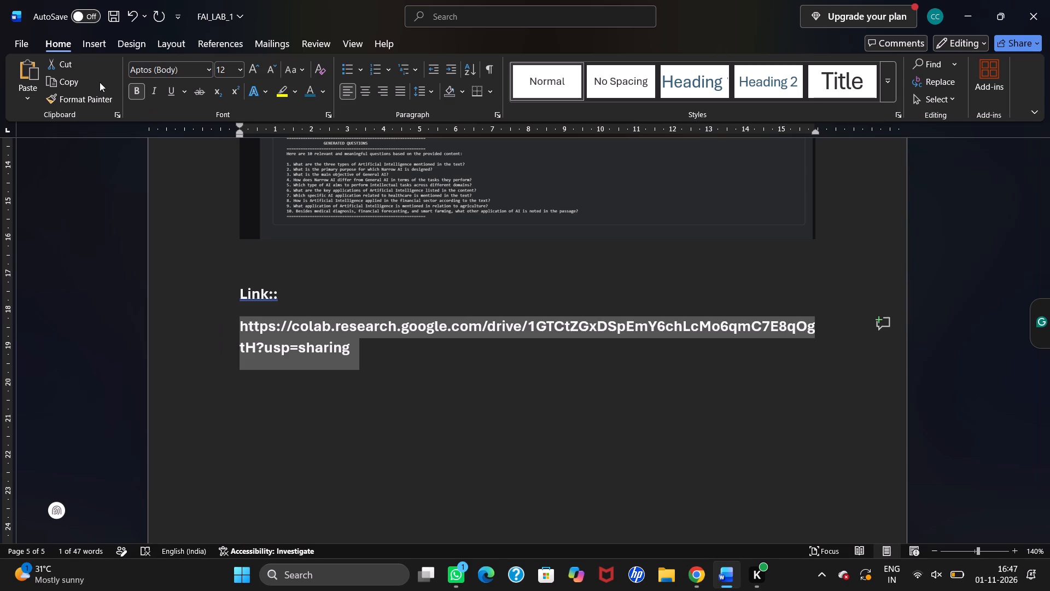
left_click(304, 94)
left_click(400, 262)
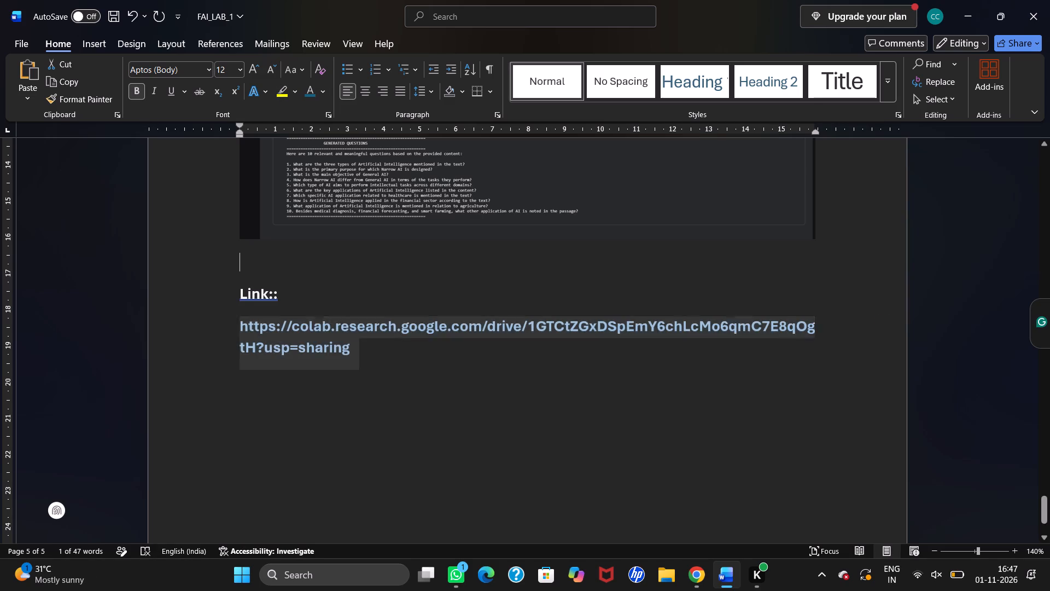
Review the report's replaced captures in both experiments, their spacing, and the first experiment's sharing link.
scroll(400, 262, "up", 8)
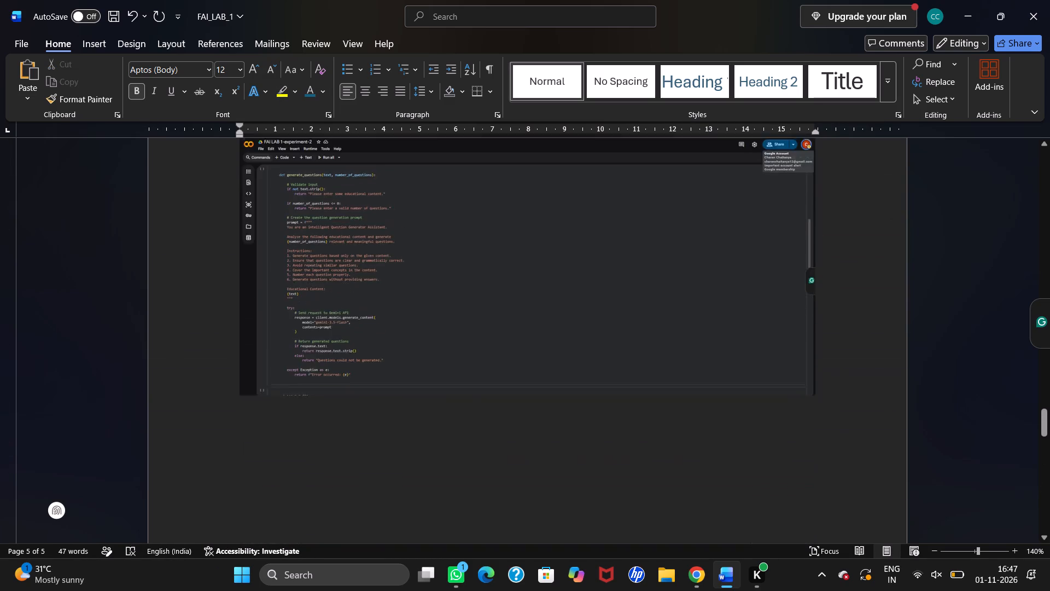
scroll(400, 262, "up", 6)
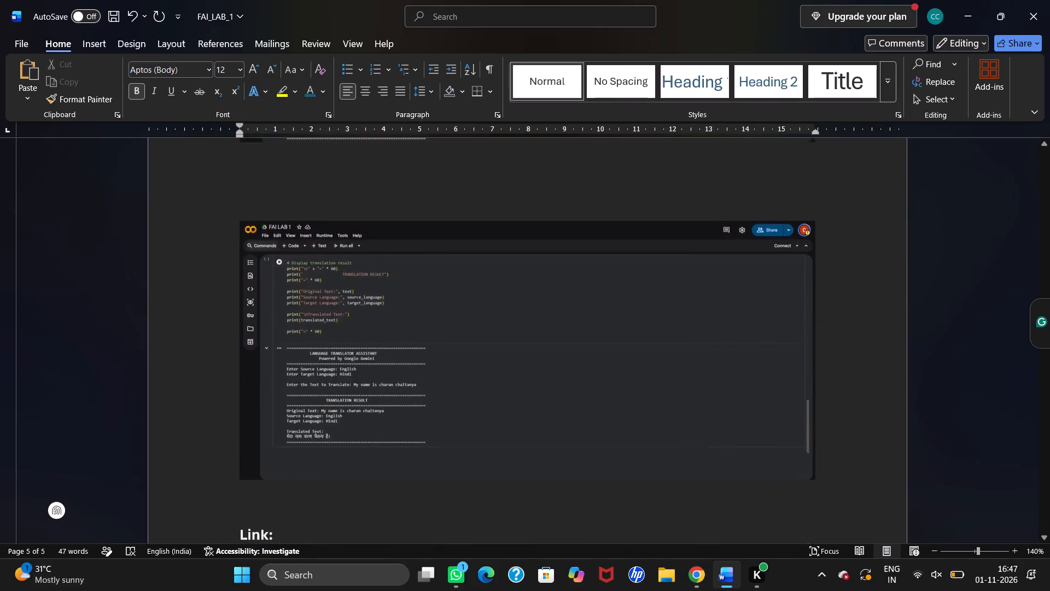
scroll(400, 262, "up", 5)
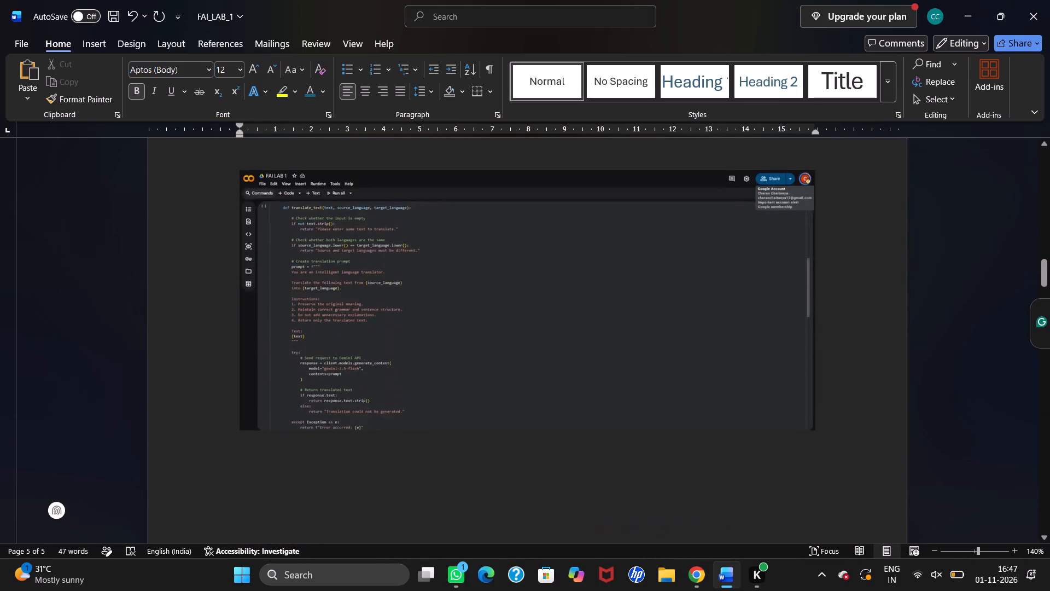
scroll(400, 262, "up", 7)
scroll(400, 262, "down", 6)
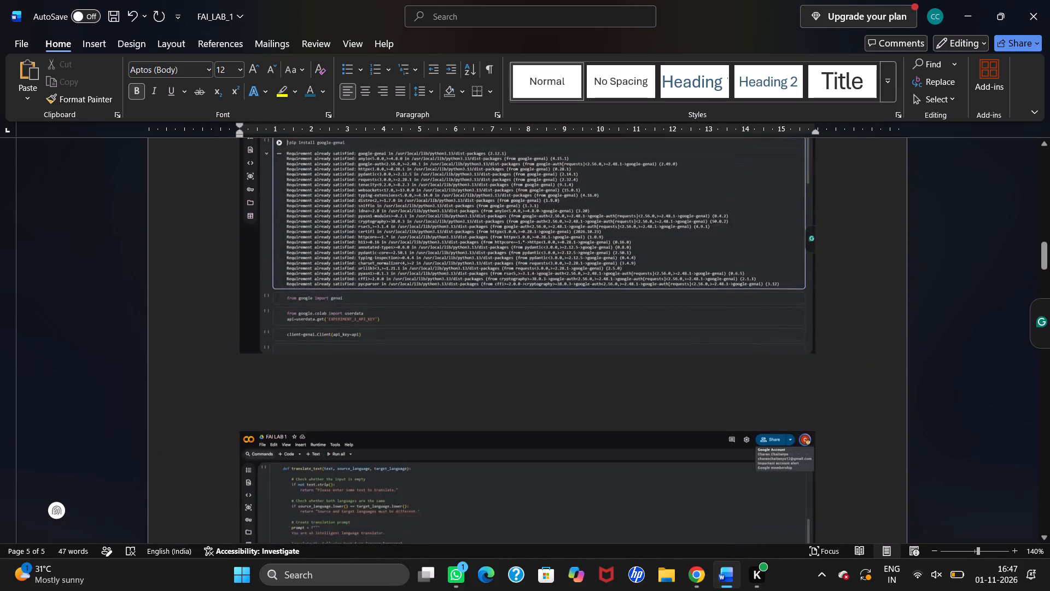
scroll(400, 262, "down", 1)
scroll(400, 262, "up", 1)
scroll(400, 262, "down", 4)
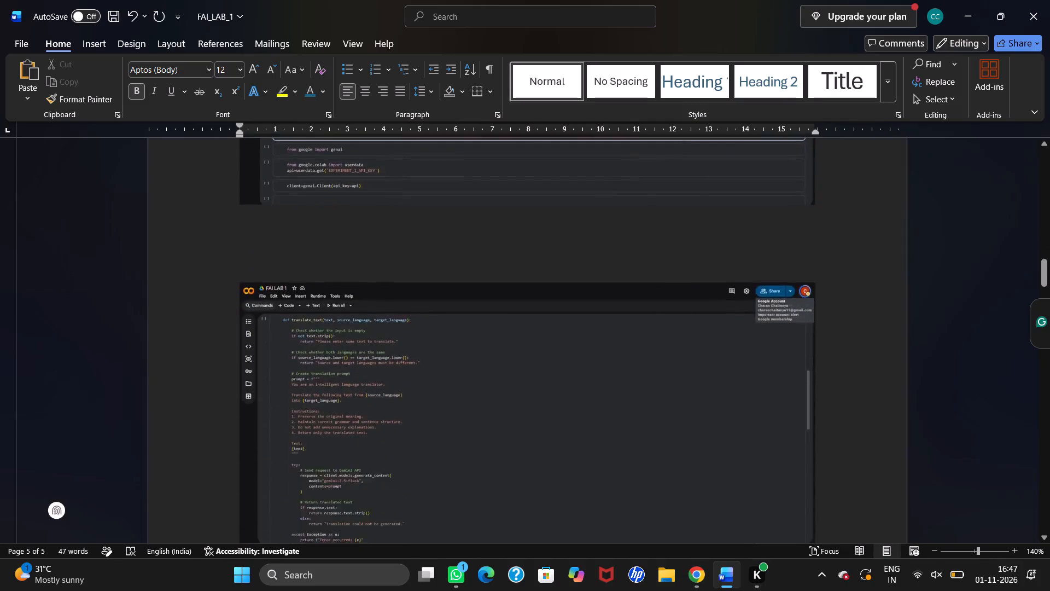
scroll(400, 262, "down", 3)
scroll(400, 262, "up", 1)
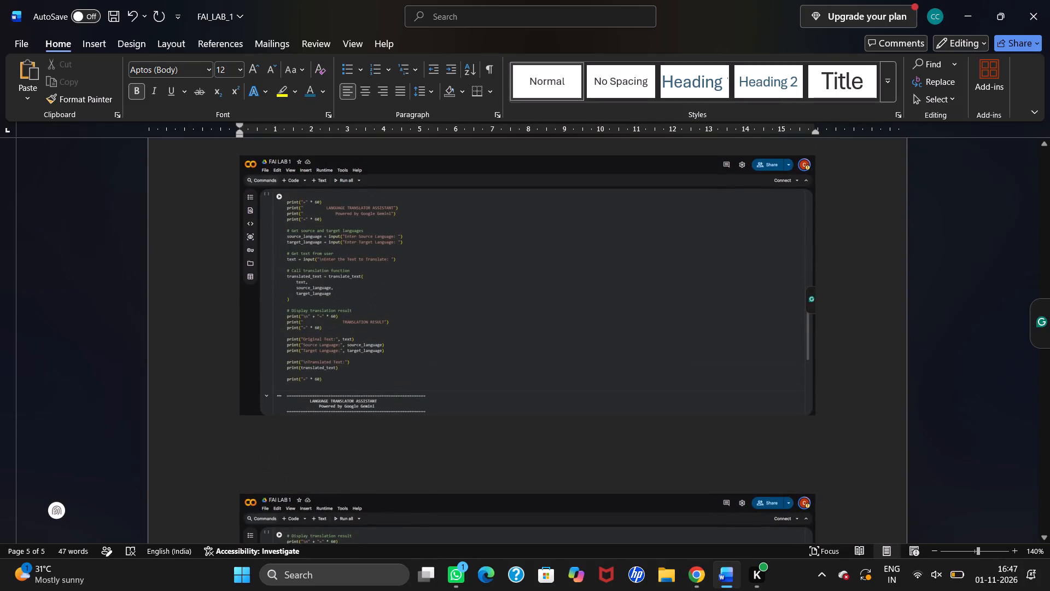
scroll(400, 262, "down", 5)
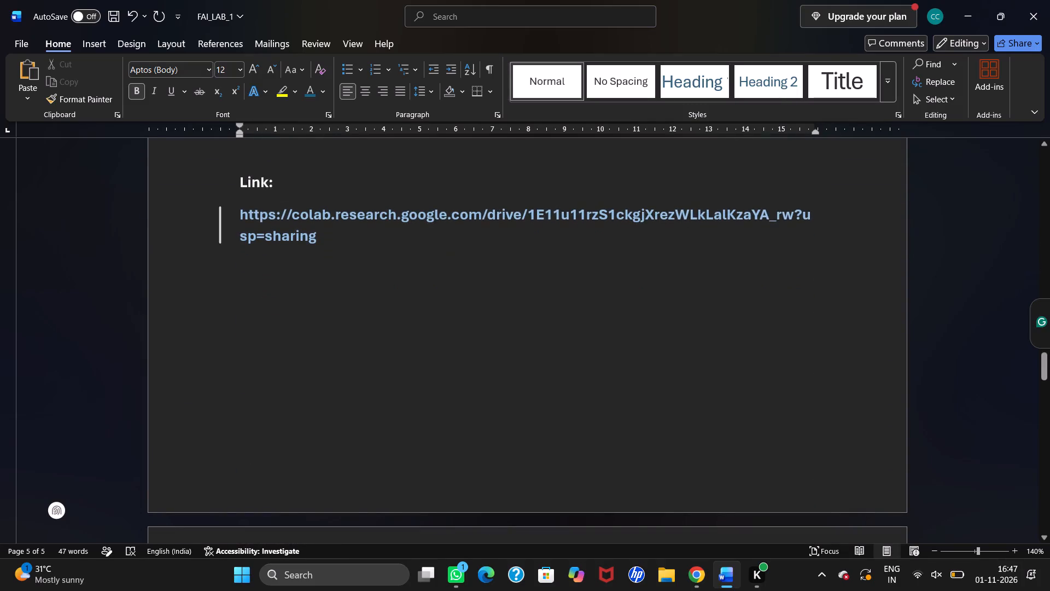
left_click(455, 213, "ctrl")
left_click(363, 266, "ctrl")
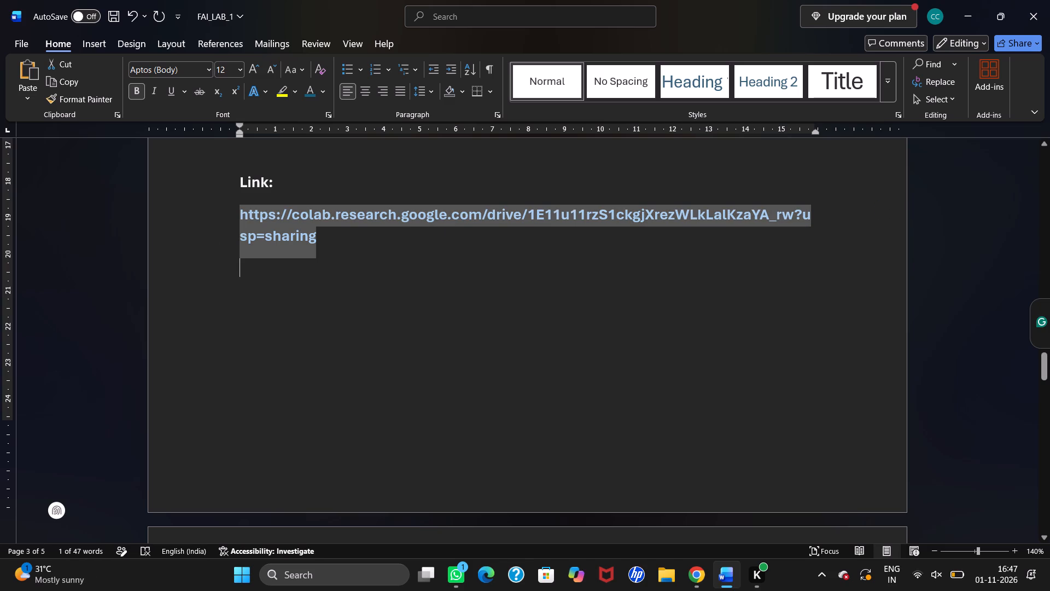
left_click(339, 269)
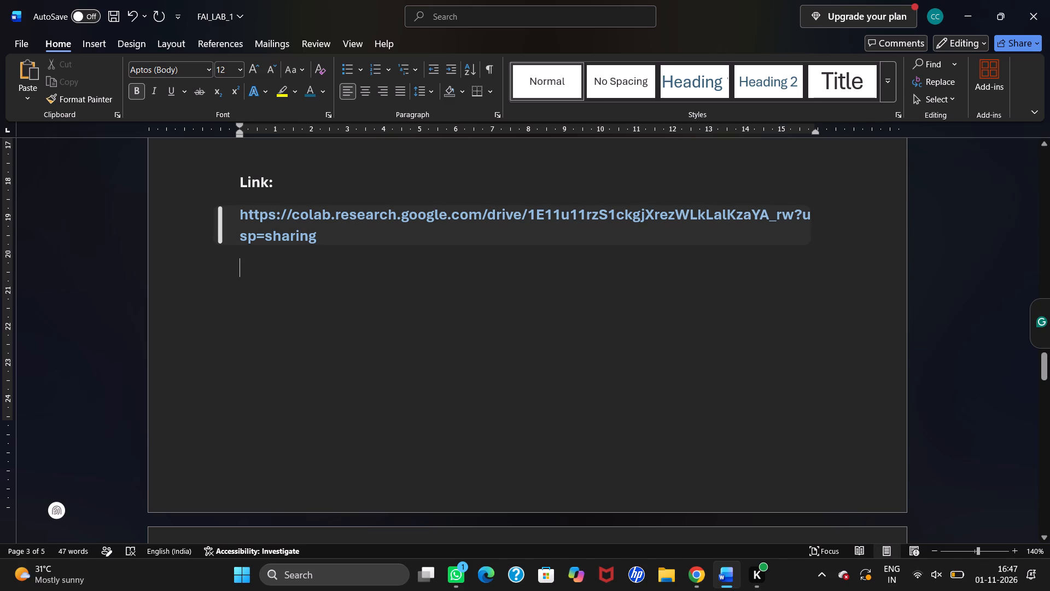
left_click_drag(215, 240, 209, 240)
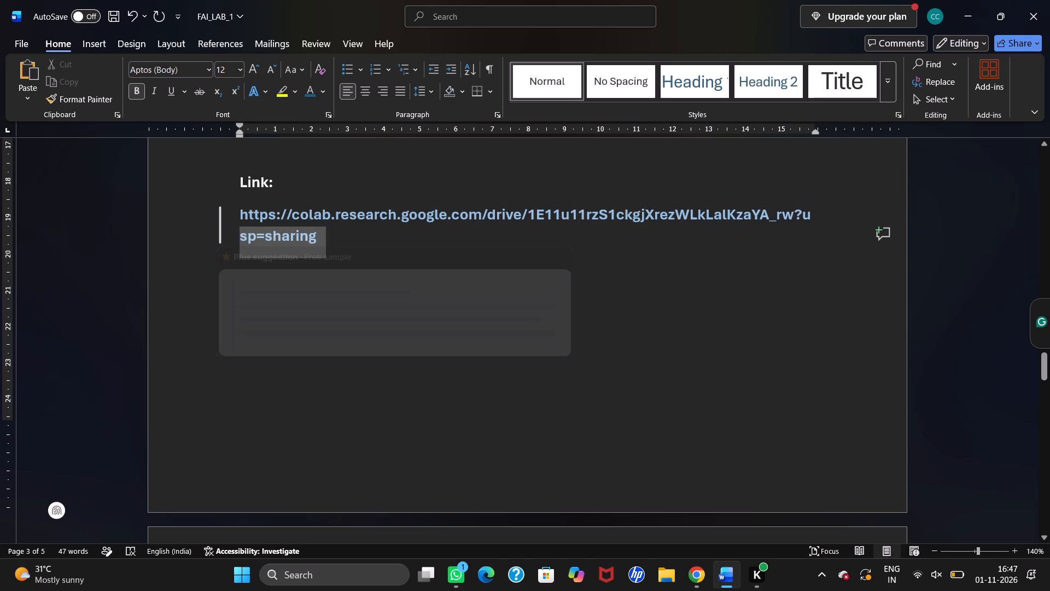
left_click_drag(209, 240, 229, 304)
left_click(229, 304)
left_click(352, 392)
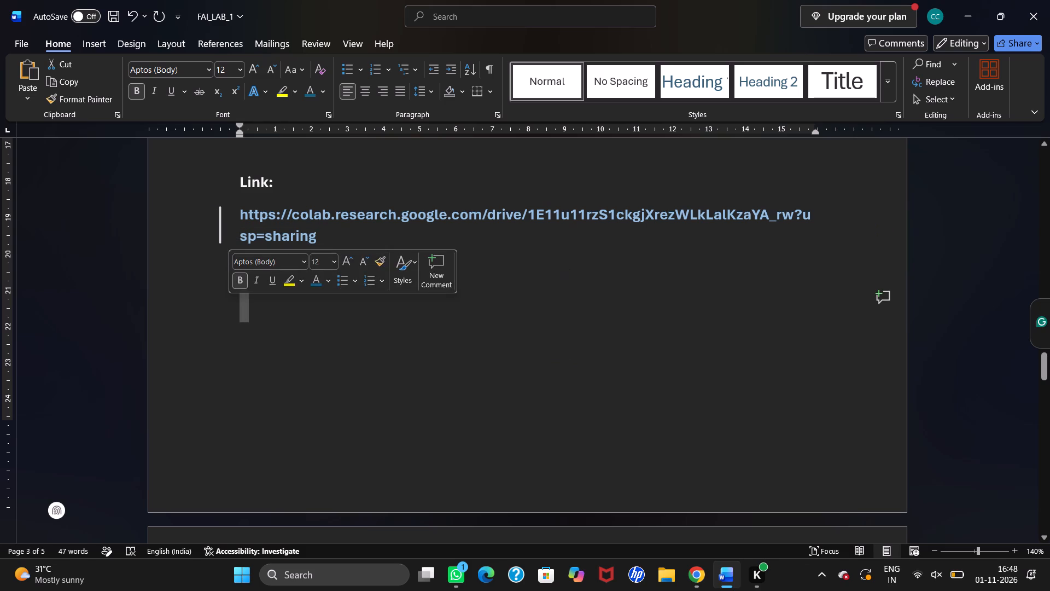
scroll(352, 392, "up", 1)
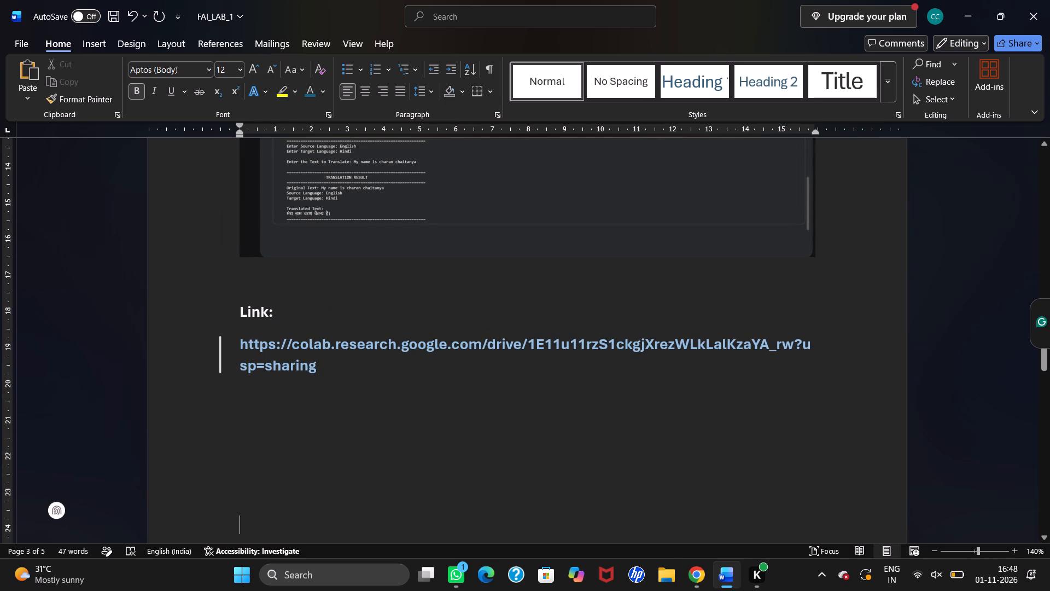
Switch to Chrome and open the FAI LAB 1 notebook from Colab's recent notebooks.
key("alt+Tab")
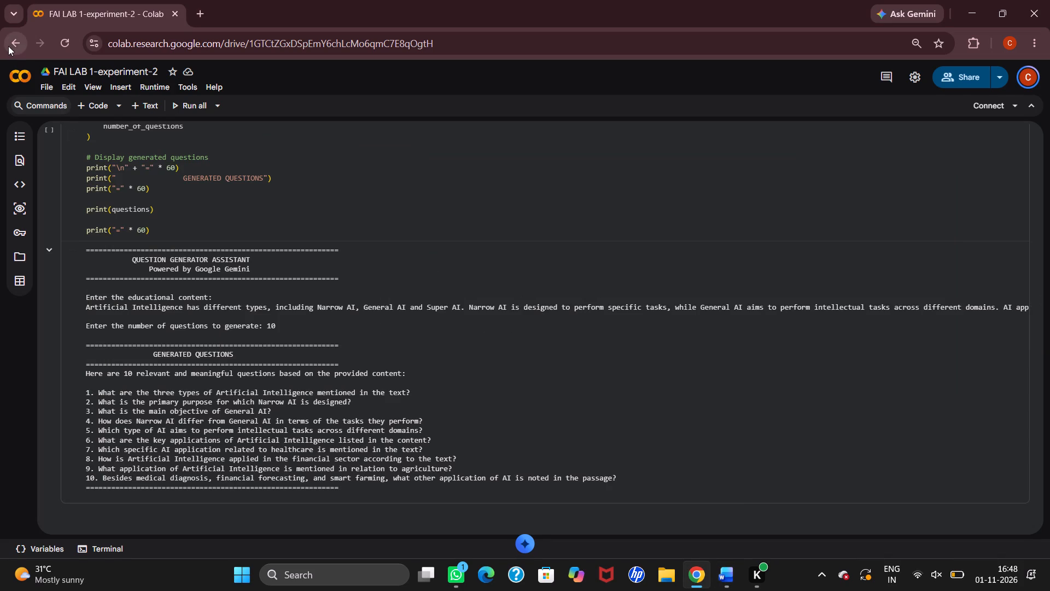
left_click(9, 45)
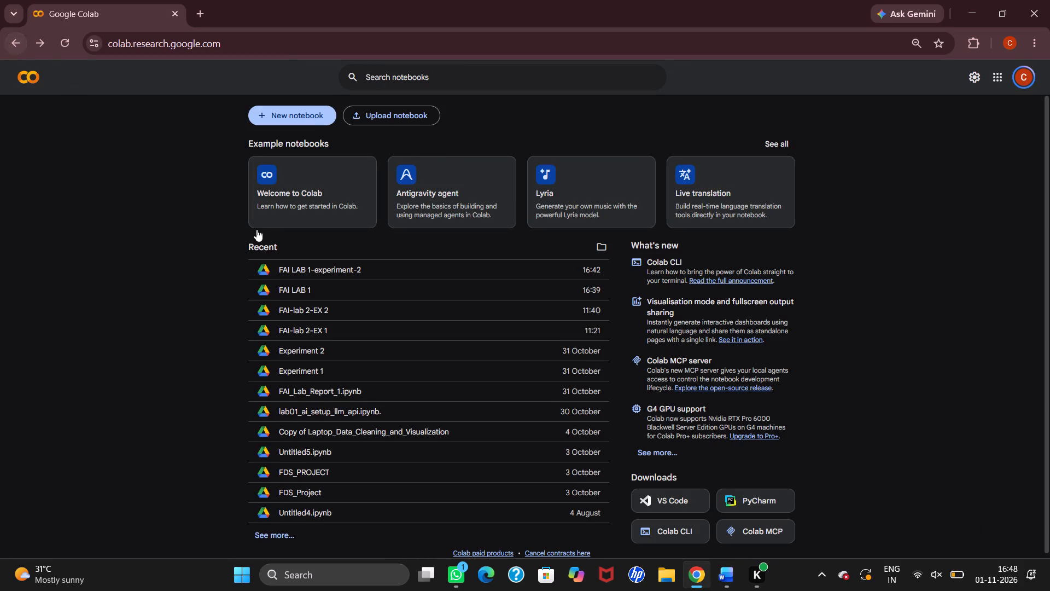
left_click(289, 286)
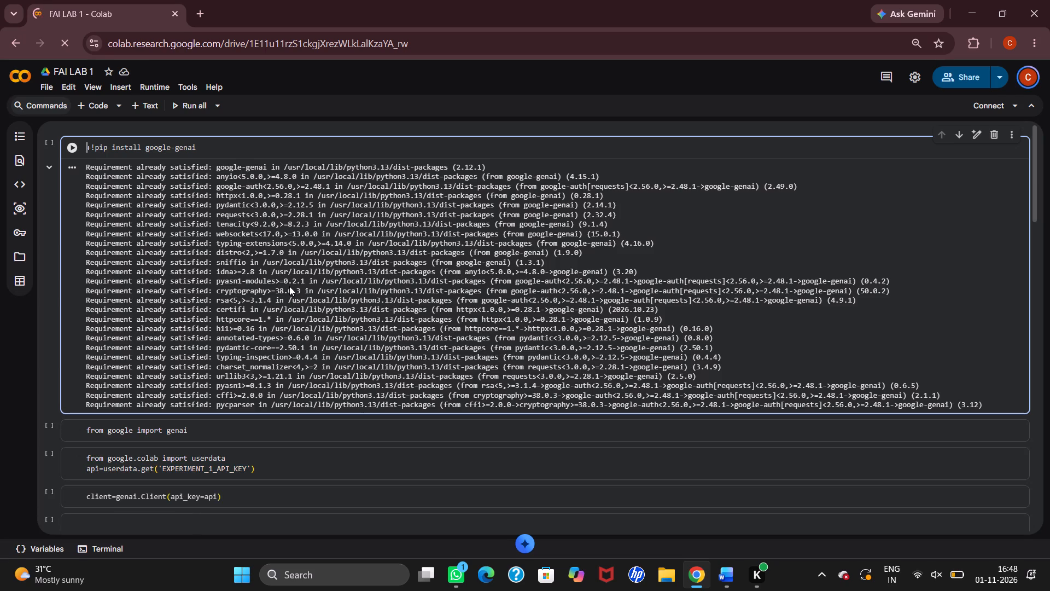
Capture the Colab page area showing the LANGUAGE TRANSLATOR ASSISTANT input and display code, with the Google Account details shown at the profile picture.
scroll(231, 271, "down", 3)
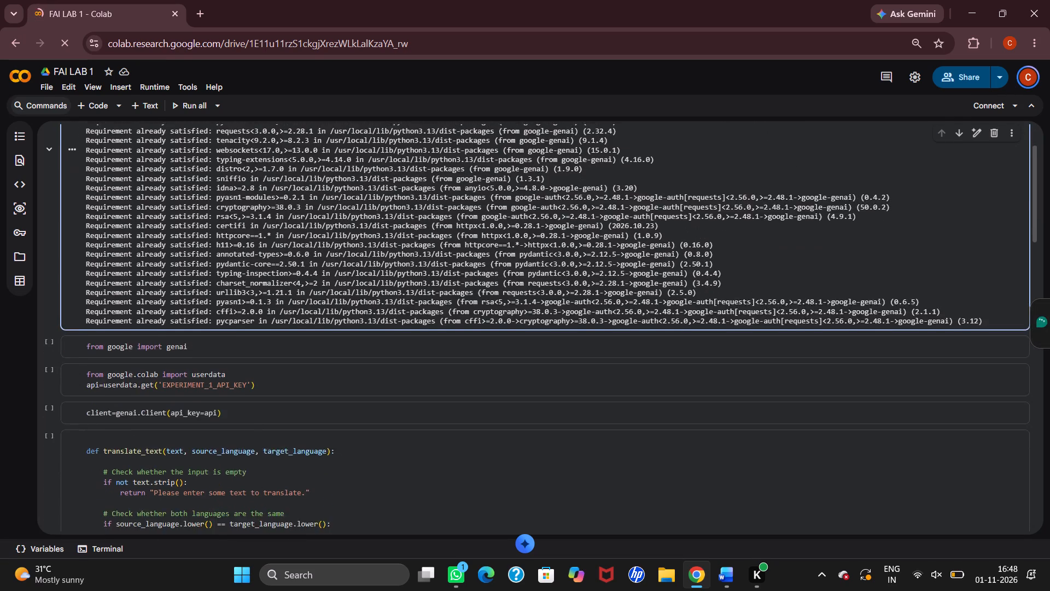
scroll(231, 271, "down", 6)
scroll(231, 271, "right", 1)
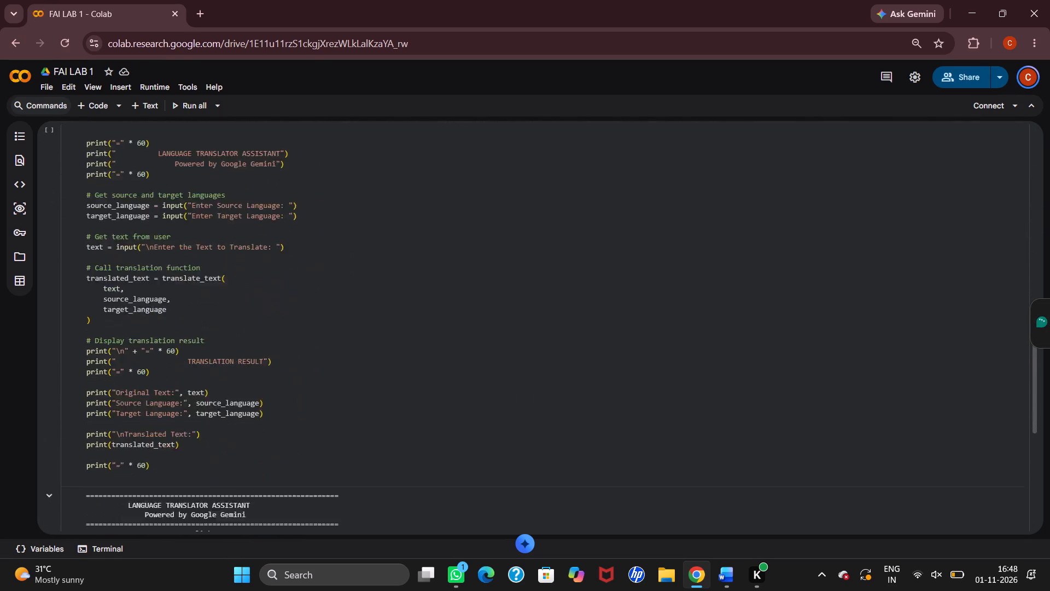
scroll(231, 271, "right", 2)
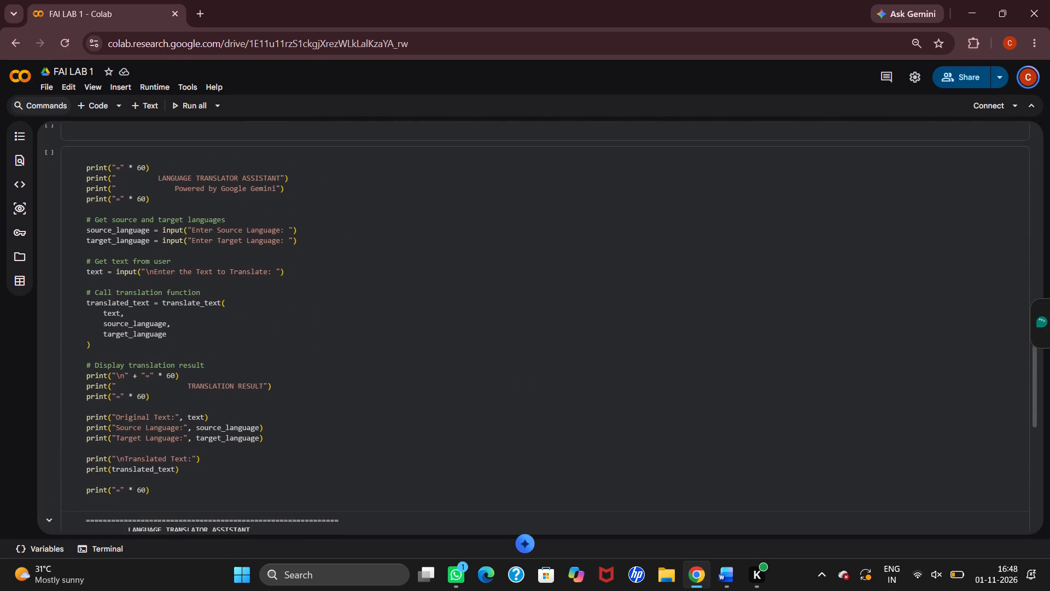
scroll(231, 271, "right", 2)
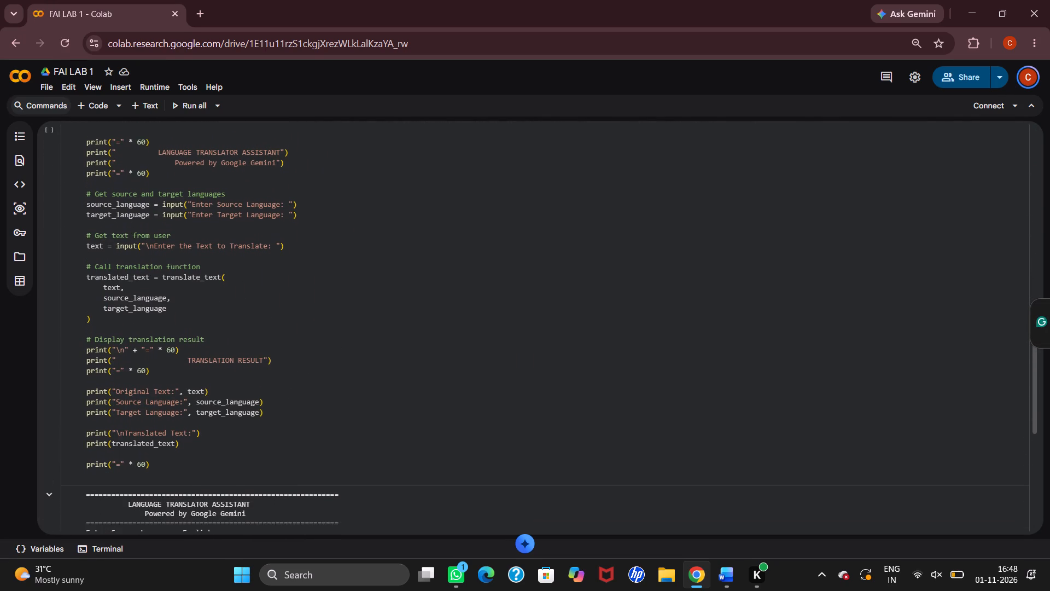
scroll(231, 271, "right", 4)
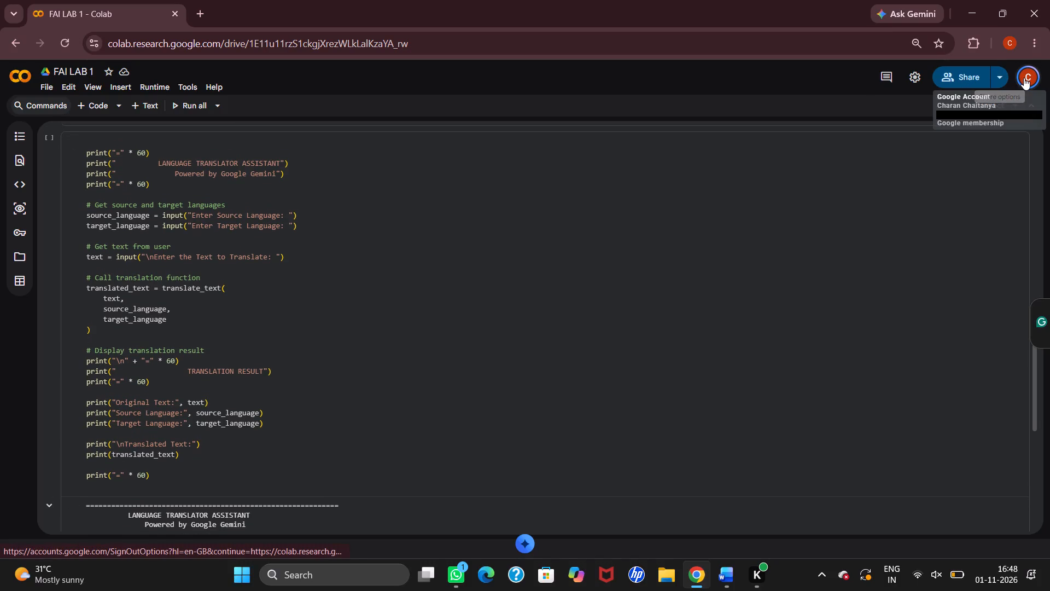
key("Print")
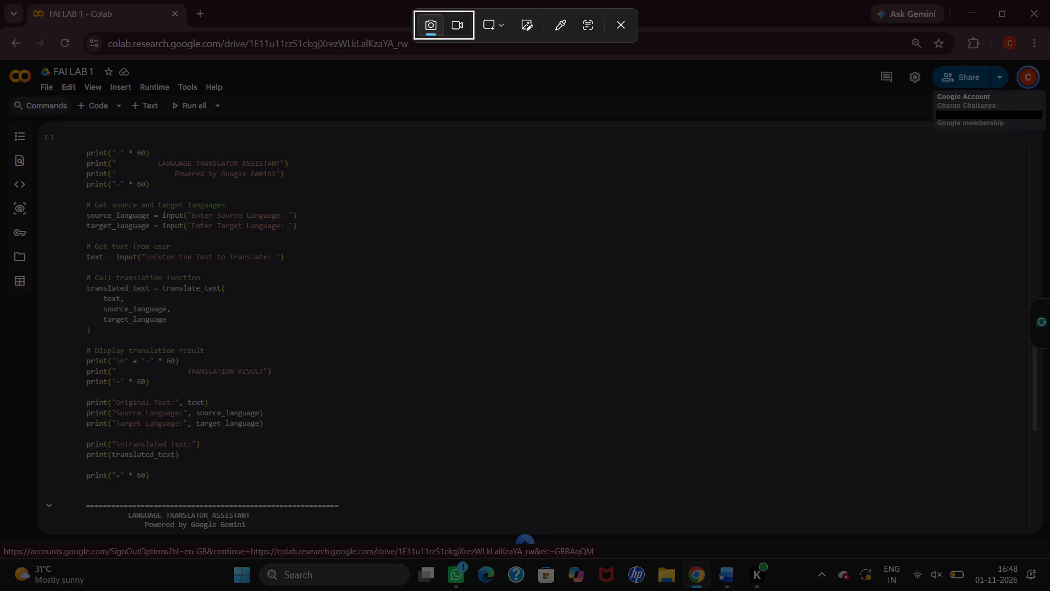
left_click_drag(0, 61, 658, 507)
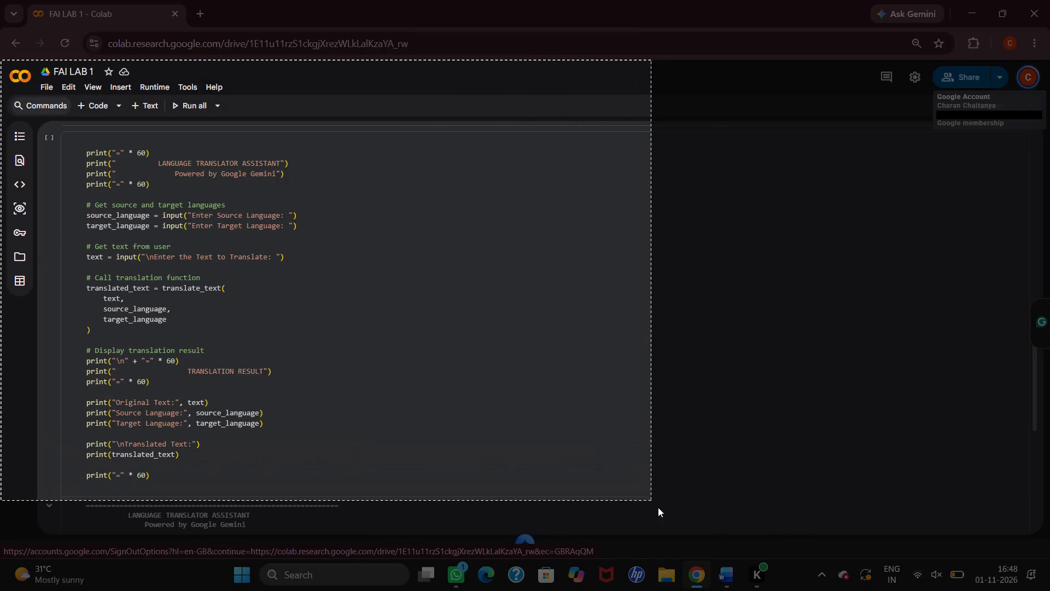
left_click_drag(658, 507, 882, 528)
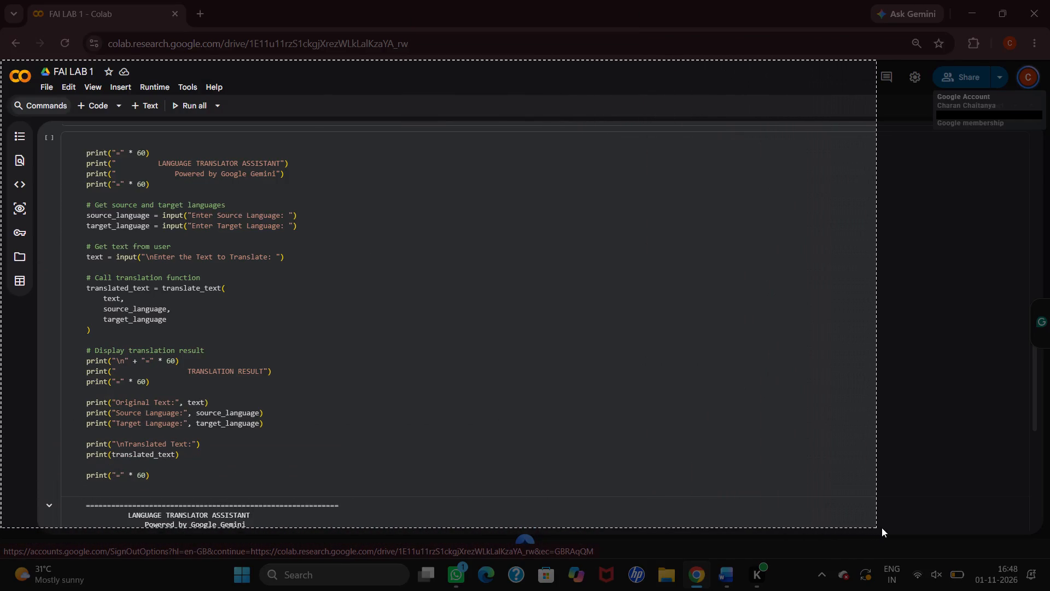
left_click_drag(882, 528, 1049, 526)
Back in Word, replace Experiment_1's LANGUAGE TRANSLATOR ASSISTANT code picture with the new capture showing the account details.
key("alt+Tab")
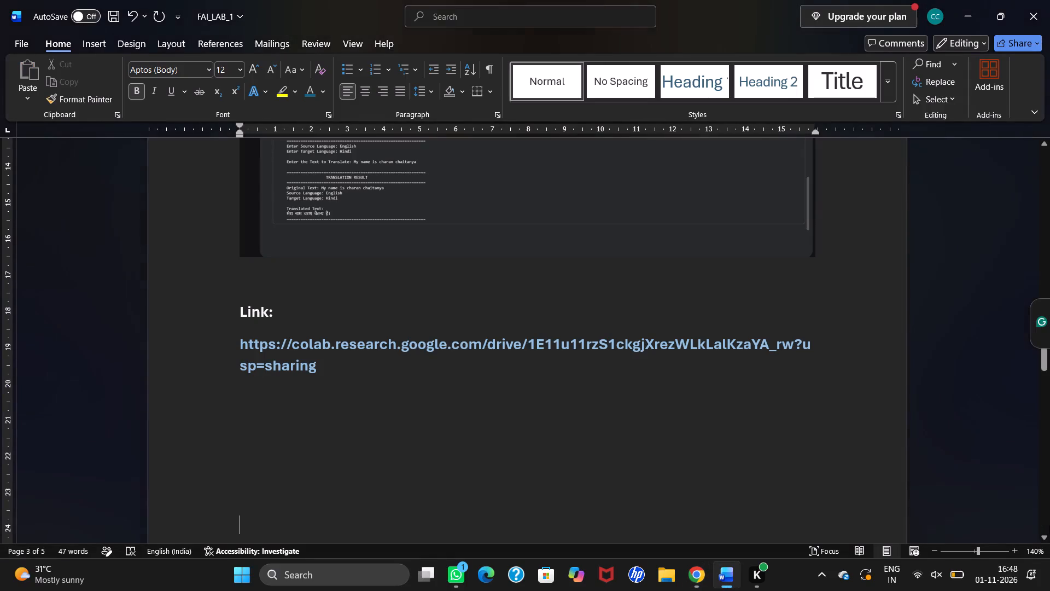
scroll(732, 462, "up", 3)
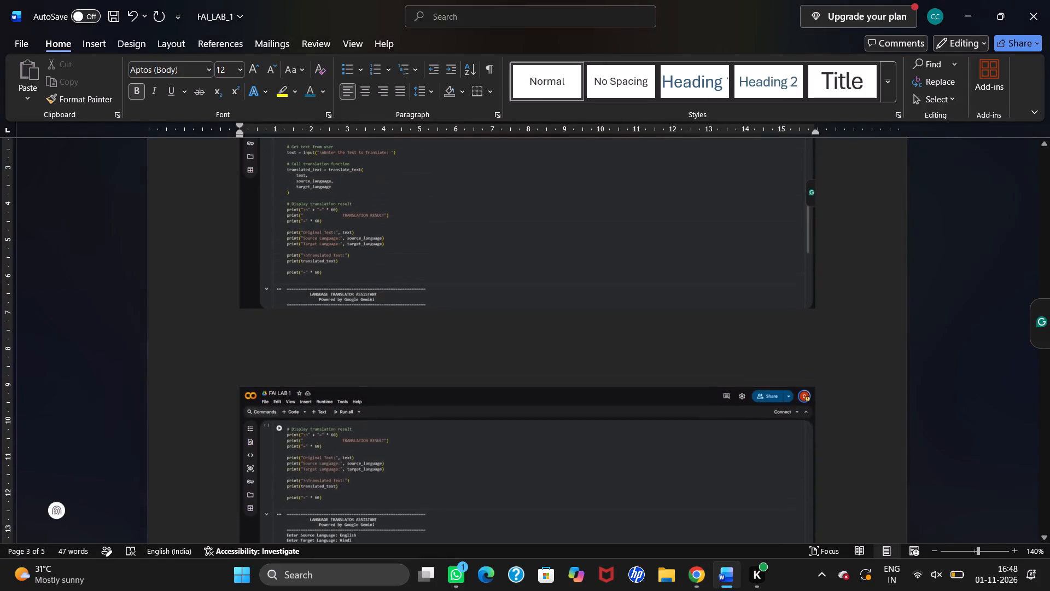
scroll(732, 462, "up", 2)
left_click(686, 444)
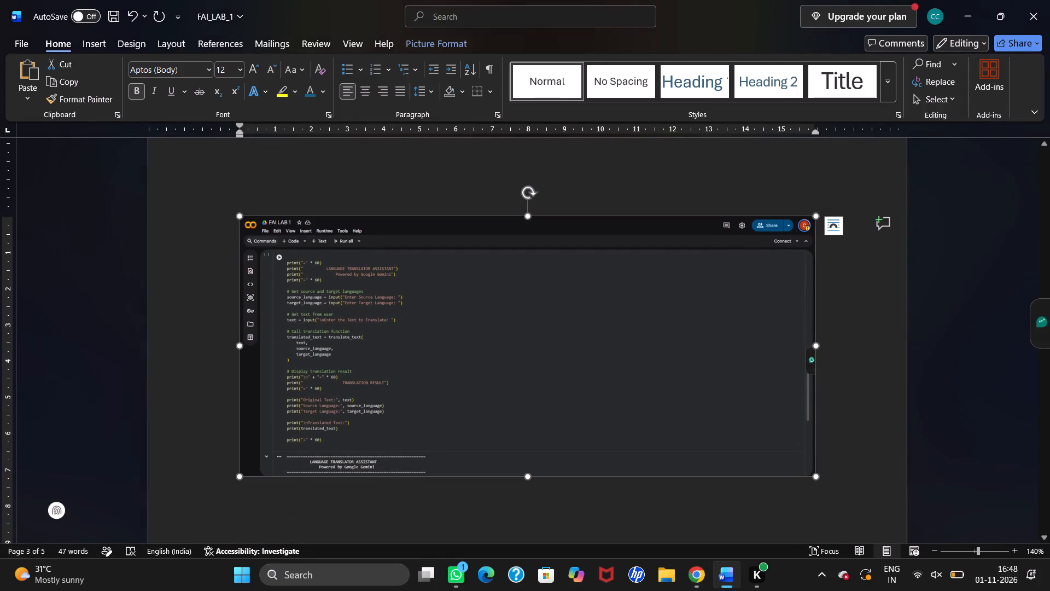
key("BackSpace")
key("ctrl+v")
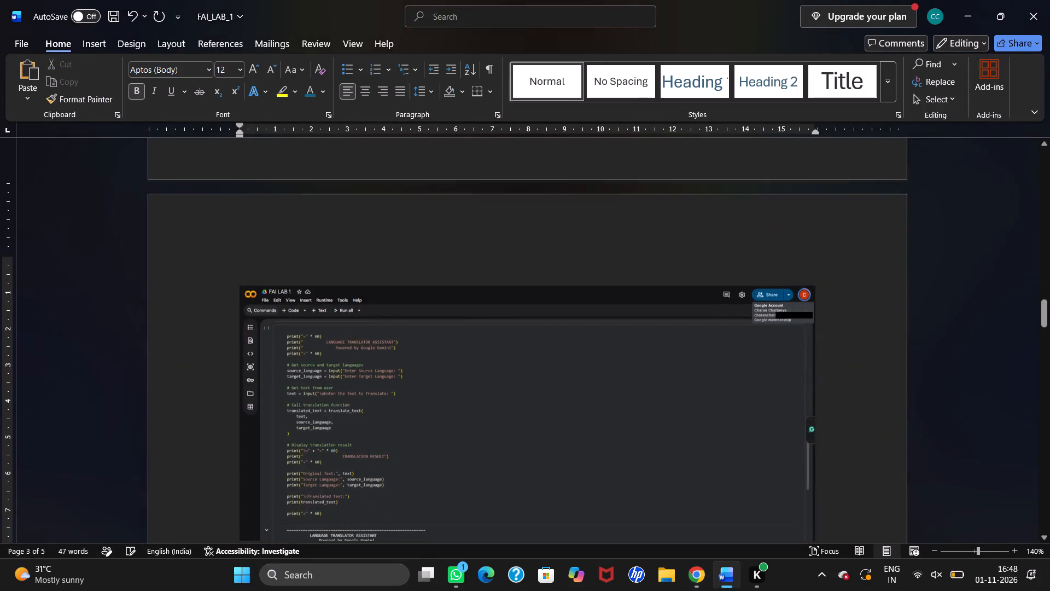
In Chrome, capture the FAI LAB 1 notebook's complete TRANSLATION RESULT output with the Google Account details shown at the profile picture.
scroll(571, 451, "down", 2)
scroll(571, 451, "up", 1)
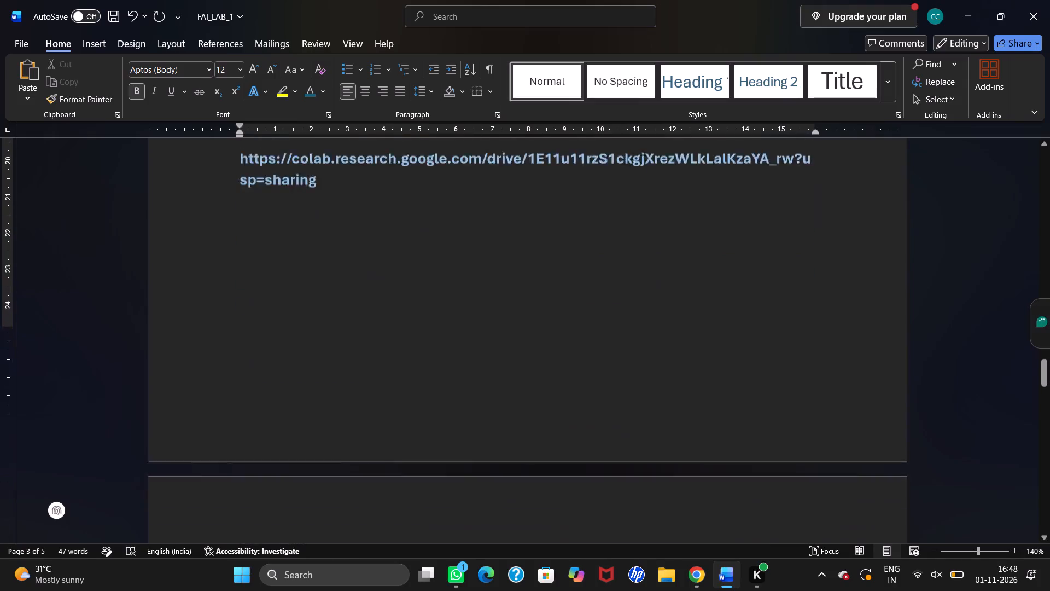
scroll(571, 451, "up", 1)
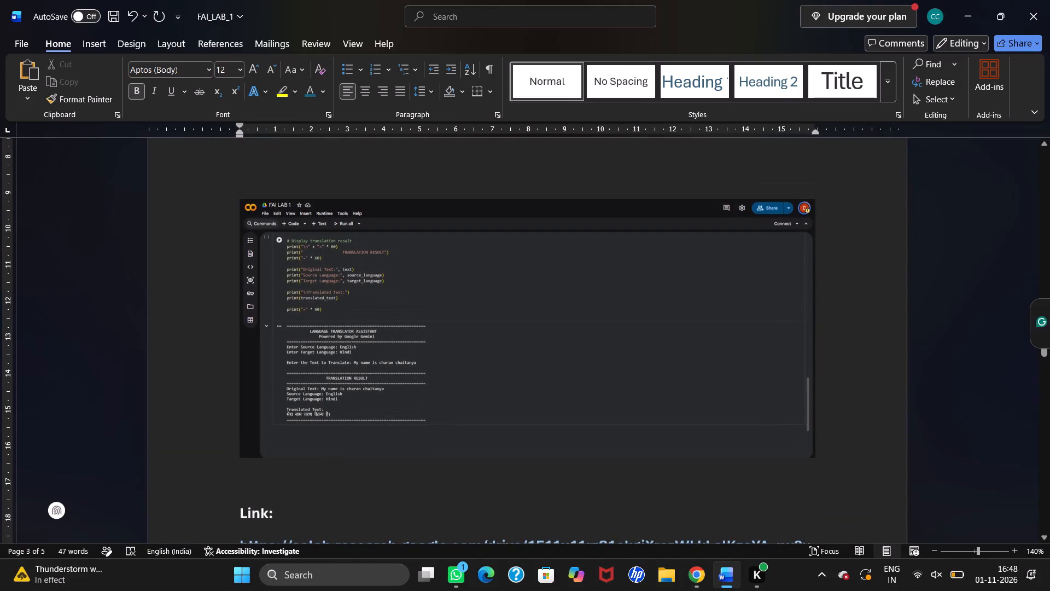
key("alt+Tab")
scroll(452, 391, "down", 2)
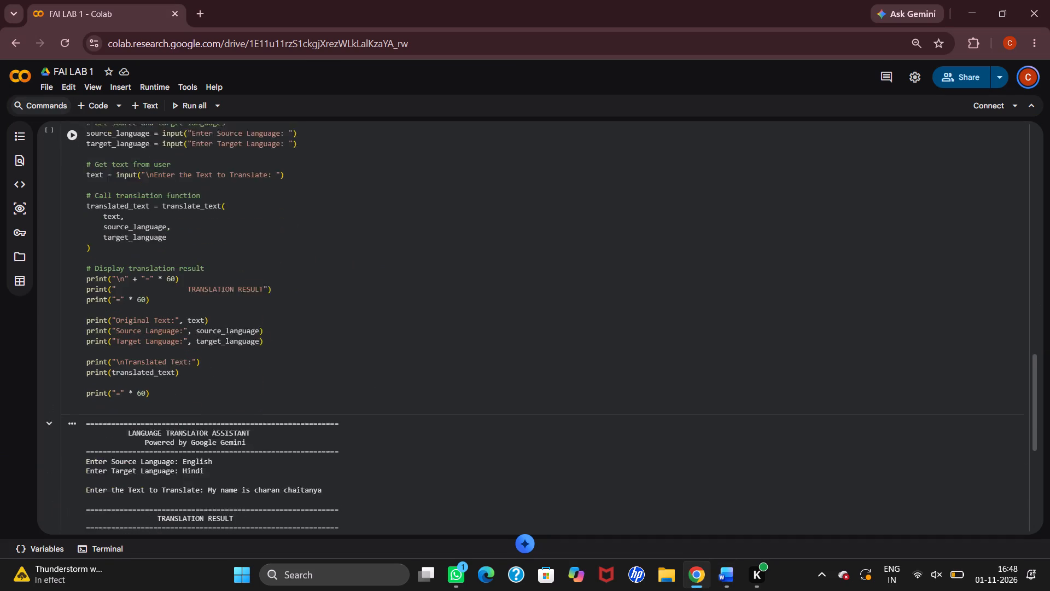
scroll(452, 391, "down", 3)
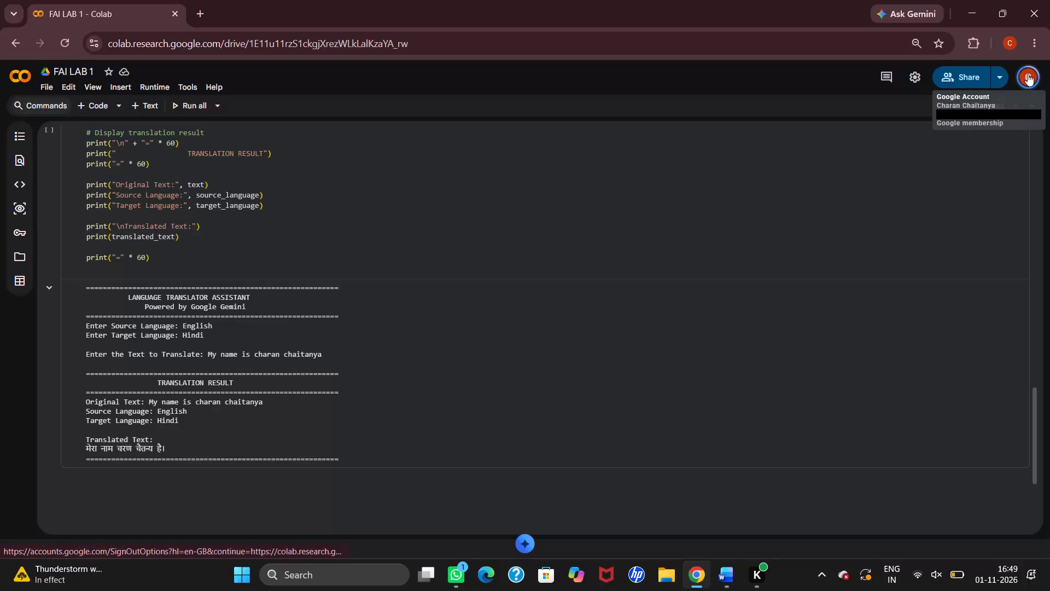
key("Print")
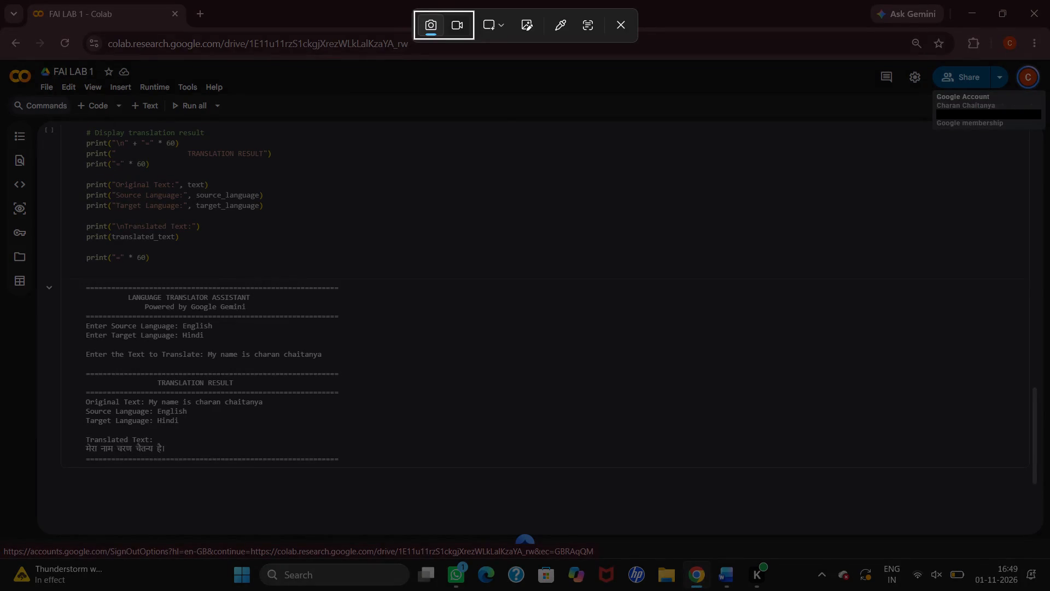
left_click_drag(1, 59, 651, 337)
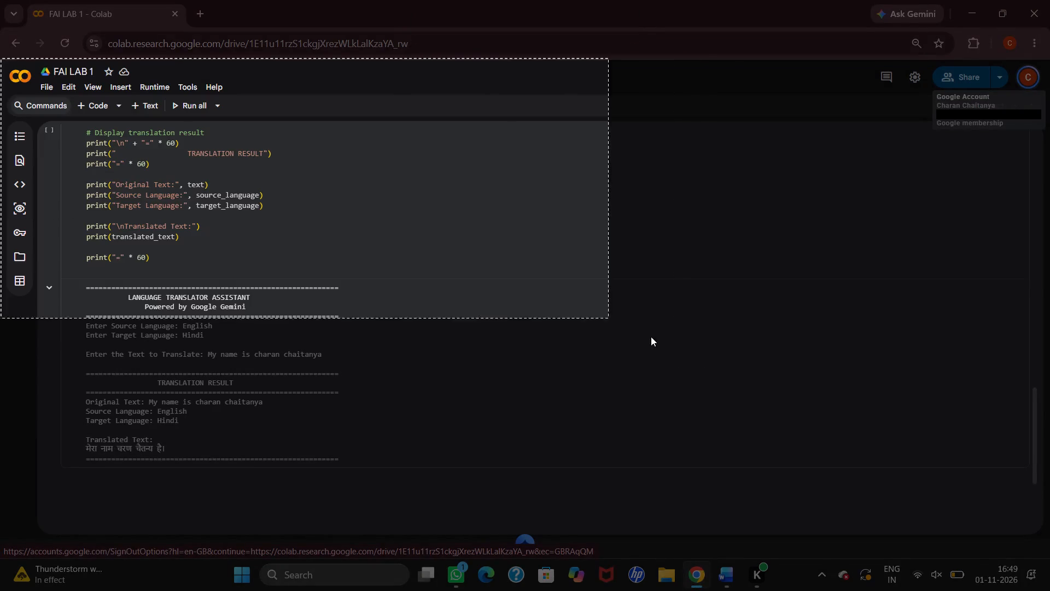
left_click_drag(651, 337, 956, 499)
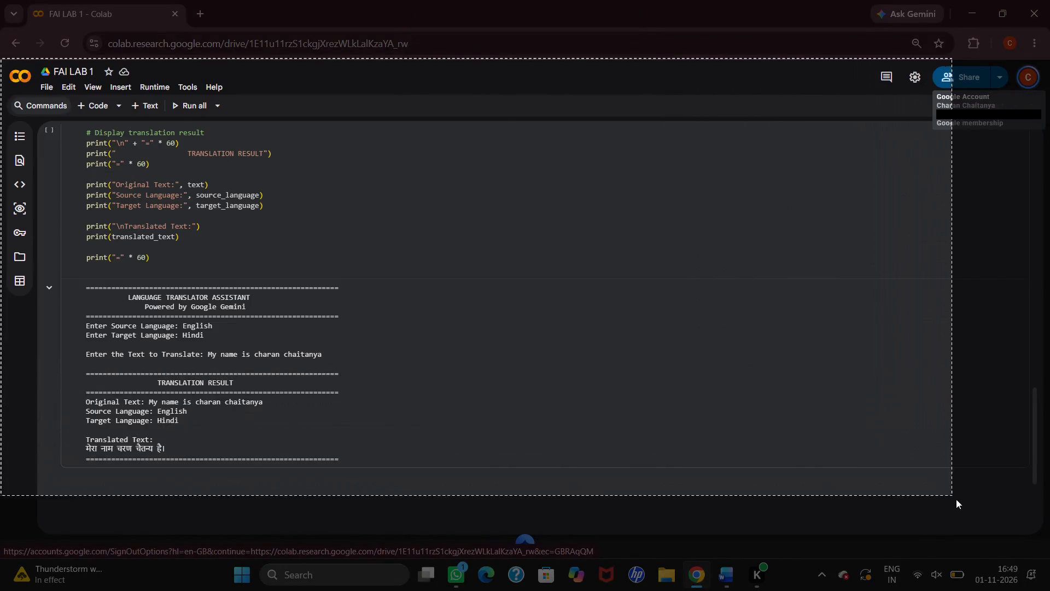
left_click_drag(956, 499, 1049, 509)
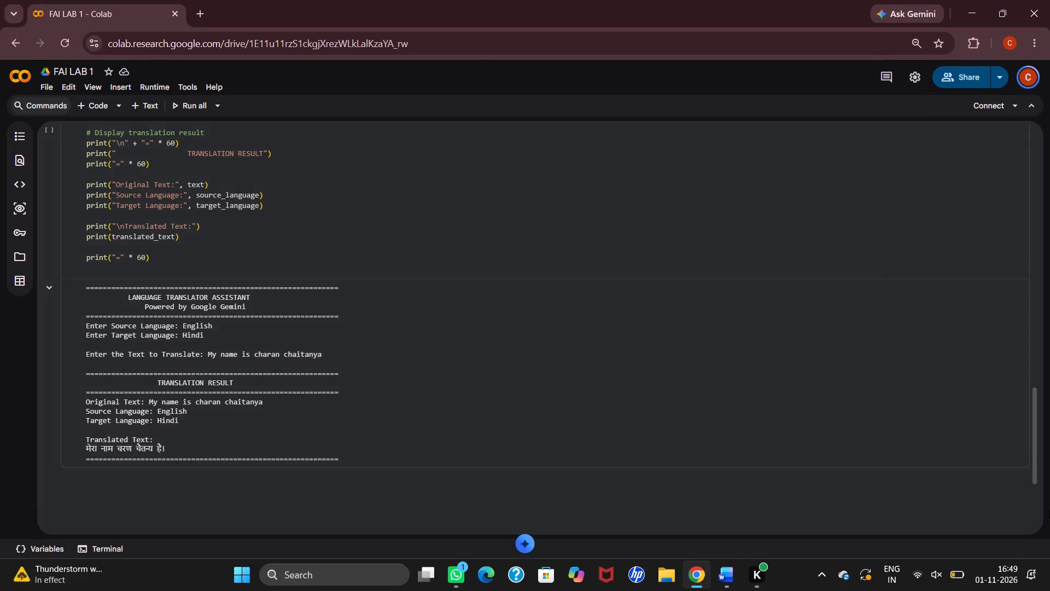
Back in Word, replace Experiment_1's translation output picture above the Link: label with the new capture.
key("alt+Tab")
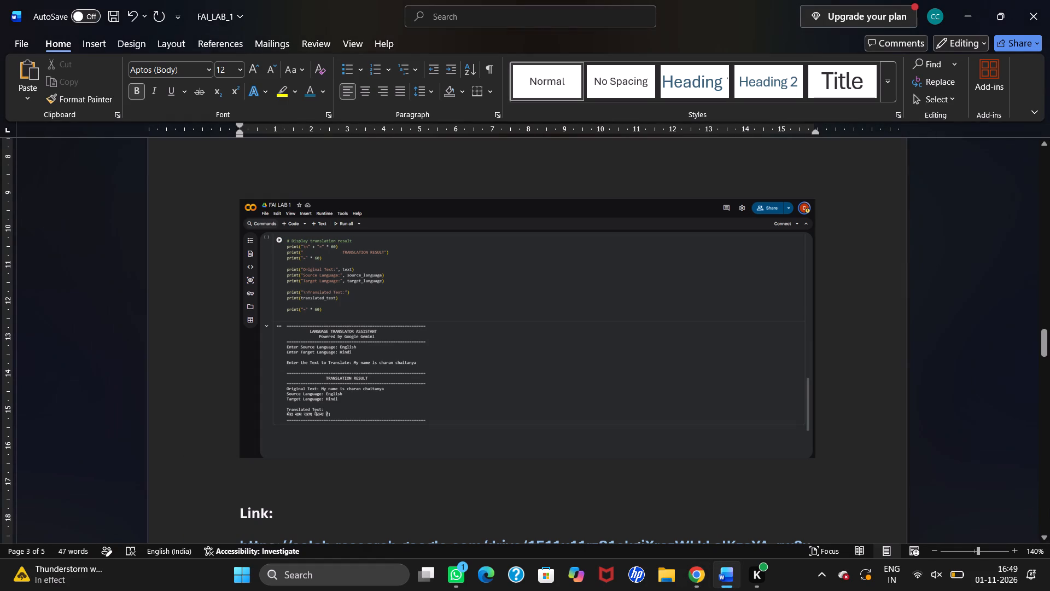
left_click(571, 424)
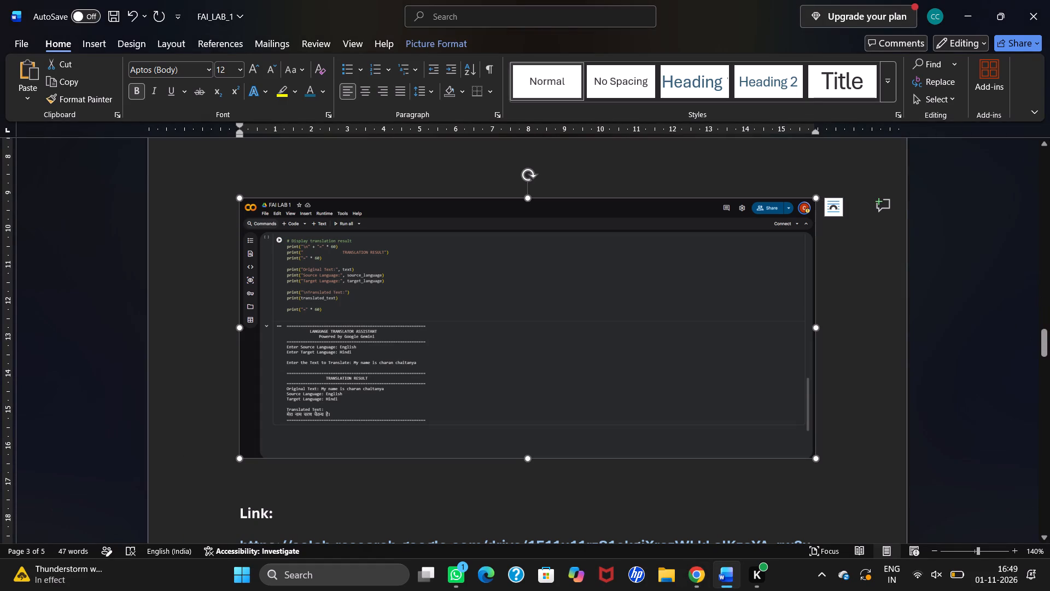
key("BackSpace")
key("ctrl+v")
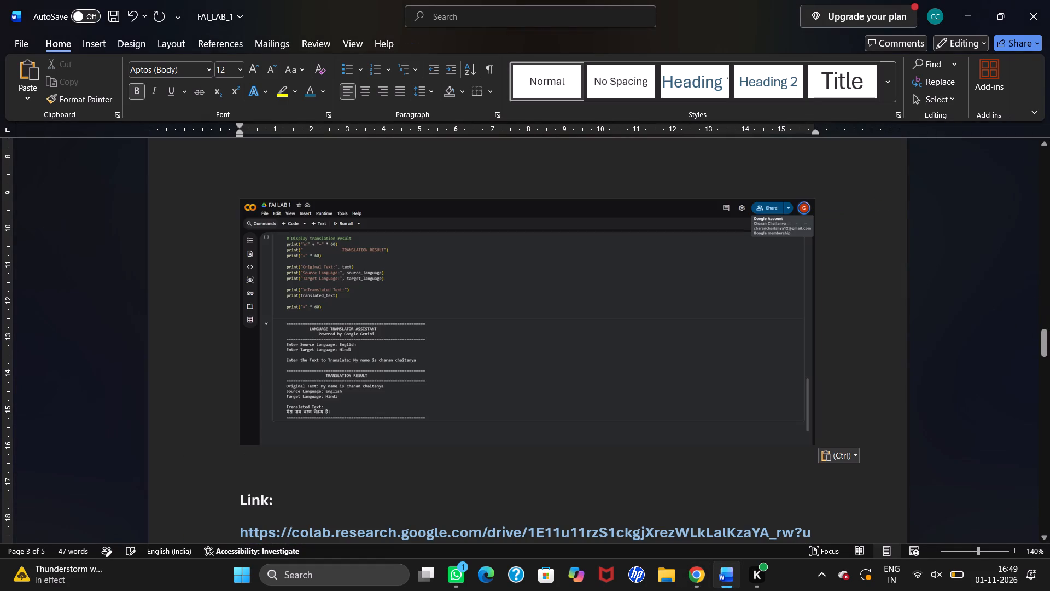
Review the captures in Experiment_1 and the start of Experiment_2 for account details and page layout.
scroll(520, 470, "up", 1)
scroll(520, 470, "down", 5)
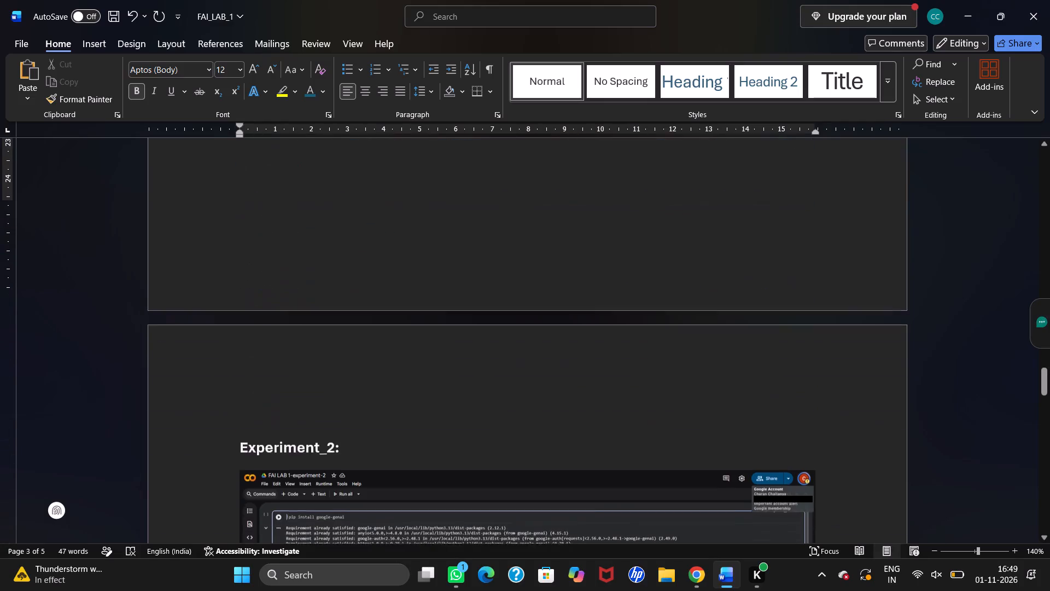
scroll(520, 470, "down", 1)
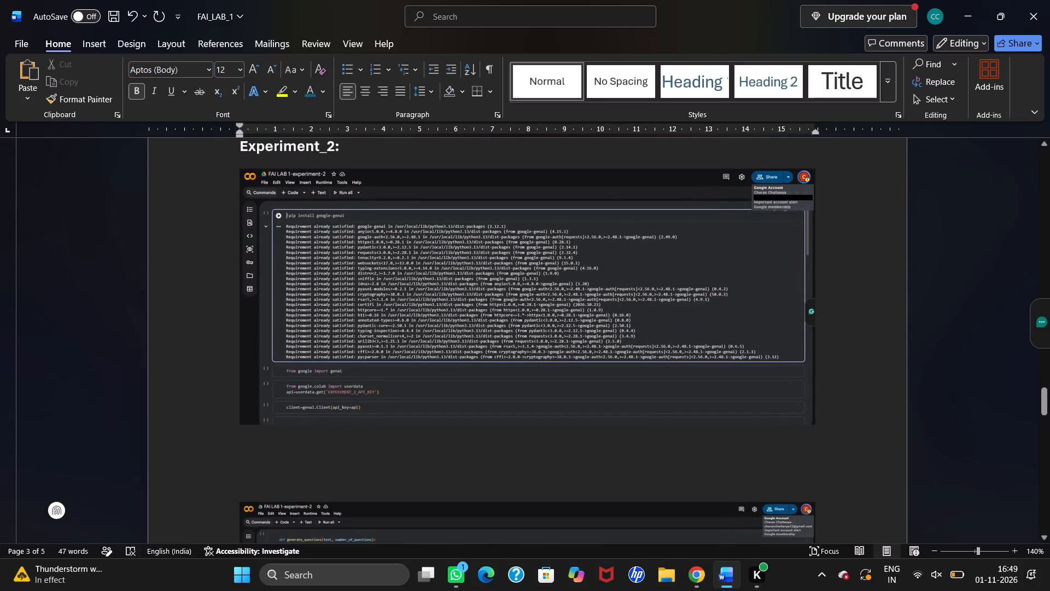
scroll(520, 470, "up", 6)
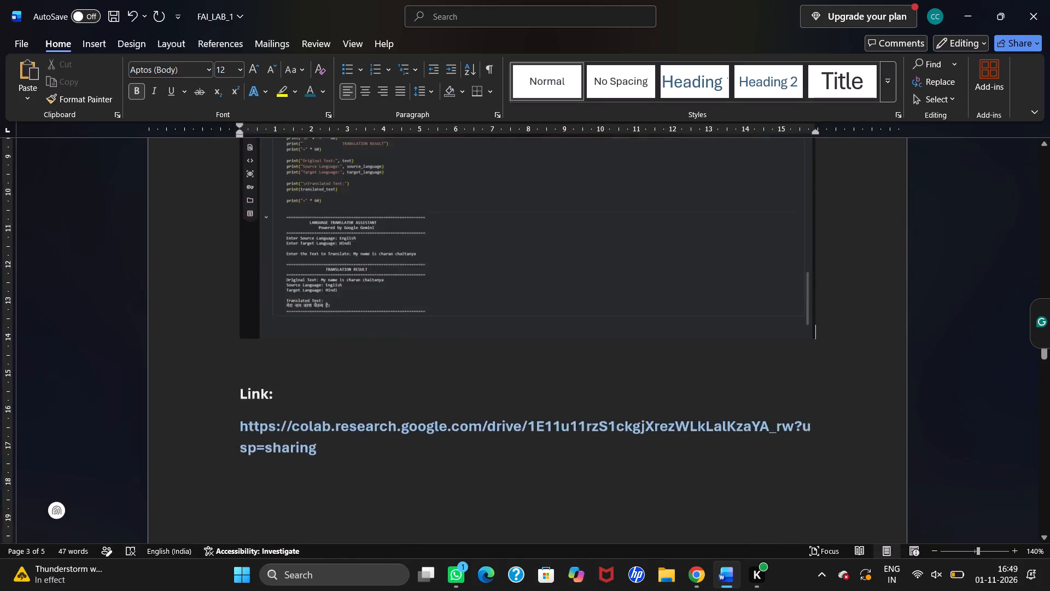
scroll(520, 470, "up", 6)
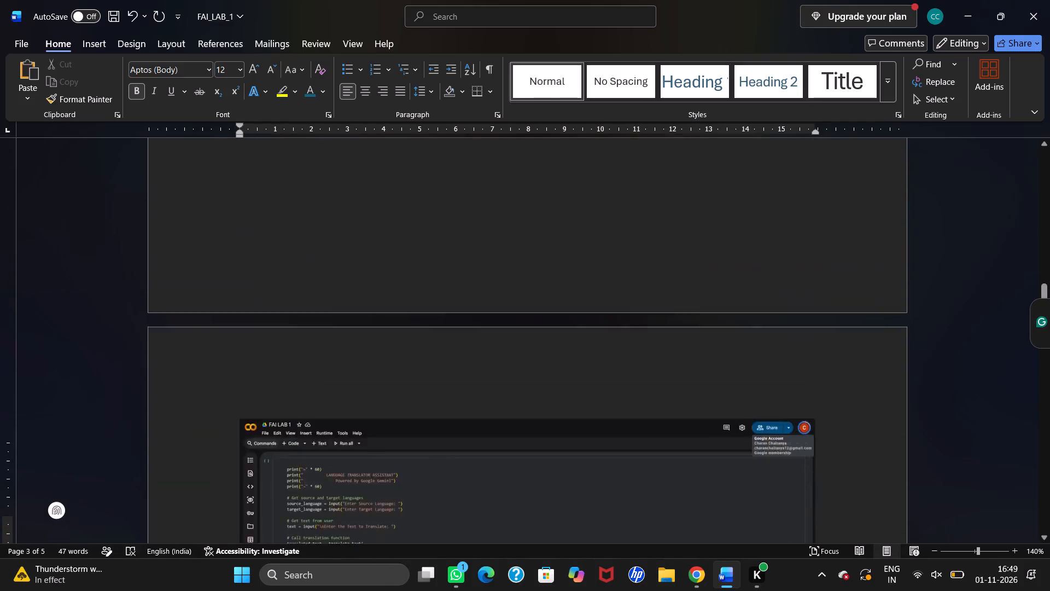
scroll(520, 470, "up", 7)
scroll(520, 470, "down", 1)
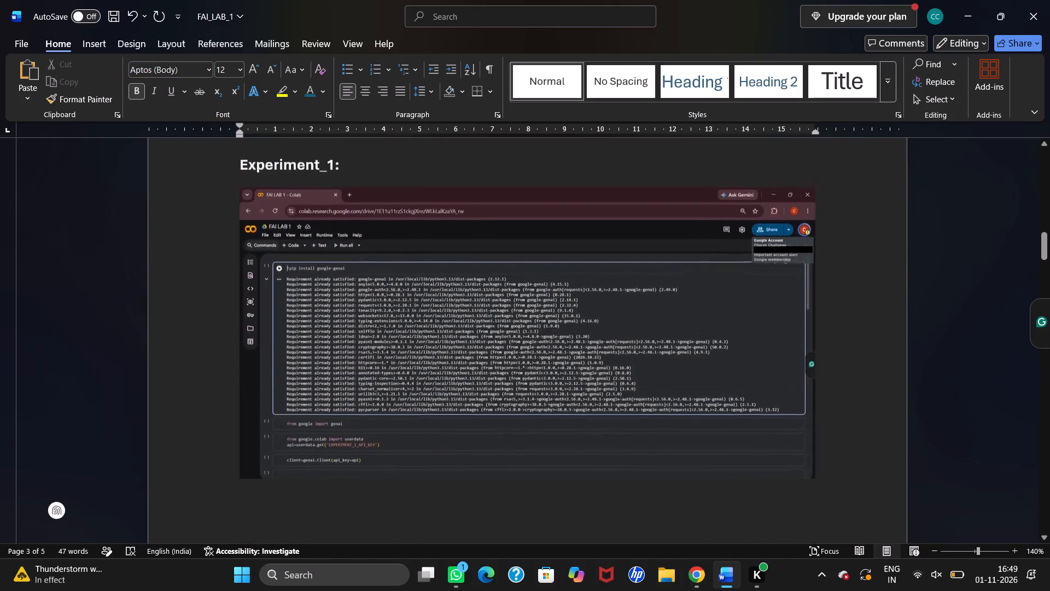
Review the report from the student details table through both experiments, checking the captures, link and page layout.
scroll(520, 470, "up", 6)
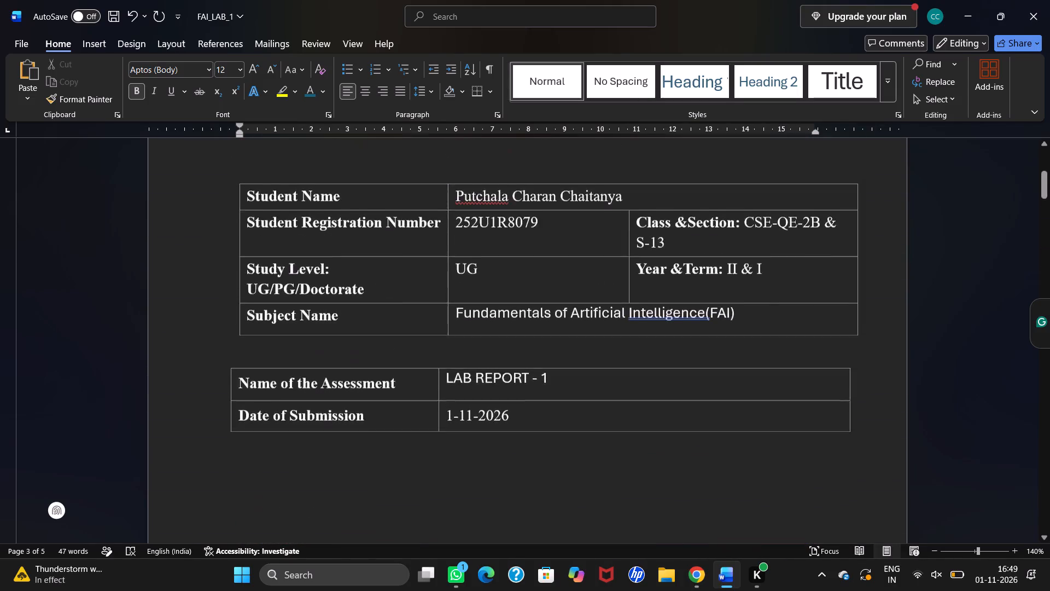
scroll(520, 470, "up", 1)
scroll(520, 470, "down", 6)
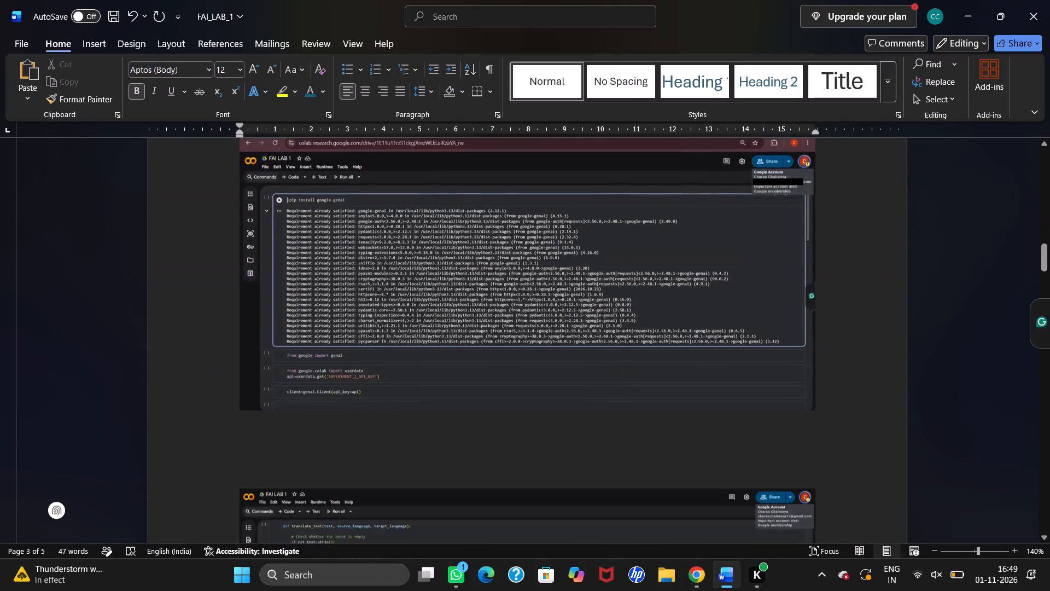
scroll(520, 470, "down", 5)
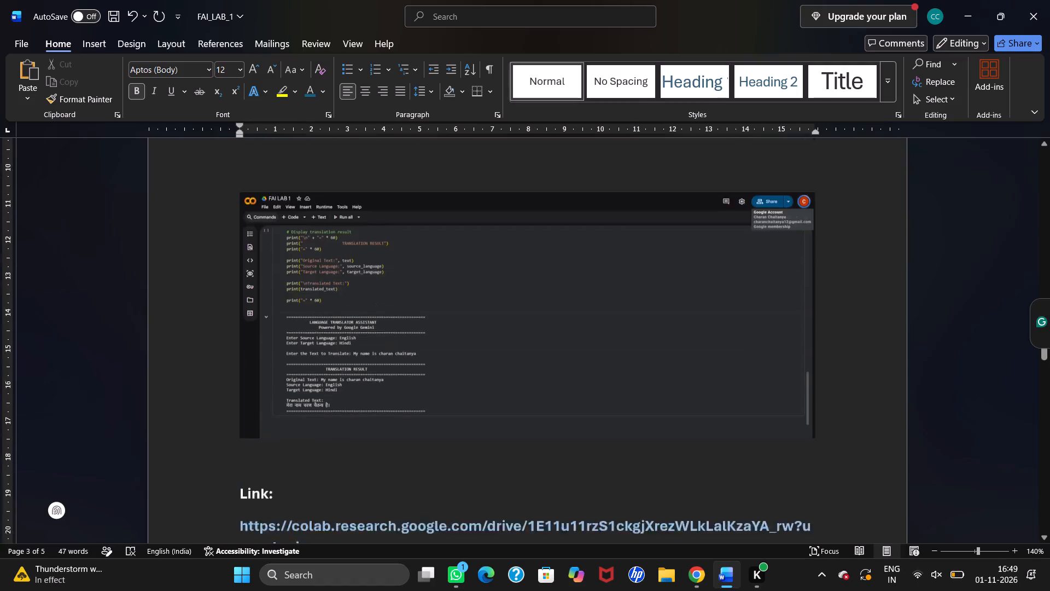
scroll(520, 470, "down", 1)
scroll(520, 470, "up", 2)
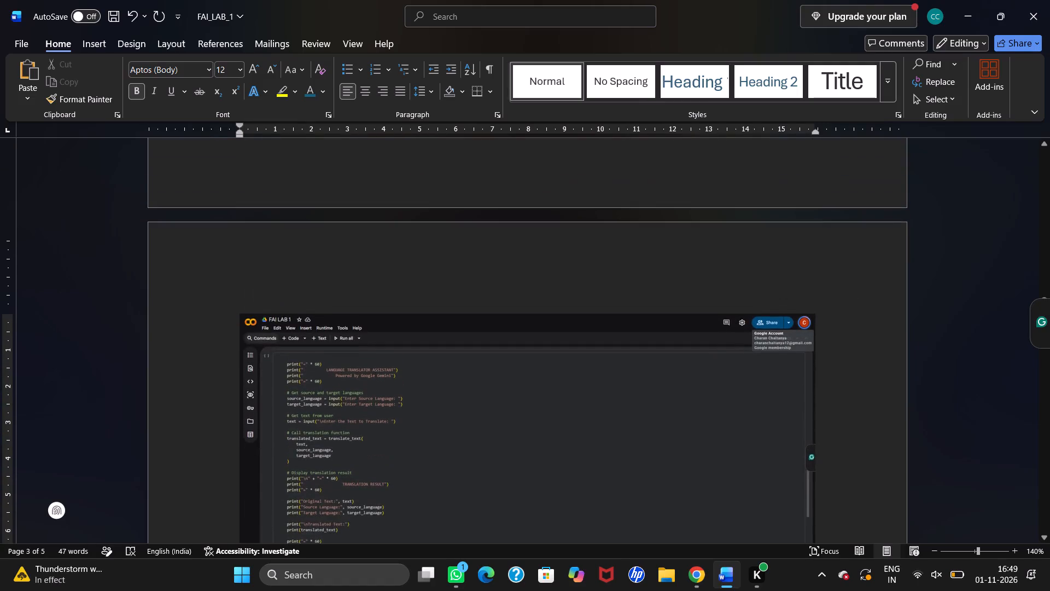
scroll(520, 470, "down", 9)
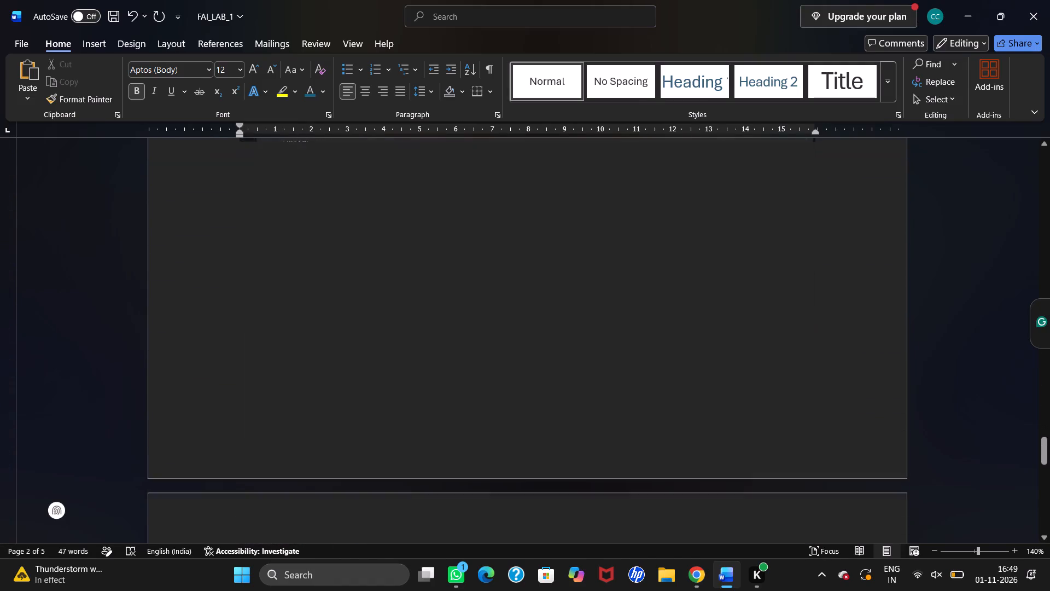
scroll(520, 470, "down", 1)
scroll(520, 470, "right", 1)
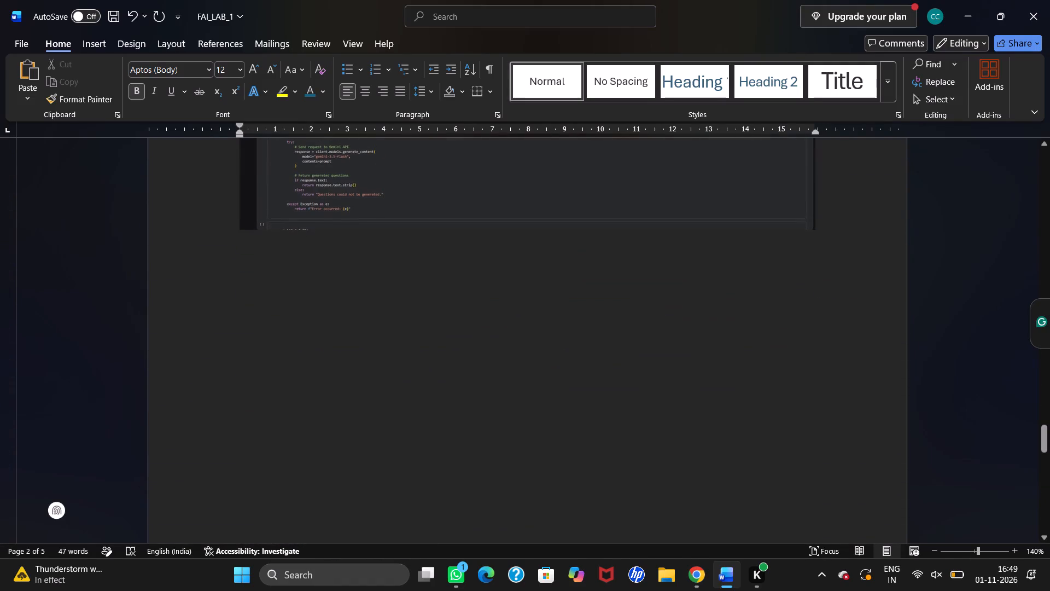
Start saving the report as a new file and choose the FAI folder inside Documents as the location.
left_click(27, 43)
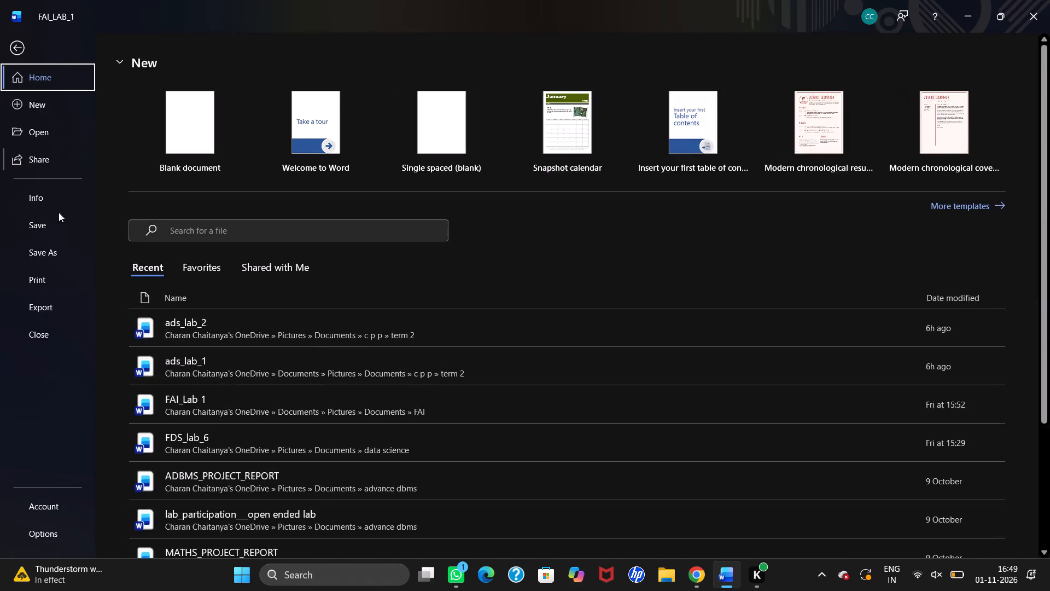
left_click(36, 242)
double_click(177, 368)
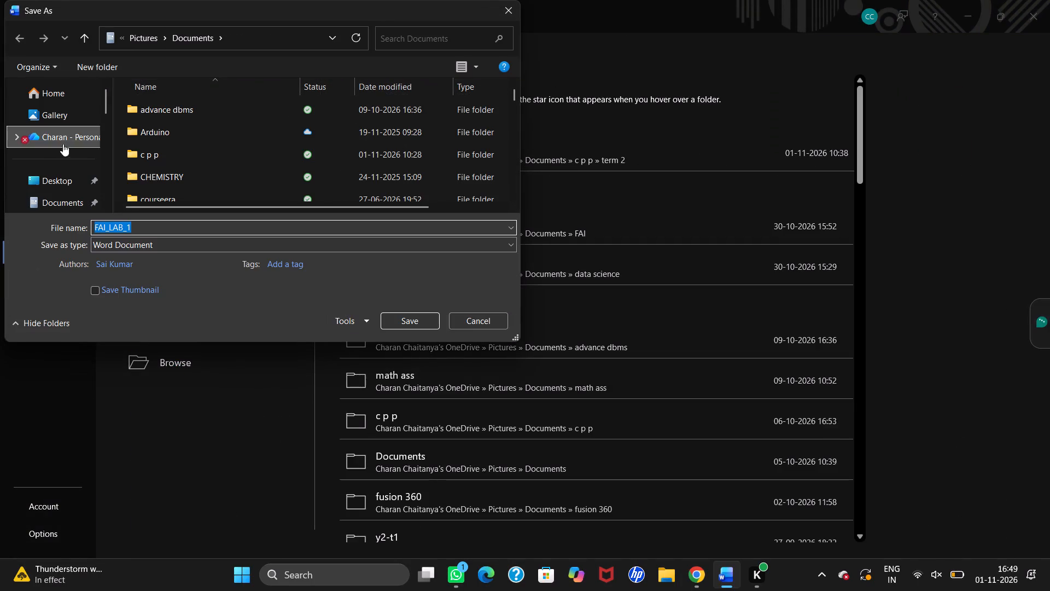
left_click(64, 196)
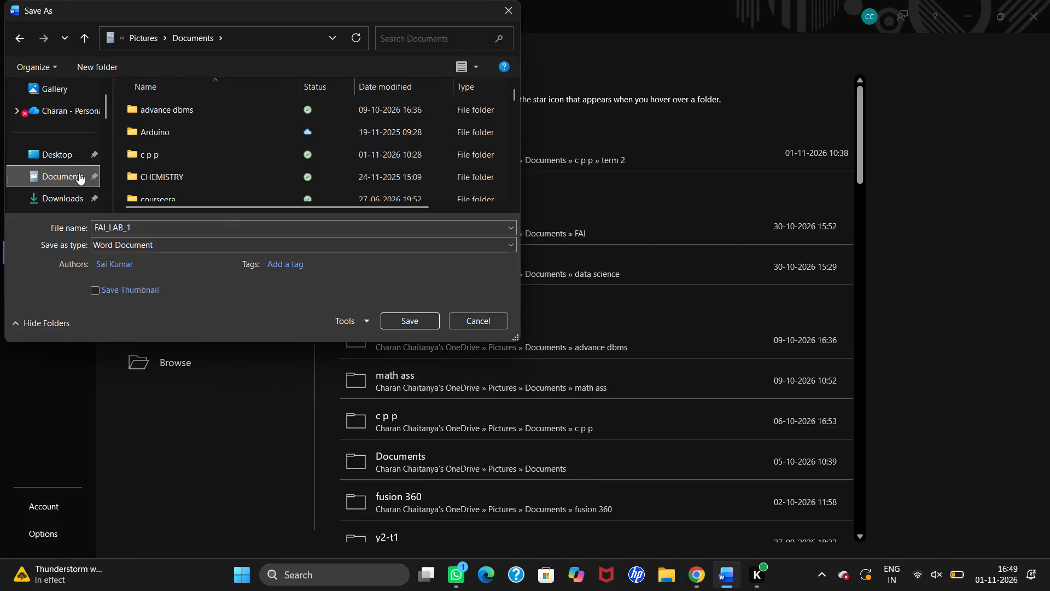
scroll(152, 177, "down", 1)
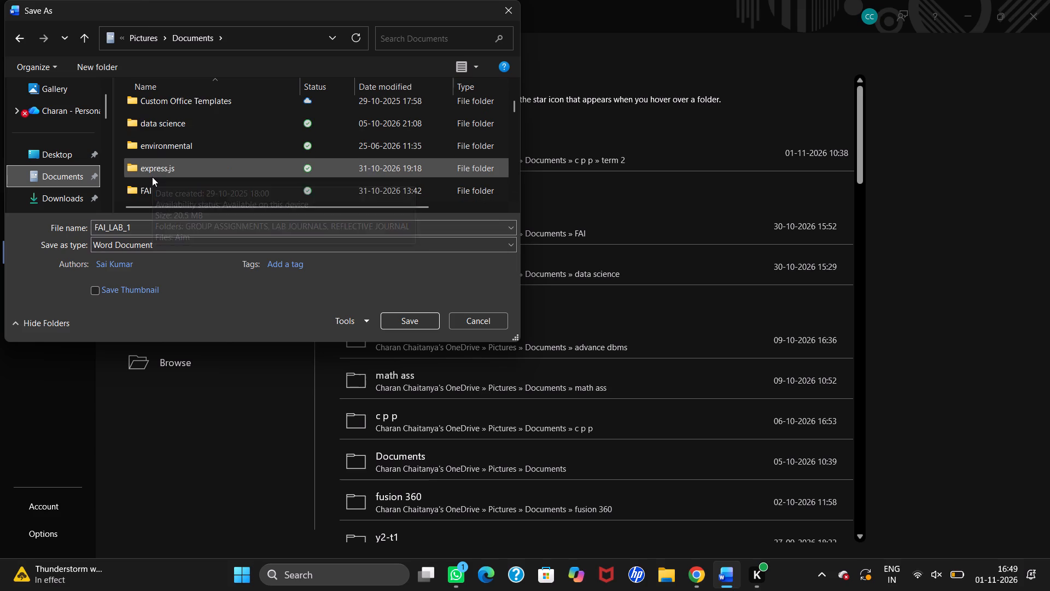
scroll(152, 177, "down", 2)
scroll(152, 177, "up", 1)
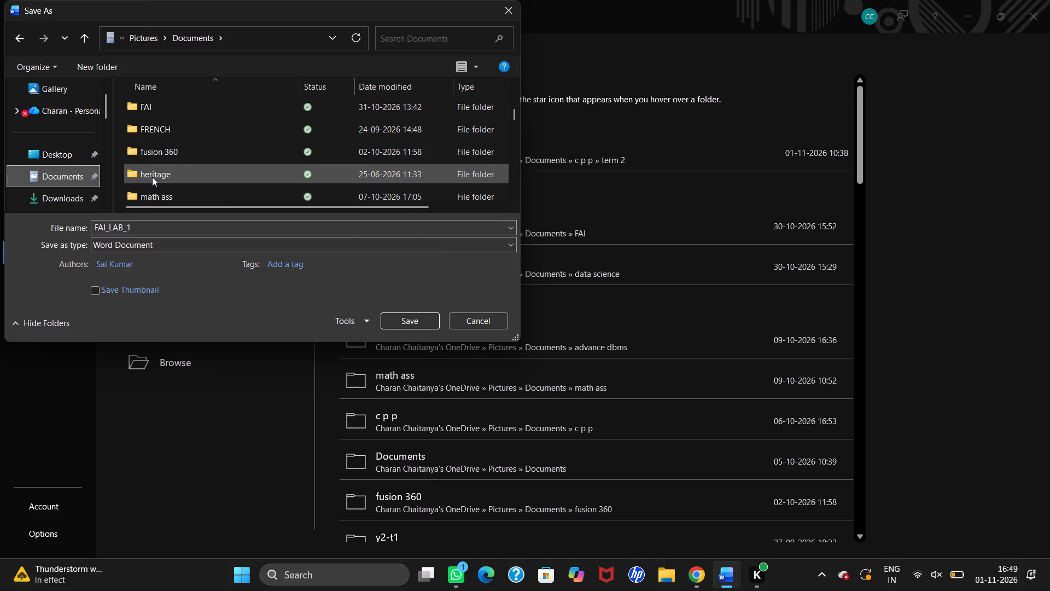
double_click(163, 111)
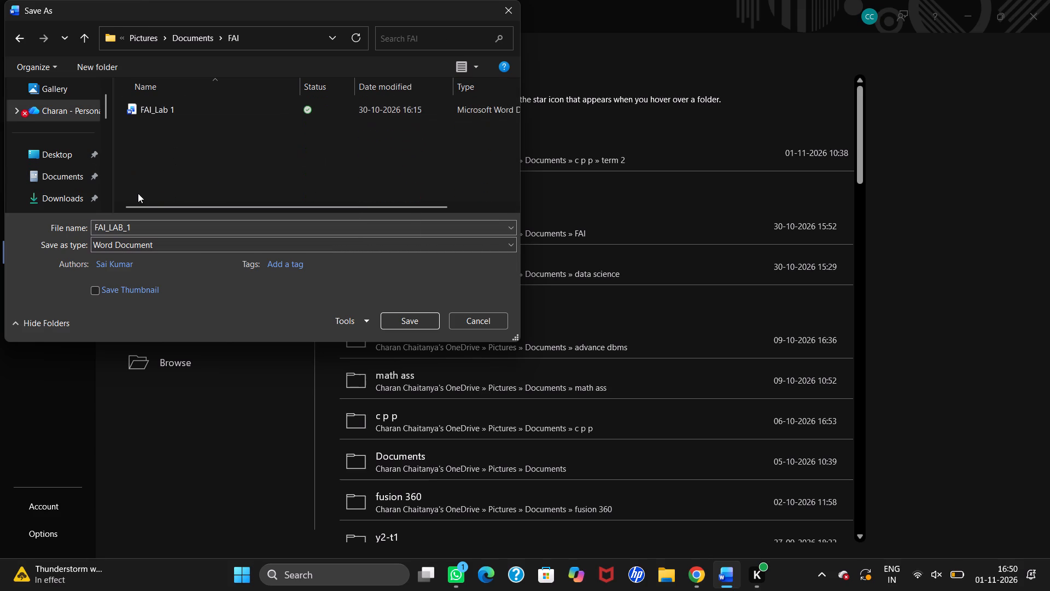
Rename the existing FAI_Lab 1 document in the FAI folder as fghjk.
right_click(182, 114)
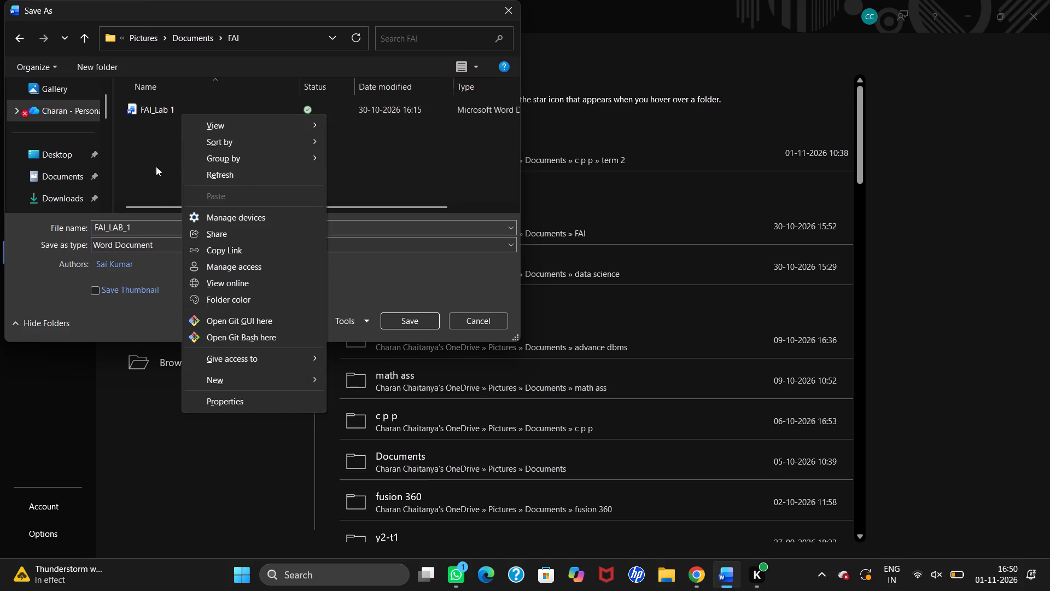
left_click(168, 105)
right_click(168, 105)
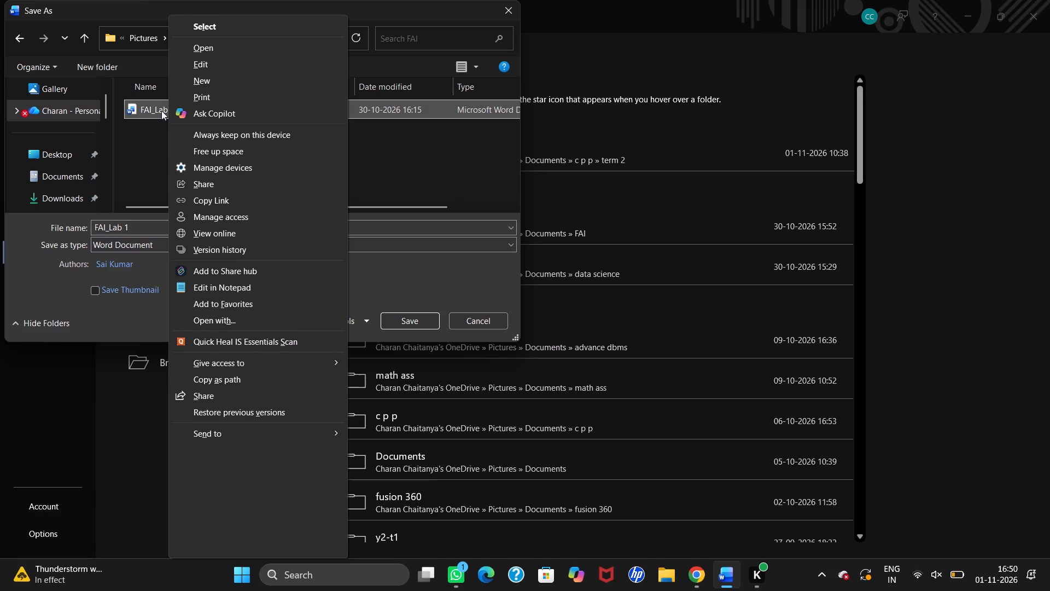
left_click(161, 111)
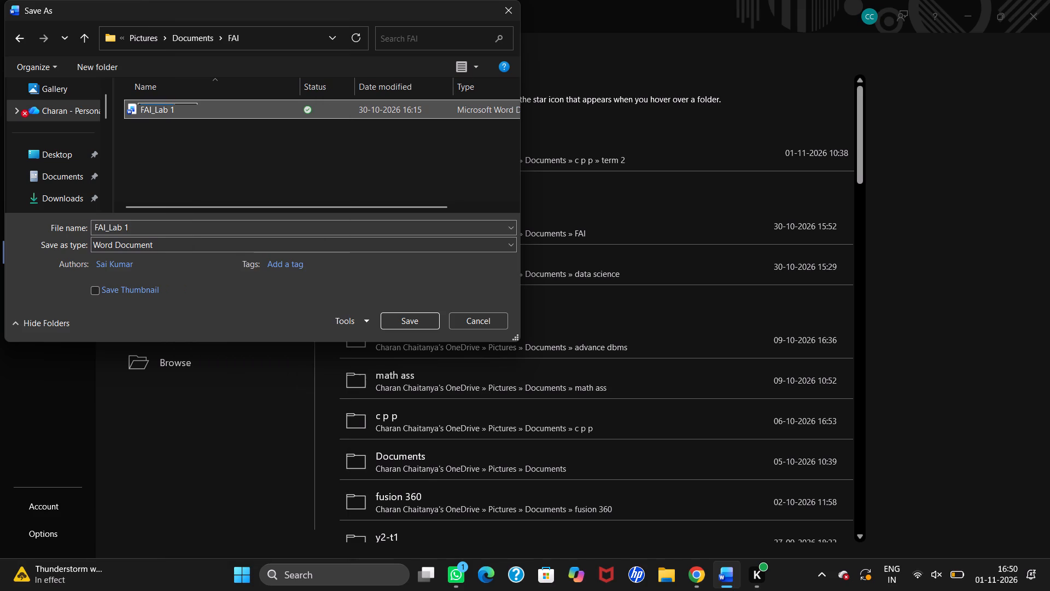
right_click(162, 111)
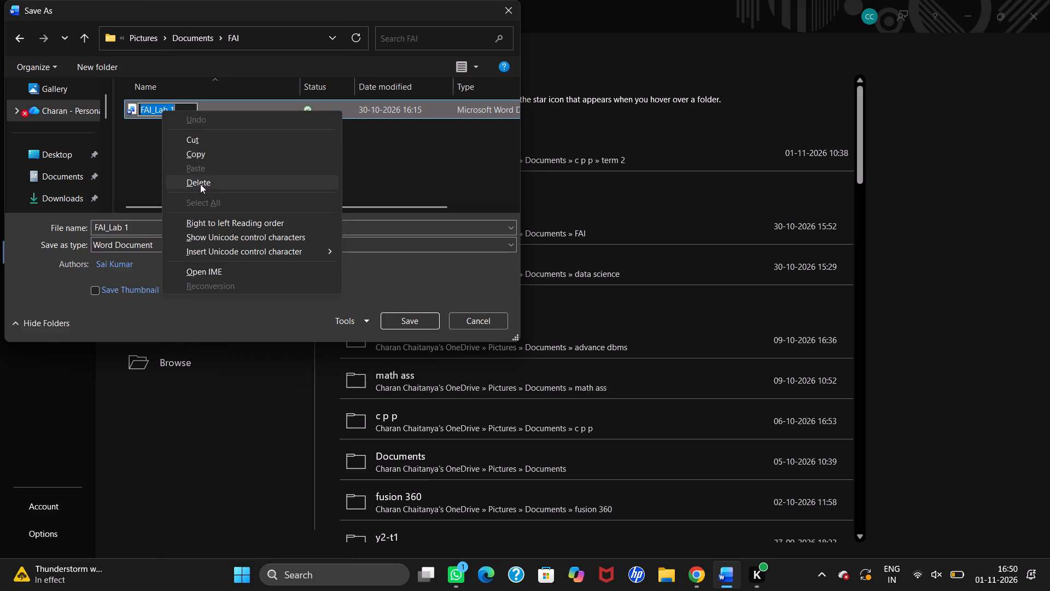
left_click(200, 185)
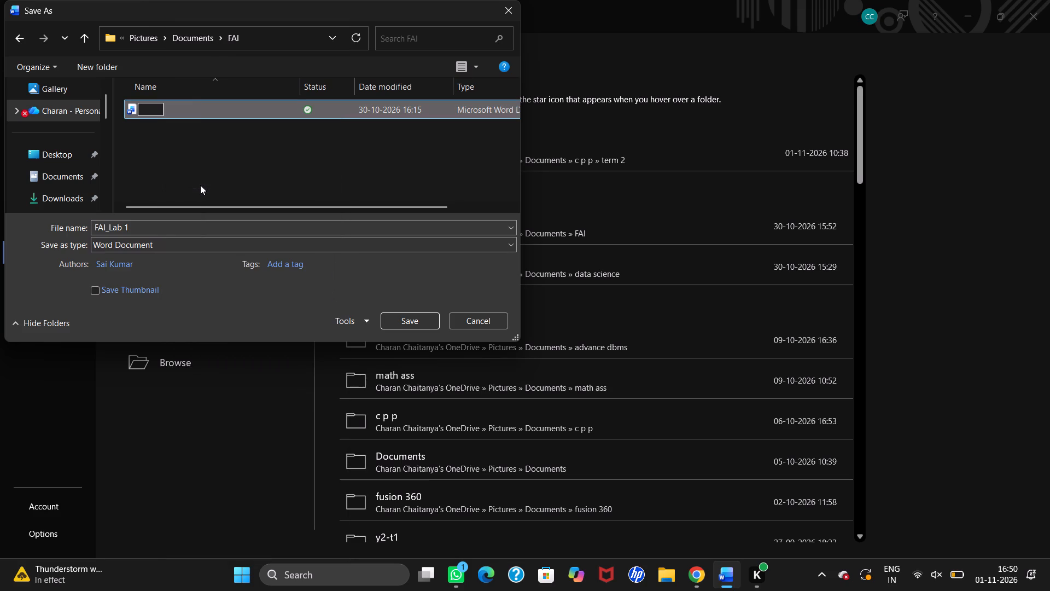
type("fghjk")
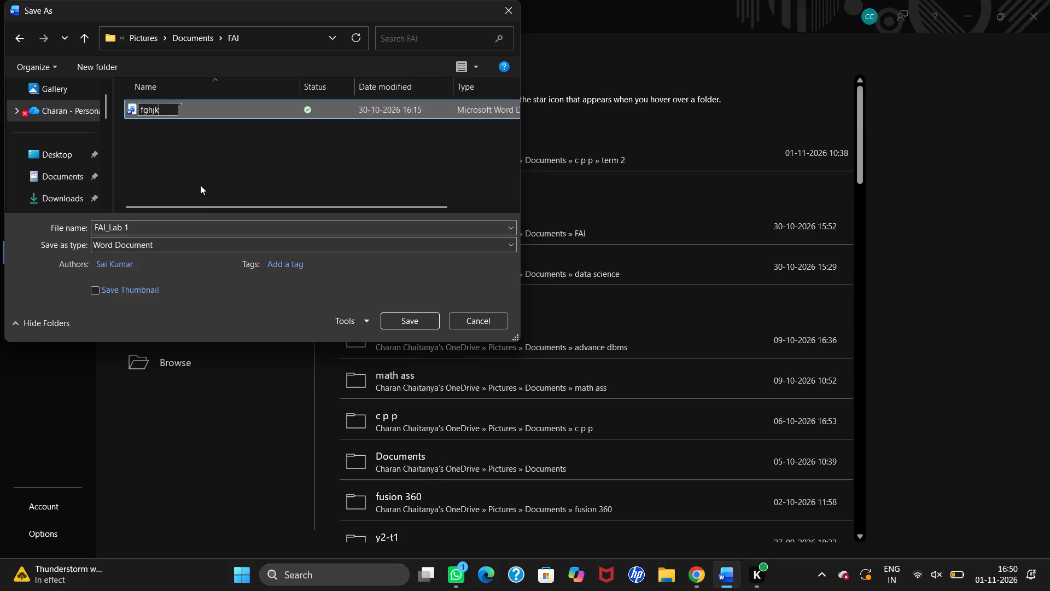
key("Return")
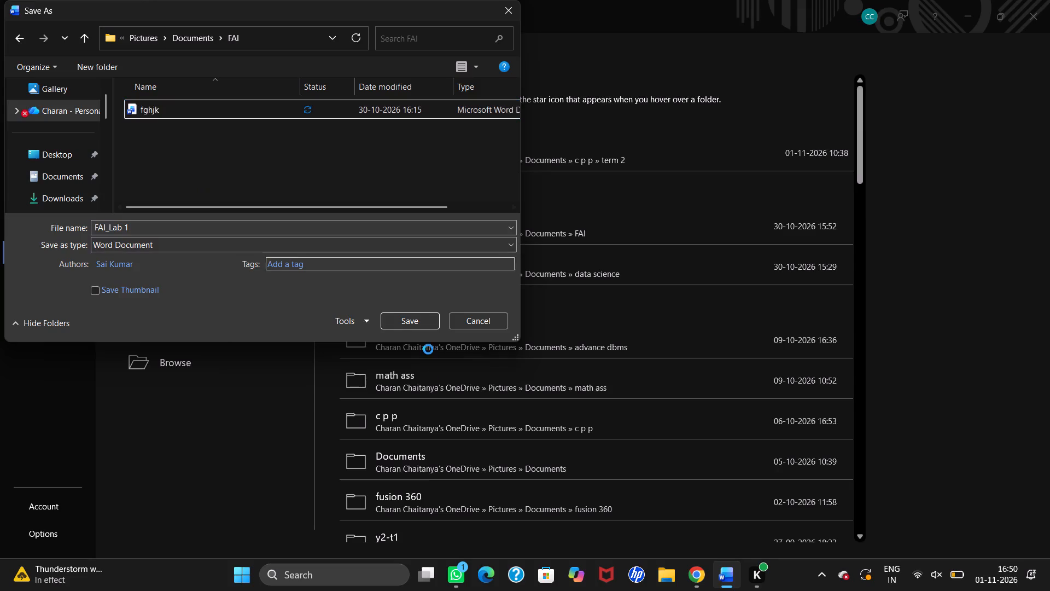
Save the report as a Word document named FAI_Lab 1 in the FAI folder.
left_click(413, 321)
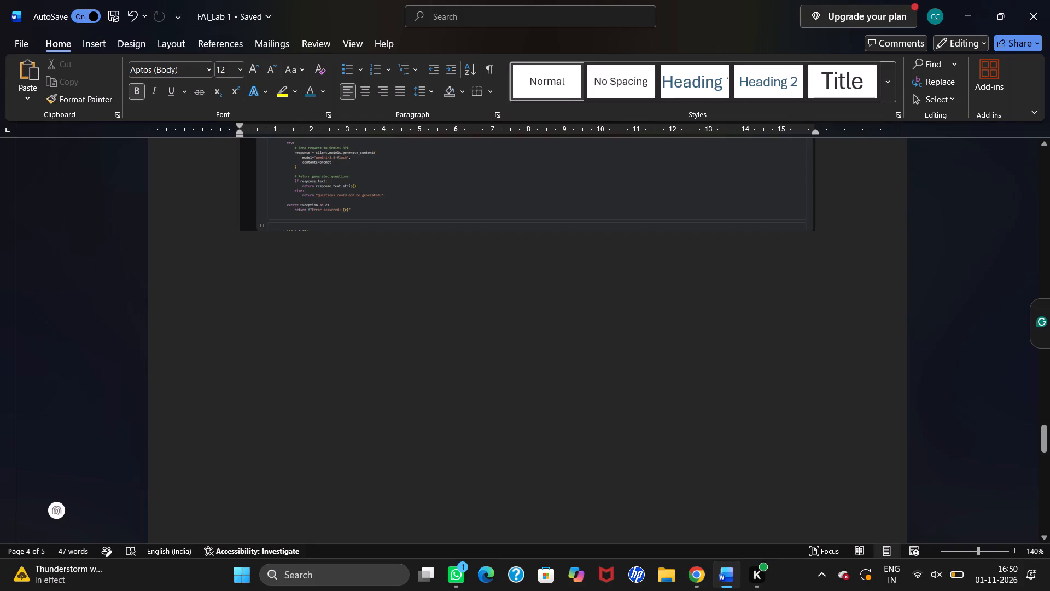
Check the saved report's Experiment_2 captures, both sharing links and the cover page.
scroll(413, 321, "up", 2)
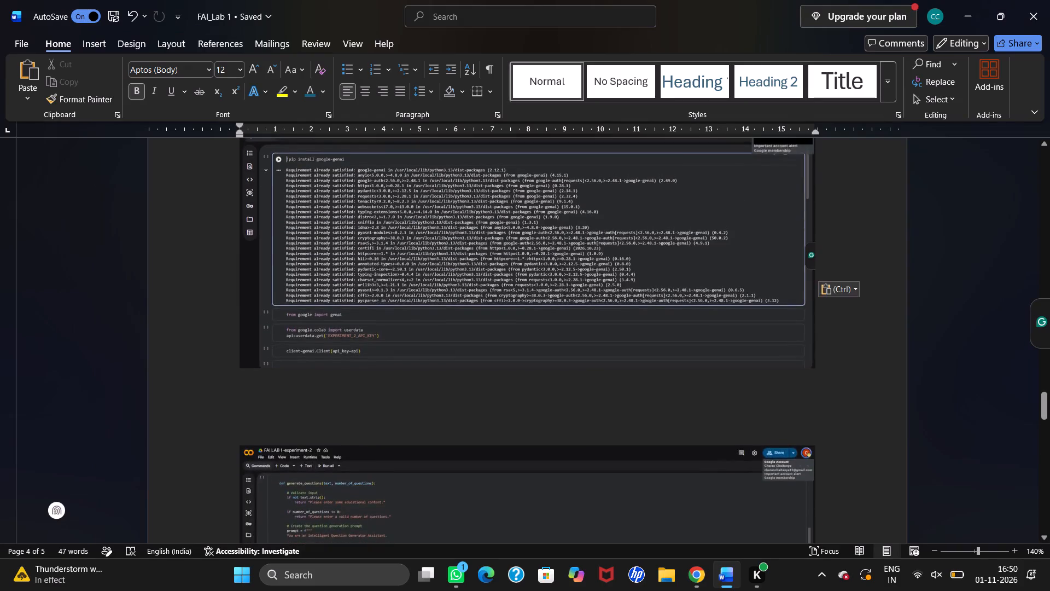
scroll(413, 321, "up", 2)
scroll(413, 321, "down", 1)
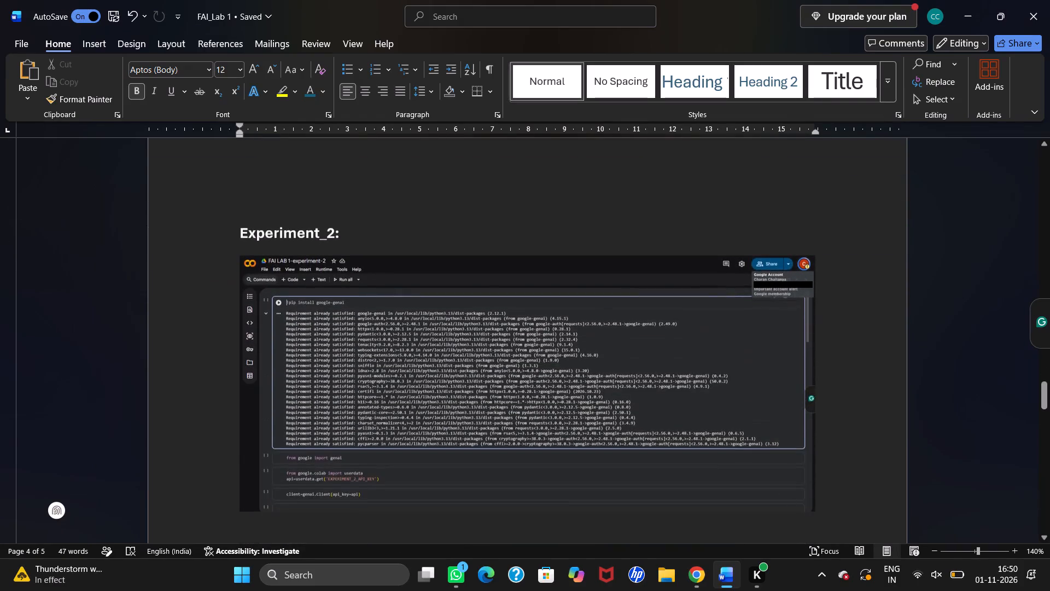
scroll(413, 321, "down", 1)
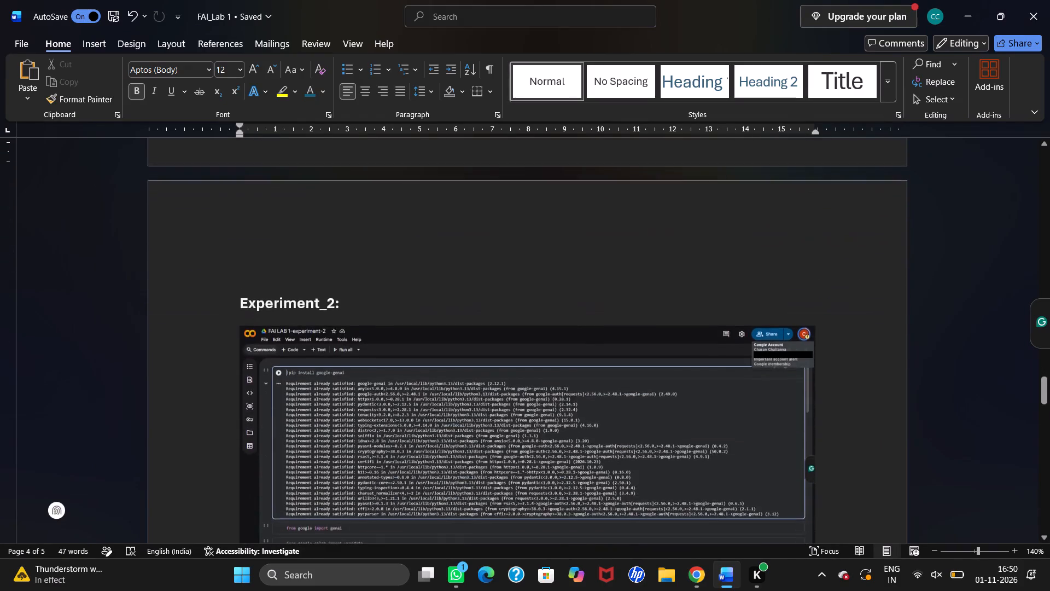
scroll(413, 321, "down", 2)
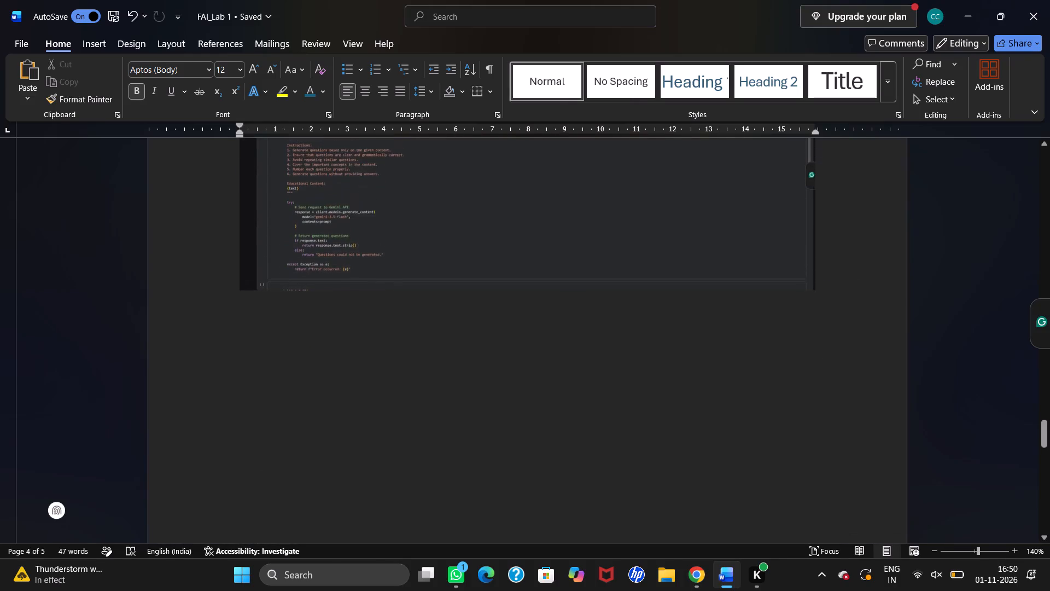
scroll(413, 321, "down", 1)
scroll(413, 321, "up", 1)
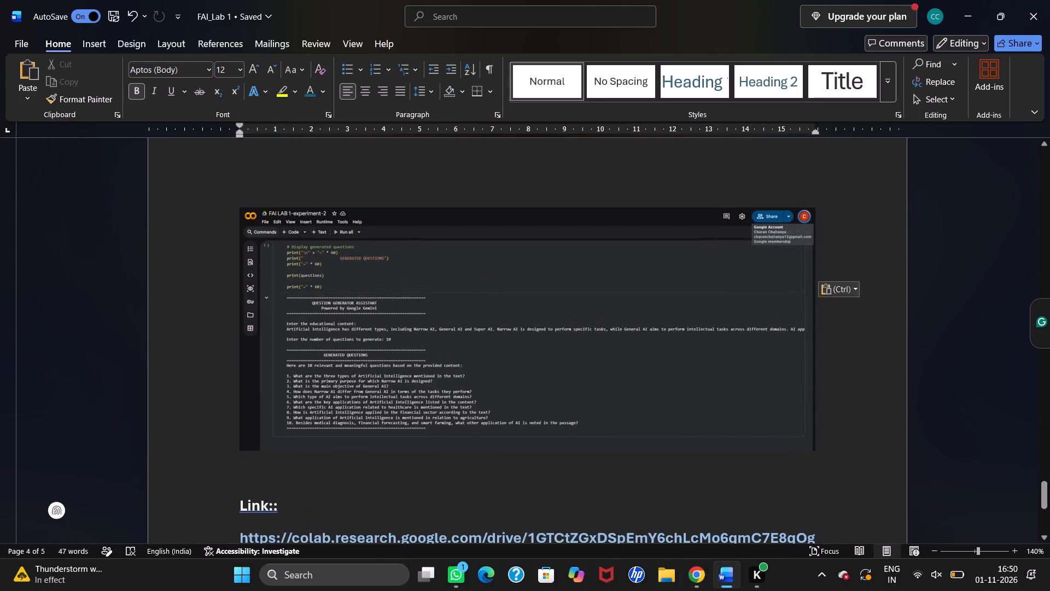
scroll(413, 321, "up", 14)
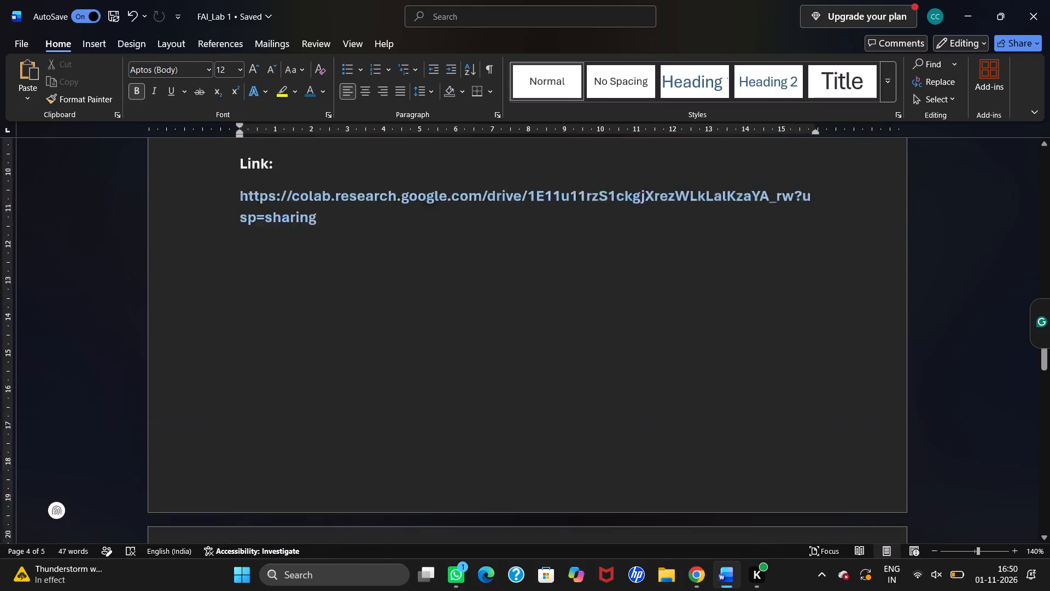
scroll(413, 321, "up", 10)
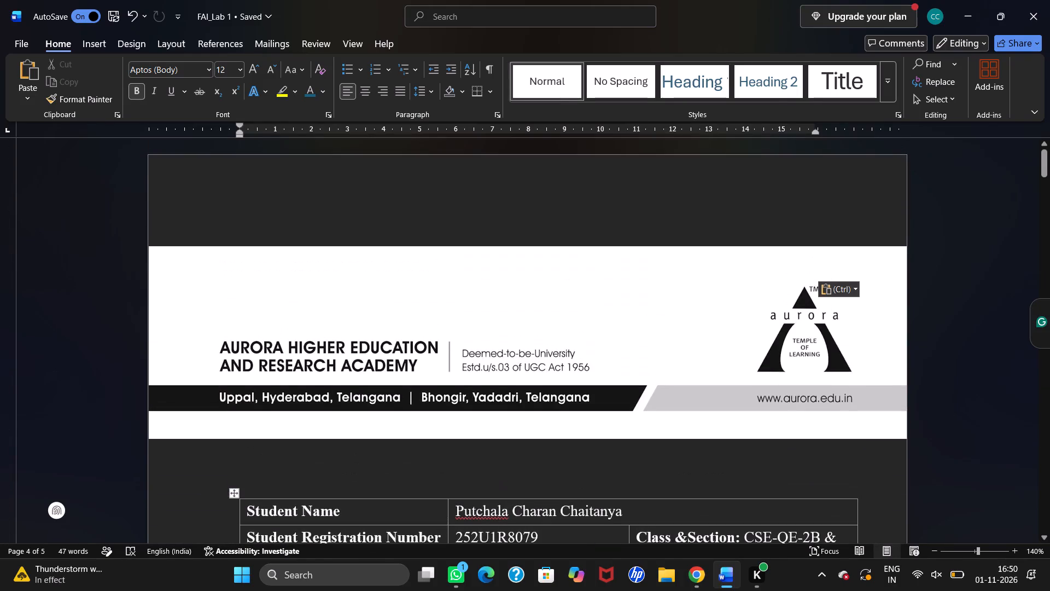
Close the saved FAI_Lab 1 report.
left_click(1017, 15)
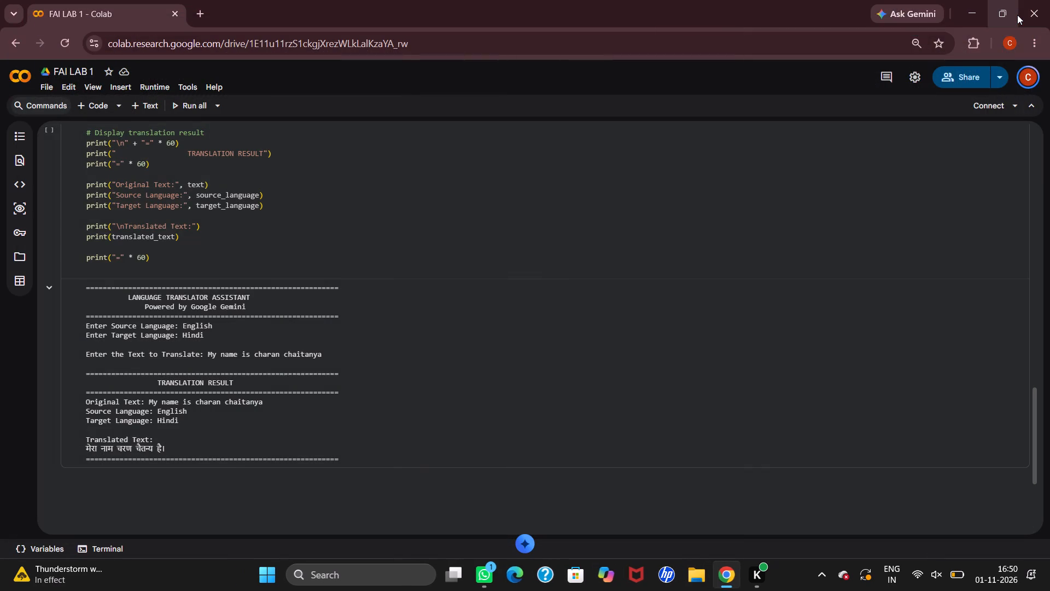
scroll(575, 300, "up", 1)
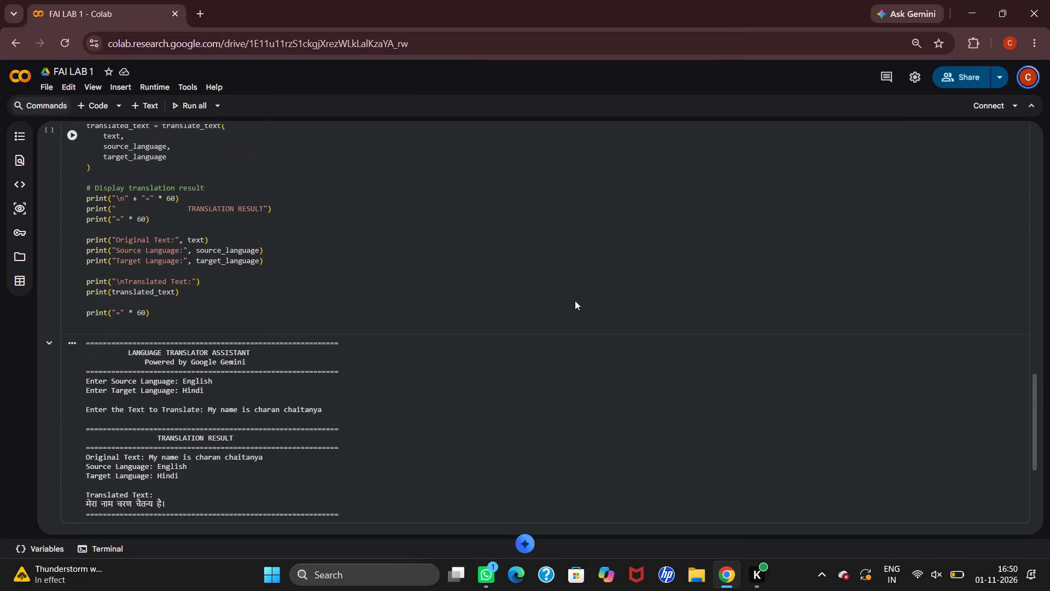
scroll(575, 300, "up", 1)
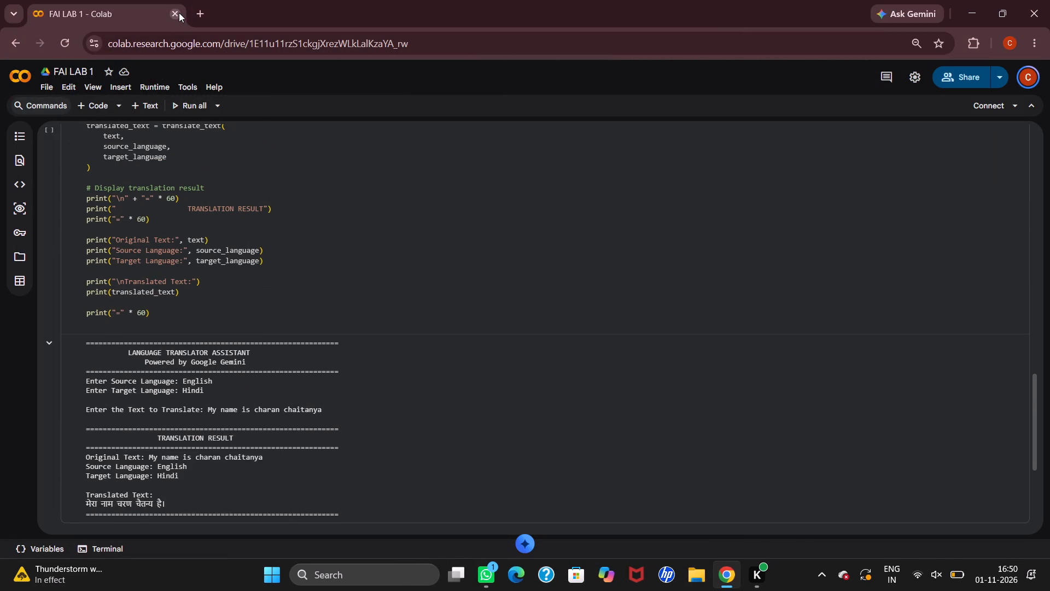
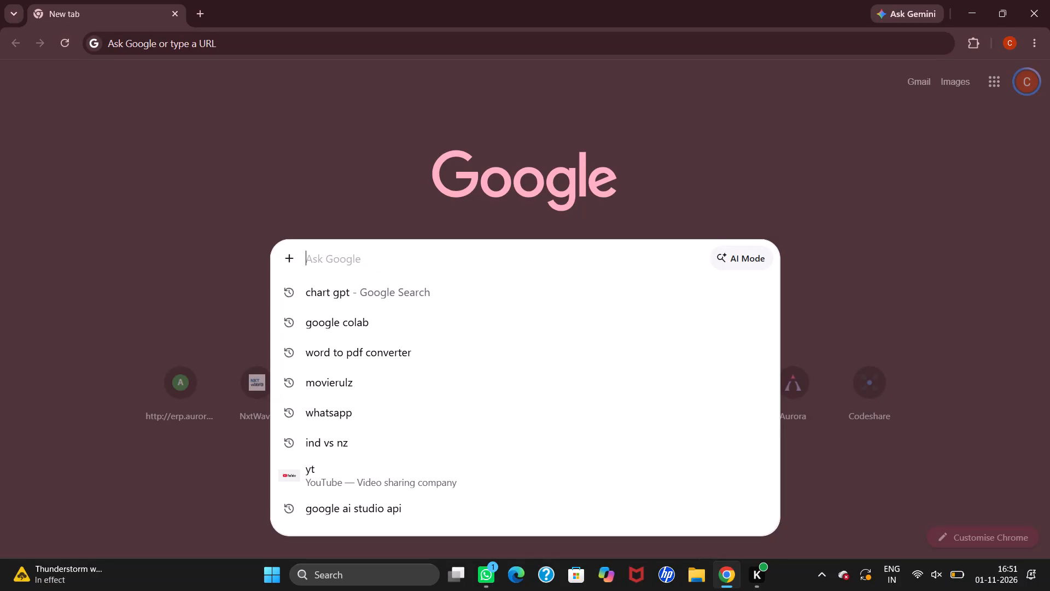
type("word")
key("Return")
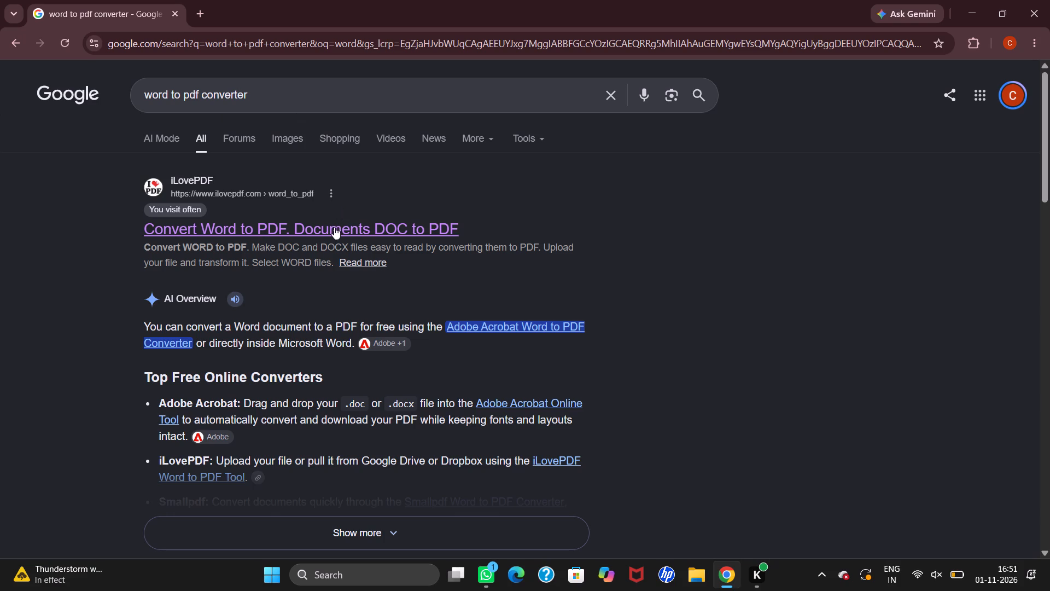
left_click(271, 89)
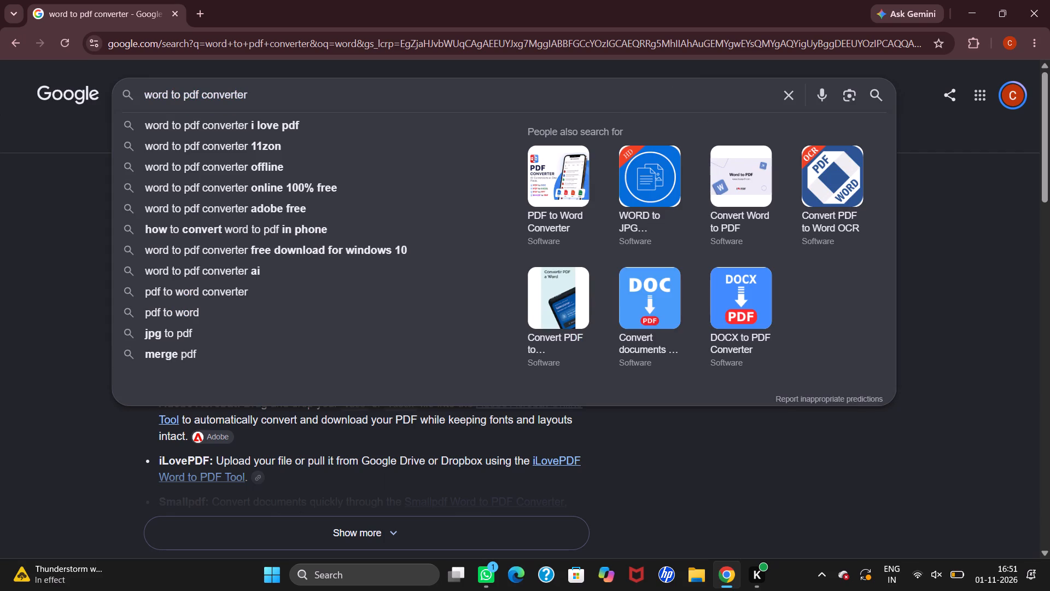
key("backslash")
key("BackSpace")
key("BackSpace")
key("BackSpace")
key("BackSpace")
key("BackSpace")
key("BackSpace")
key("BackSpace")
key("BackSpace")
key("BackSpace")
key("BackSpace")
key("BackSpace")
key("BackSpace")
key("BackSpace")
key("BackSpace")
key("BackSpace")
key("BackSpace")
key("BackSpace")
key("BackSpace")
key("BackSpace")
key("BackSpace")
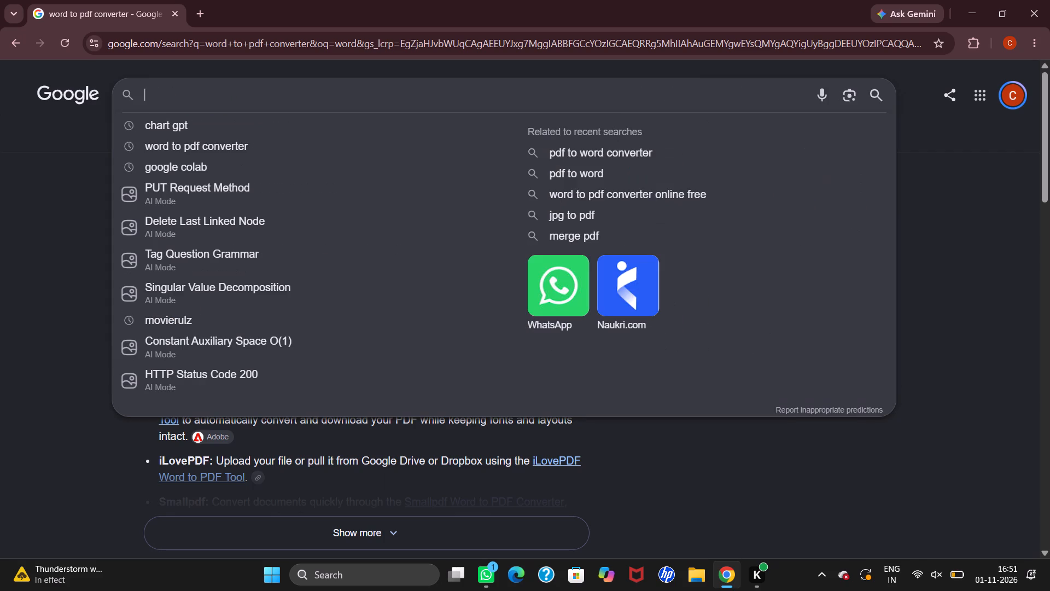
Find iLovePDF's PDF to Word converter and convert the FAI_LAB_2 PDF from Downloads to Word without OCR.
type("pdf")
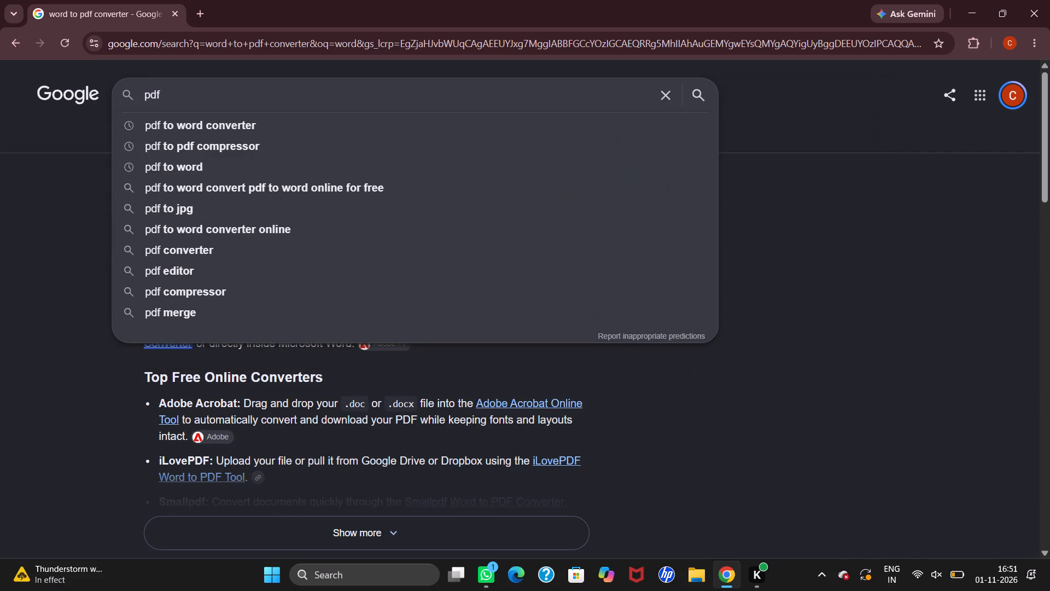
left_click(311, 127)
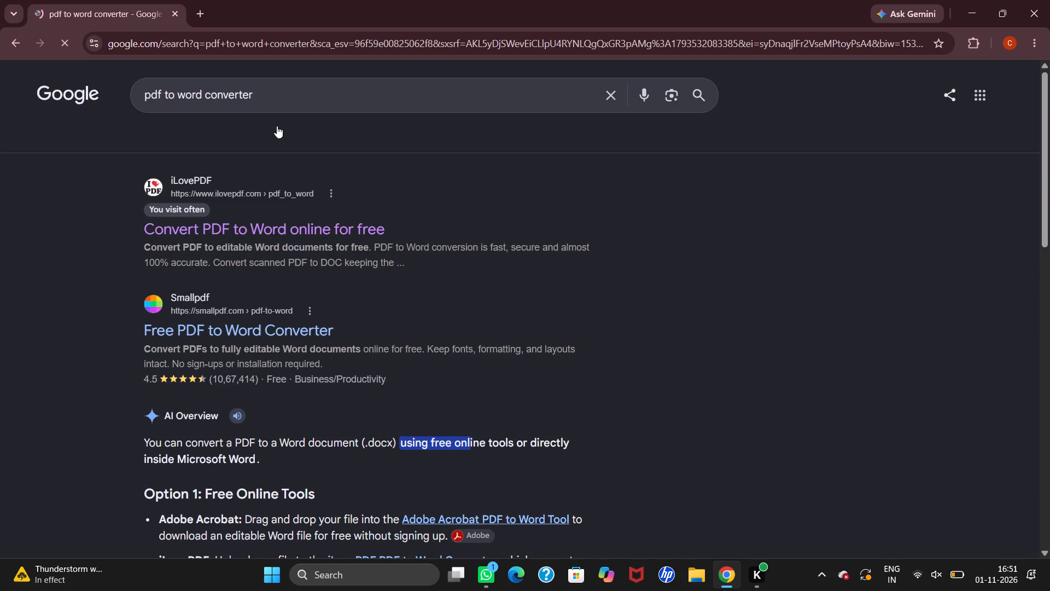
left_click(252, 233)
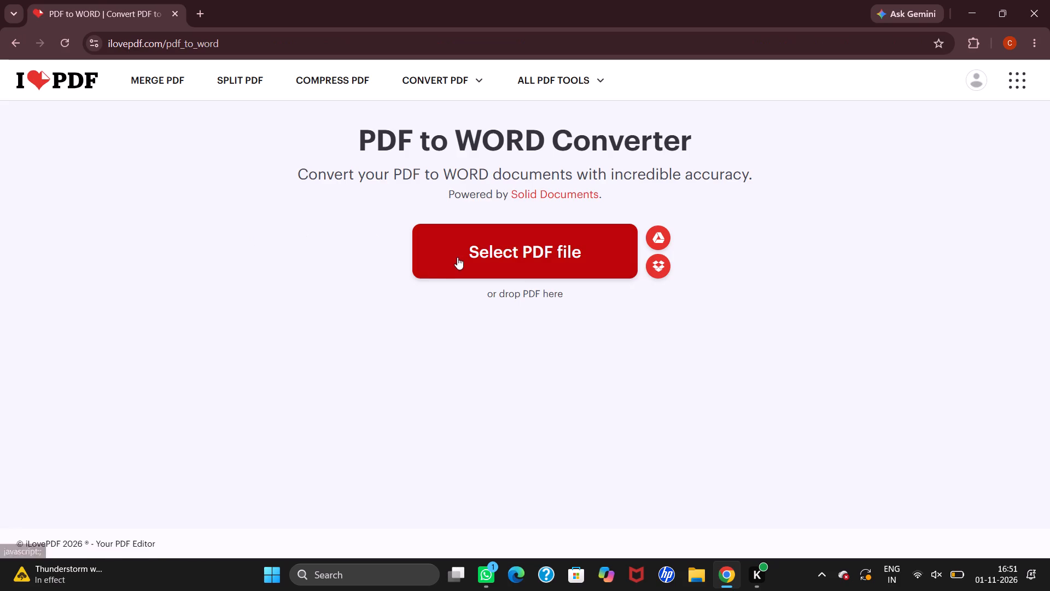
left_click(457, 257)
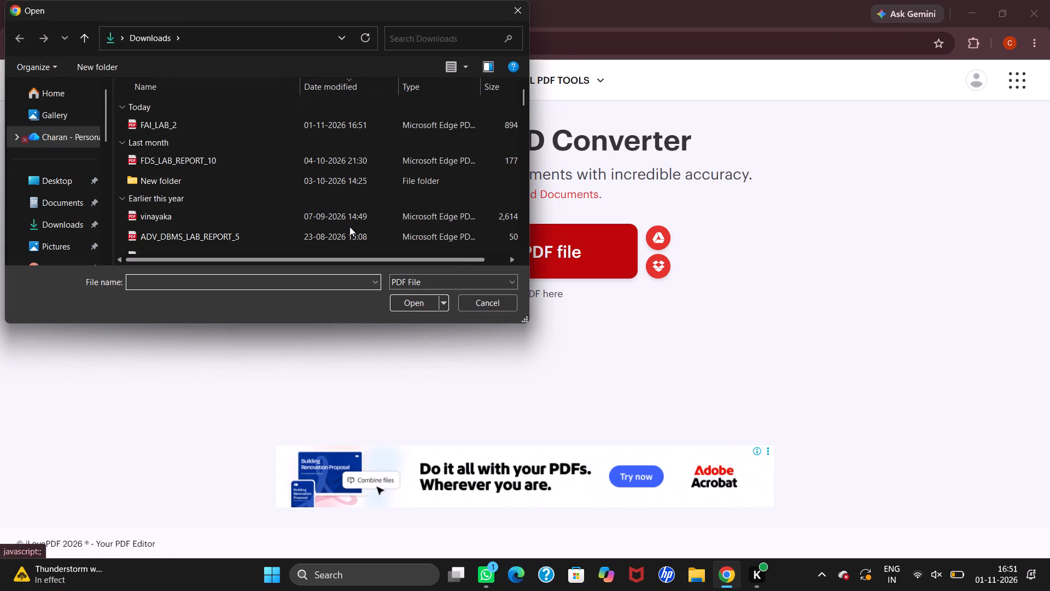
double_click(189, 128)
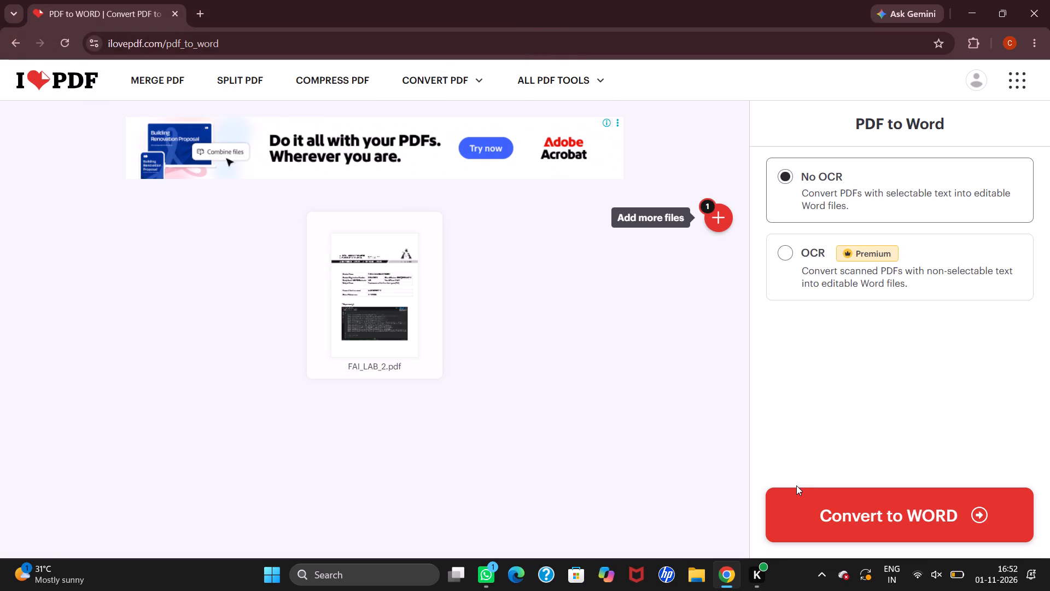
left_click(801, 505)
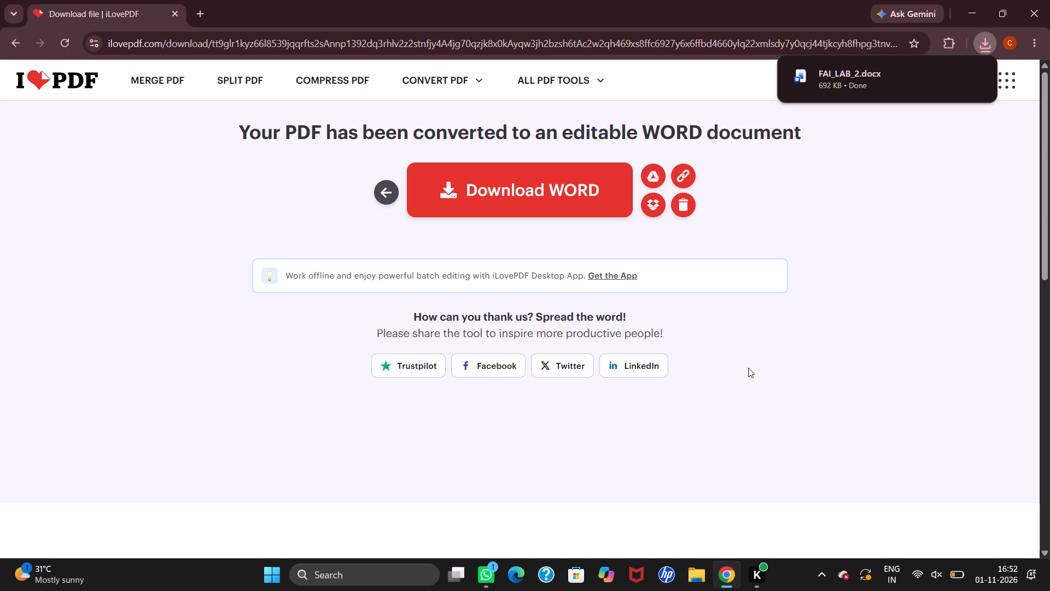
Delete the FAI_LAB_2 PDF from the Downloads folder.
left_click(691, 572)
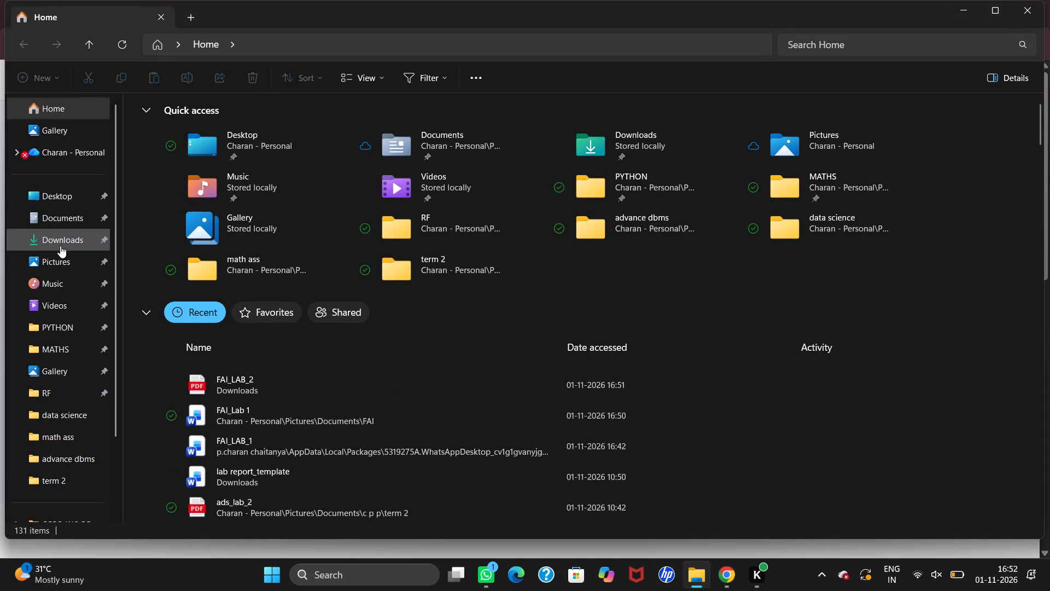
left_click(60, 237)
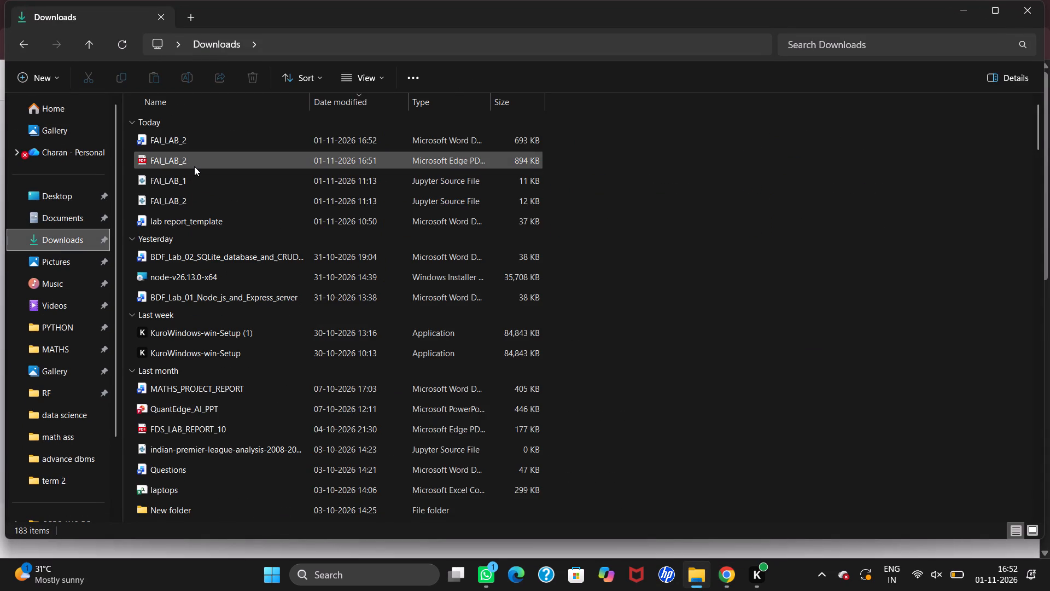
left_click(155, 164)
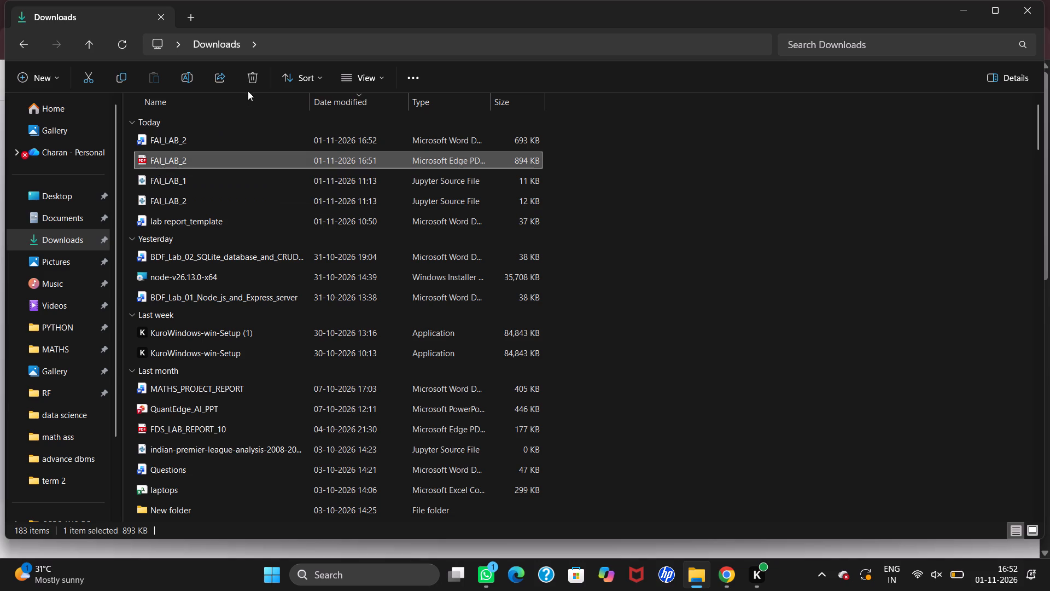
left_click(256, 79)
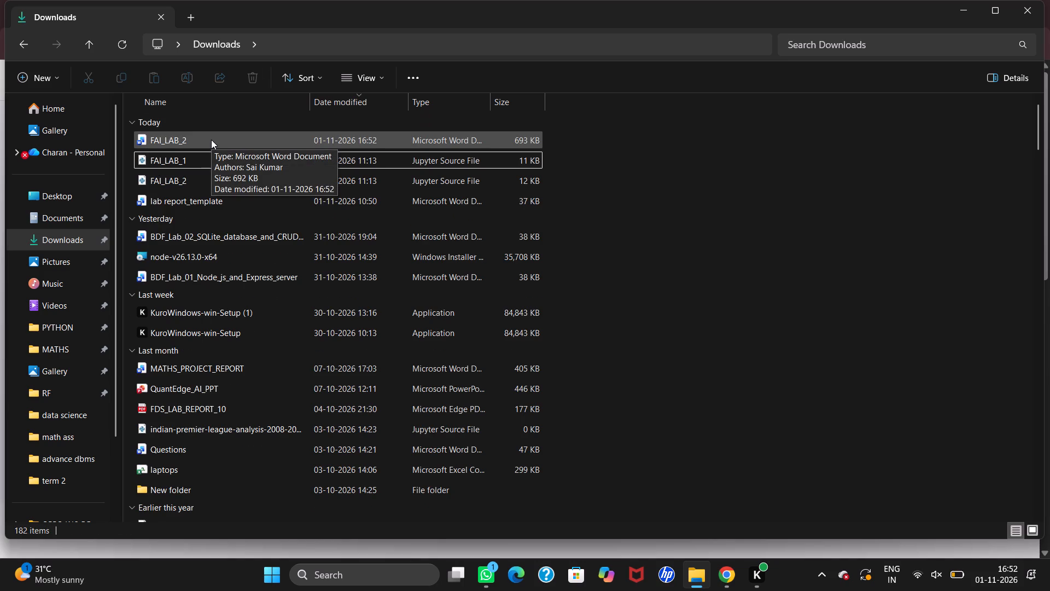
Open the converted FAI_LAB_2 Word document from Downloads and enable editing.
double_click(211, 140)
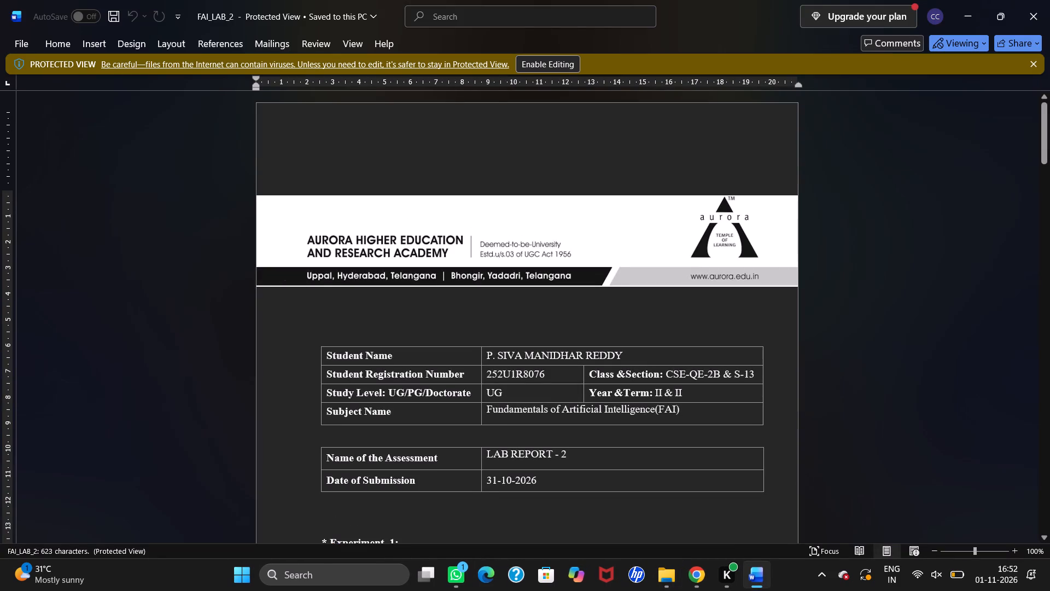
left_click(552, 69)
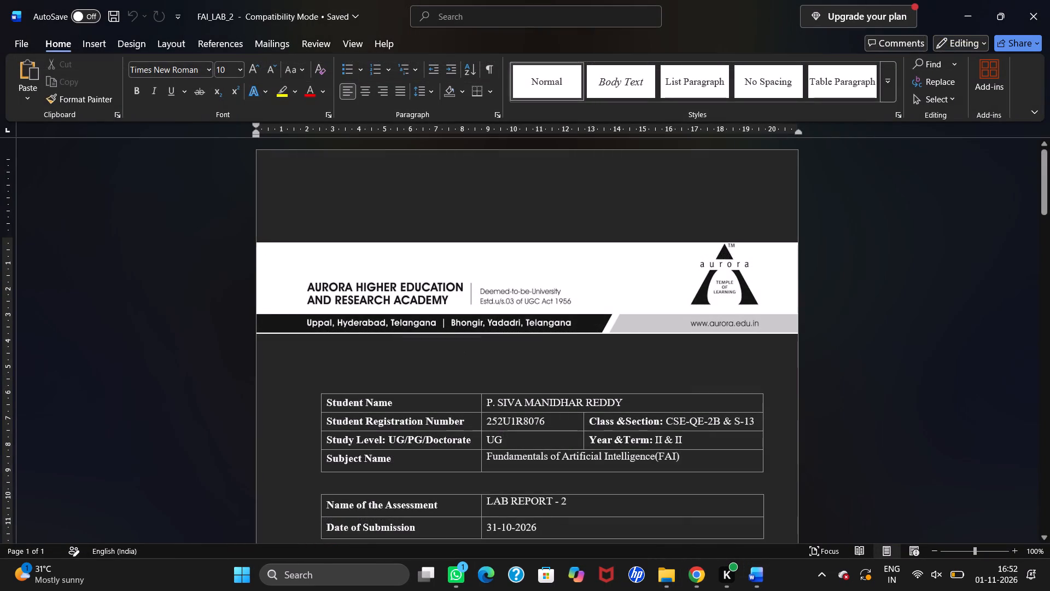
Replace the student name in the report's cover table with the report owner's full name.
scroll(640, 404, "down", 1)
left_click(638, 325)
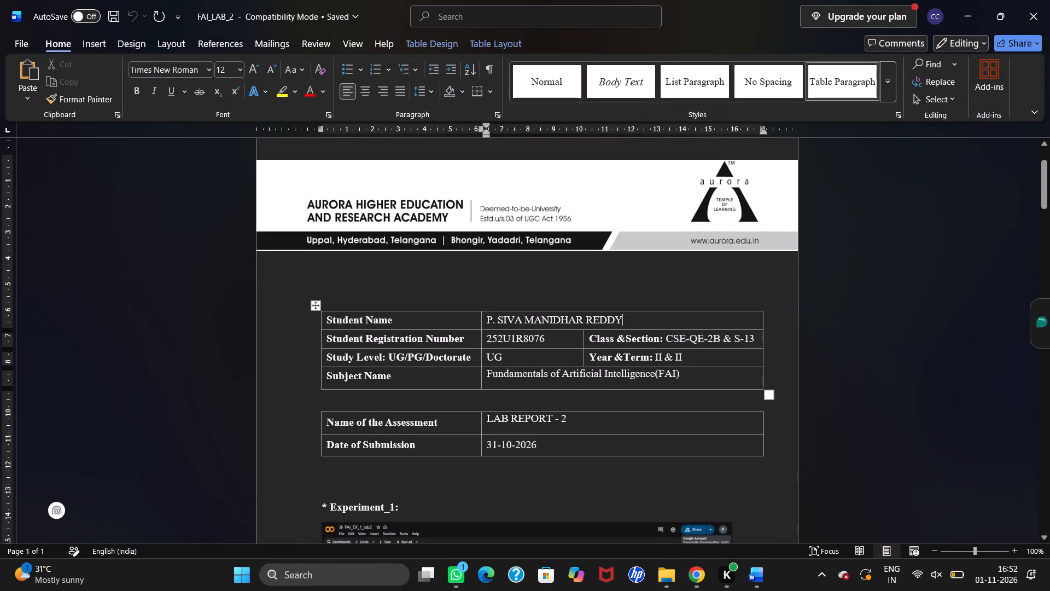
key("BackSpace")
key("BackSpace")
key("BackSpace")
key("BackSpace")
key("BackSpace")
key("BackSpace")
key("BackSpace")
key("BackSpace")
key("BackSpace")
key("BackSpace")
key("BackSpace")
key("BackSpace")
key("BackSpace")
key("BackSpace")
key("BackSpace")
key("BackSpace")
key("BackSpace")
key("BackSpace")
key("BackSpace")
key("BackSpace")
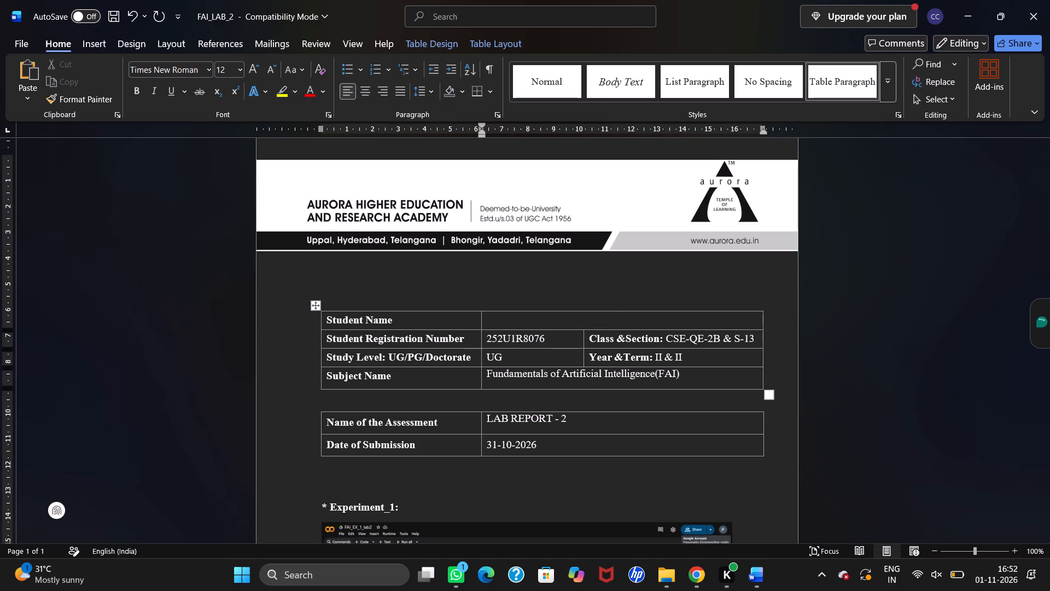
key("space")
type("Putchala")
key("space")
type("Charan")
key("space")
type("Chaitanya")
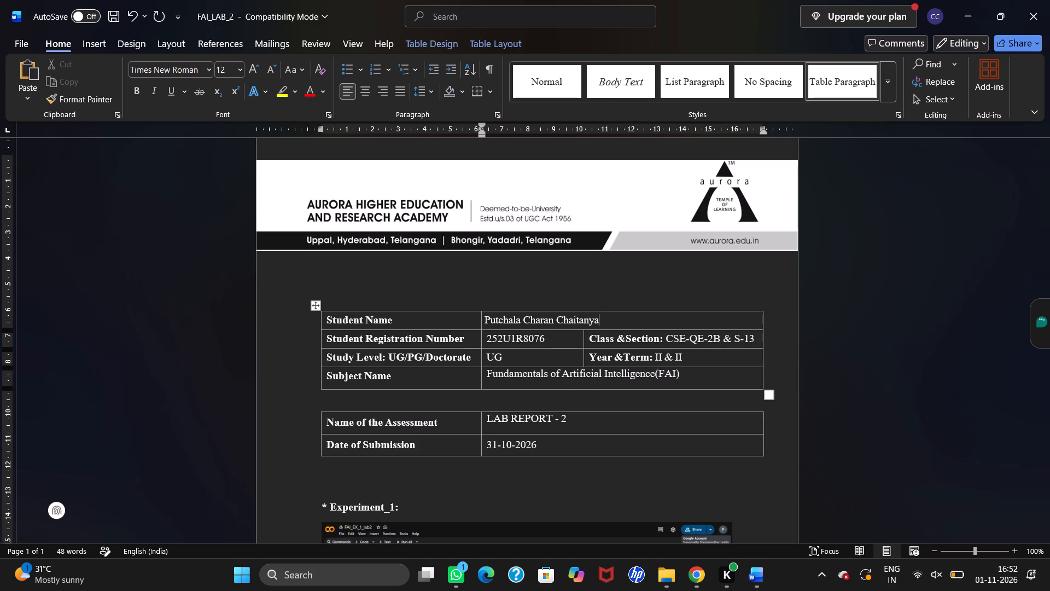
Correct the last digit of the student registration number in the cover table.
left_click(557, 338)
key("BackSpace")
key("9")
Set the date of submission in the assessment table to 1-11-2026.
scroll(570, 377, "down", 1)
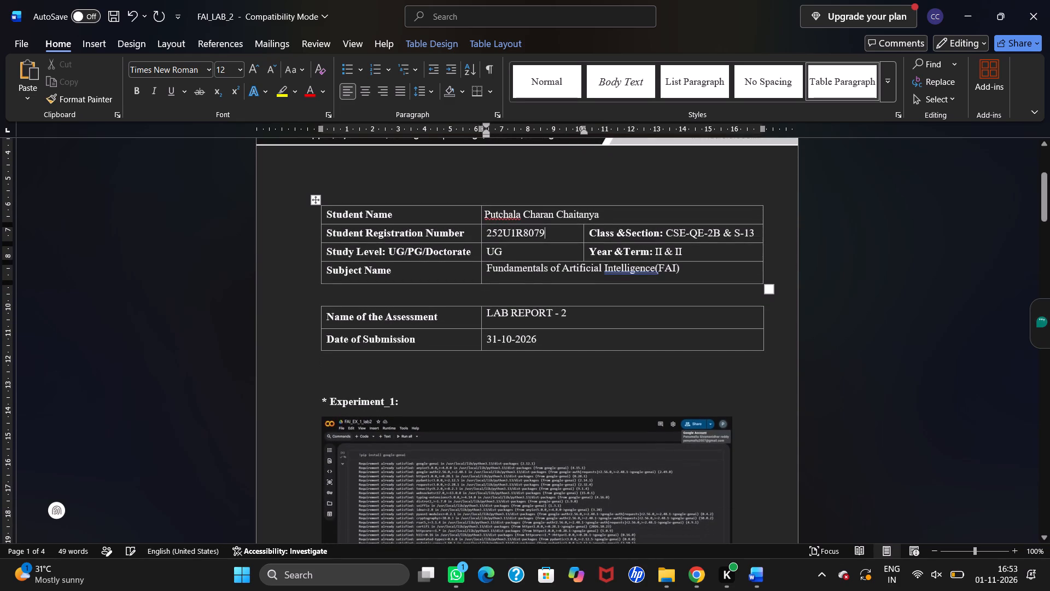
left_click(492, 336)
key("BackSpace")
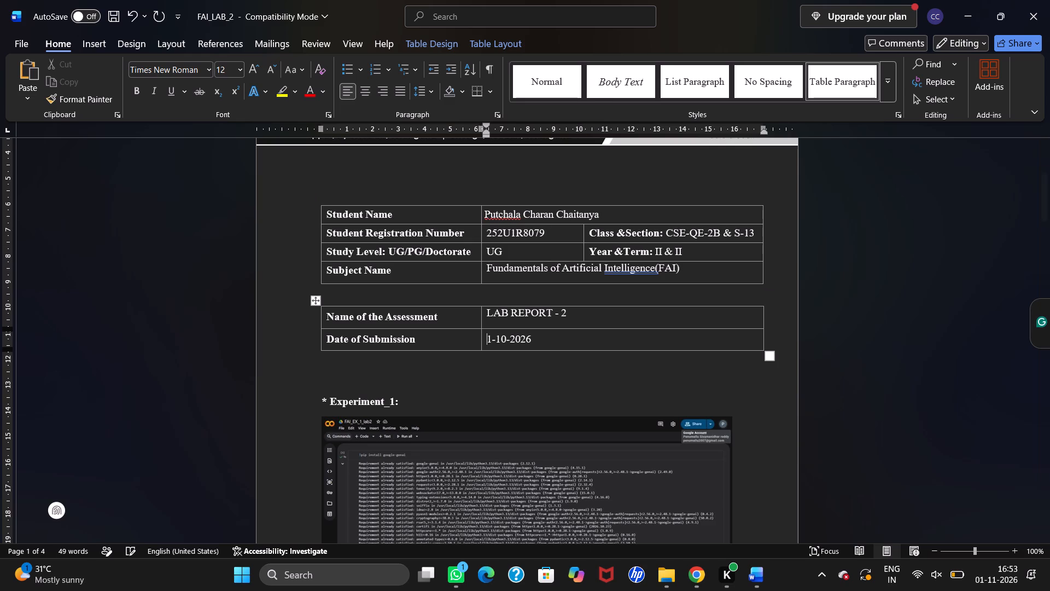
key("Right")
key("Right")
key("Right")
key("Right")
key("BackSpace")
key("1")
Find Google Colab in a new browser tab and open the recent notebook FAI-lab 2-EX 1 for Experiment_1.
scroll(480, 385, "down", 1)
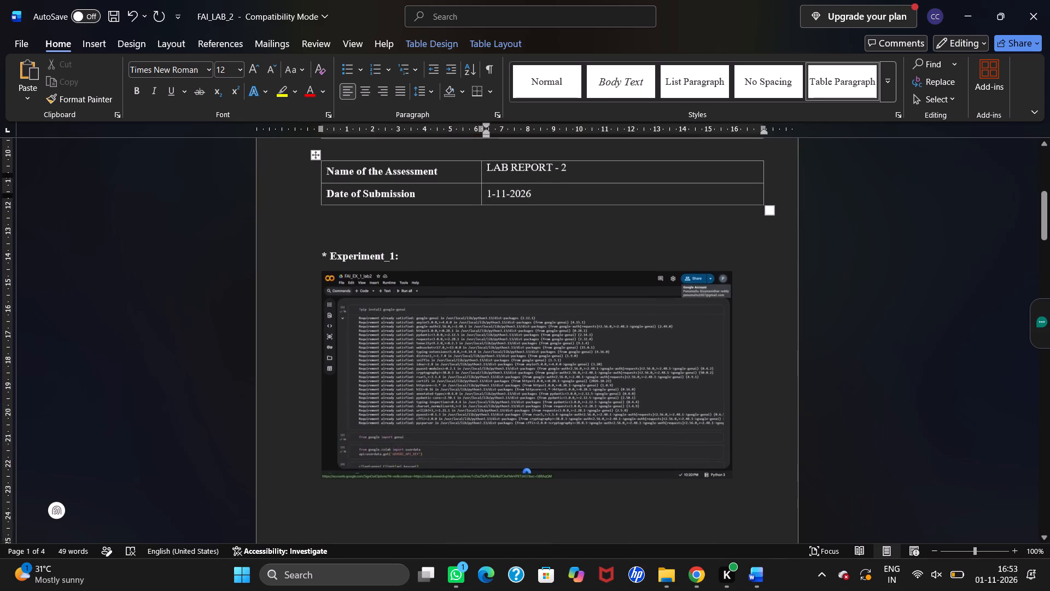
scroll(480, 385, "down", 2)
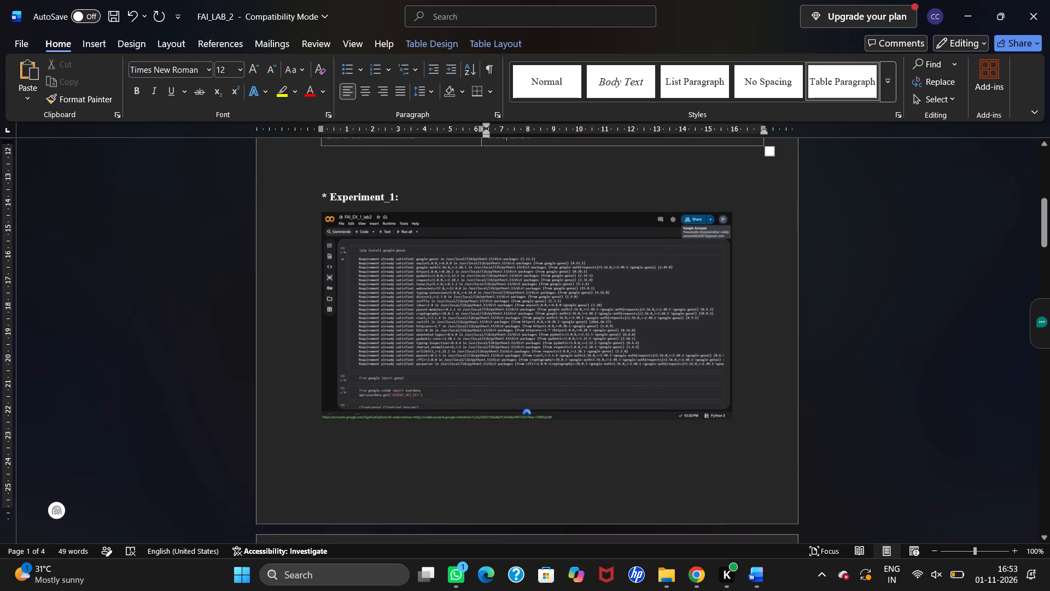
scroll(480, 385, "down", 1)
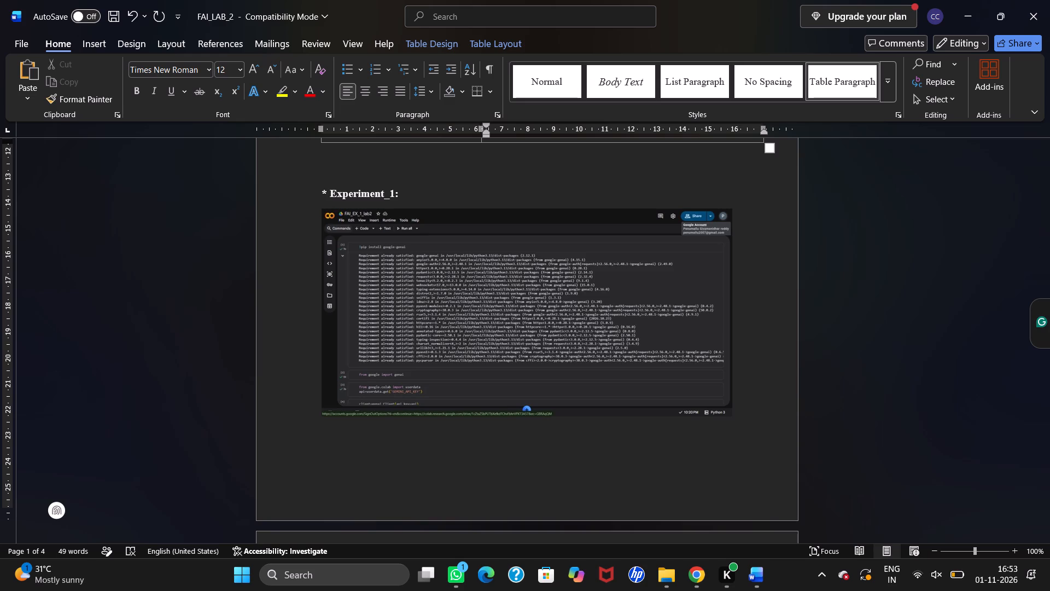
left_click(967, 11)
left_click(965, 12)
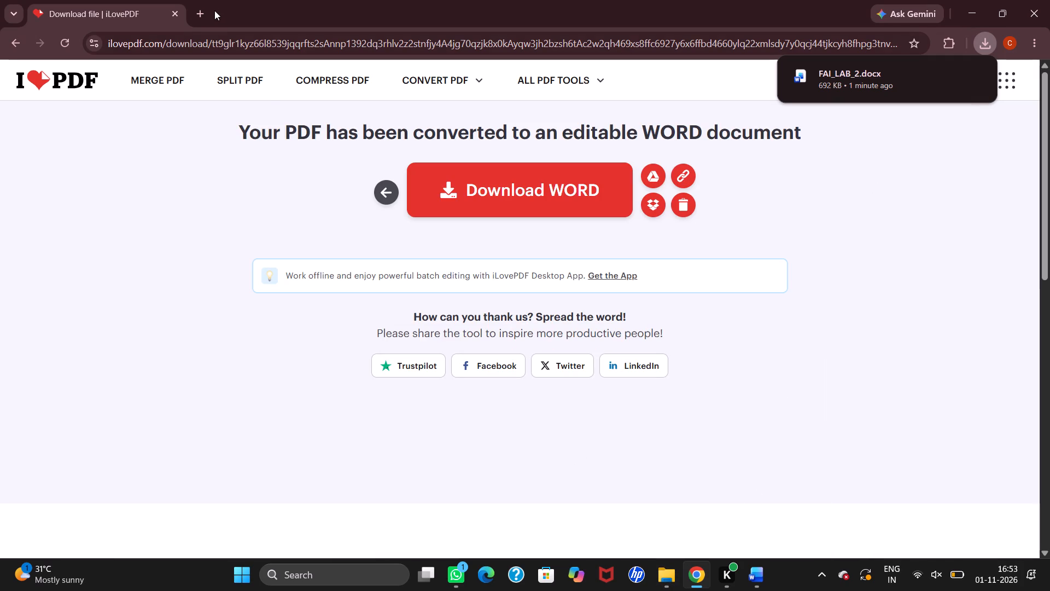
left_click(202, 10)
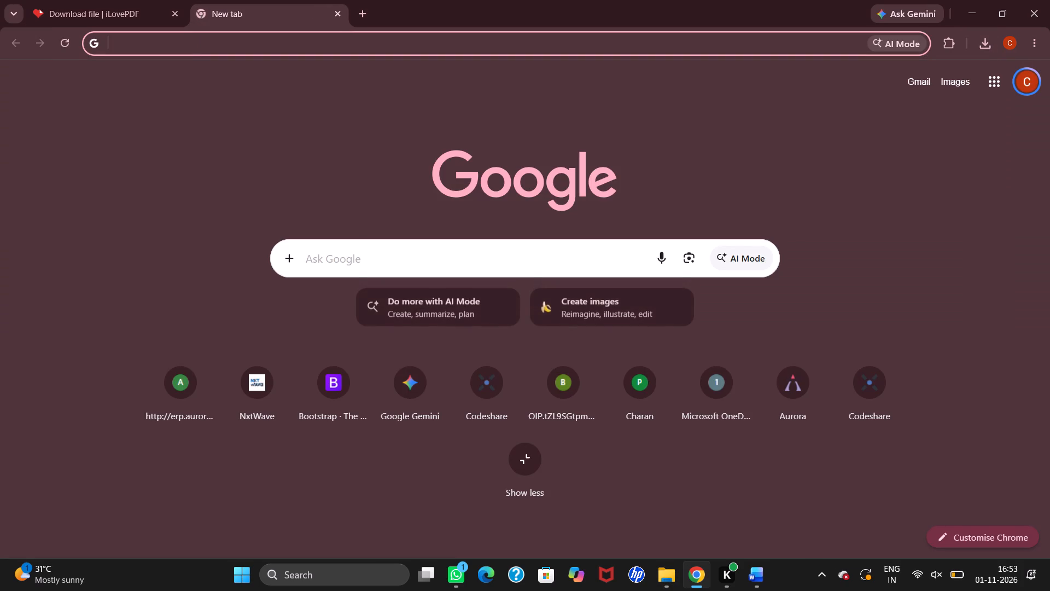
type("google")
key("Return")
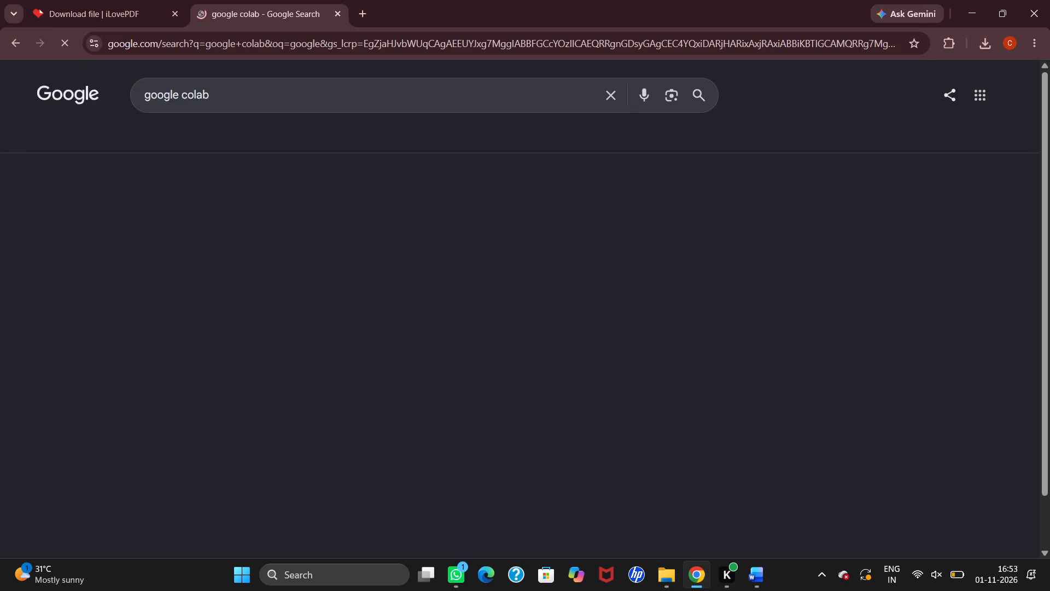
left_click(201, 217)
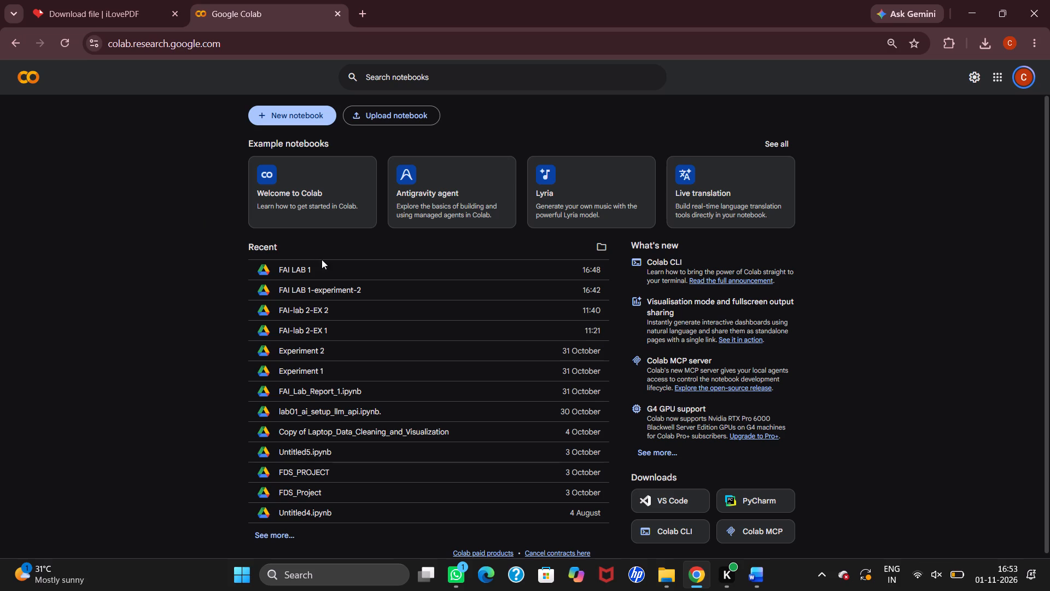
left_click(303, 329)
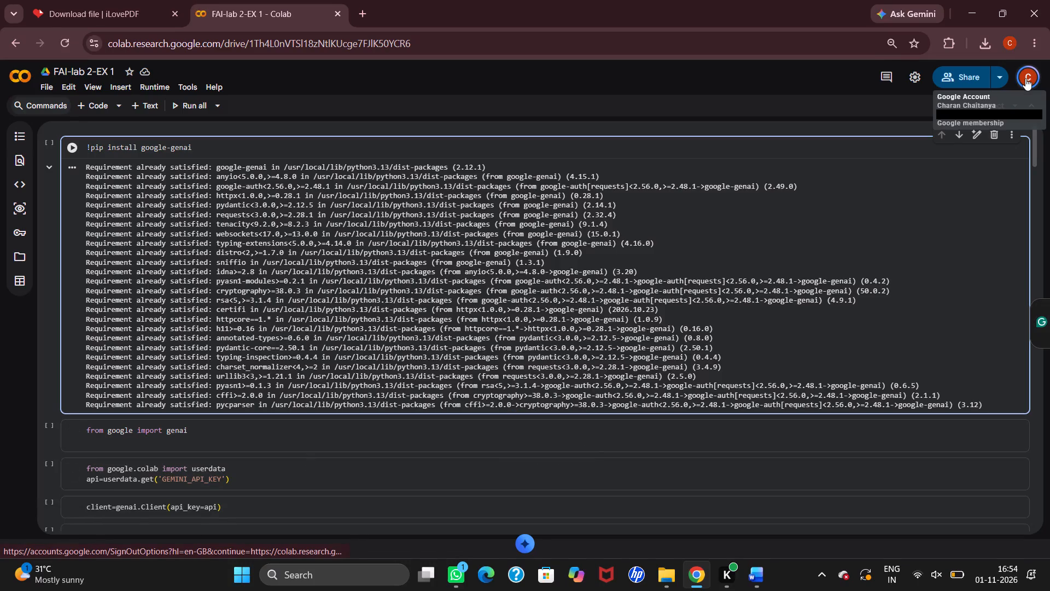
Capture the top of the FAI-lab 2-EX 1 notebook, from the address bar to the client cell, with the Google account details showing.
key("Print")
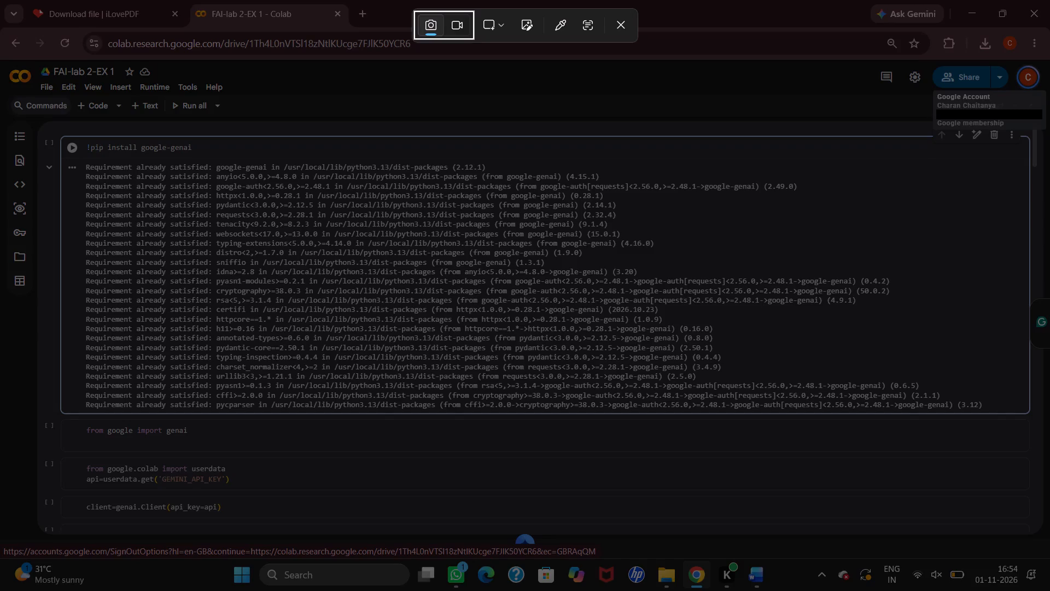
left_click_drag(0, 28, 716, 384)
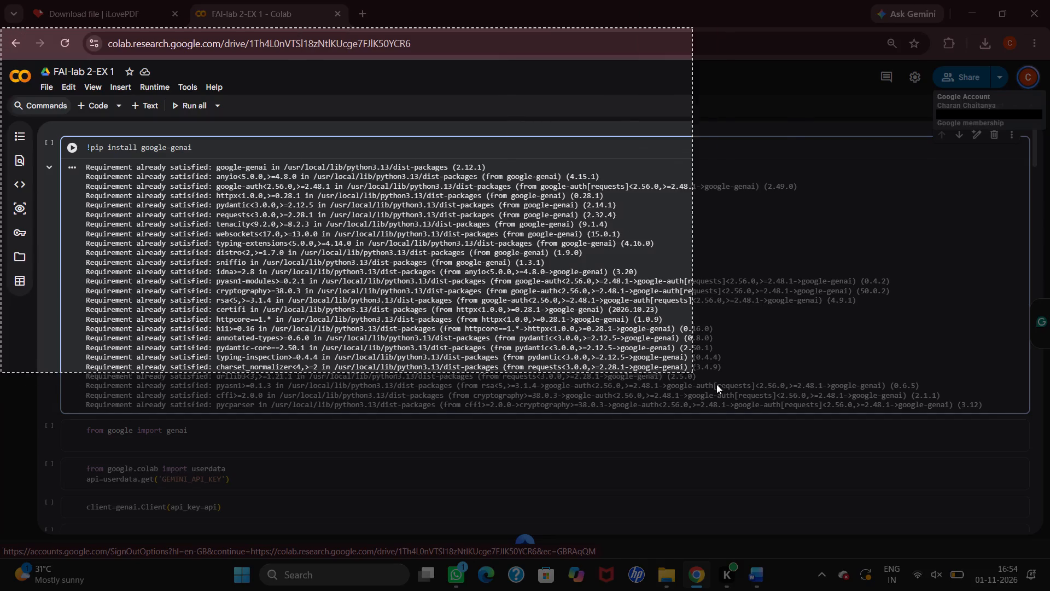
left_click_drag(716, 384, 952, 526)
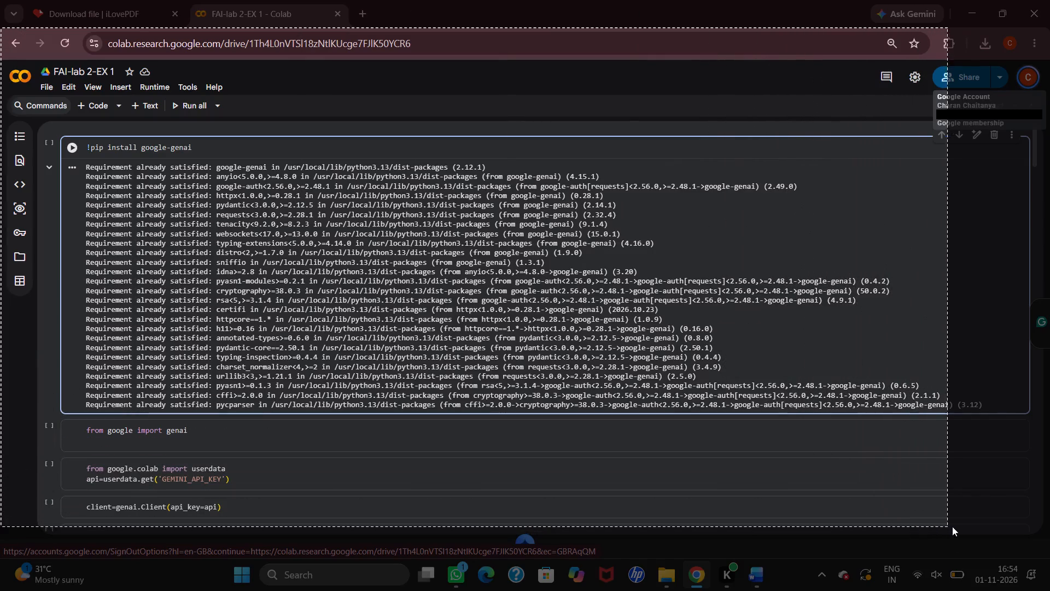
left_click_drag(952, 526, 1049, 525)
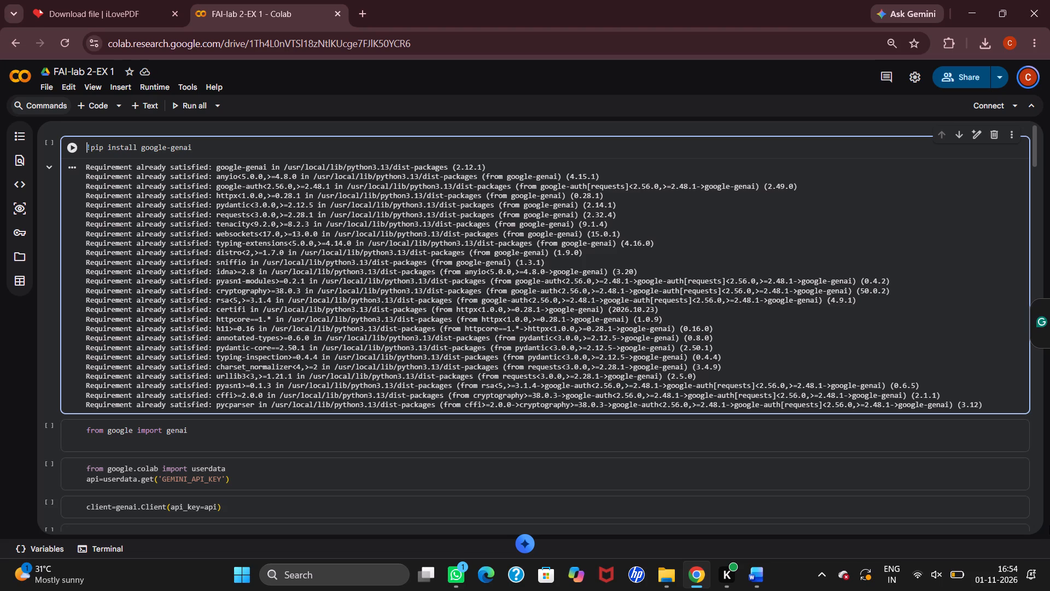
Switch to the FAI_LAB_2 document in Word and show it maximized.
key("alt+Tab")
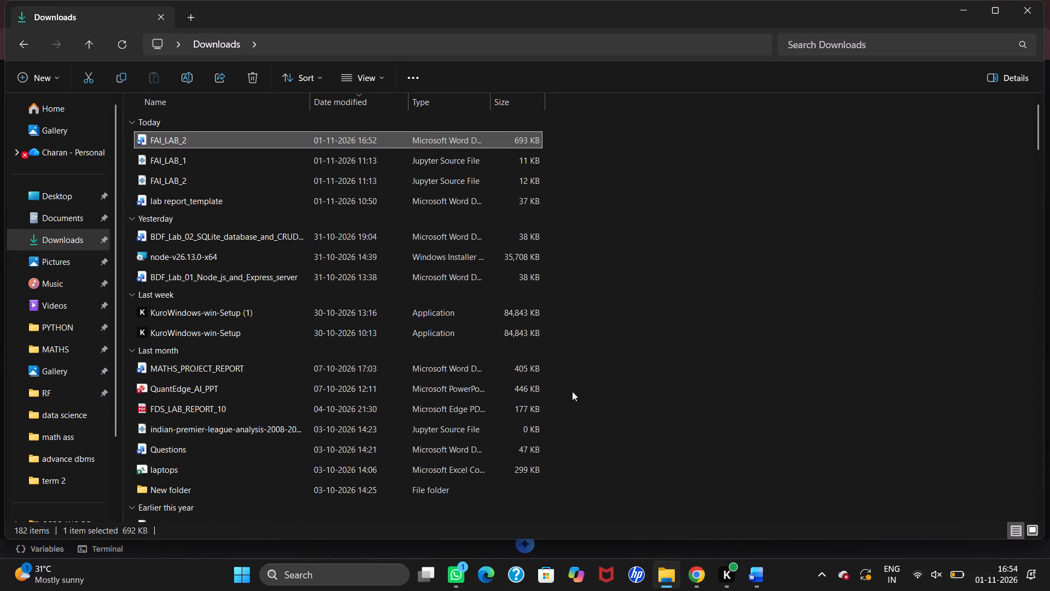
left_click(967, 11)
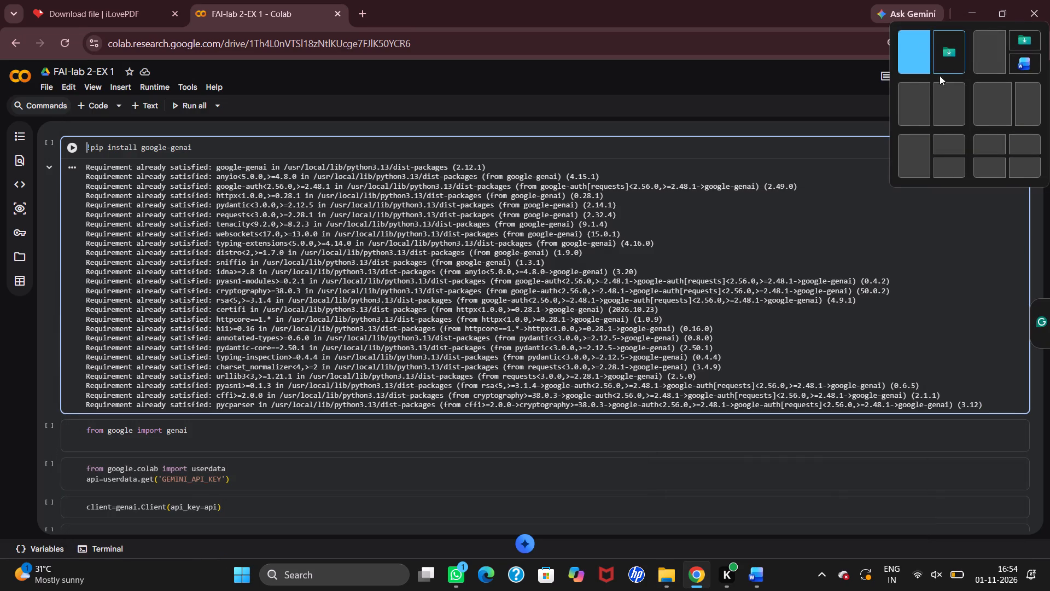
left_click(920, 92)
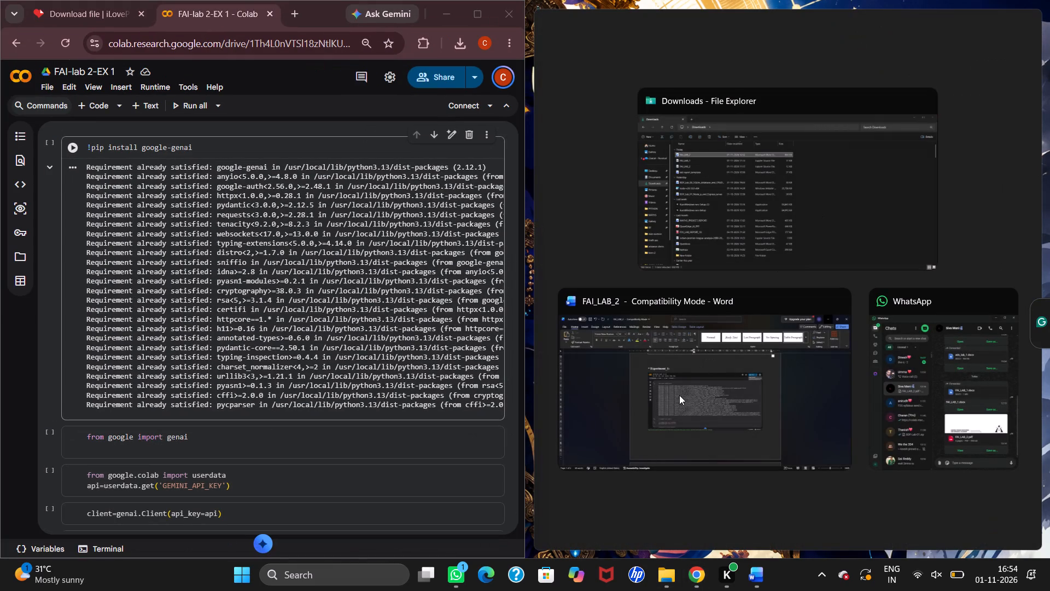
left_click(679, 395)
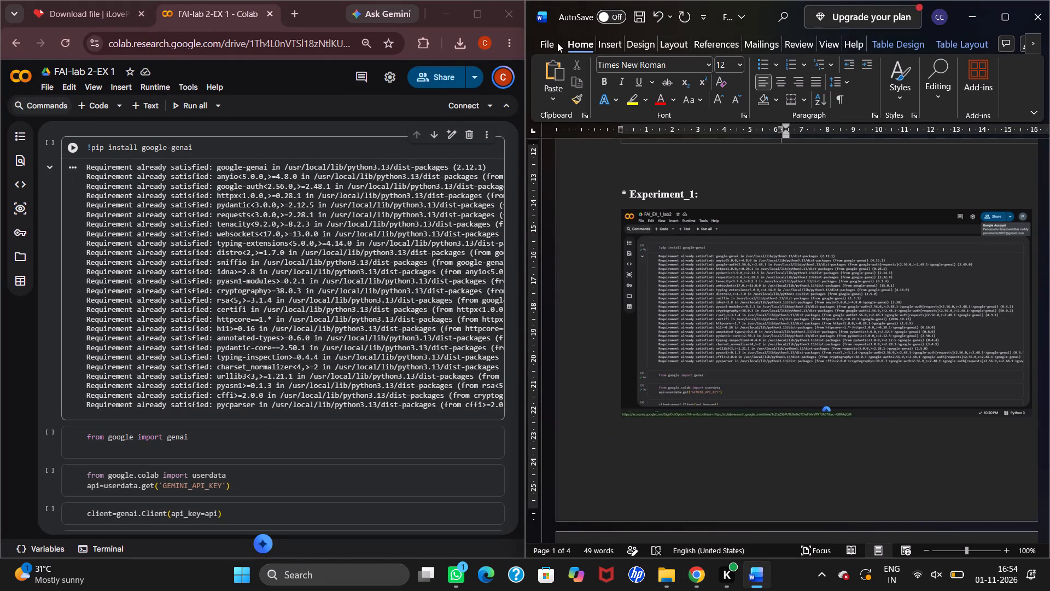
left_click(491, 8)
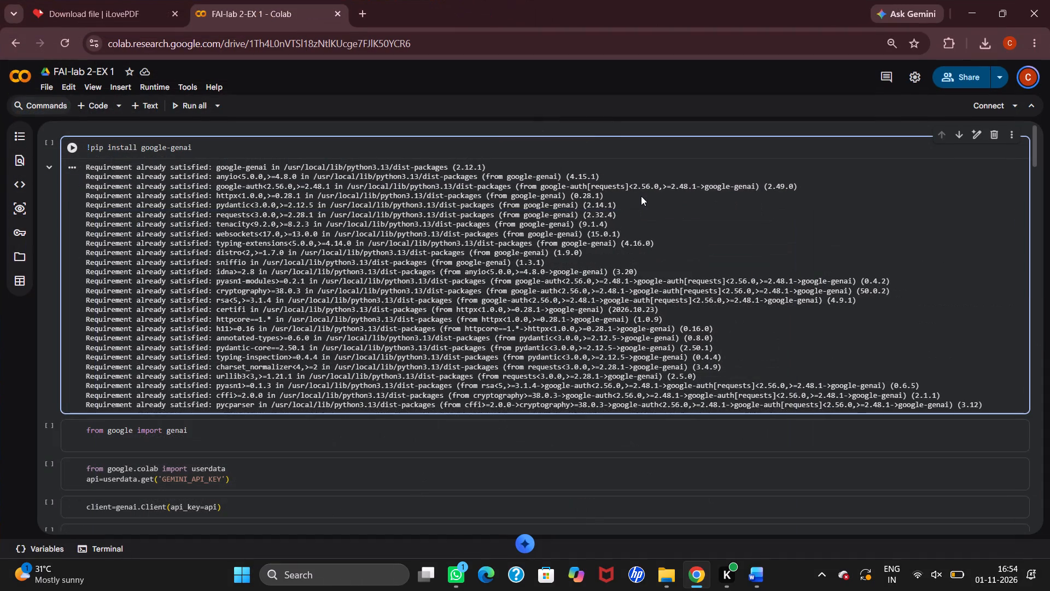
key("alt+Tab")
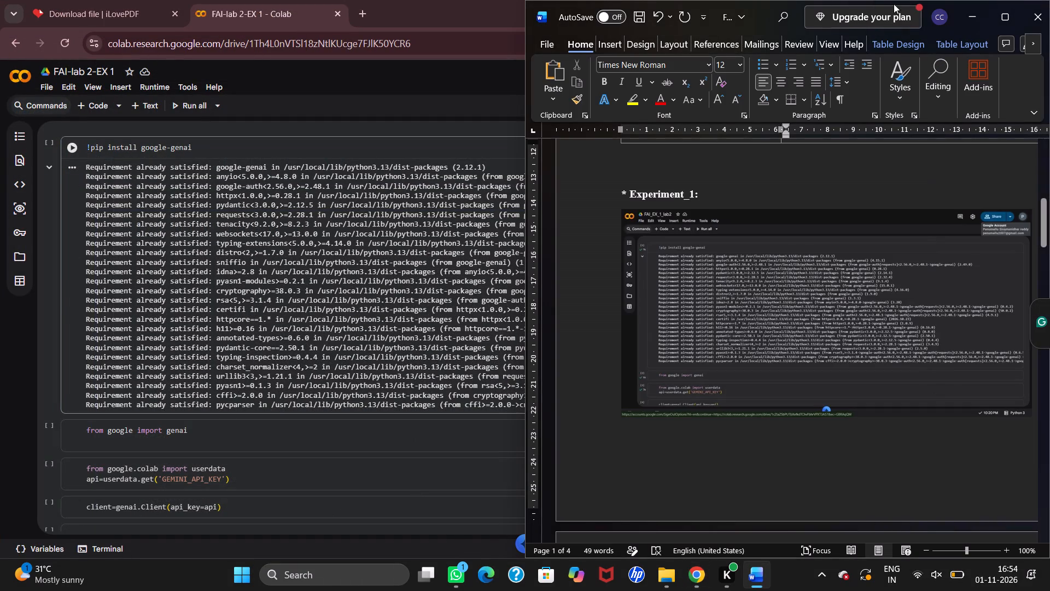
left_click(1006, 15)
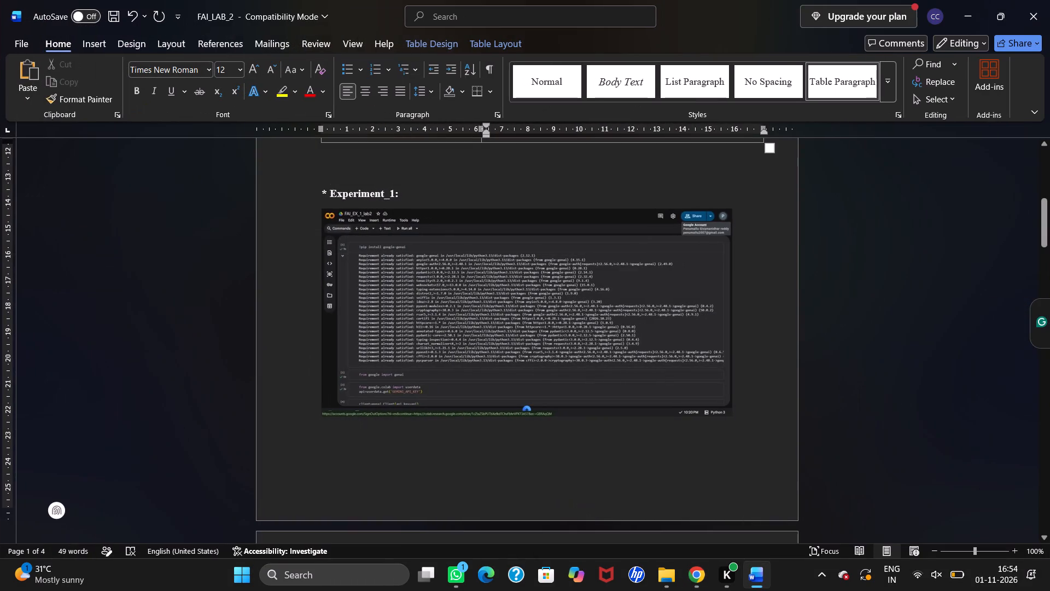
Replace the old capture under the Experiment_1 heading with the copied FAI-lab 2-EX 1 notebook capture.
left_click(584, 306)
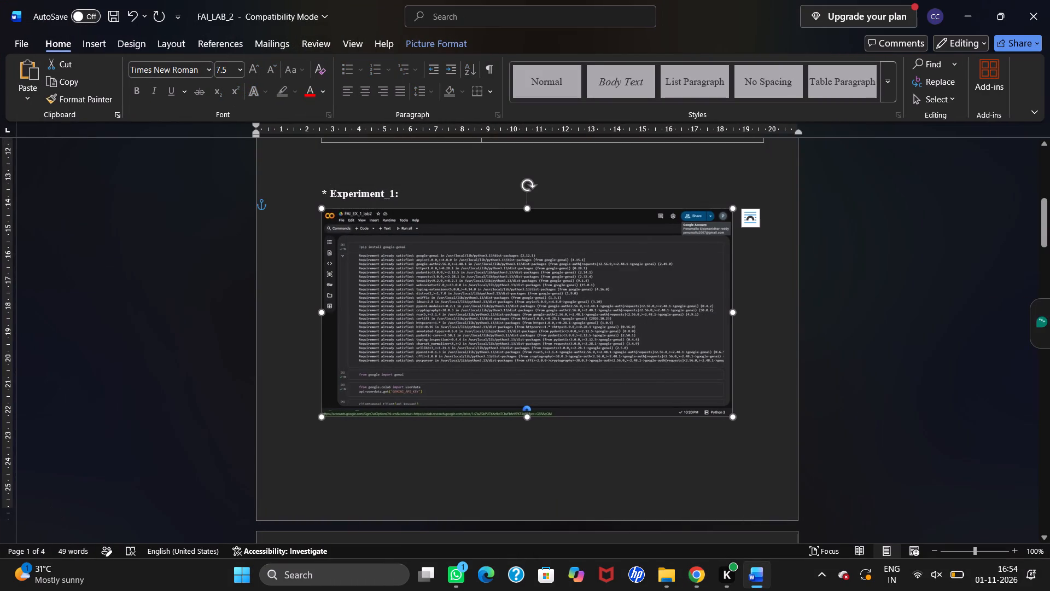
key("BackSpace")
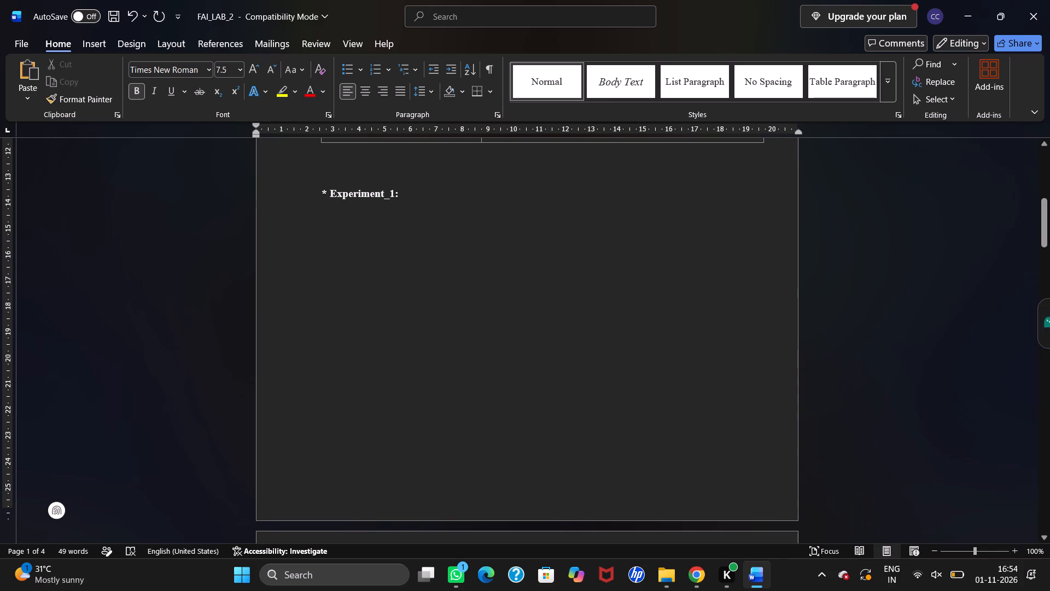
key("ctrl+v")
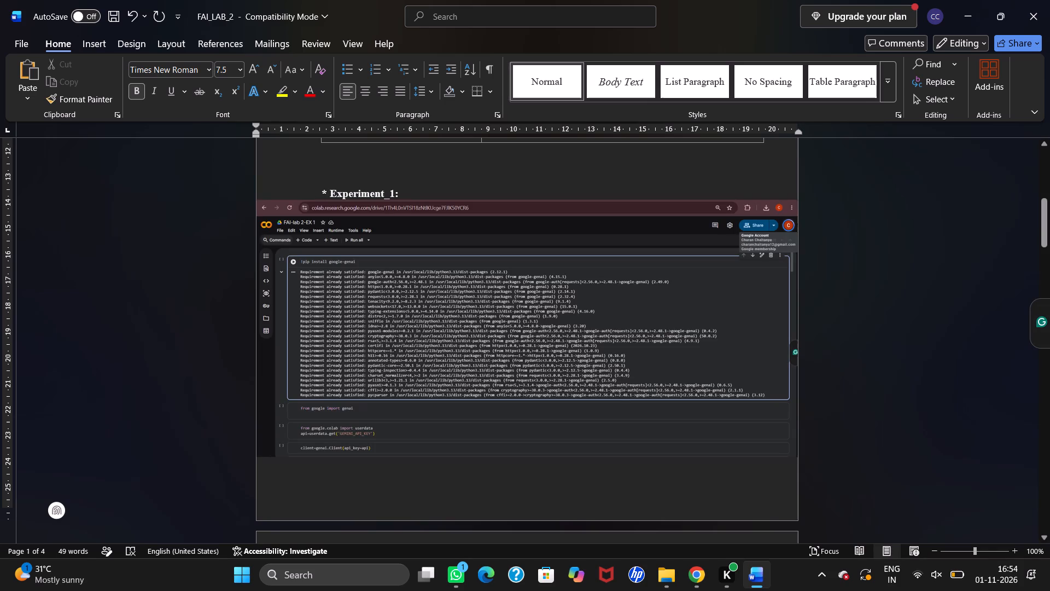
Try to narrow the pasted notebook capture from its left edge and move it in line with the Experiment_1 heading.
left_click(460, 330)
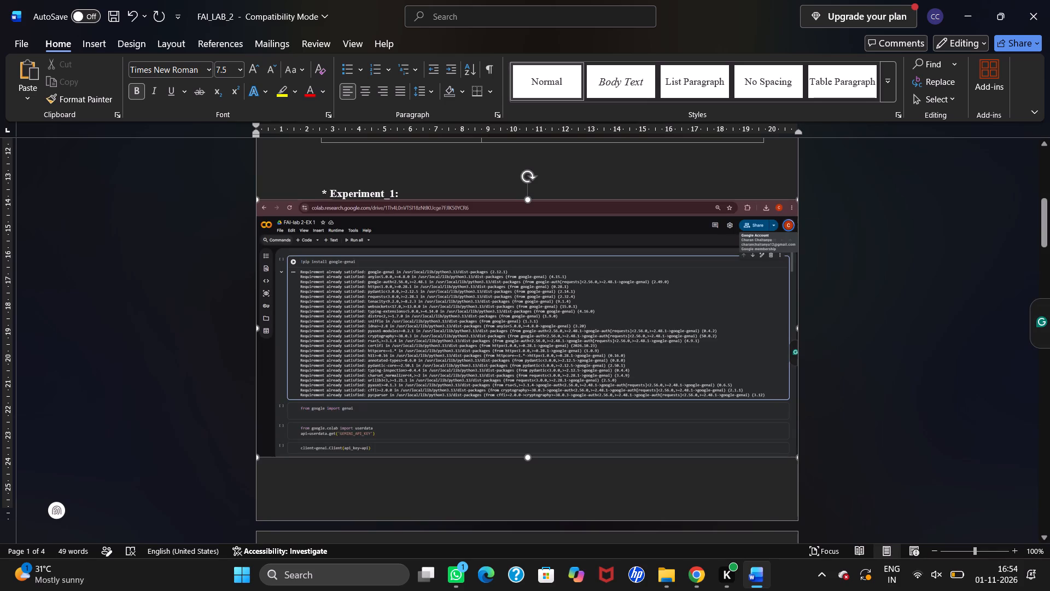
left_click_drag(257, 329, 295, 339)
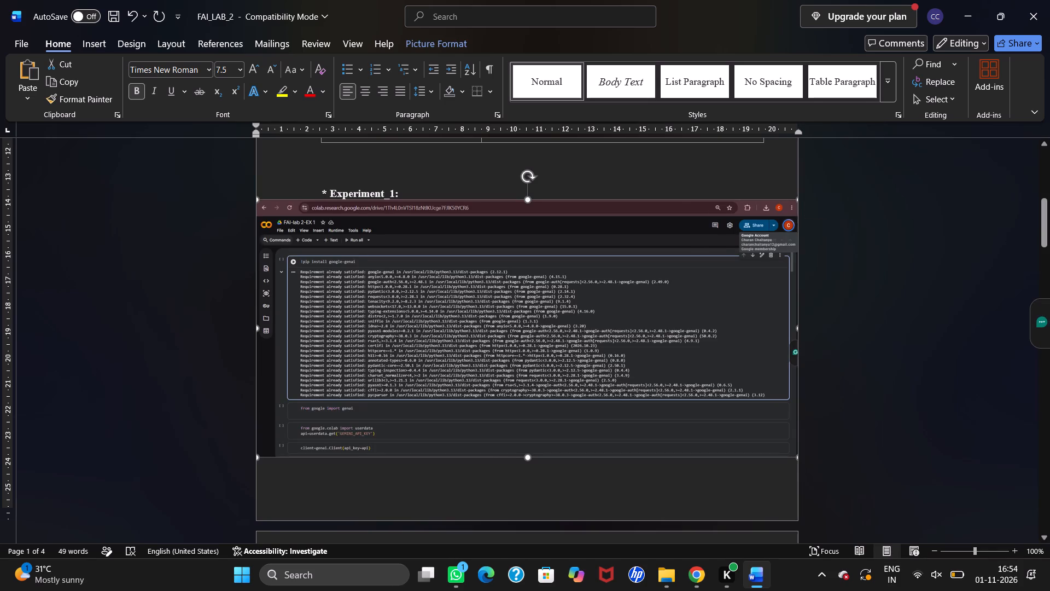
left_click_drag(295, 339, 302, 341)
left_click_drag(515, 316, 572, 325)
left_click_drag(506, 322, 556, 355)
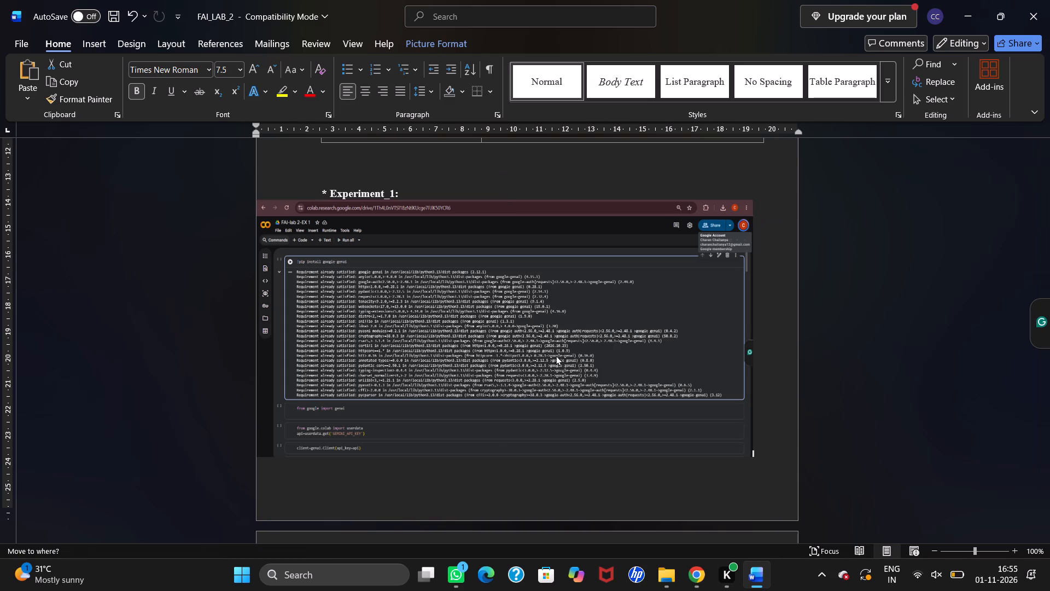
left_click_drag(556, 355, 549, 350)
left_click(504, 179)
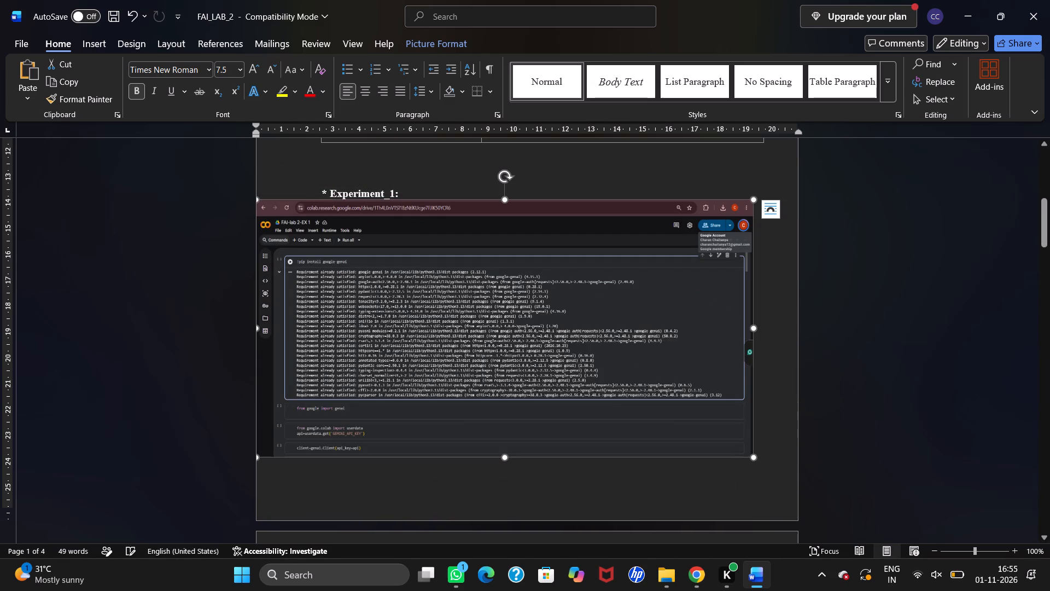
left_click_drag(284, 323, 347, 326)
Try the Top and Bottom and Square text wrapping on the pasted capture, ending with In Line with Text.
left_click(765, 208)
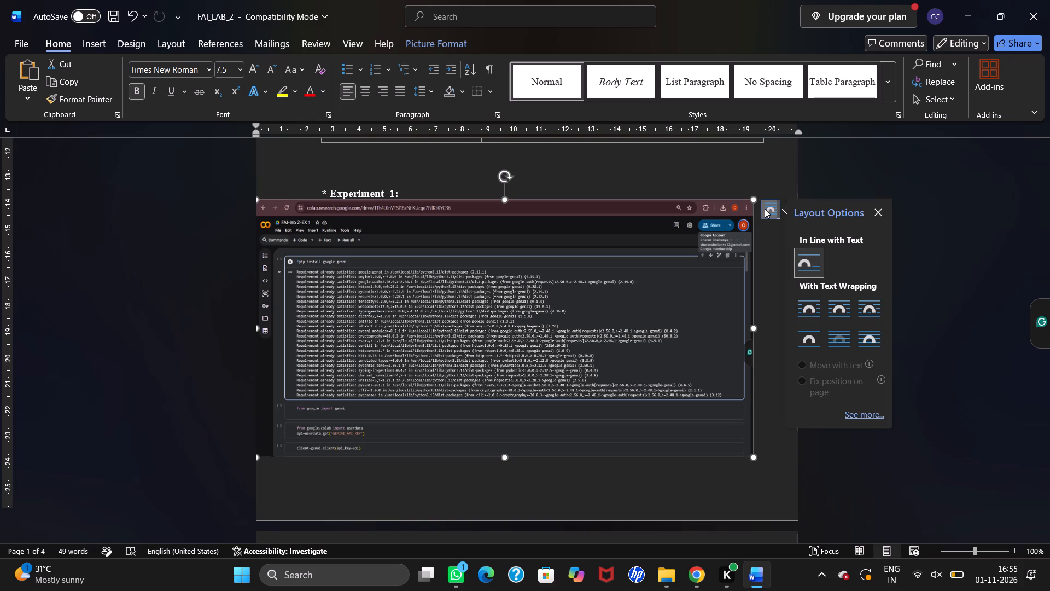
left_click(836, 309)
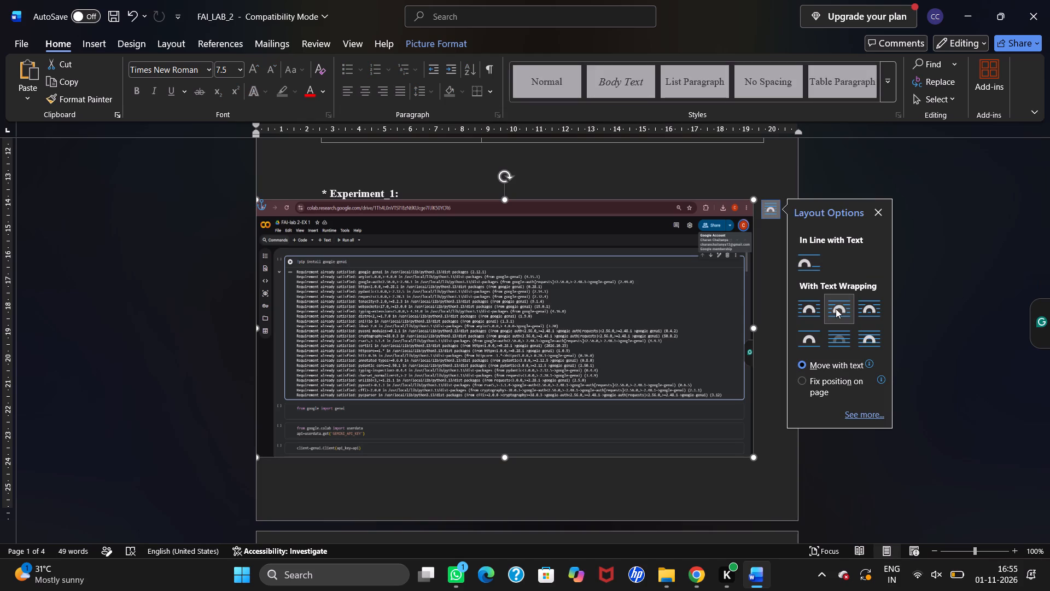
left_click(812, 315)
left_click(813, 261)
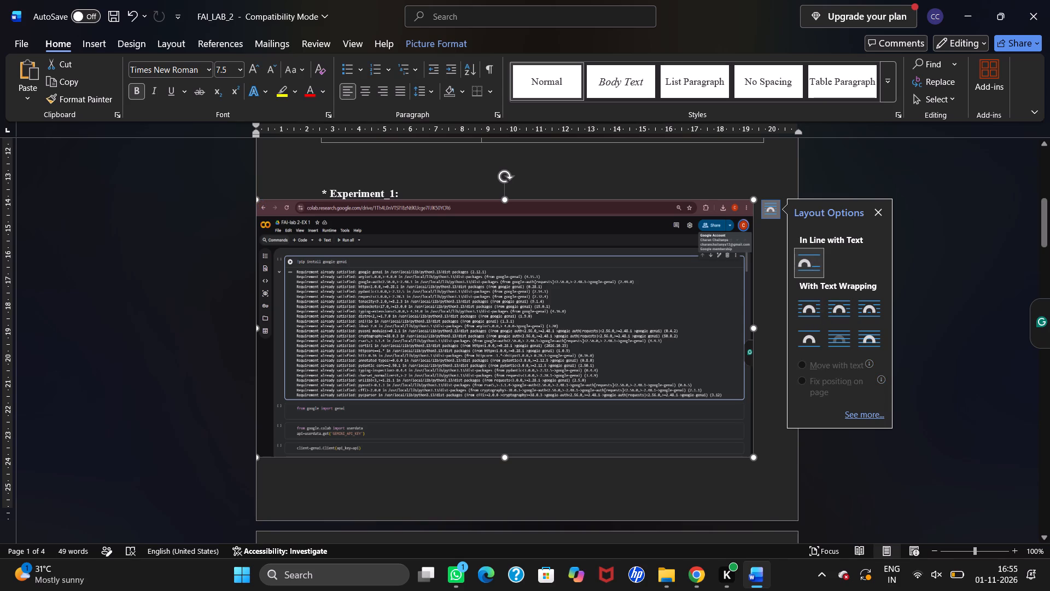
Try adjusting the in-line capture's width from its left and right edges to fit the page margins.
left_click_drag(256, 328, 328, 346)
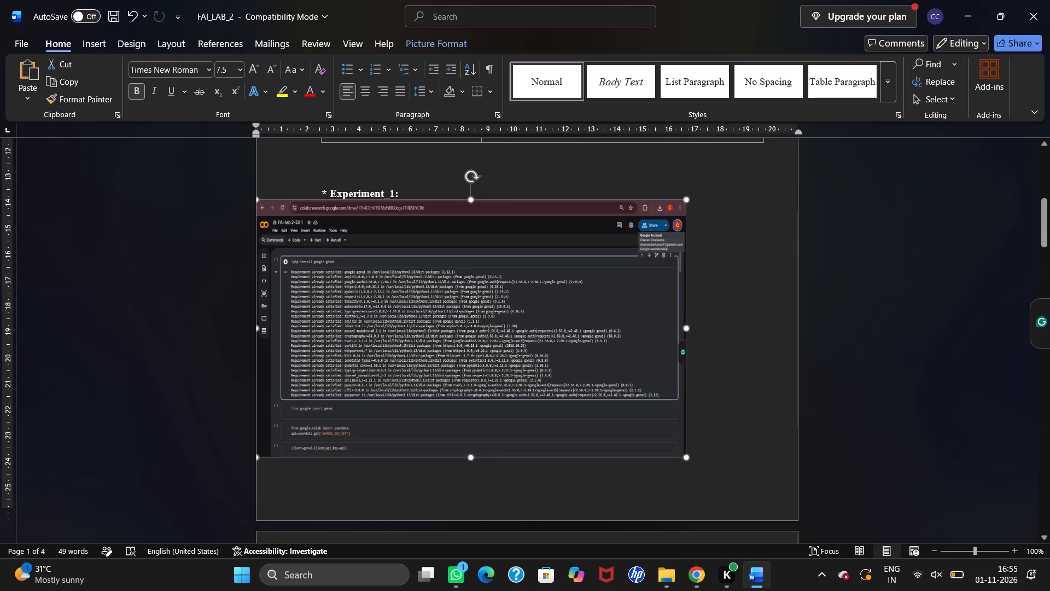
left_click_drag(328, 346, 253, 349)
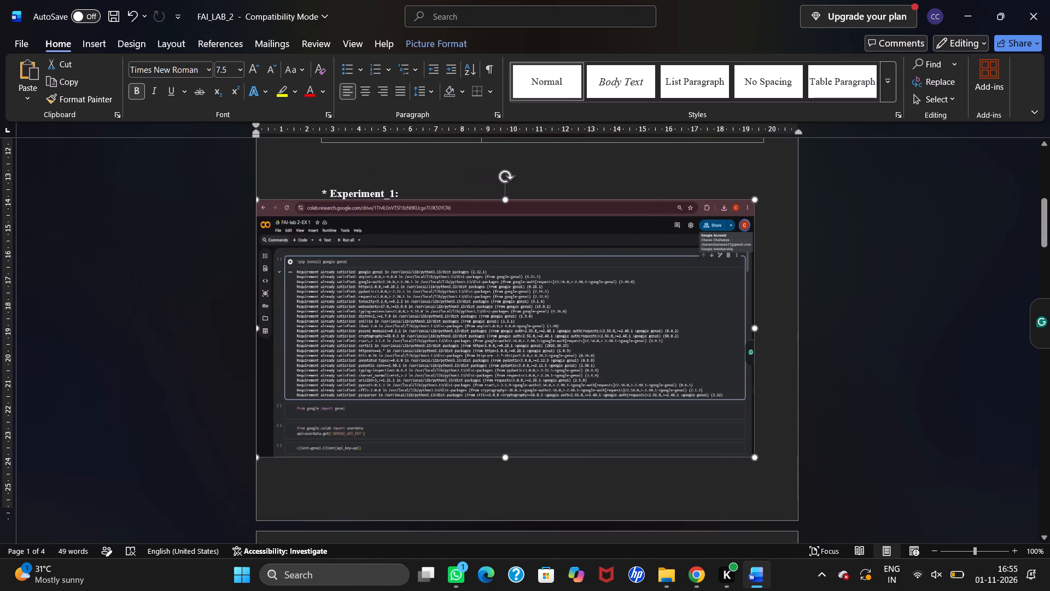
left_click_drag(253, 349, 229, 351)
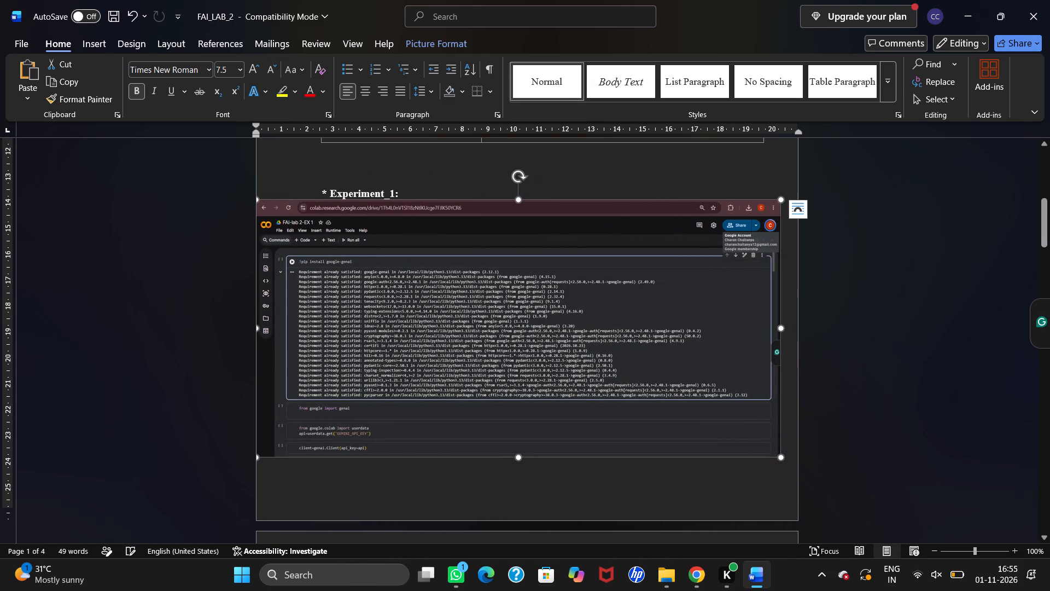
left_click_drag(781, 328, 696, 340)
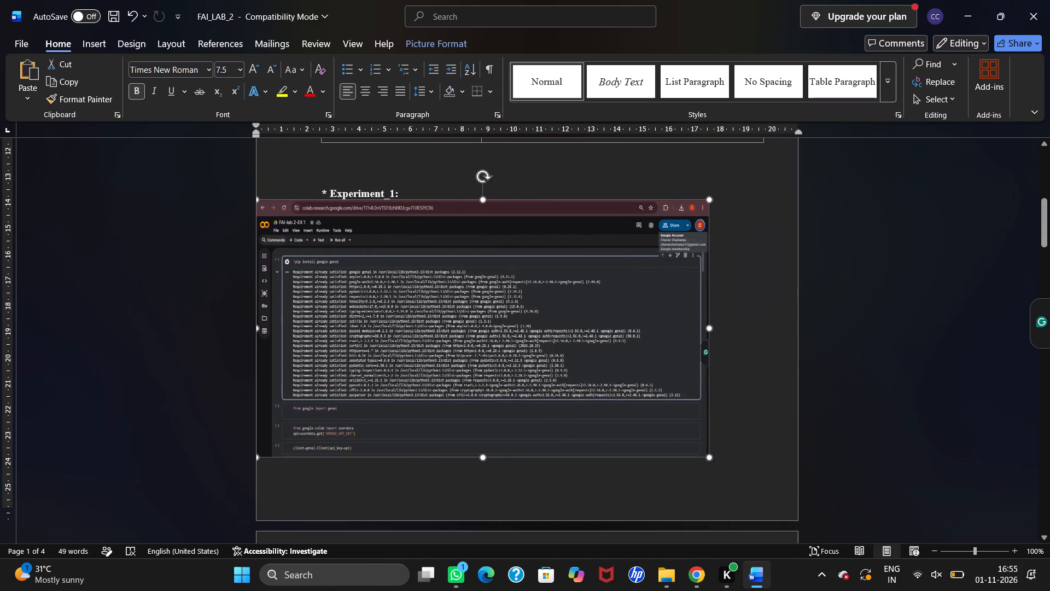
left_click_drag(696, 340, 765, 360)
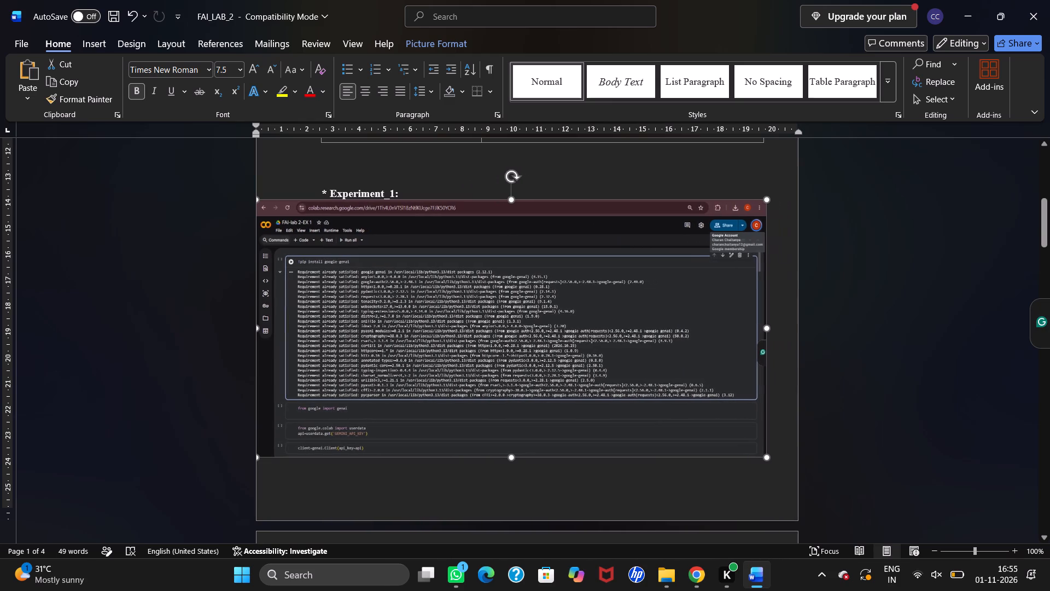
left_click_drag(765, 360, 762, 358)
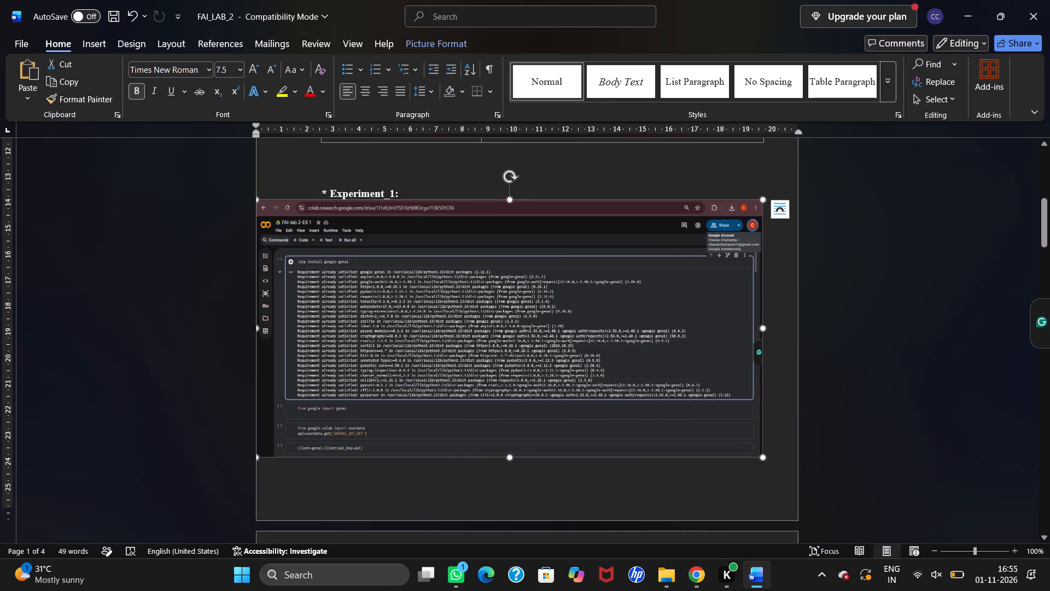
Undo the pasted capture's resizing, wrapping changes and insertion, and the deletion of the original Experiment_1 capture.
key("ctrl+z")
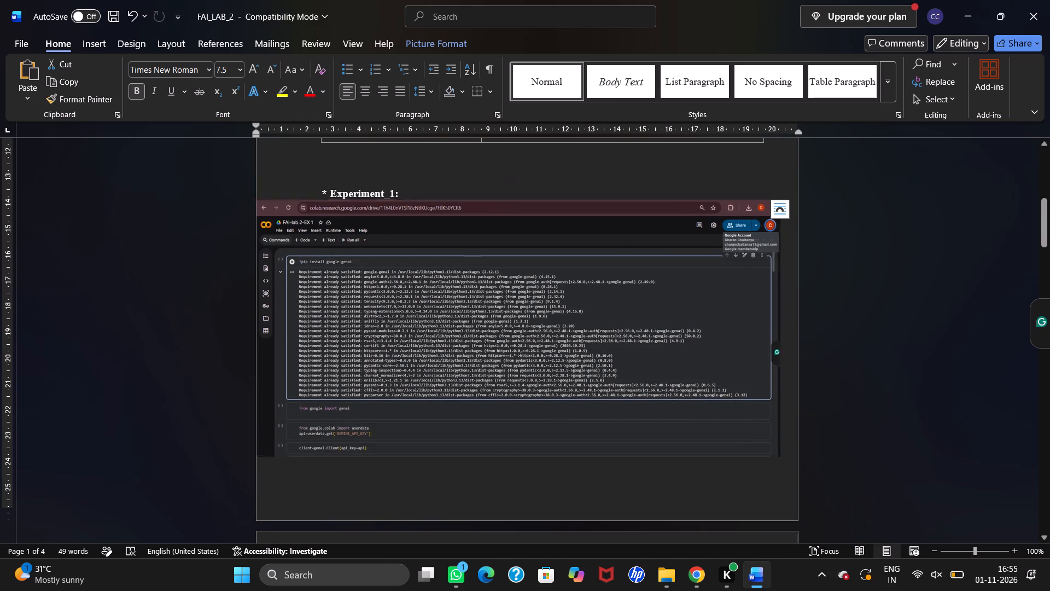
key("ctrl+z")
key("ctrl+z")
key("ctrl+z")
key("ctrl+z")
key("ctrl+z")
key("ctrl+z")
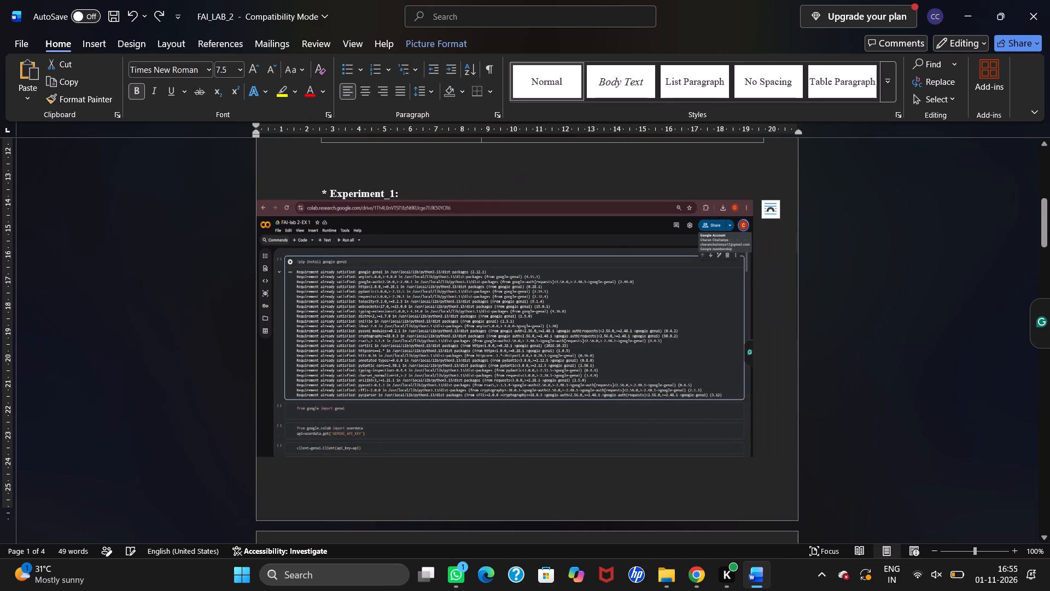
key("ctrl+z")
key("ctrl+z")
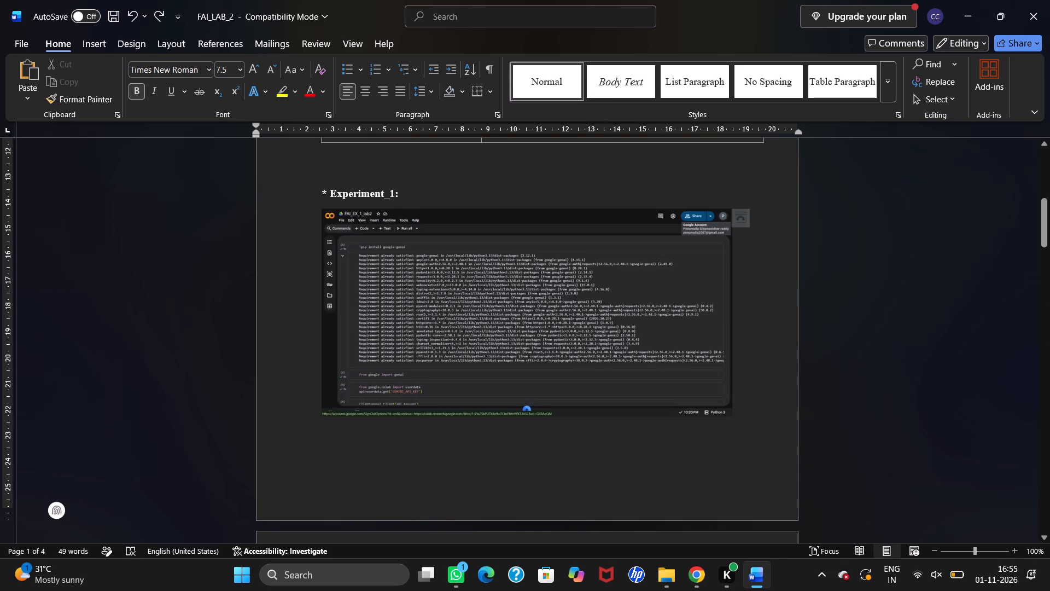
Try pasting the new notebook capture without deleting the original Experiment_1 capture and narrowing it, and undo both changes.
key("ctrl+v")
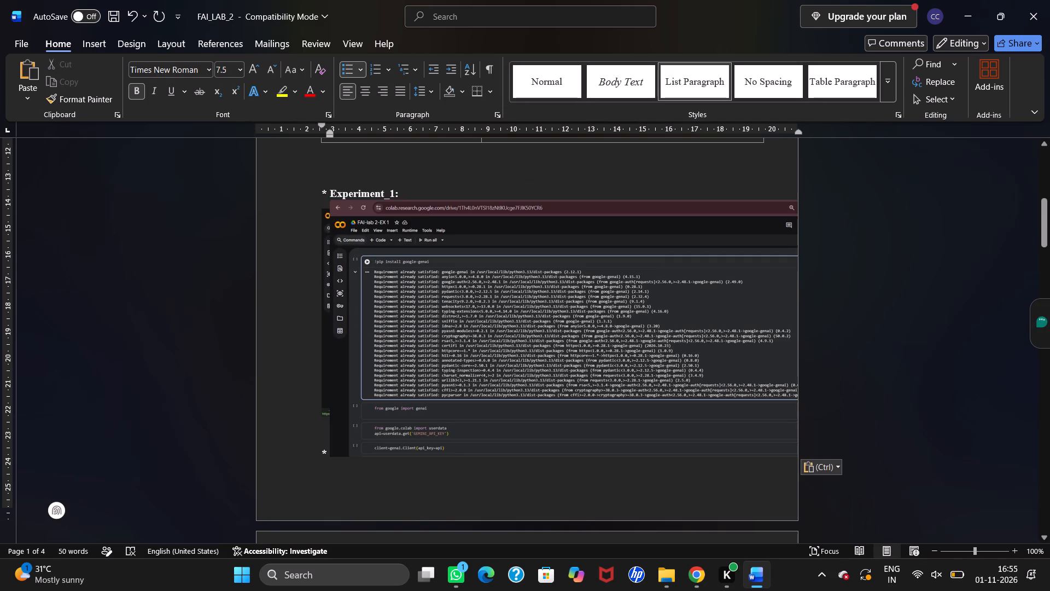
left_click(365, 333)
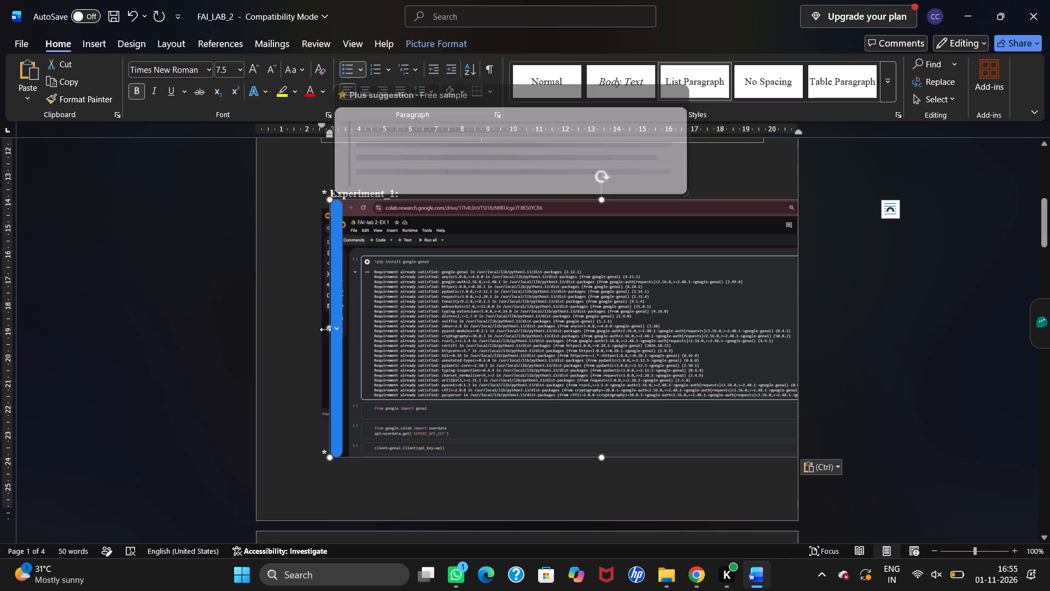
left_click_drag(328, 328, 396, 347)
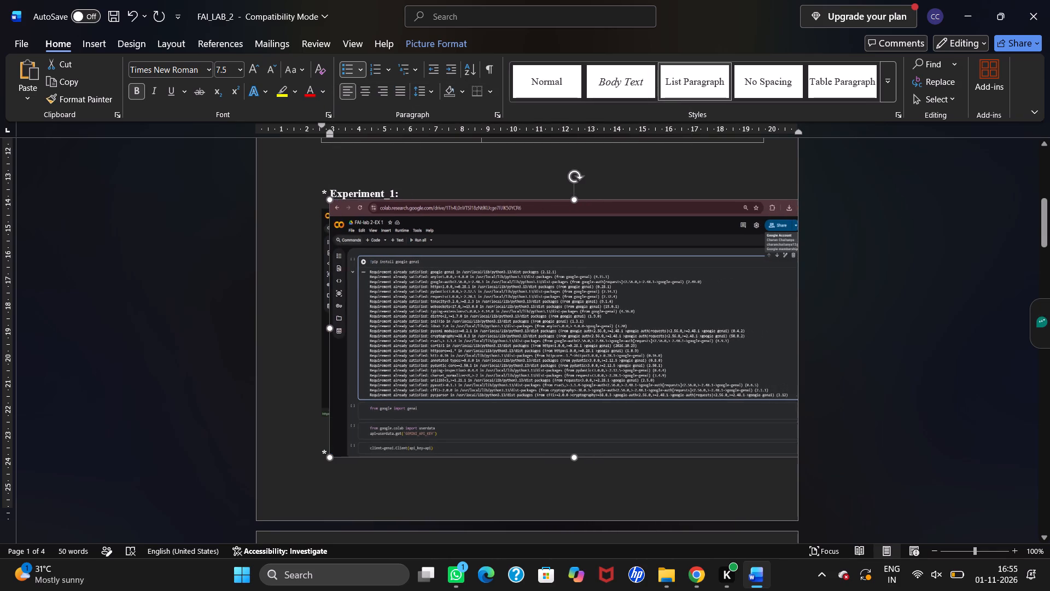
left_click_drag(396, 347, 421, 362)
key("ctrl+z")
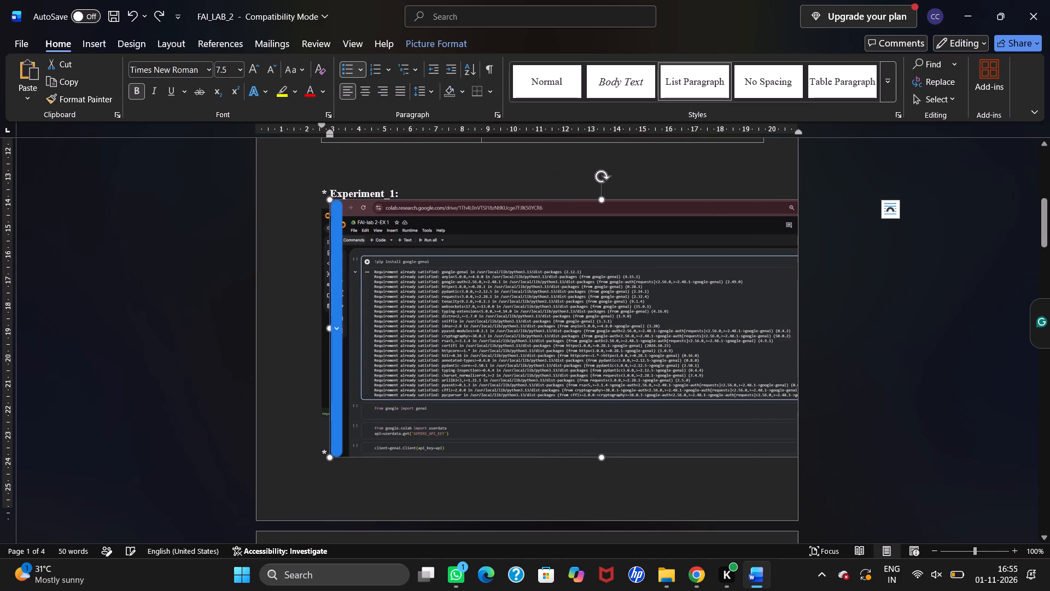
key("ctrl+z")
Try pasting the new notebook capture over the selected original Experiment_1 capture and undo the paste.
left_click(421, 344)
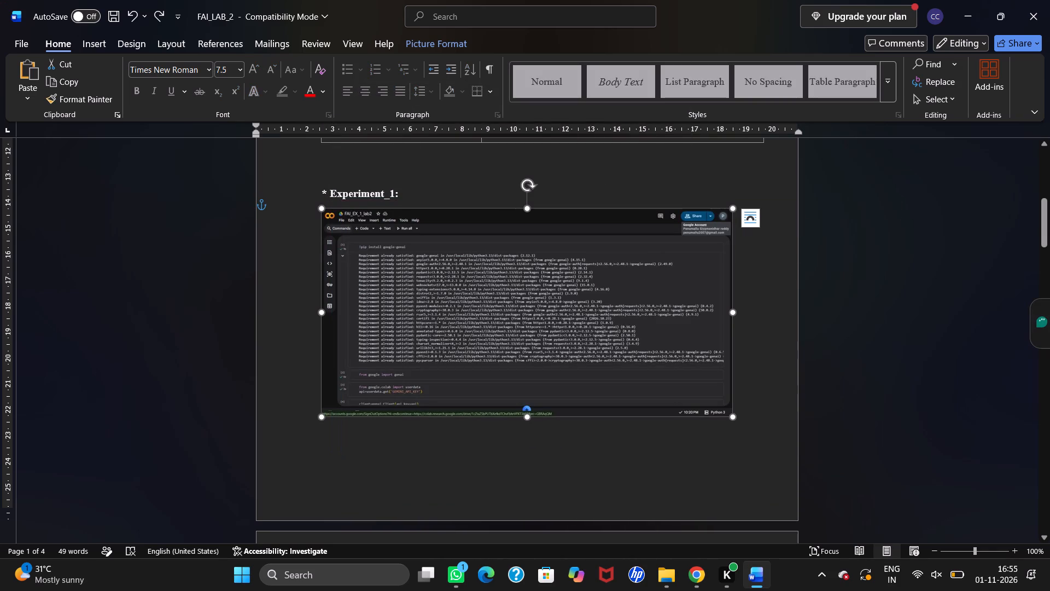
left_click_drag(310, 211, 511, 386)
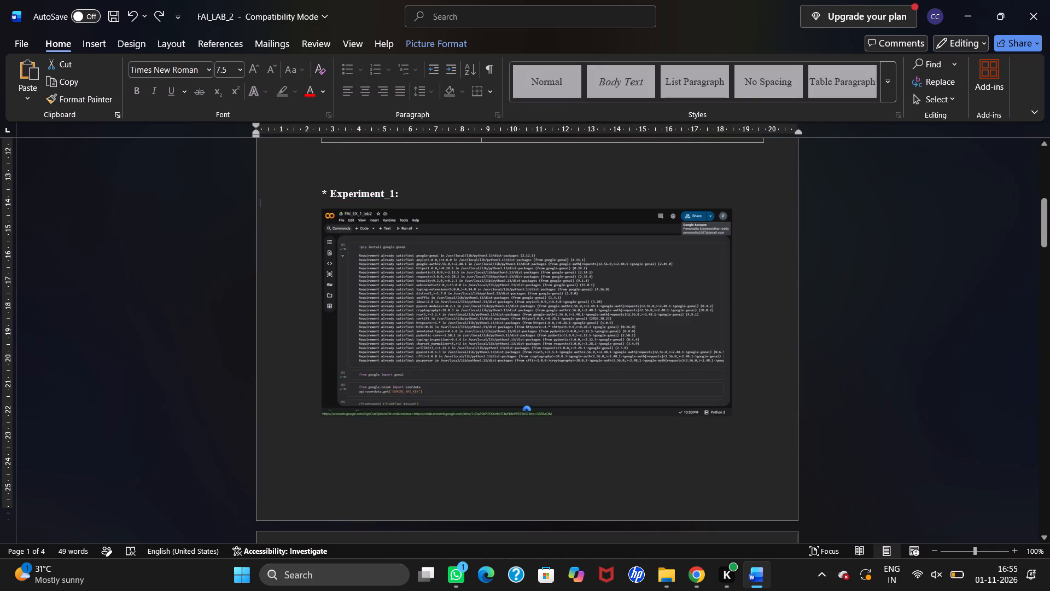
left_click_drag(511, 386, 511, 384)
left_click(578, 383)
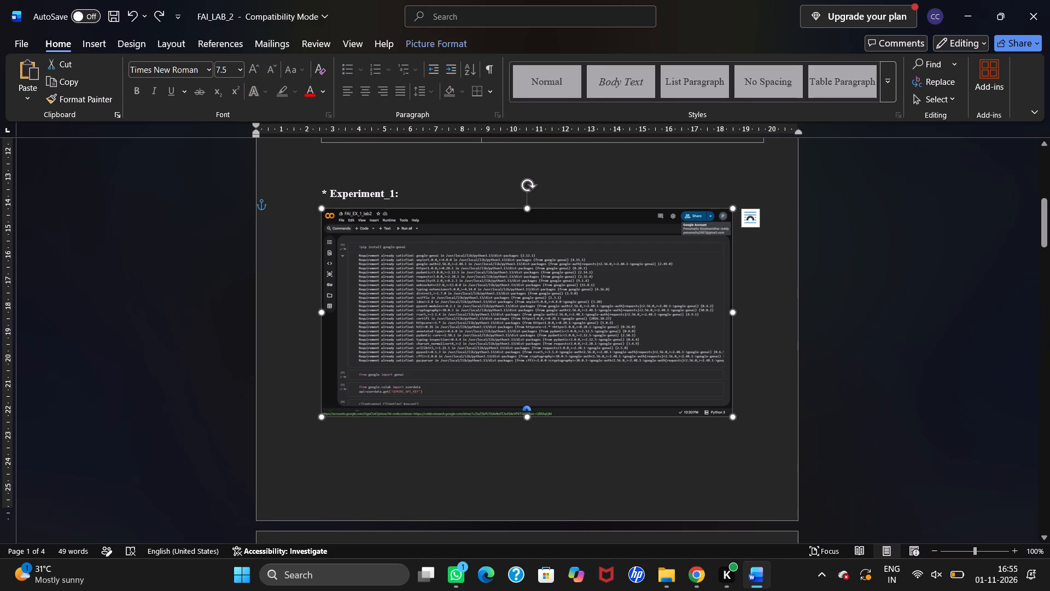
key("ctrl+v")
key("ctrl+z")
Delete the original capture under the Experiment_1 heading.
key("BackSpace")
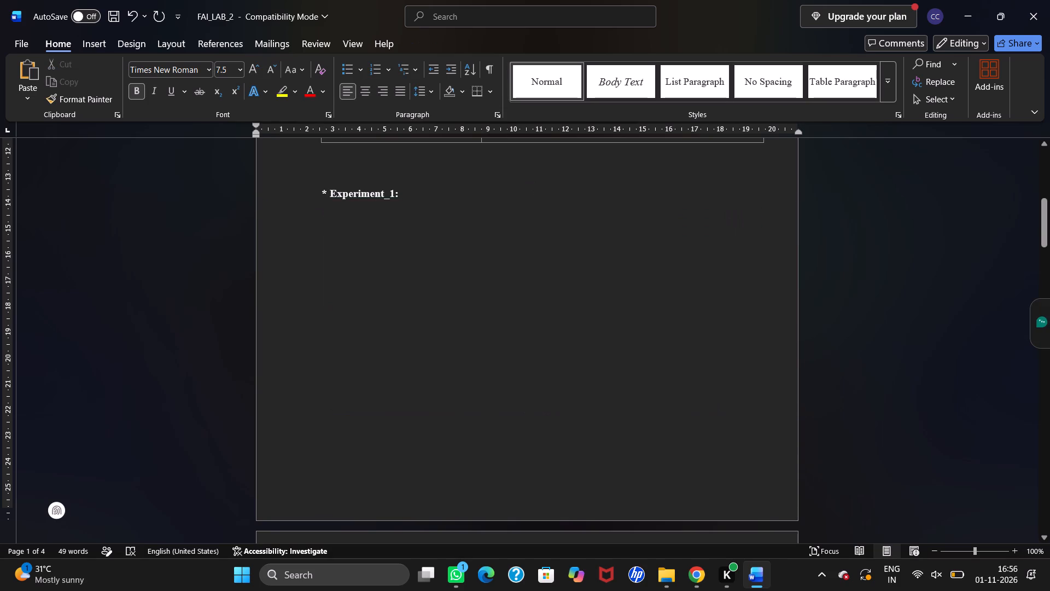
Indent the empty line below the Experiment_1 heading with four spaces.
left_click(326, 221)
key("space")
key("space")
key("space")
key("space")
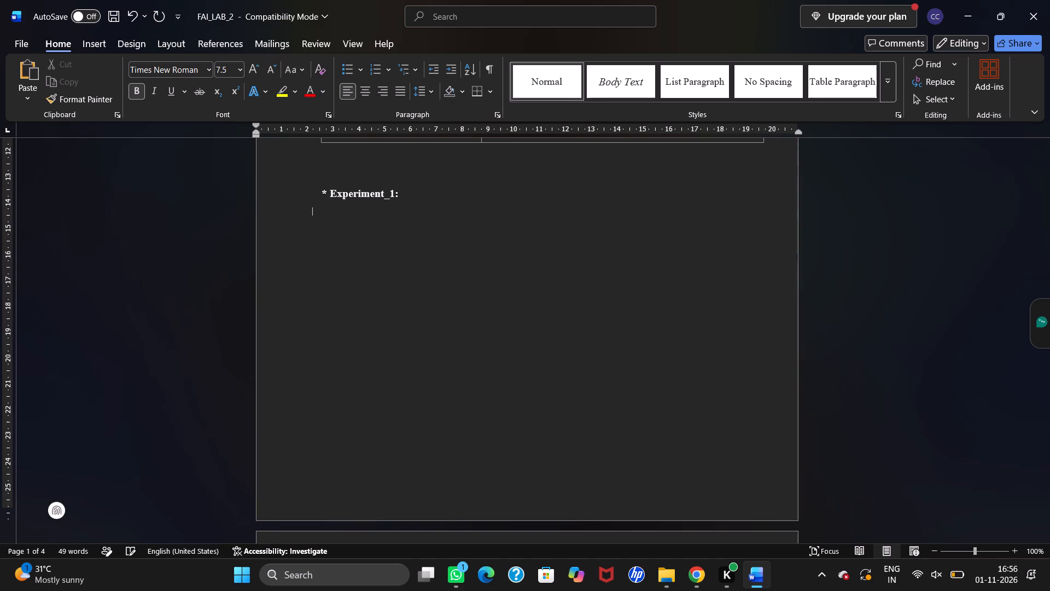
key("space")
key("BackSpace")
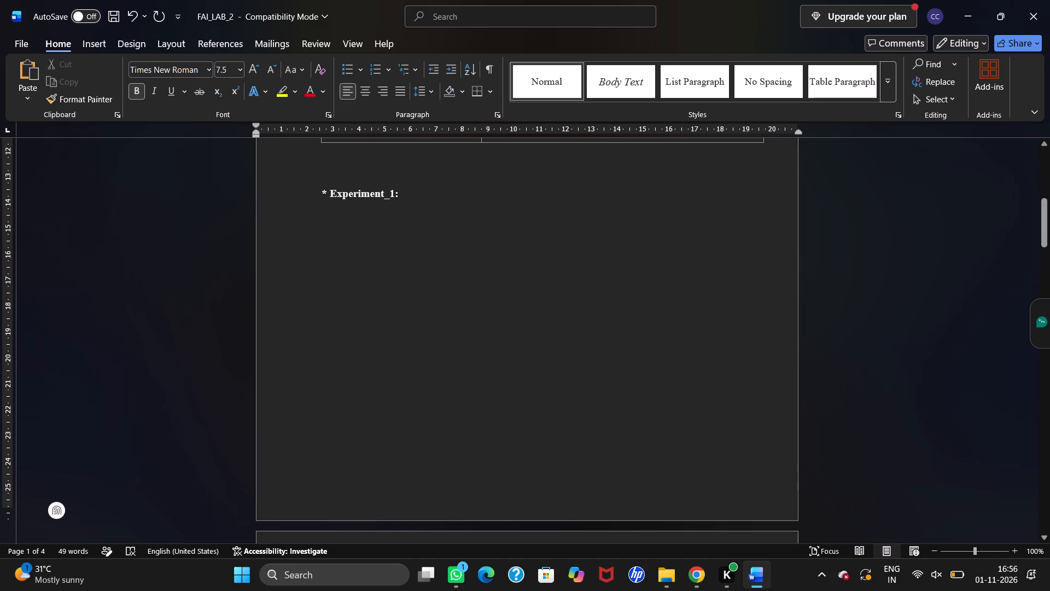
Insert blank lines before the Experiment_1 heading to move it to the top of the second page, without its bullet.
left_click(322, 191)
key("Return")
key("Return")
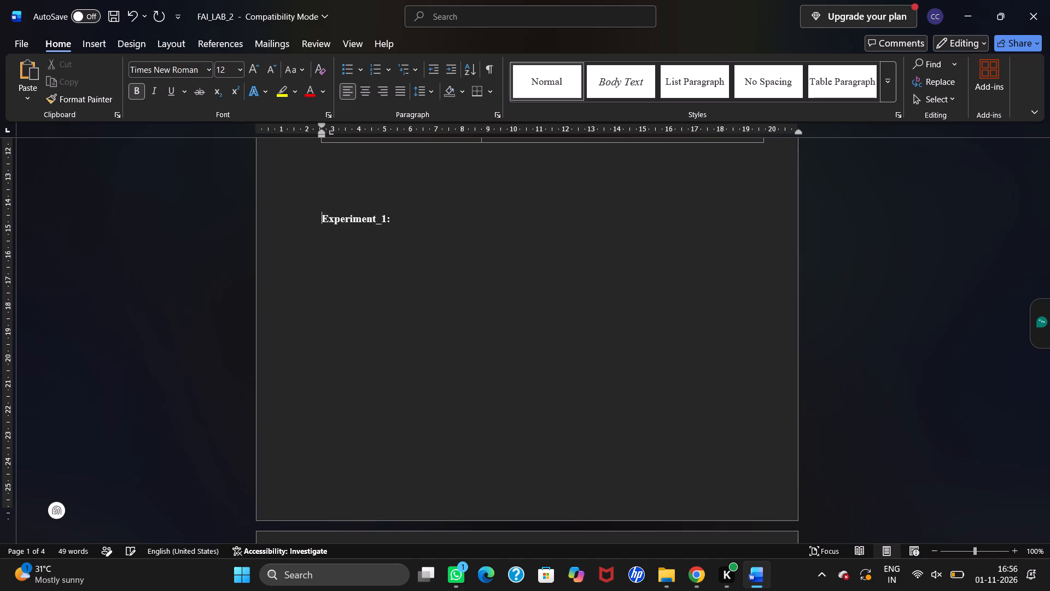
key("Return")
key("Return")
key("Return")
key("Return")
key("Return")
key("Return")
key("Return")
key("Return")
key("Return")
key("Return")
key("Return")
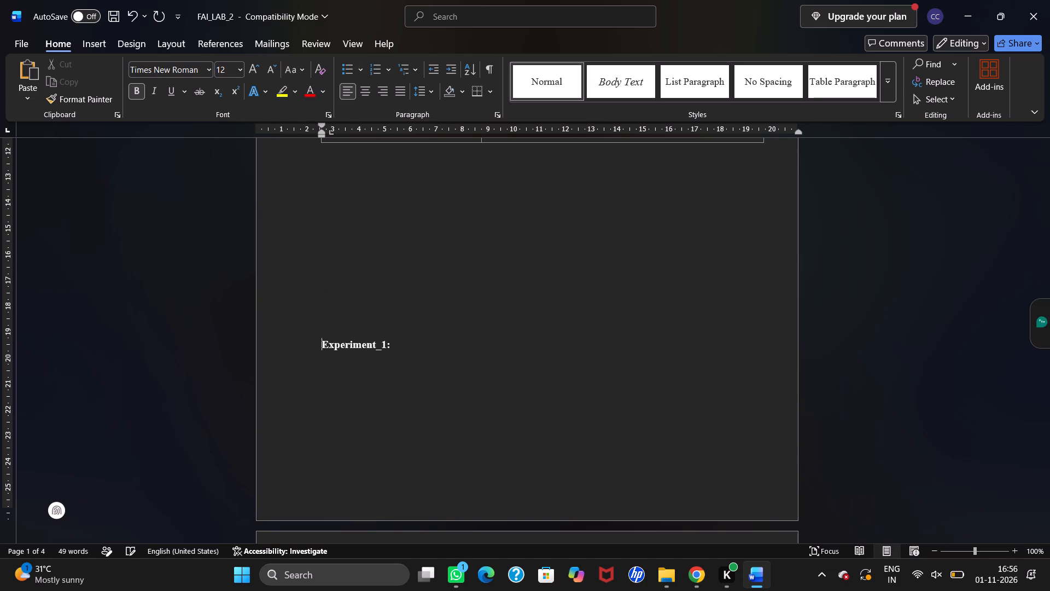
key("Return")
key("Return")
key("Return")
key("Return")
key("Return")
key("Return")
key("Return")
key("Return")
key("Return")
key("Return")
key("Return")
key("Return")
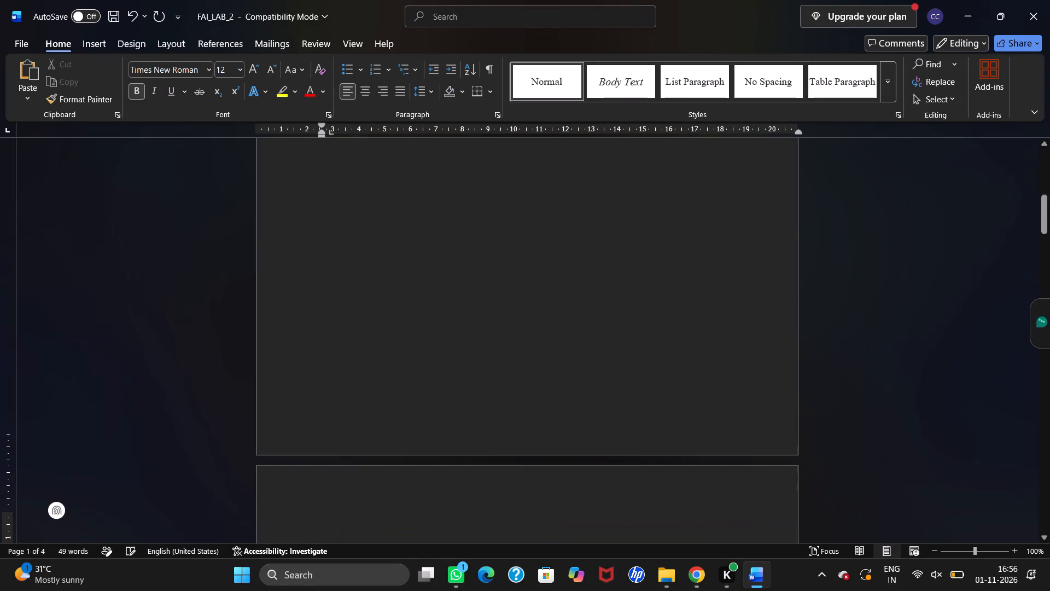
key("Return")
key("BackSpace")
key("BackSpace")
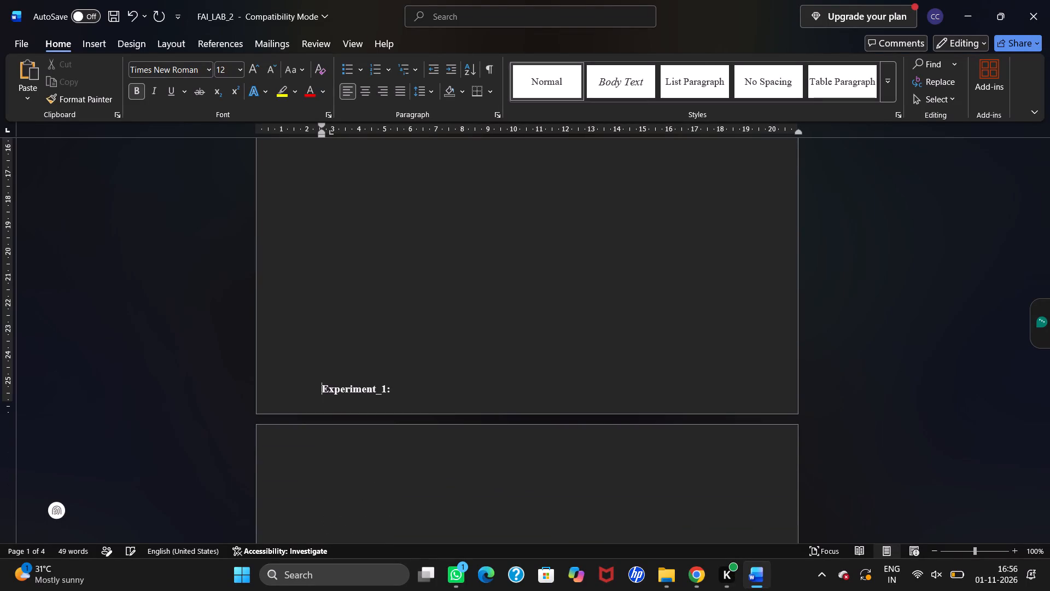
key("Return")
Add blank lines below the Experiment_1 heading on page 2 and paste the new notebook capture there.
scroll(322, 191, "down", 4)
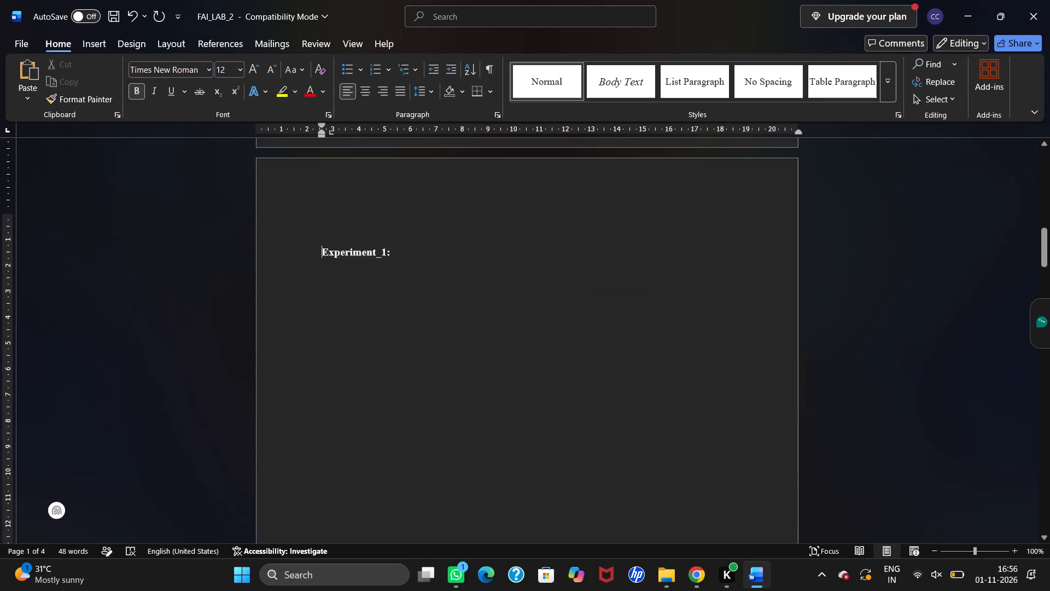
scroll(322, 191, "down", 3)
scroll(322, 191, "up", 2)
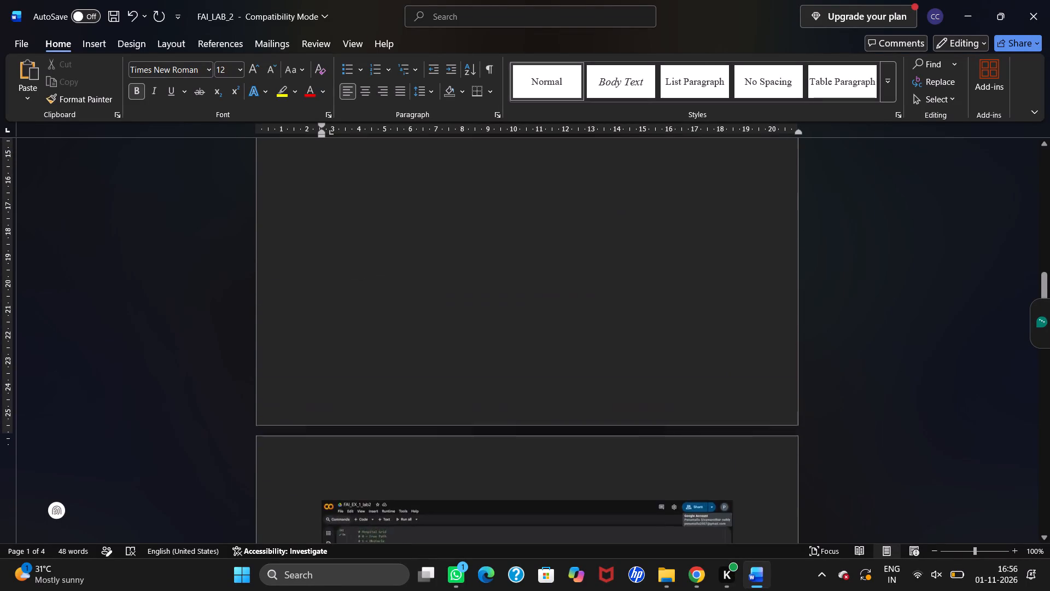
scroll(322, 191, "up", 2)
scroll(322, 191, "down", 1)
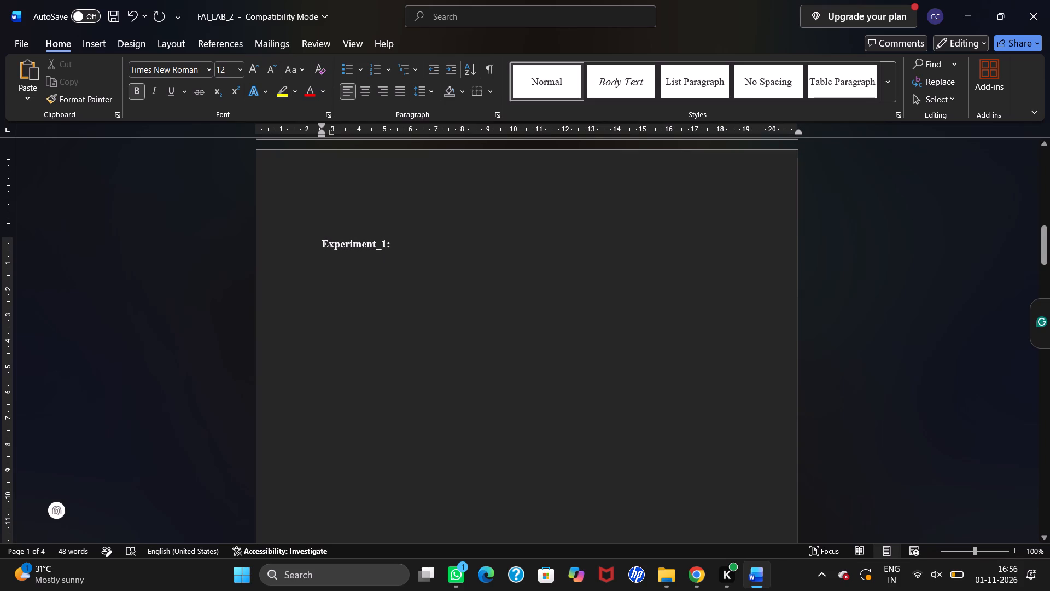
left_click(410, 244)
key("Return")
key("Return")
key("Return")
key("Return")
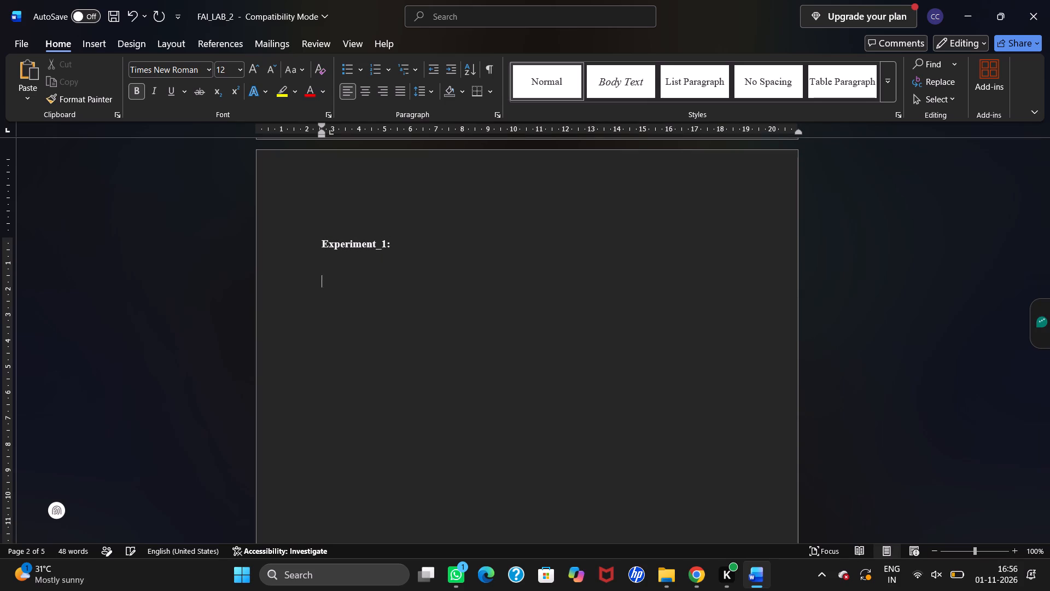
key("ctrl+v")
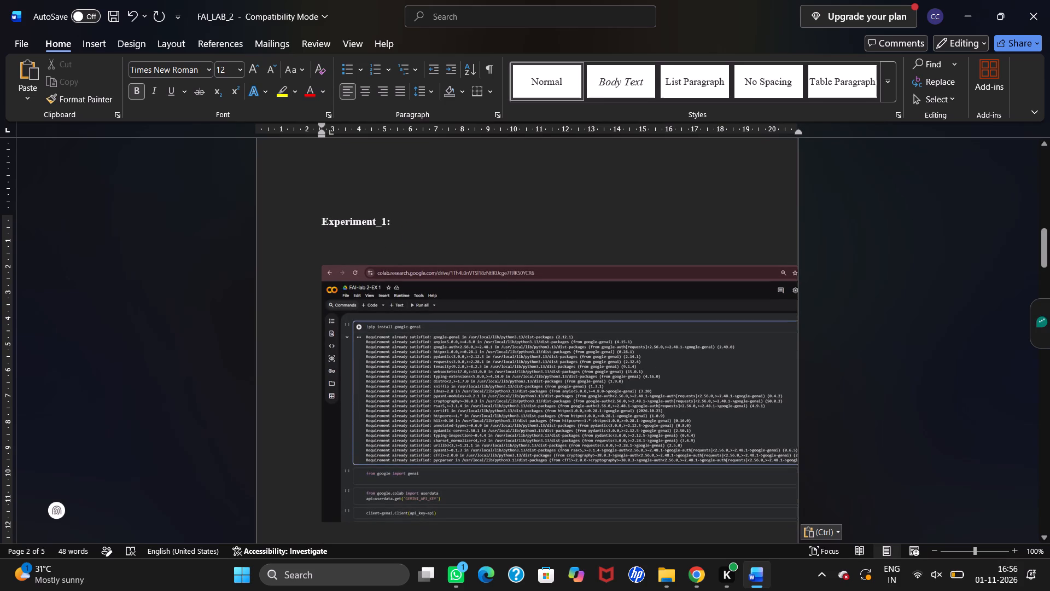
Narrow the pasted Experiment_1 capture so its full width fits on the page.
left_click(347, 390)
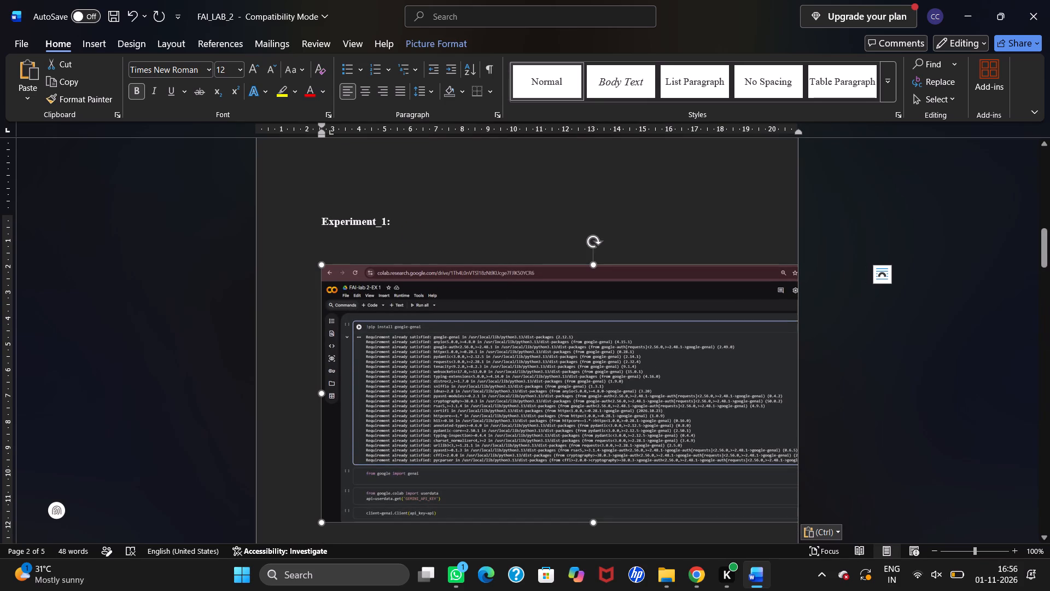
left_click_drag(322, 395, 405, 412)
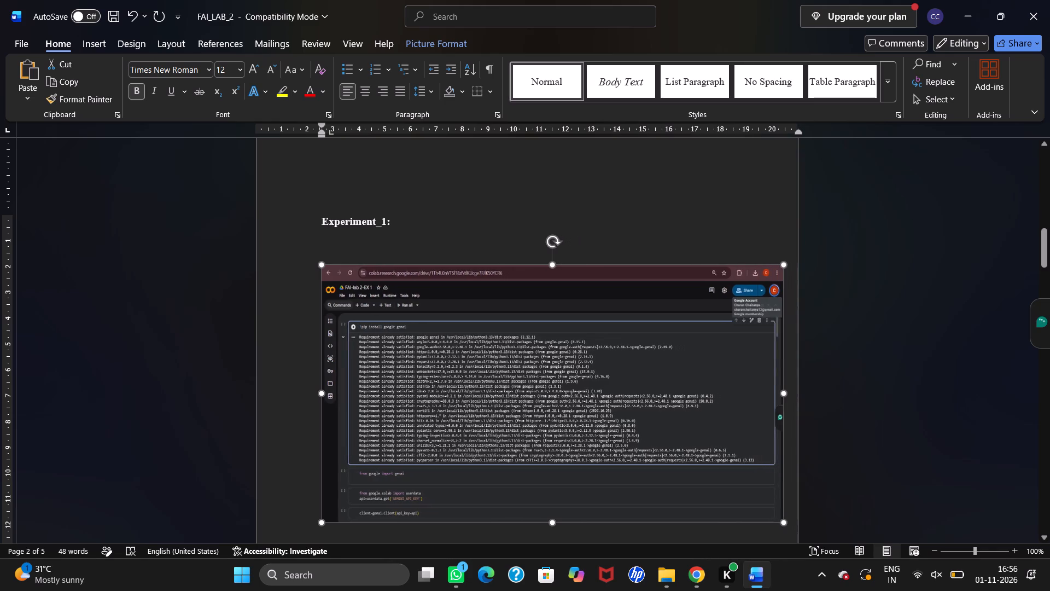
left_click_drag(405, 412, 439, 424)
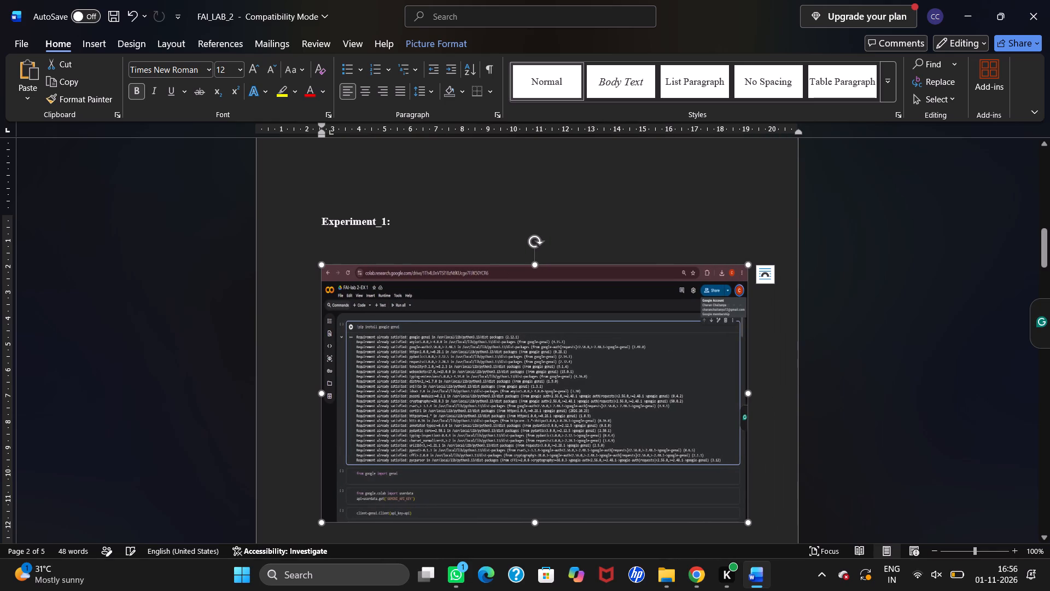
Remove the left indent of the blank line between the Experiment_1 heading and the pasted capture.
left_click(345, 248)
key("BackSpace")
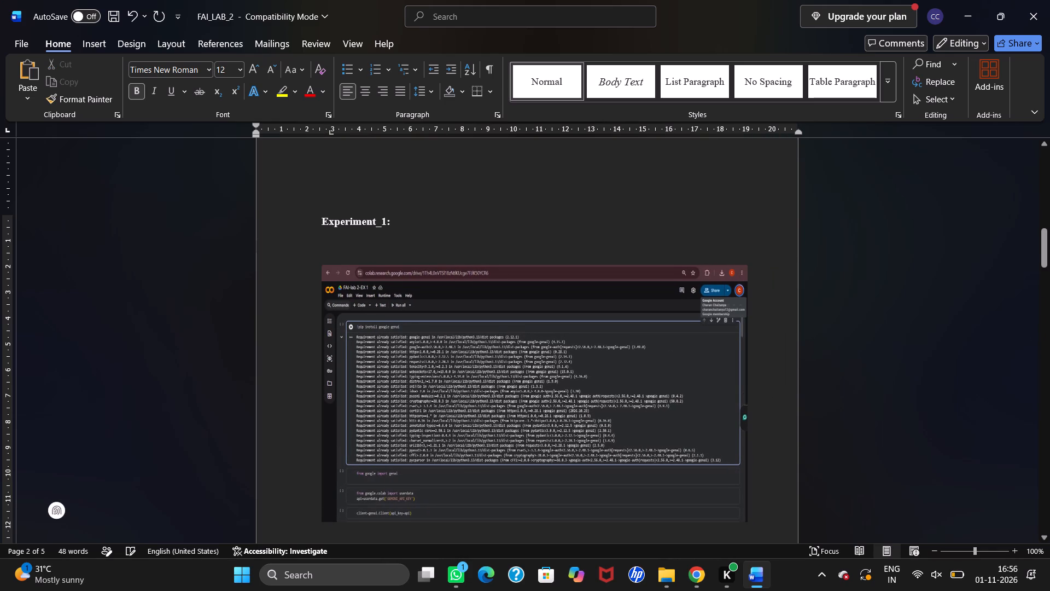
key("BackSpace")
Look through the pages after the new capture to see which original notebook capture comes next.
scroll(421, 306, "down", 2)
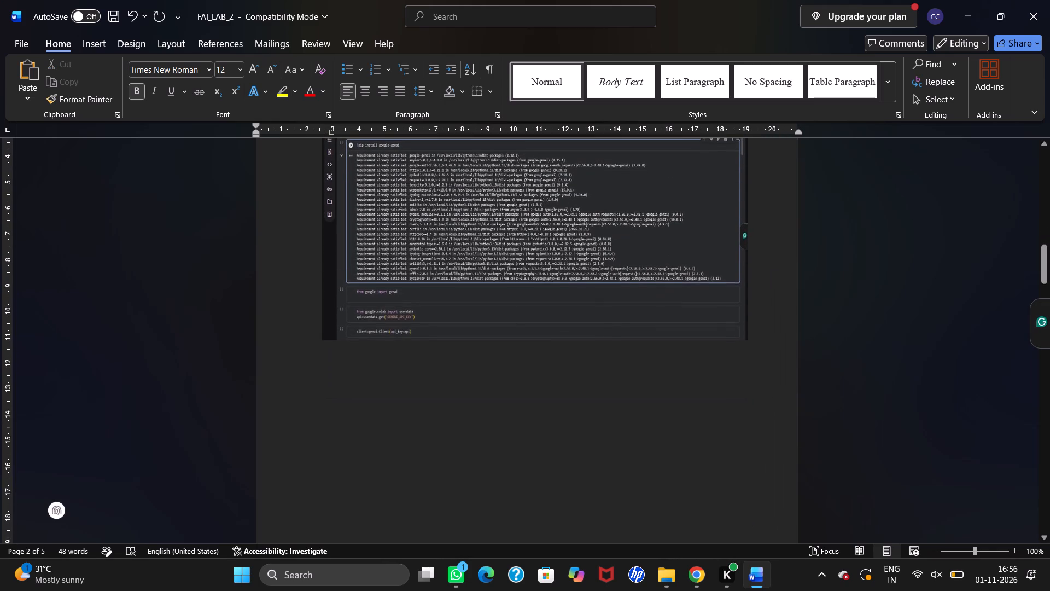
scroll(421, 306, "down", 4)
scroll(421, 306, "up", 1)
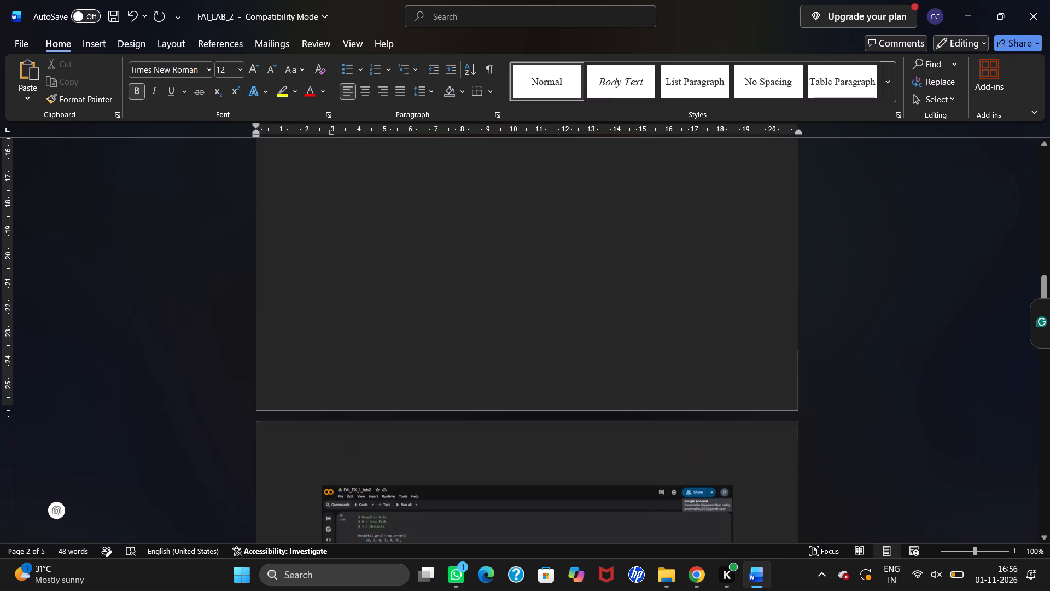
scroll(421, 306, "up", 1)
key("alt+grave")
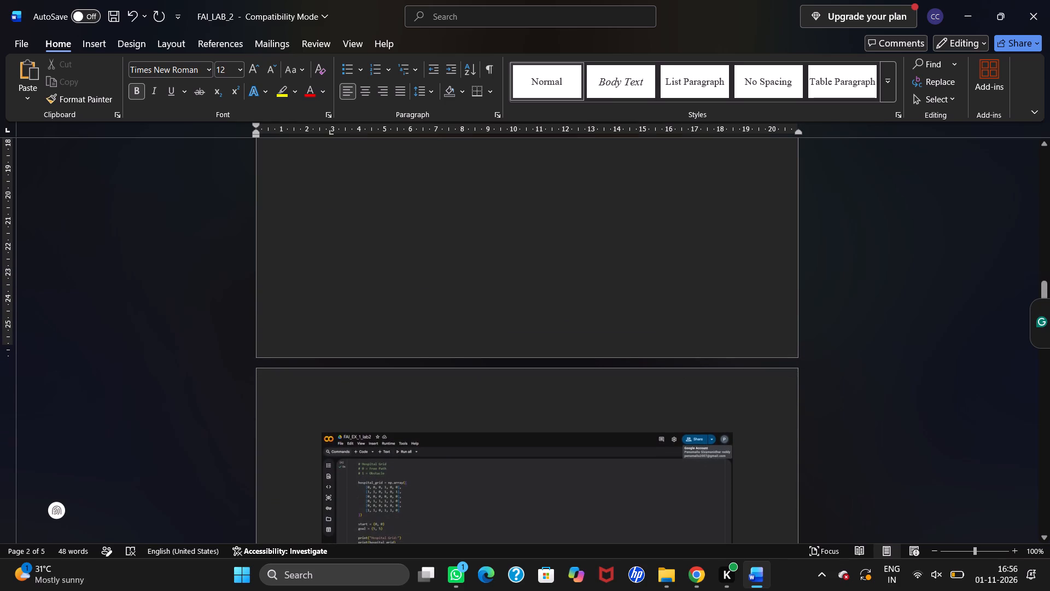
Switch to the Colab notebook and capture the library-import and Hospital Grid cells with their outputs, with the account details tooltip showing.
key("alt+Tab")
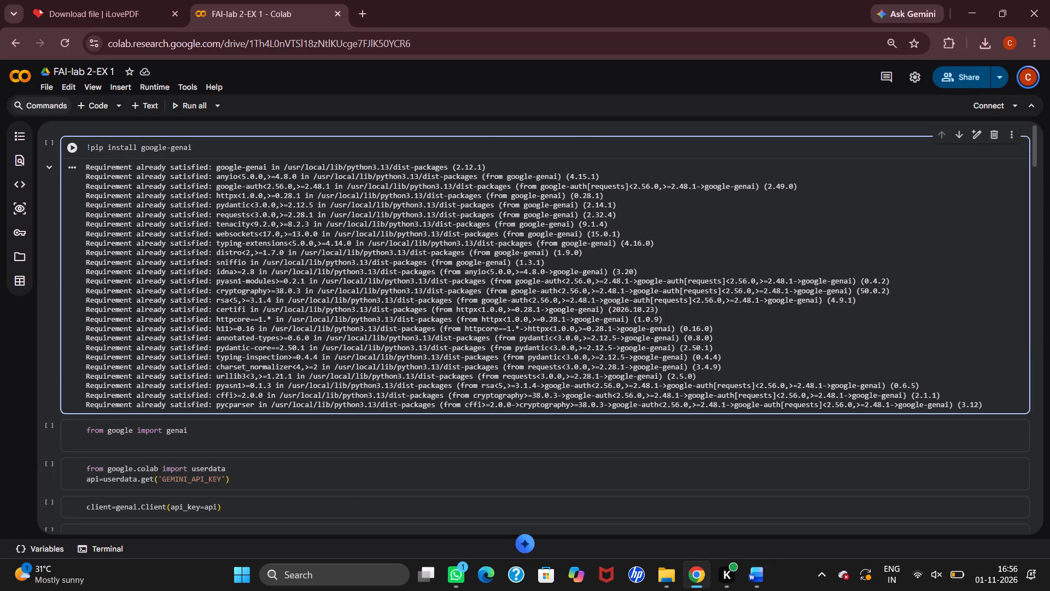
scroll(370, 341, "down", 6)
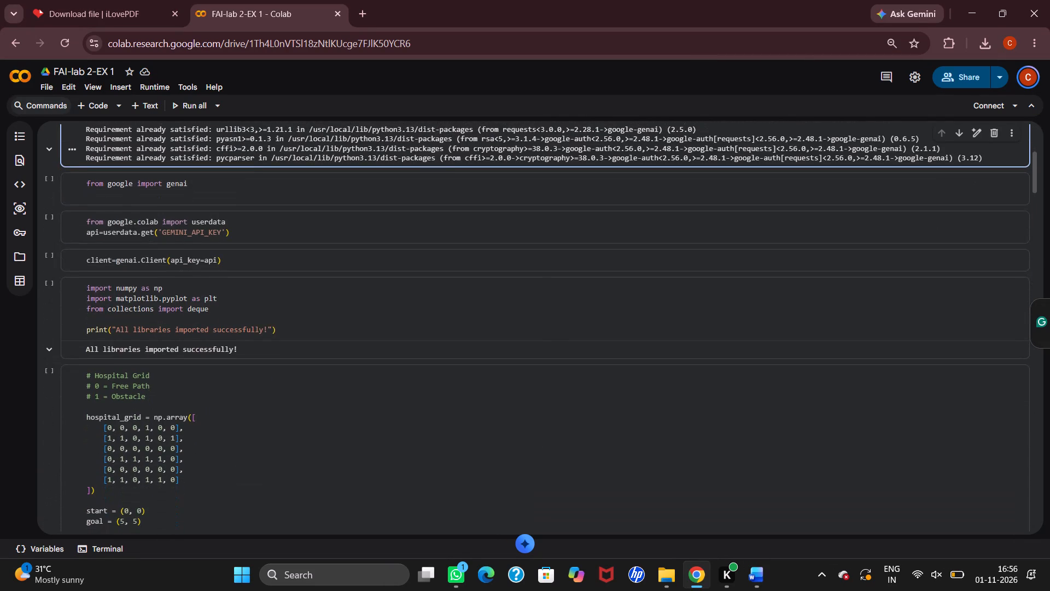
scroll(370, 341, "down", 2)
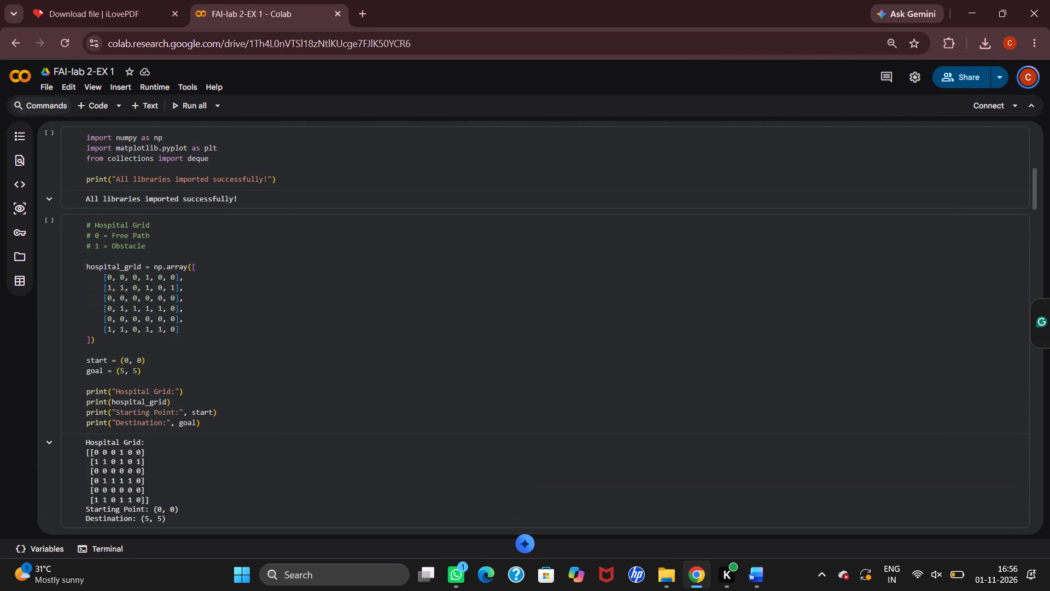
scroll(370, 341, "down", 1)
scroll(370, 341, "up", 3)
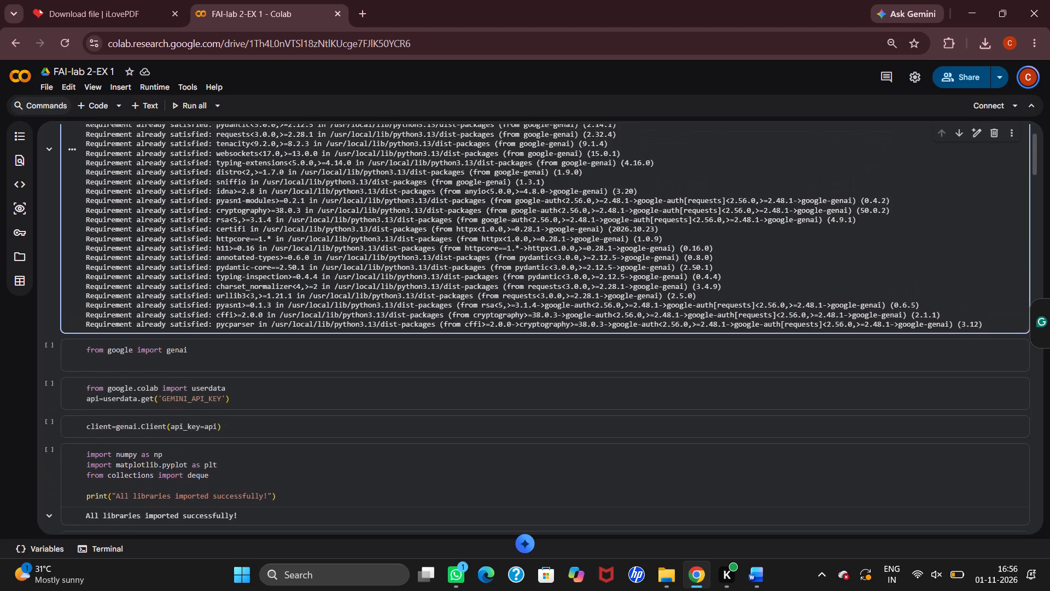
scroll(370, 341, "up", 4)
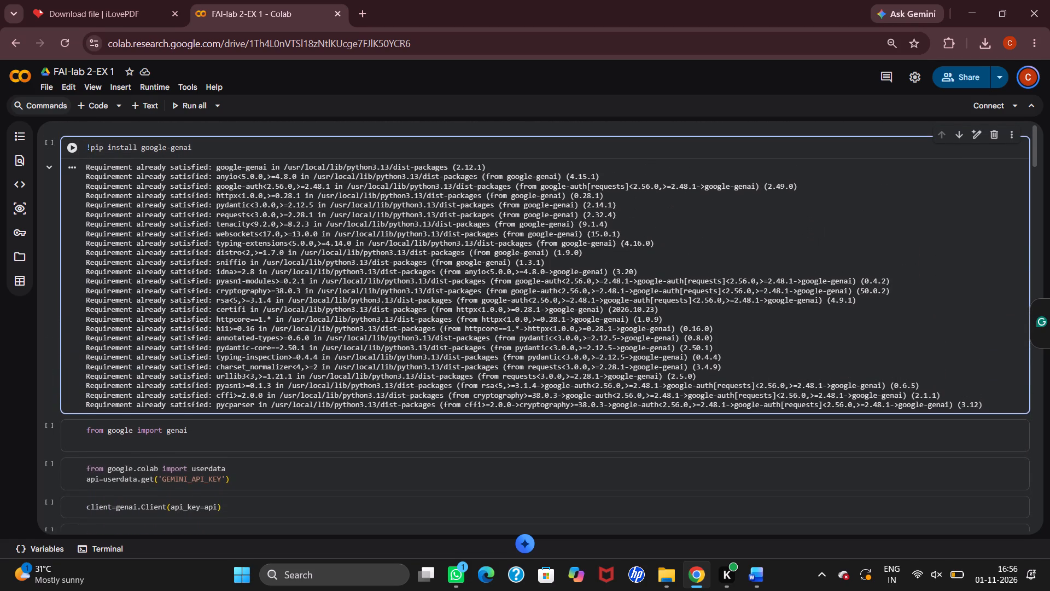
scroll(370, 341, "down", 6)
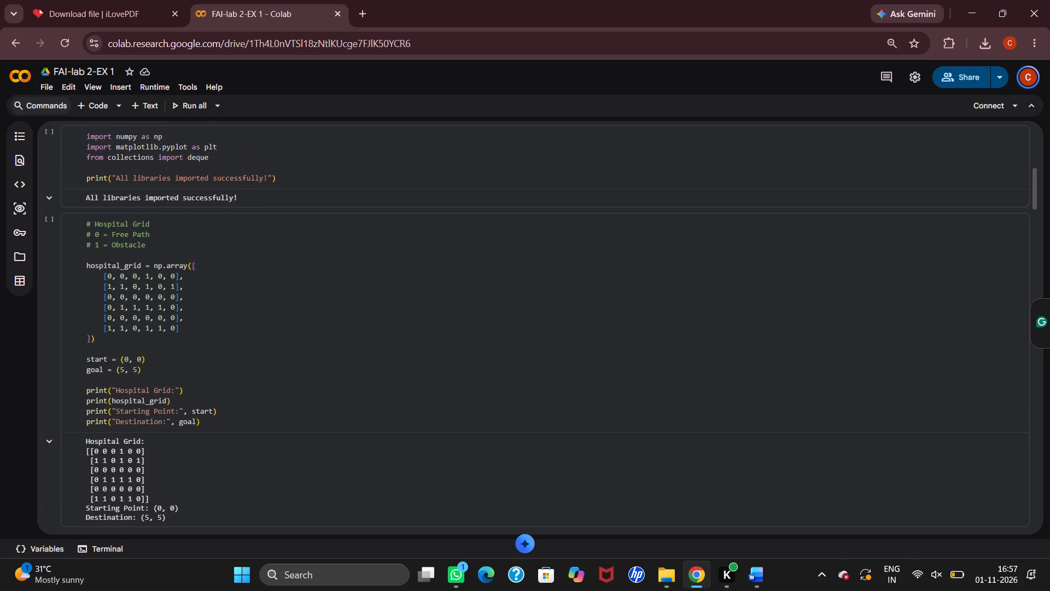
key("Print")
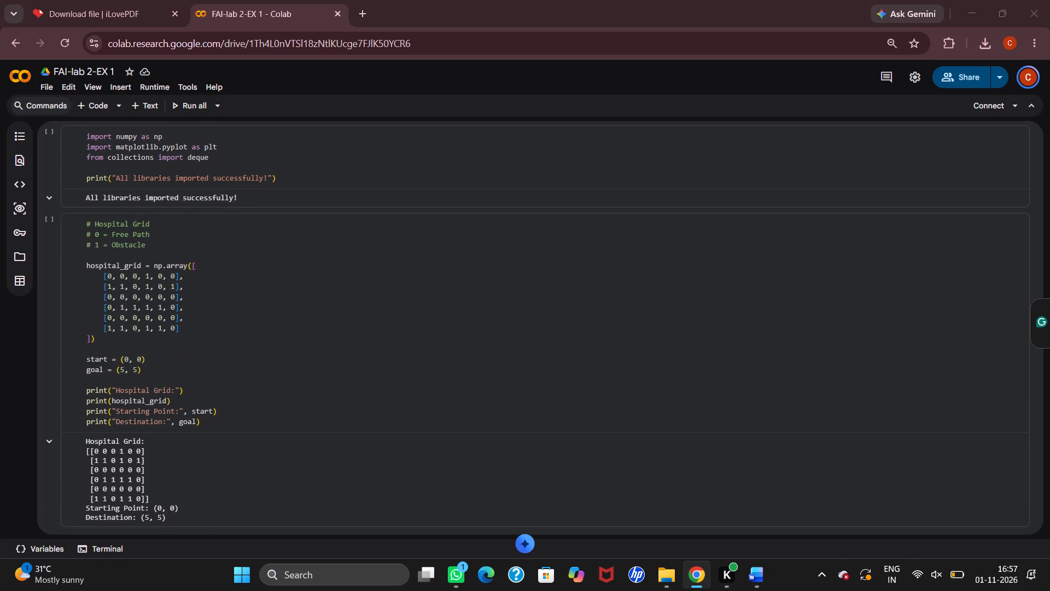
left_click(0, 59)
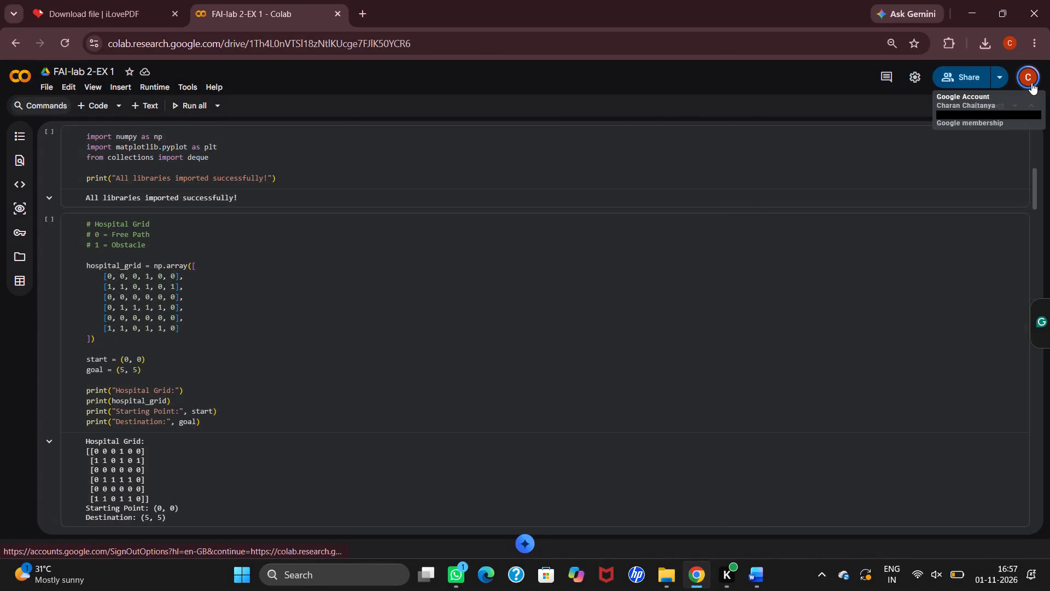
key("Print")
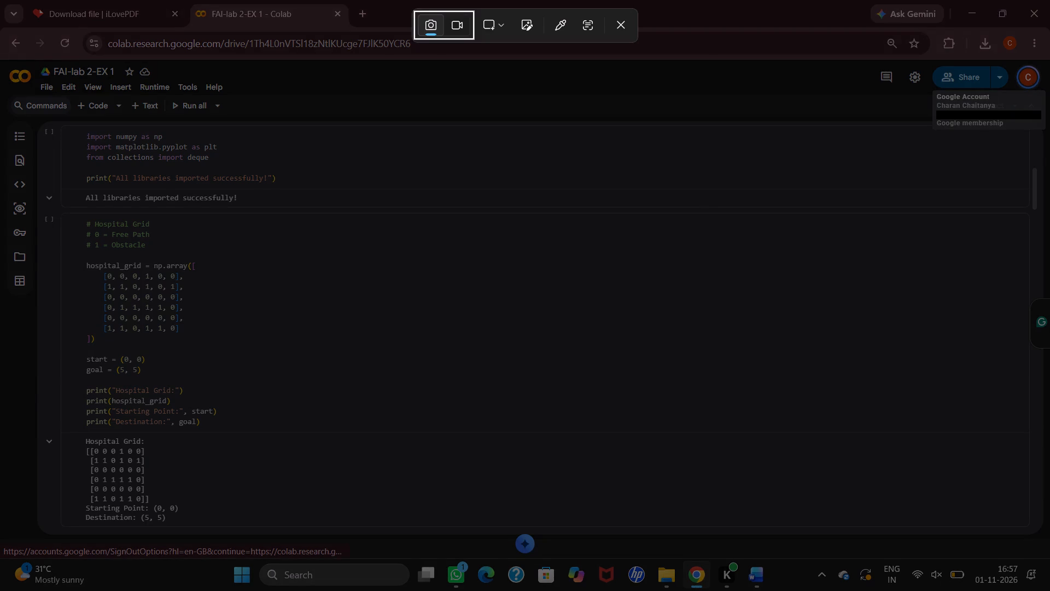
left_click_drag(0, 60, 845, 539)
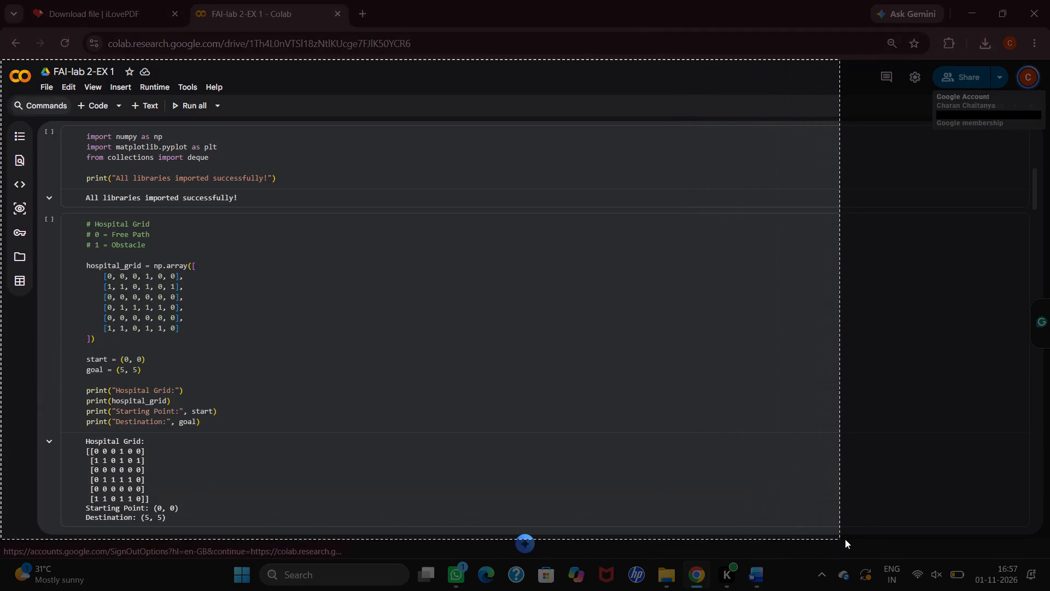
left_click_drag(845, 539, 1038, 526)
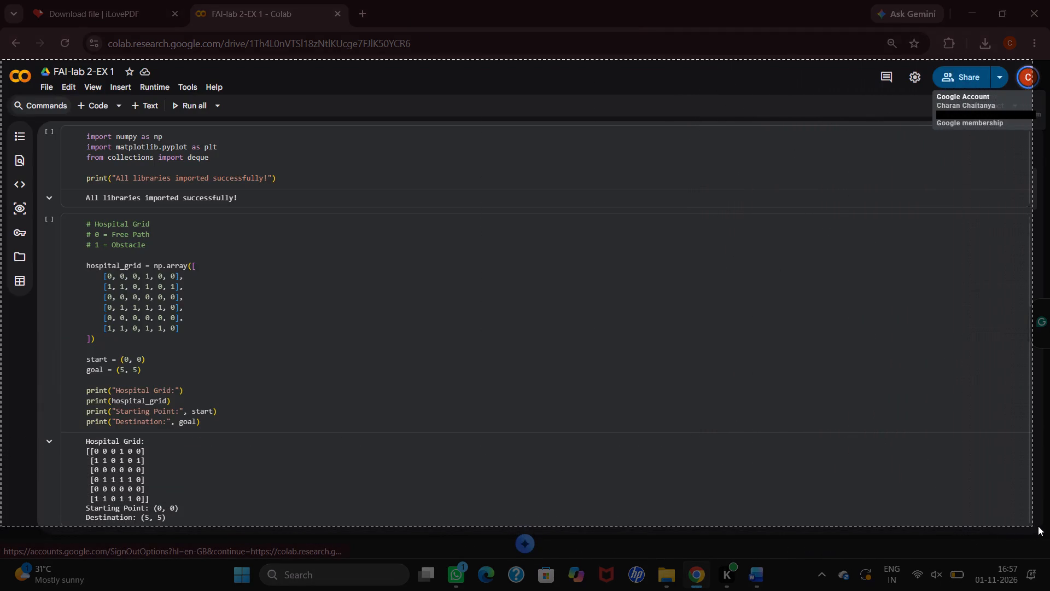
left_click_drag(1038, 526, 1049, 524)
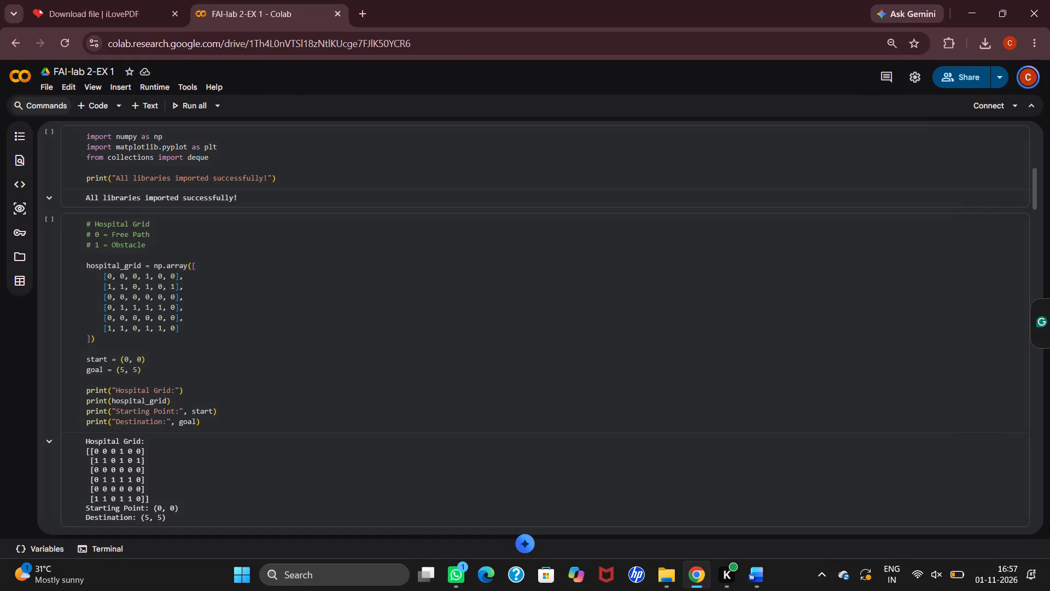
Back in the Word report, add blank lines below the first Experiment_1 capture on page 2 and paste the Hospital Grid capture there.
key("alt+Tab")
scroll(983, 481, "up", 1)
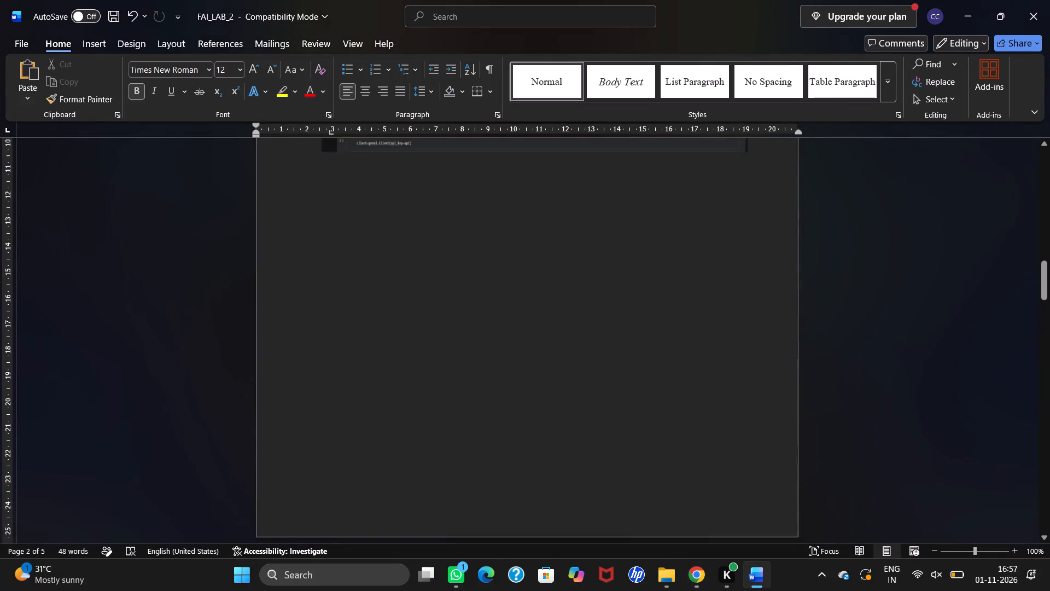
scroll(983, 481, "up", 1)
left_click(772, 237)
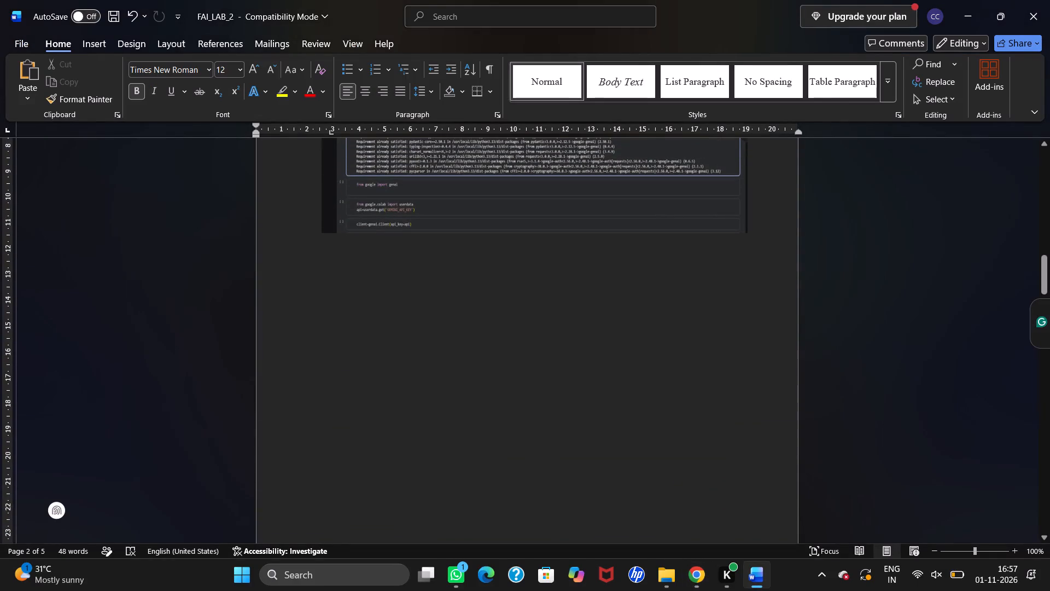
left_click(772, 237)
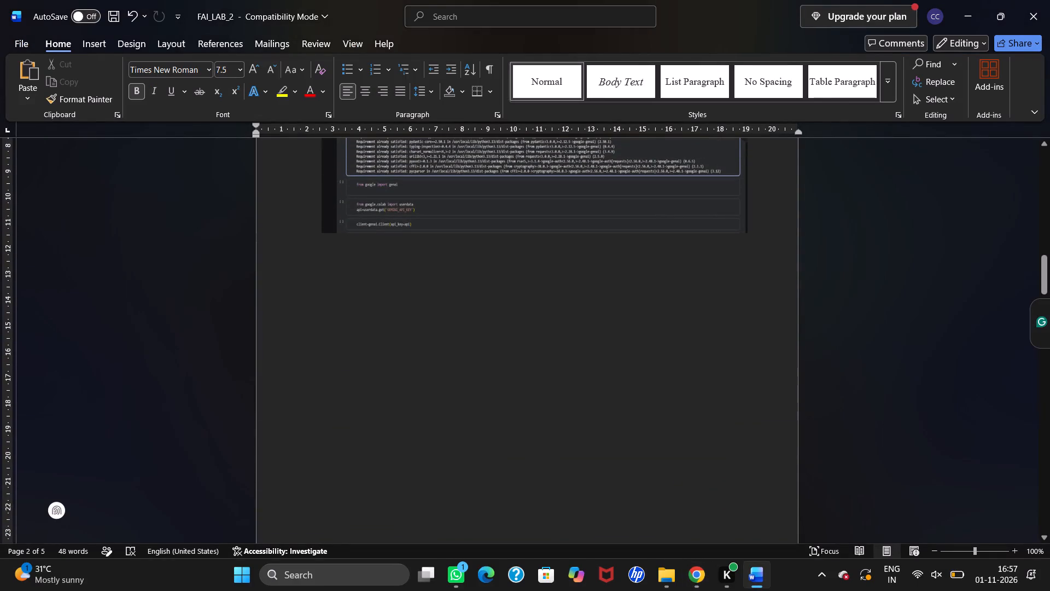
left_click(767, 236)
left_click(764, 234)
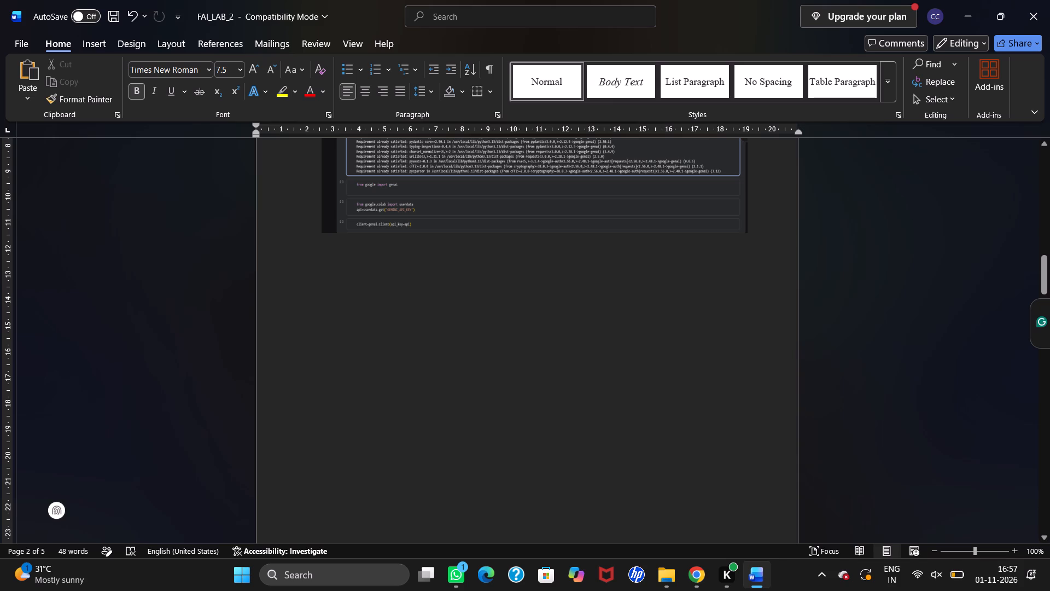
double_click(352, 254)
double_click(752, 225)
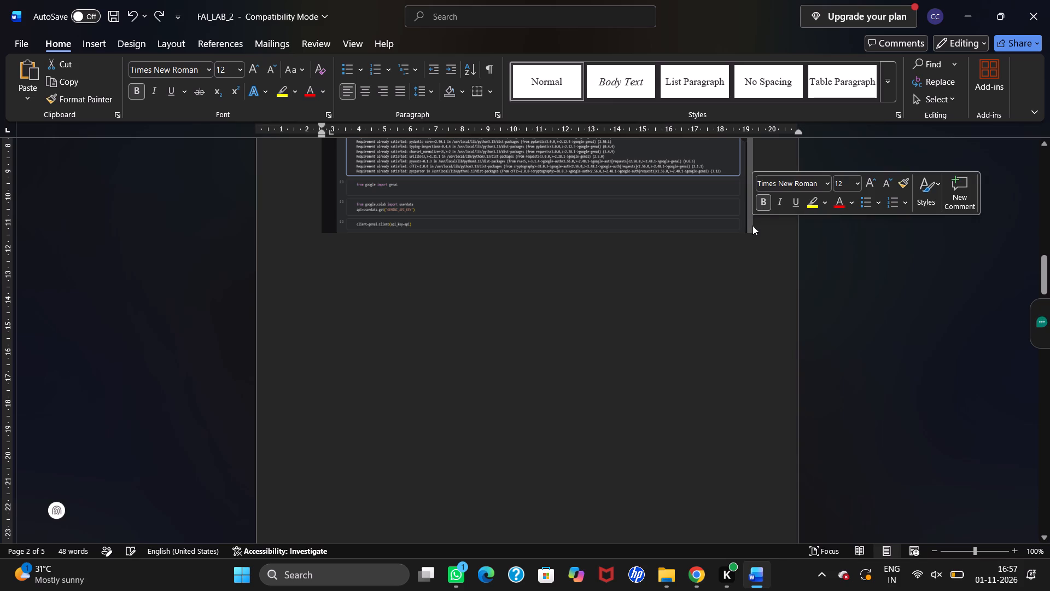
left_click(756, 226)
key("Return")
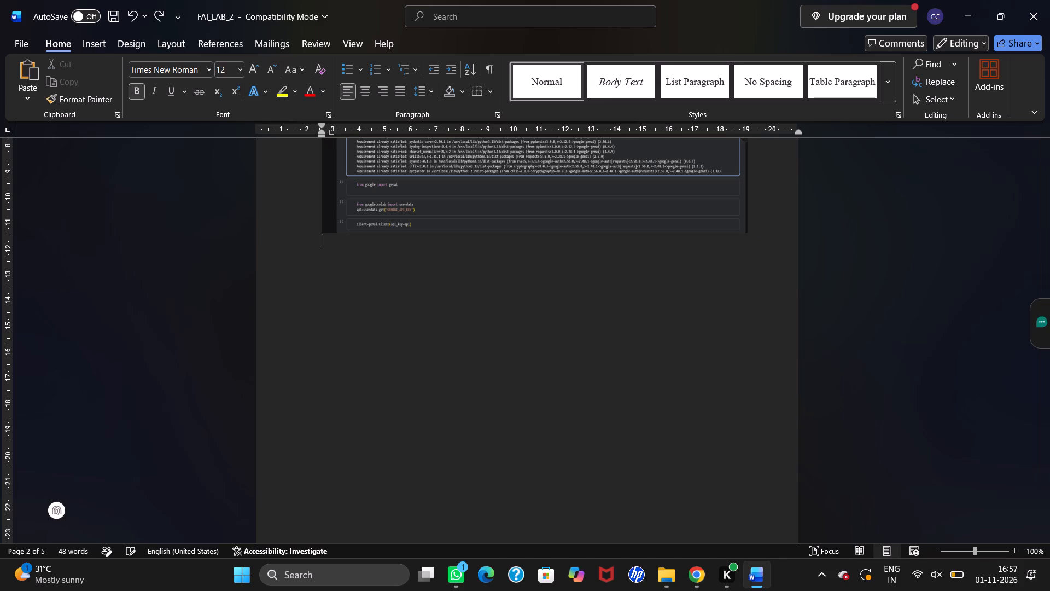
key("Return")
key("Return")
key("Return")
key("ctrl+v")
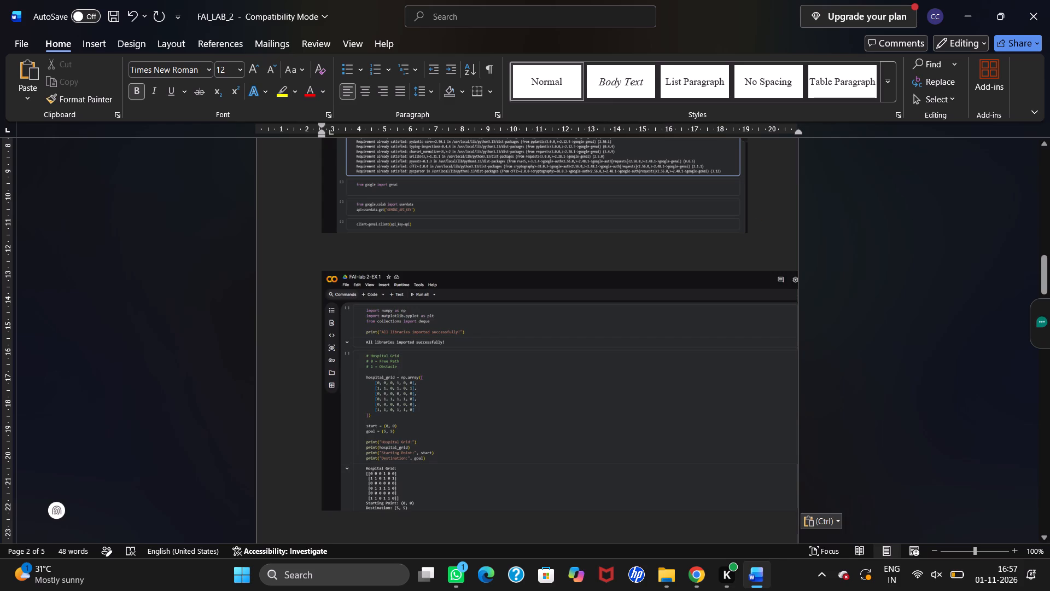
Narrow the pasted Hospital Grid capture to about the same width as the capture above it so it fits on the page.
left_click(367, 381)
left_click_drag(320, 393, 357, 399)
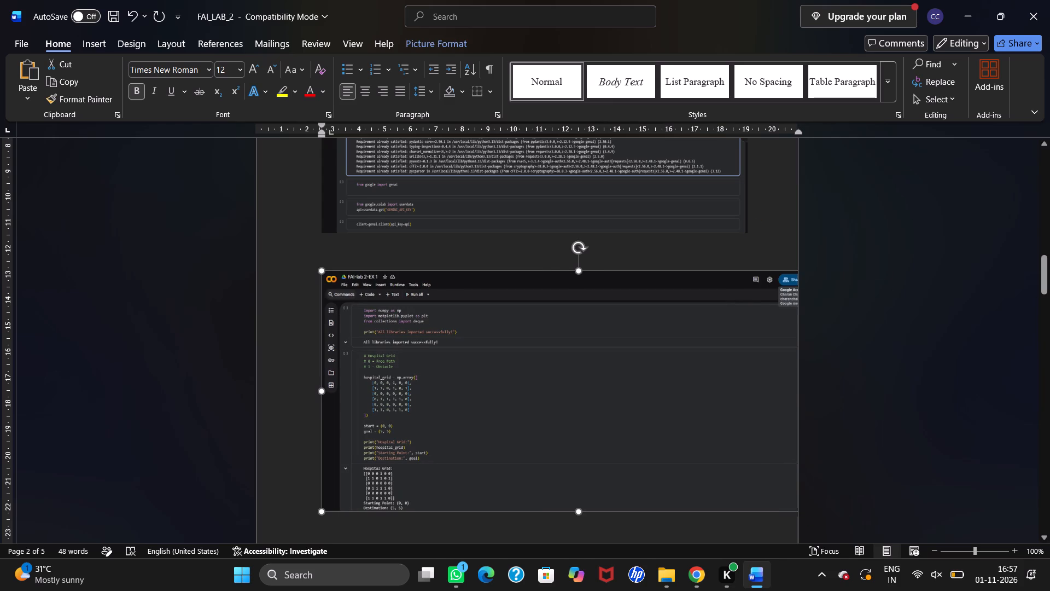
left_click_drag(357, 399, 491, 424)
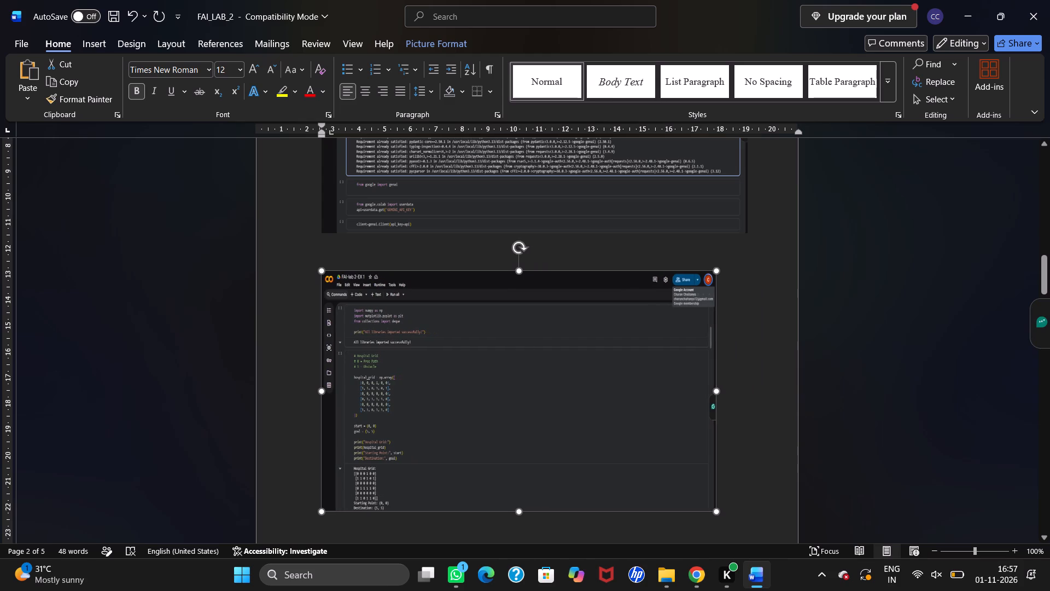
left_click_drag(491, 424, 435, 425)
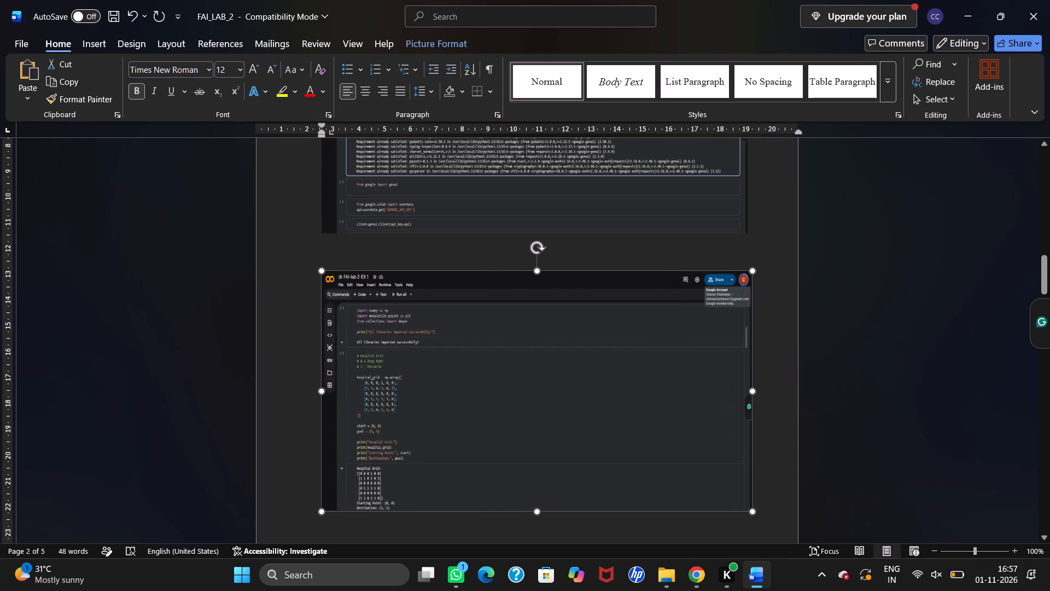
left_click_drag(435, 425, 436, 425)
Review both new captures on page 2 and examine the original captures on page 3 to see which notebook part follows.
scroll(495, 438, "up", 1)
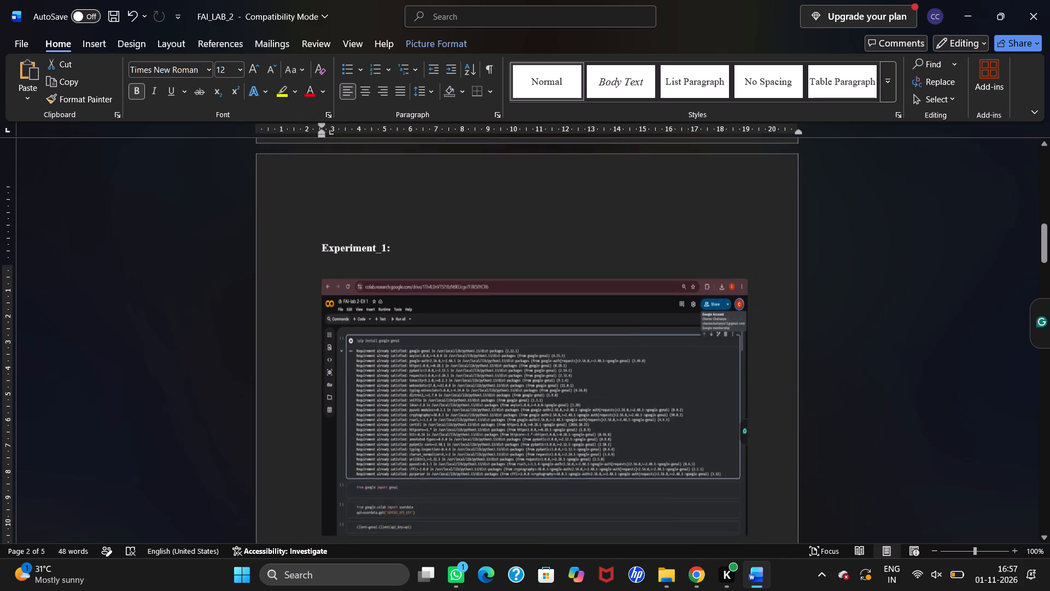
scroll(495, 438, "up", 2)
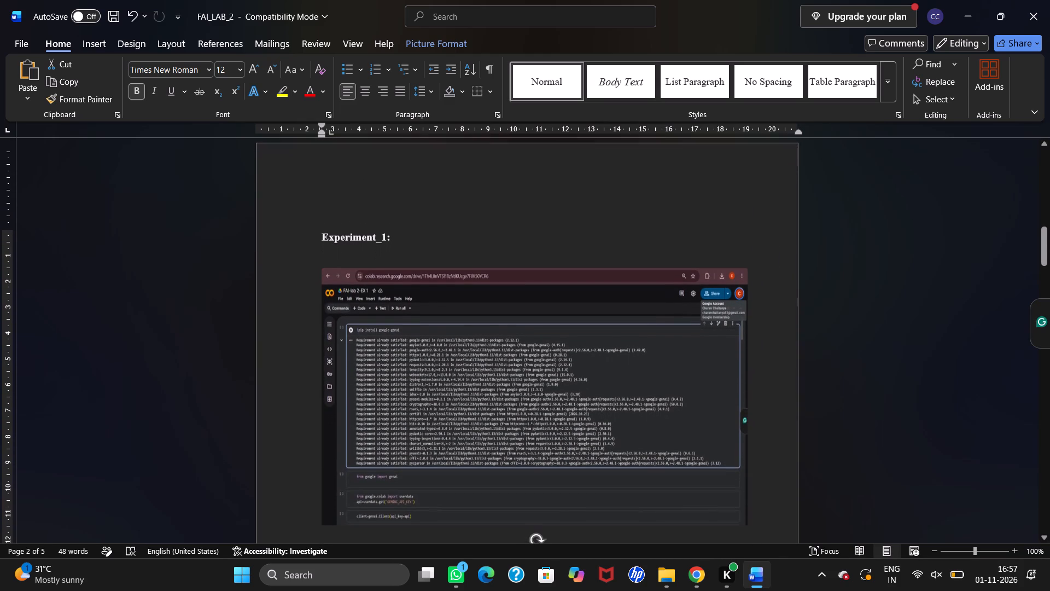
scroll(495, 438, "up", 1)
scroll(495, 438, "down", 4)
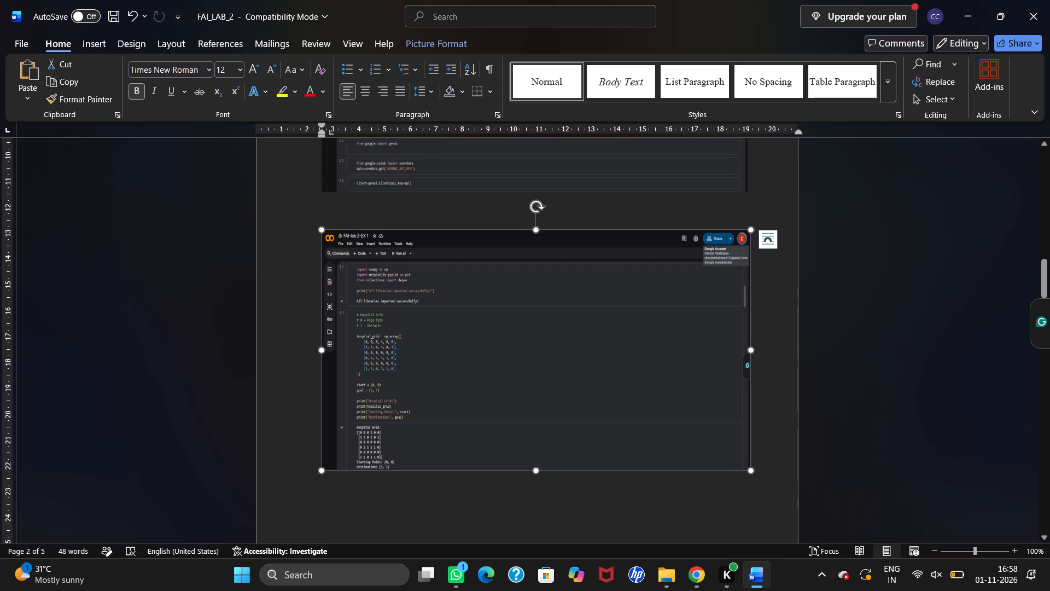
scroll(495, 438, "down", 4)
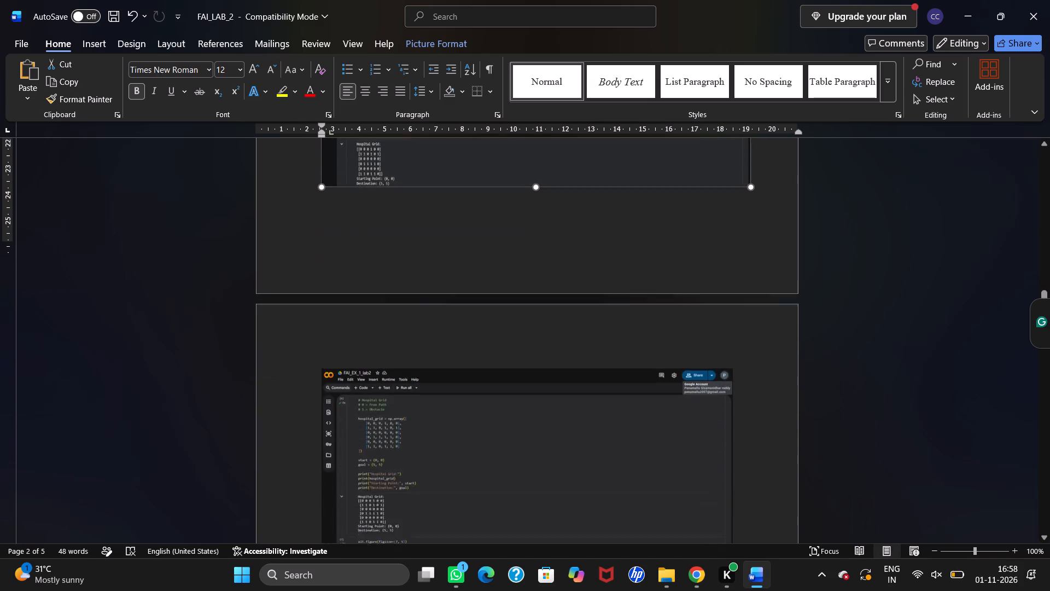
scroll(495, 438, "down", 2)
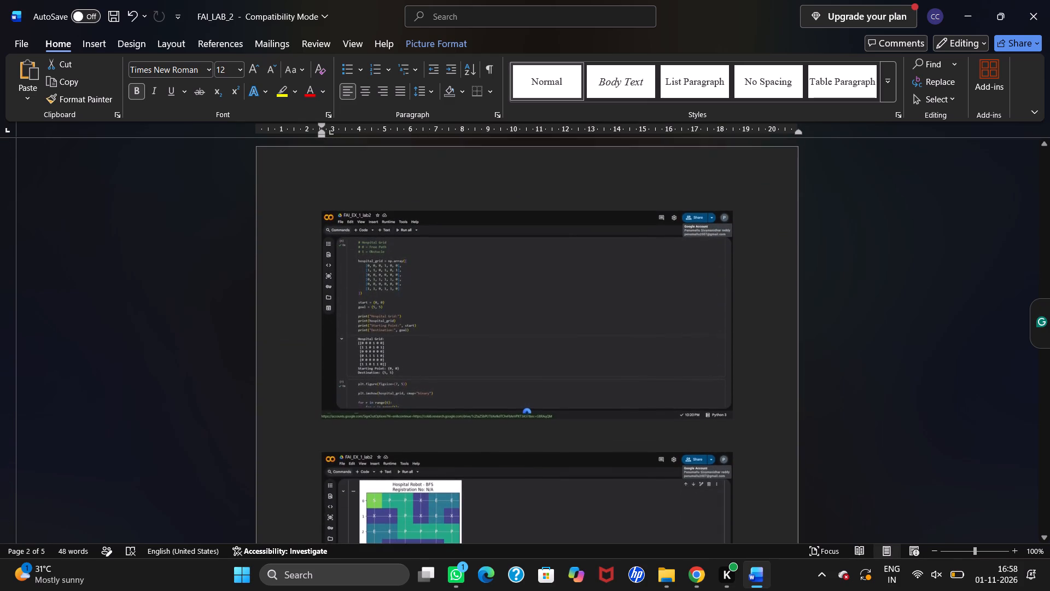
scroll(495, 438, "down", 2)
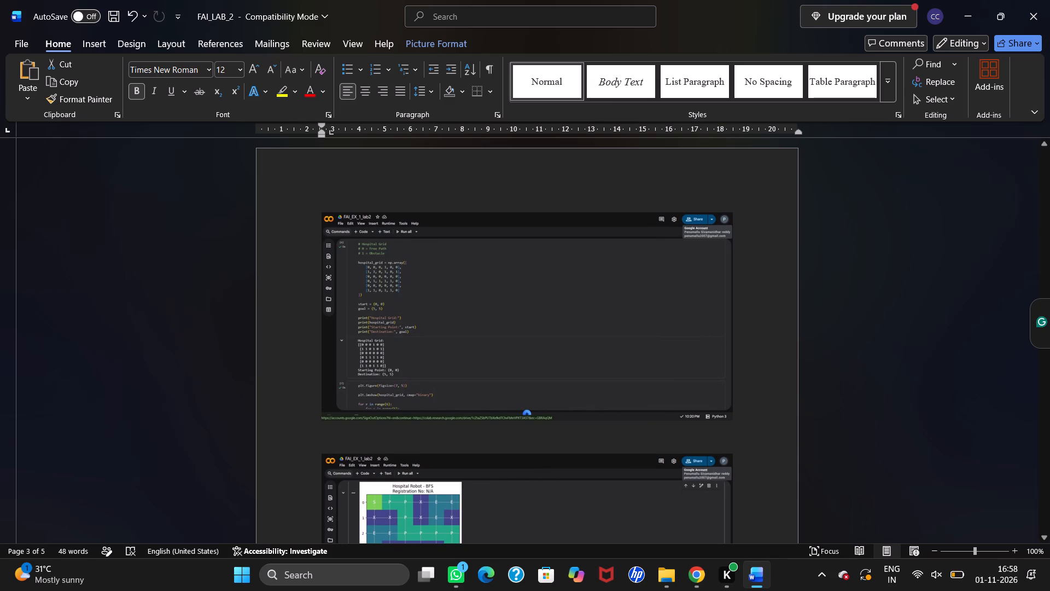
Switch to the Colab notebook and look through the cells following the Hospital Grid for the part to capture next.
key("alt+Tab")
scroll(346, 416, "down", 4)
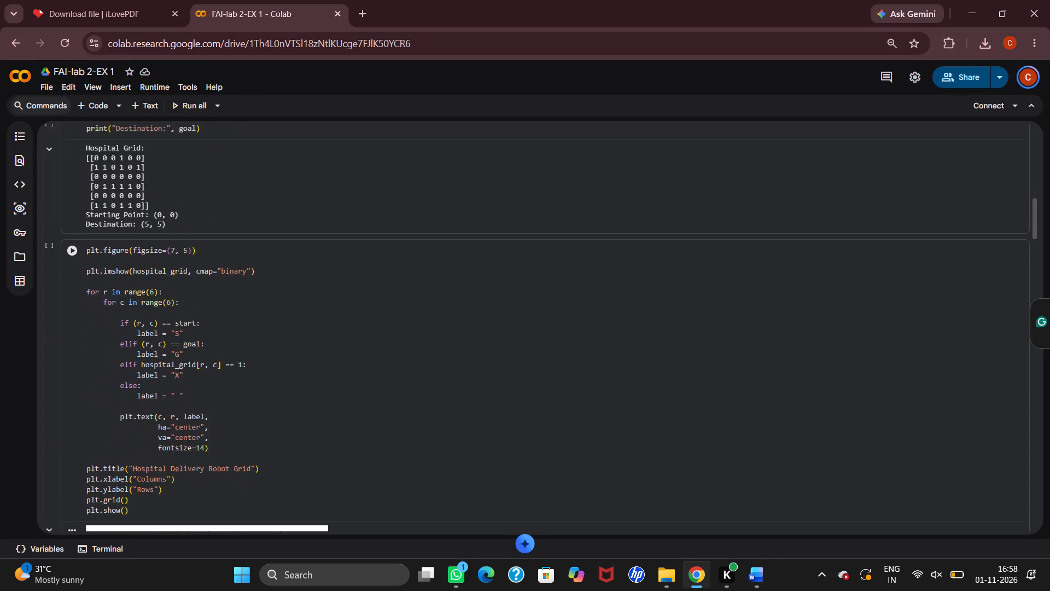
scroll(346, 416, "down", 5)
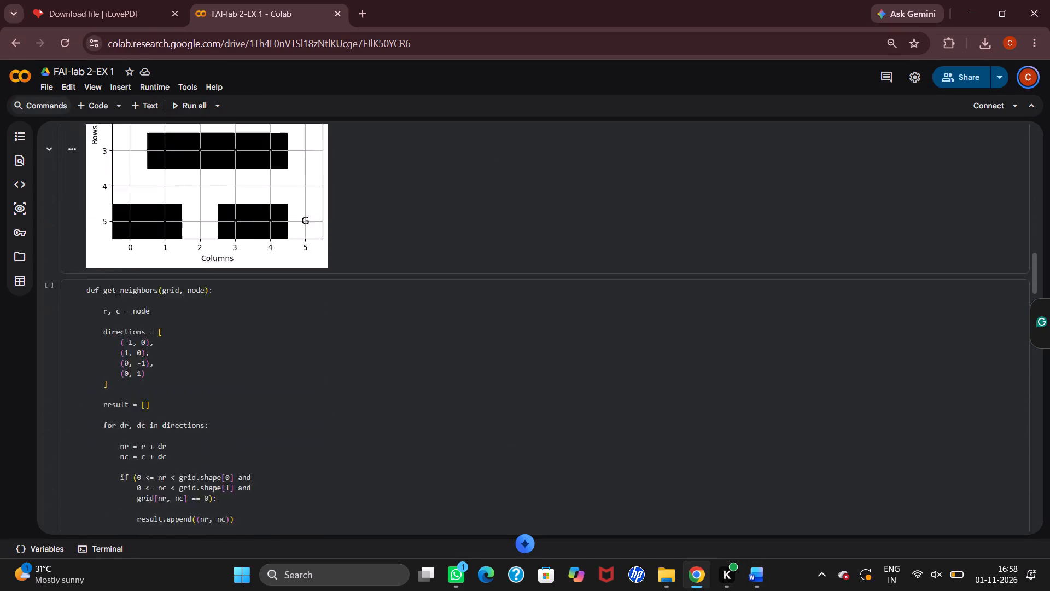
scroll(346, 416, "down", 8)
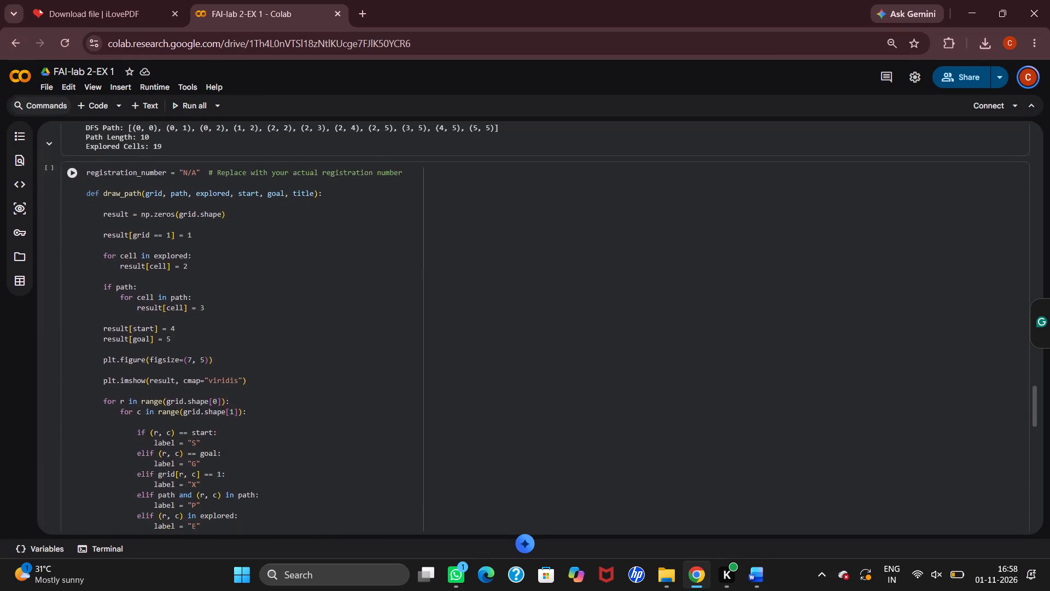
scroll(346, 416, "down", 2)
scroll(346, 416, "up", 12)
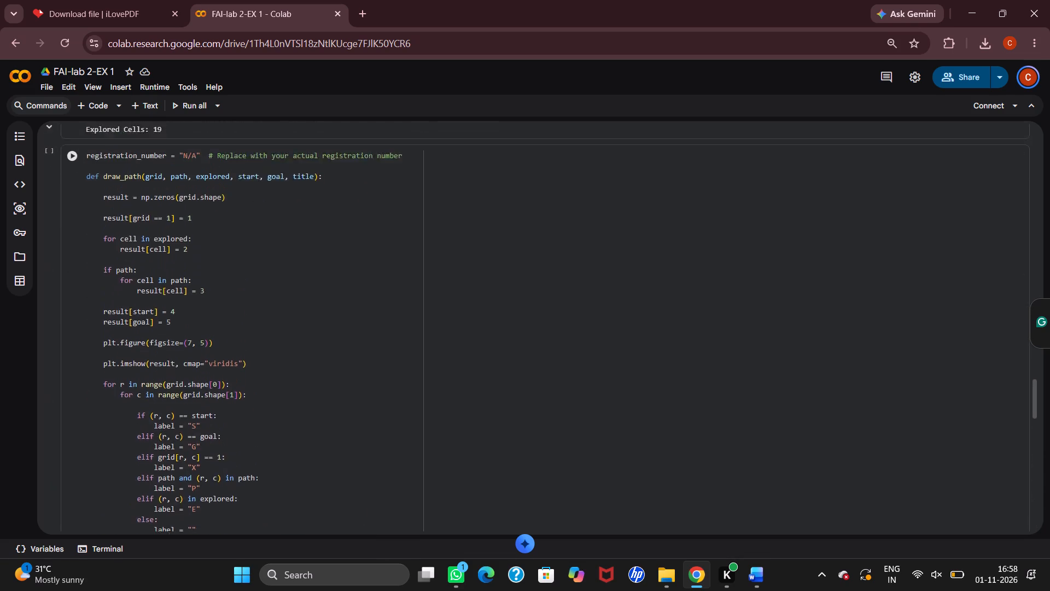
scroll(346, 416, "up", 5)
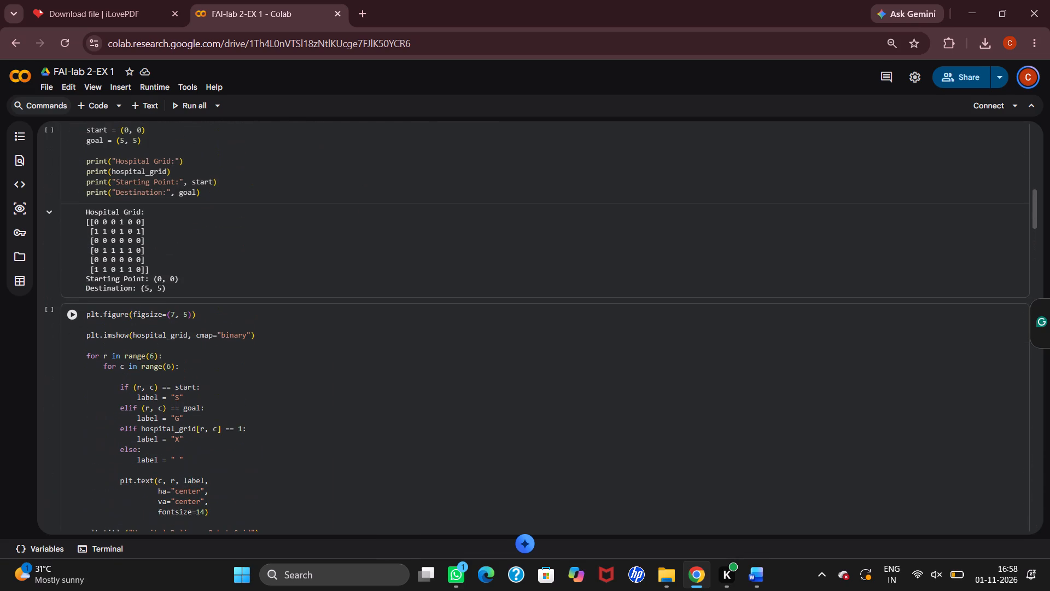
scroll(346, 416, "up", 1)
Back in the Word report, examine the two original Experiment_1 captures on page 3 to see which cells they show.
key("alt+Tab")
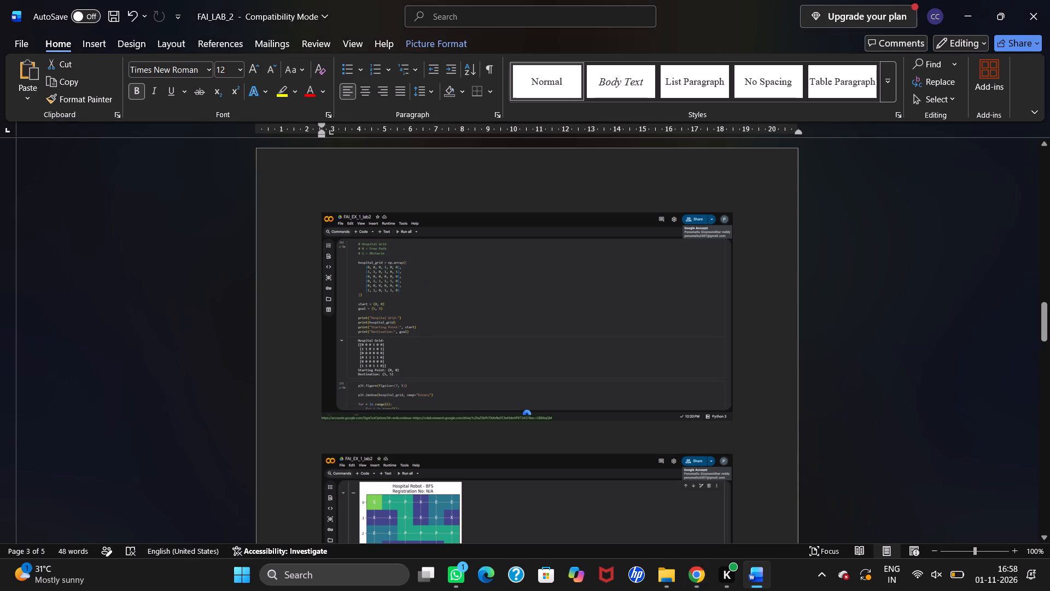
scroll(428, 416, "down", 4)
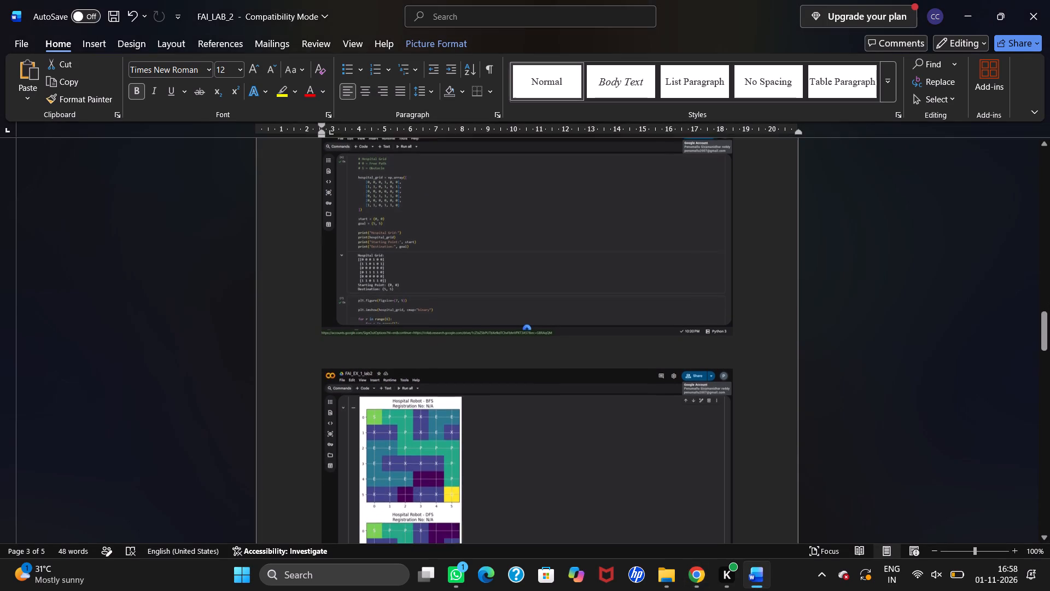
scroll(428, 416, "down", 2)
scroll(428, 416, "up", 3)
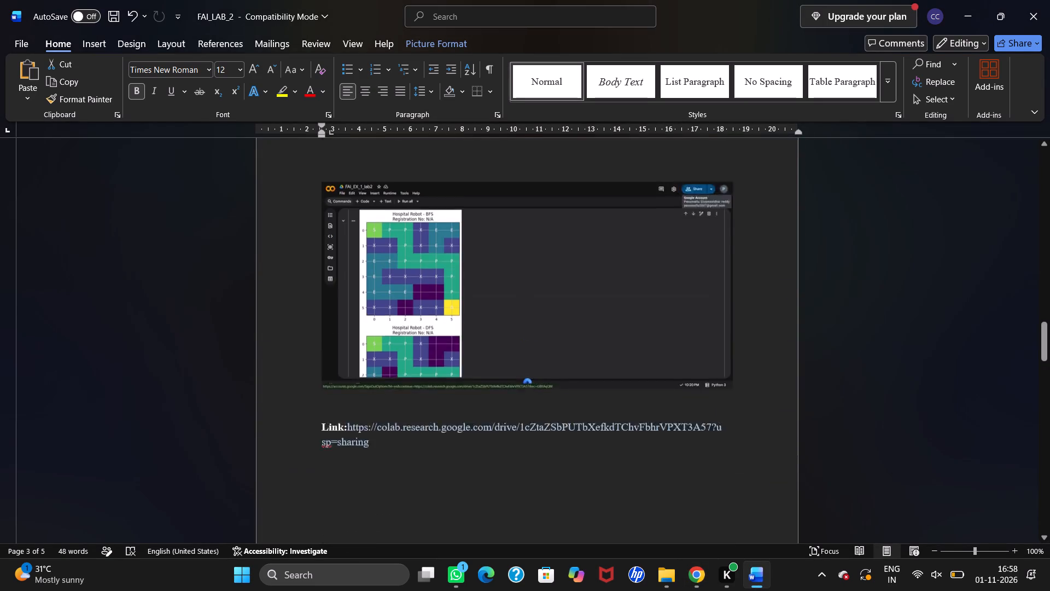
scroll(428, 416, "up", 4)
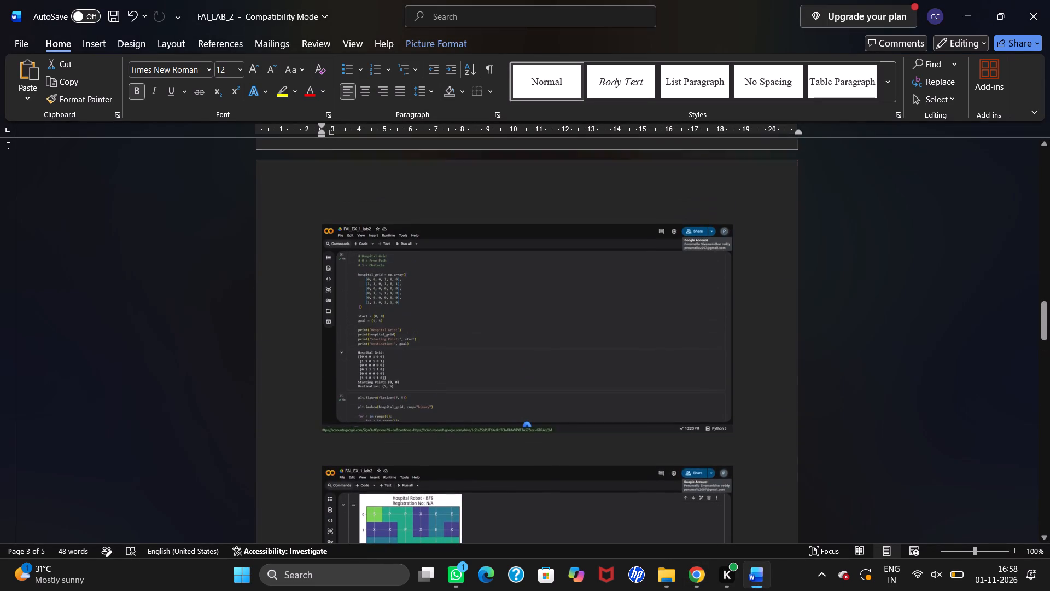
key("Tab")
key("grave")
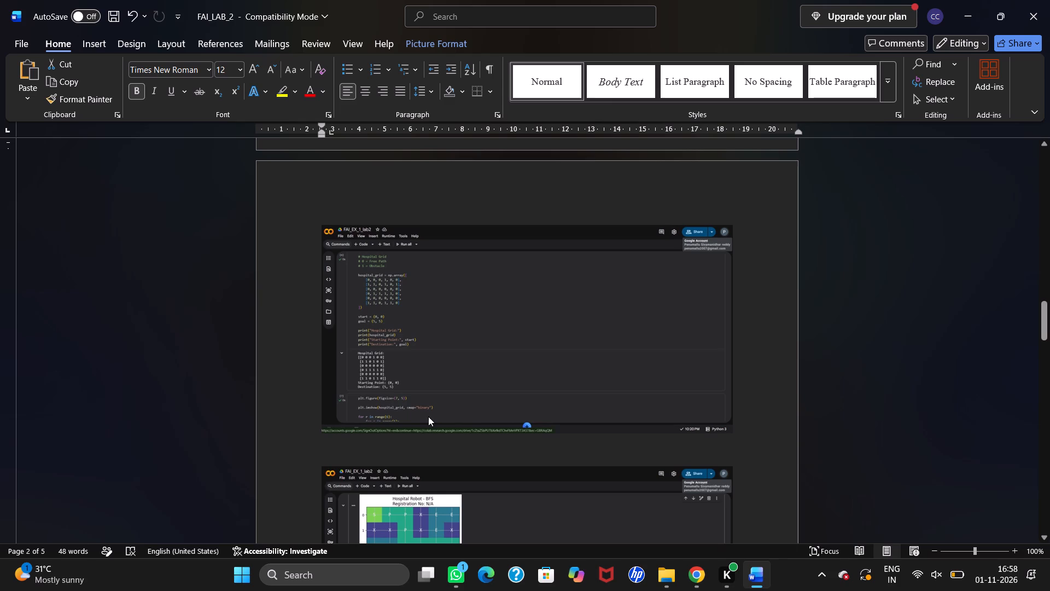
In the Colab notebook, look through the grid plot, search functions and BFS/DFS path plots to match them with the report's captures.
key("alt+Tab")
scroll(374, 395, "down", 1)
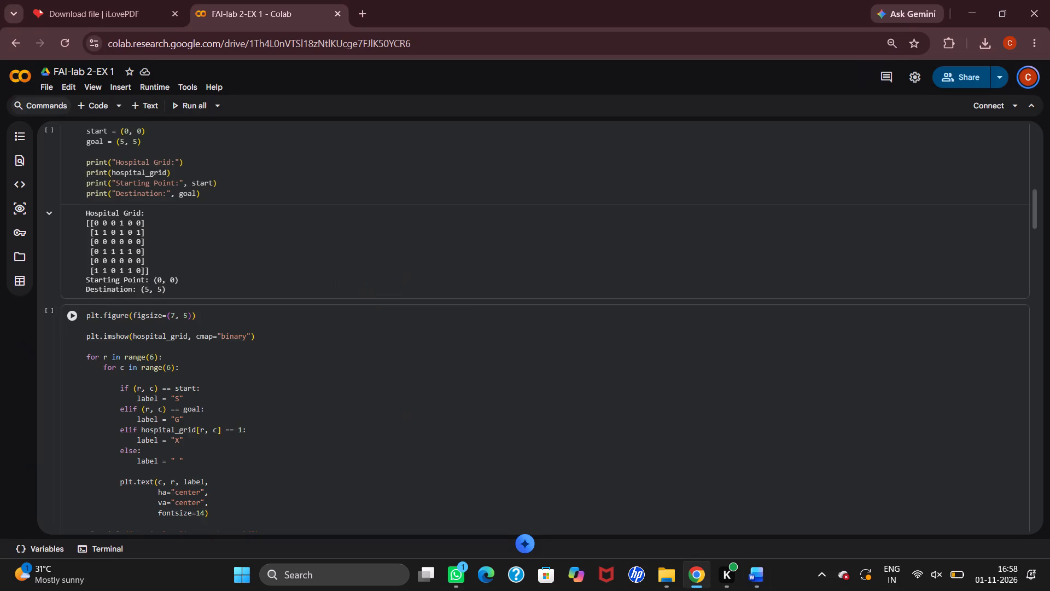
scroll(374, 395, "down", 11)
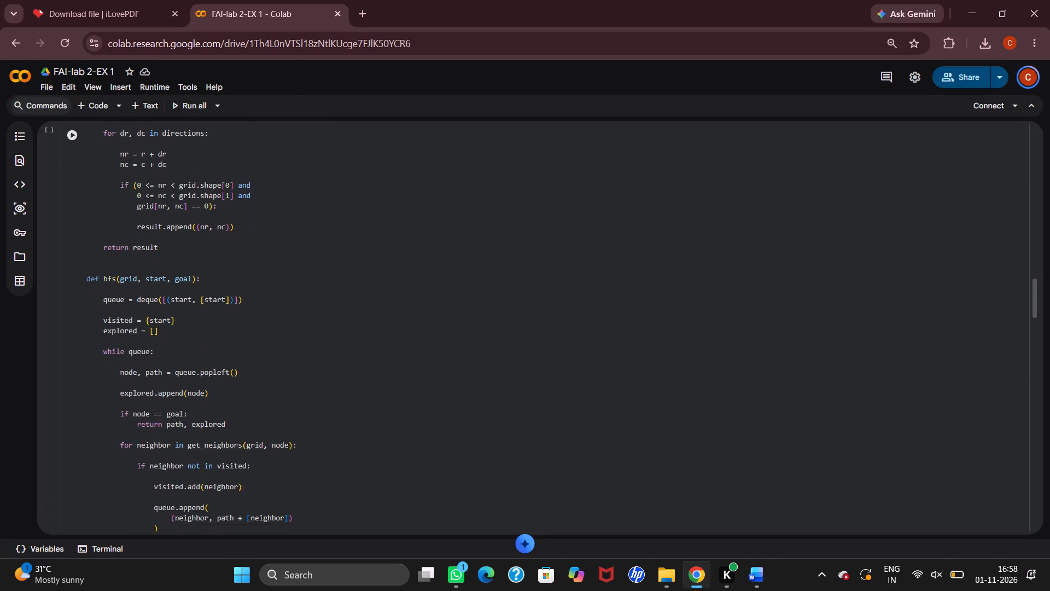
scroll(374, 395, "down", 7)
scroll(374, 395, "up", 1)
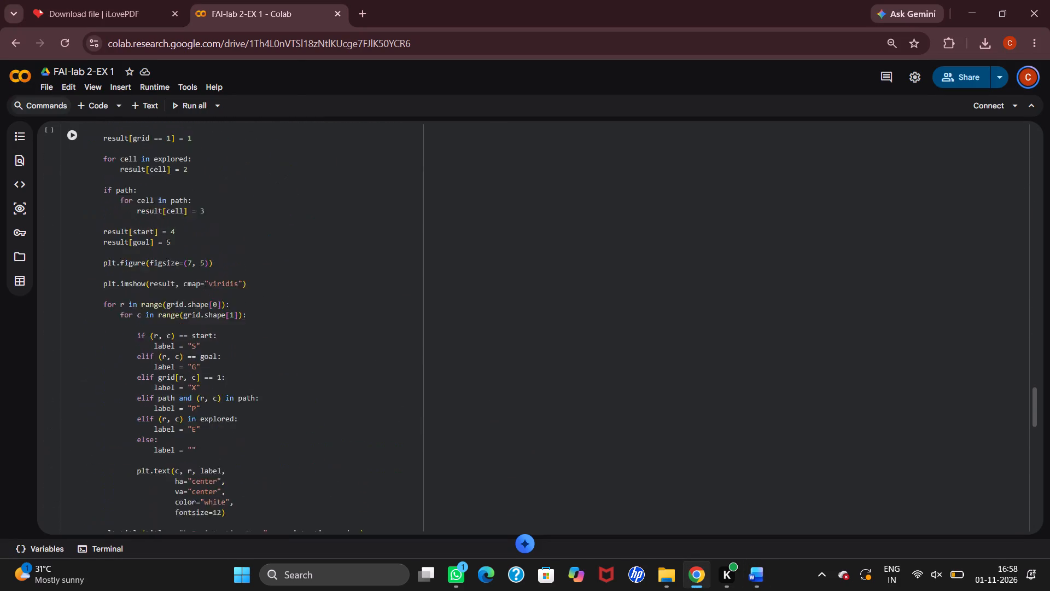
scroll(374, 395, "up", 1)
scroll(374, 395, "down", 1)
scroll(374, 395, "up", 1)
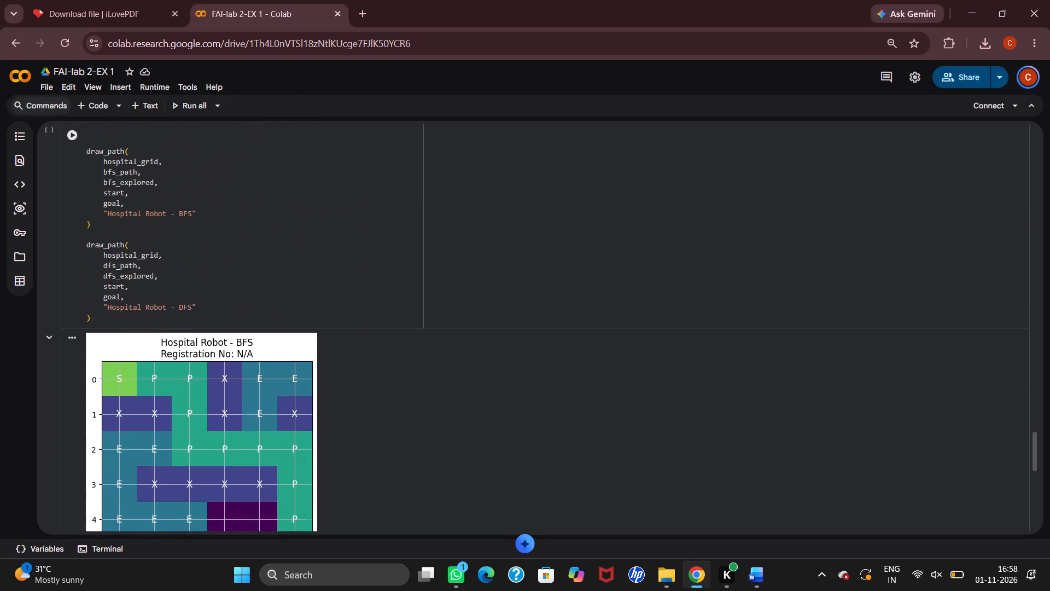
scroll(374, 395, "up", 4)
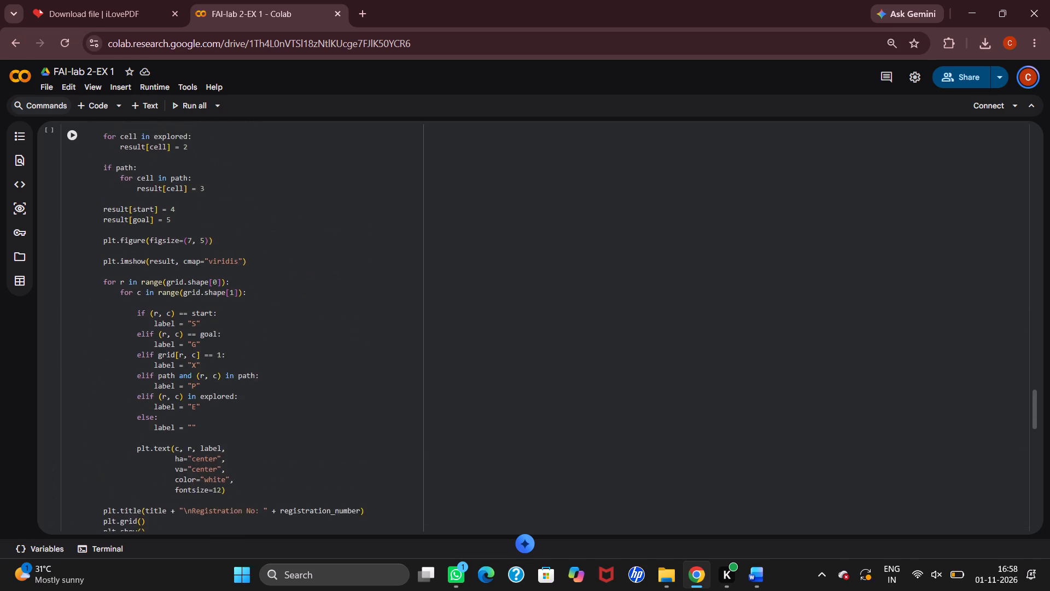
scroll(374, 395, "up", 10)
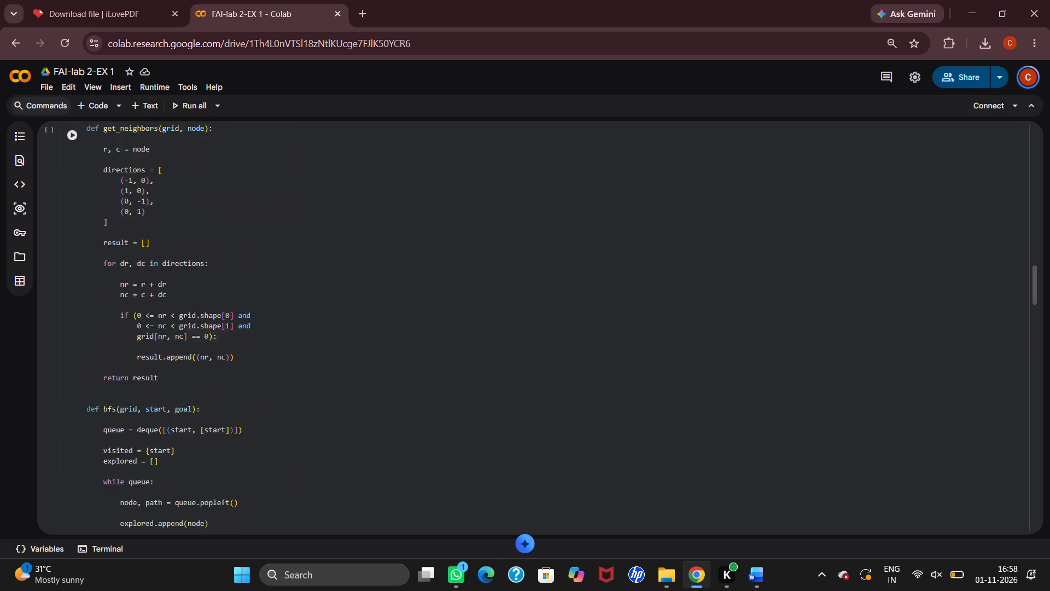
scroll(374, 395, "up", 2)
scroll(374, 395, "down", 1)
scroll(374, 395, "up", 1)
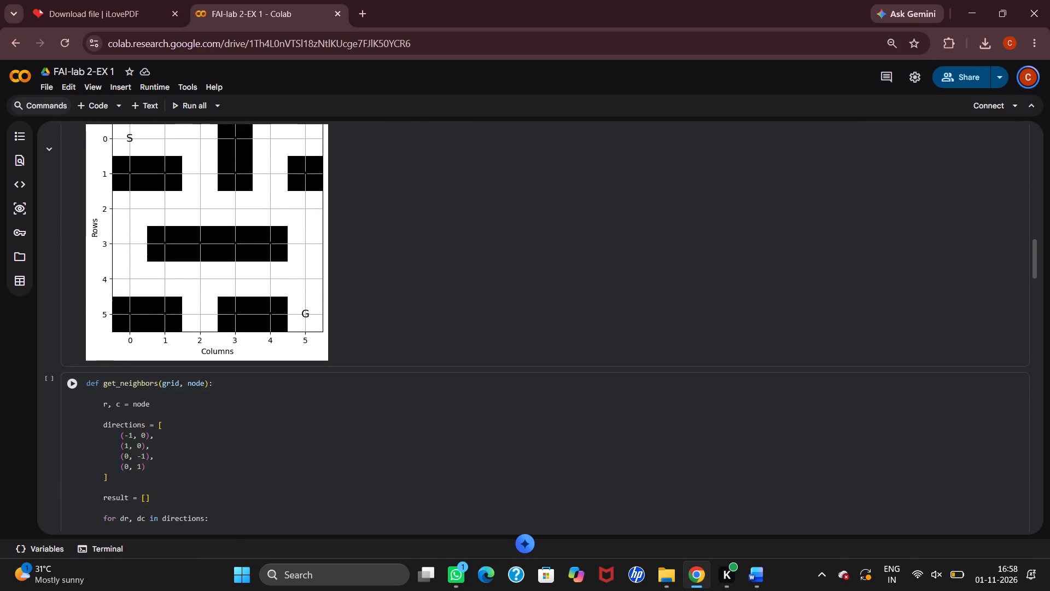
scroll(374, 395, "up", 1)
scroll(374, 395, "down", 2)
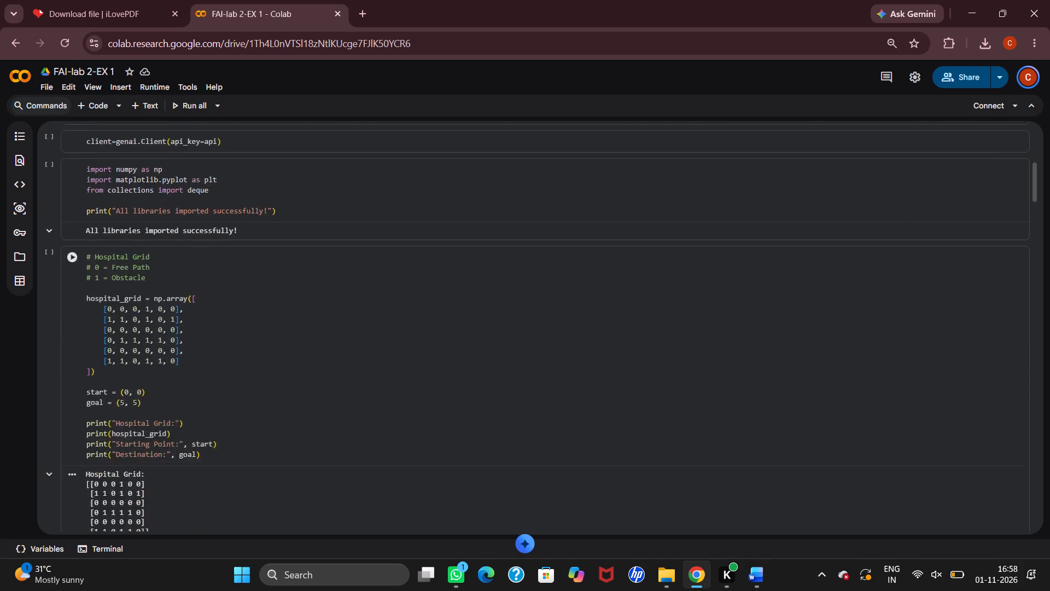
scroll(374, 395, "down", 1)
scroll(374, 395, "up", 1)
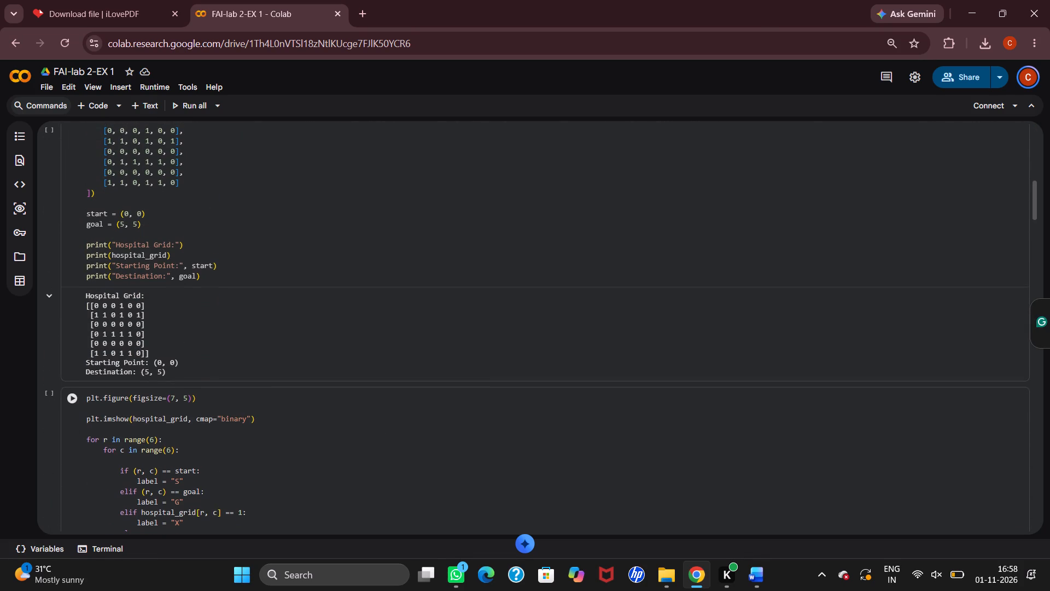
In the Word report, compare the new captures on page 2 with the original Hospital Grid and BFS/DFS captures on page 3.
key("alt+Tab")
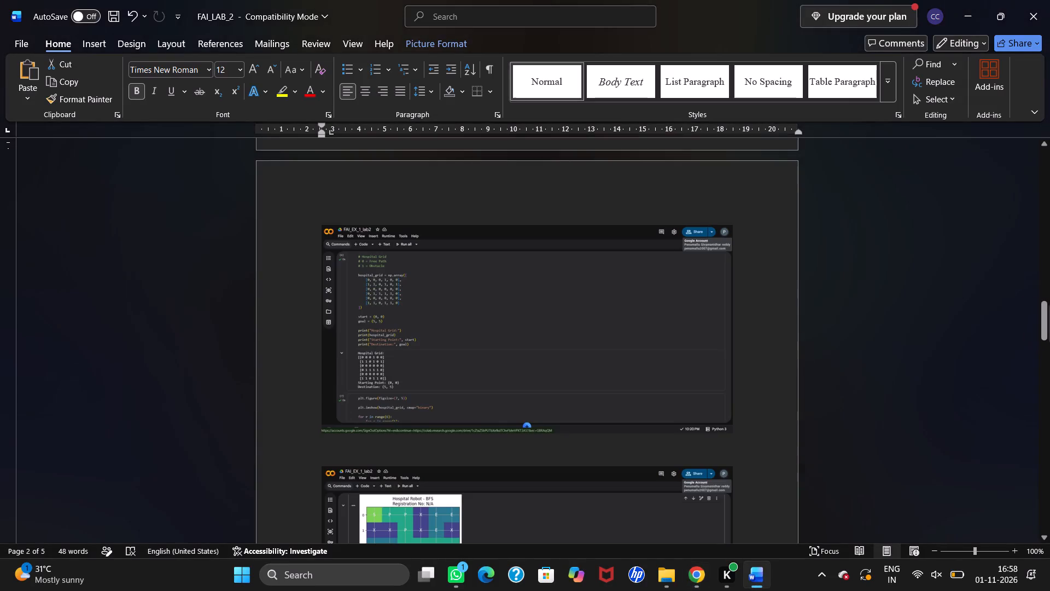
scroll(374, 395, "up", 3, "ctrl")
scroll(374, 395, "up", 1)
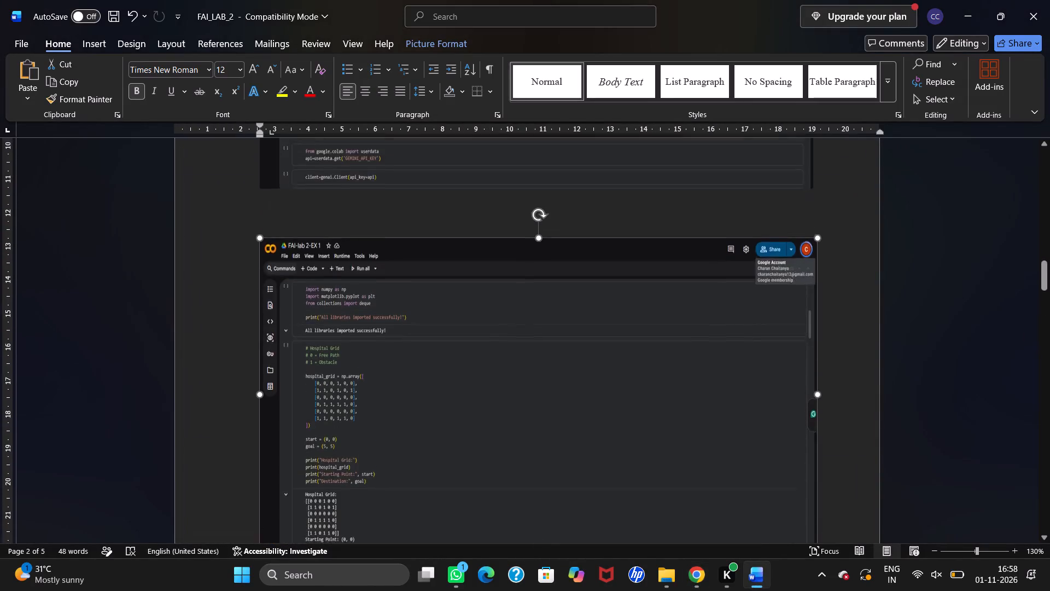
scroll(374, 395, "up", 1)
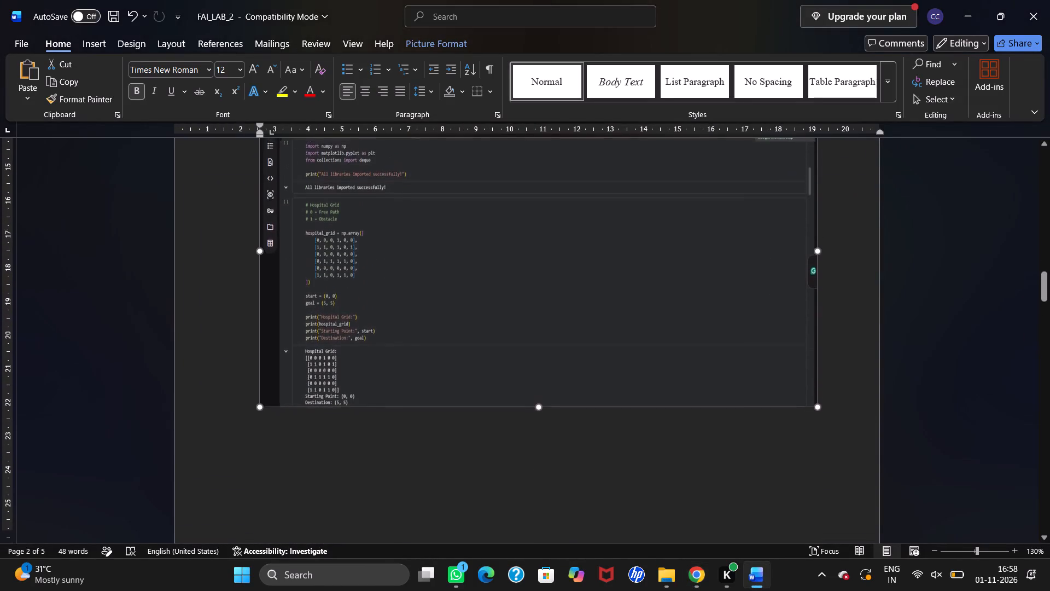
scroll(374, 395, "up", 2)
scroll(374, 395, "down", 4)
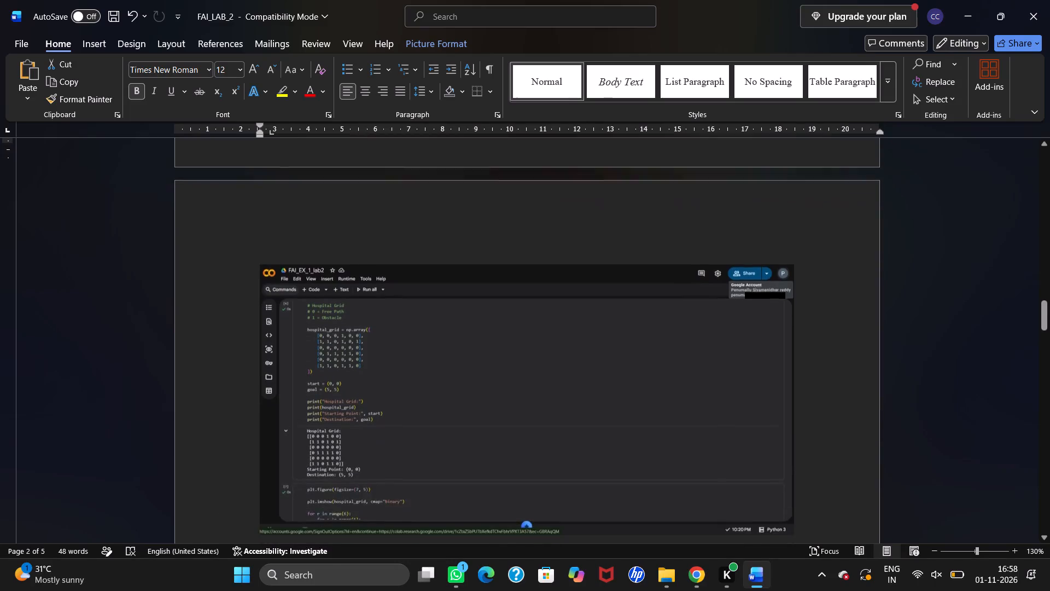
scroll(374, 395, "down", 4)
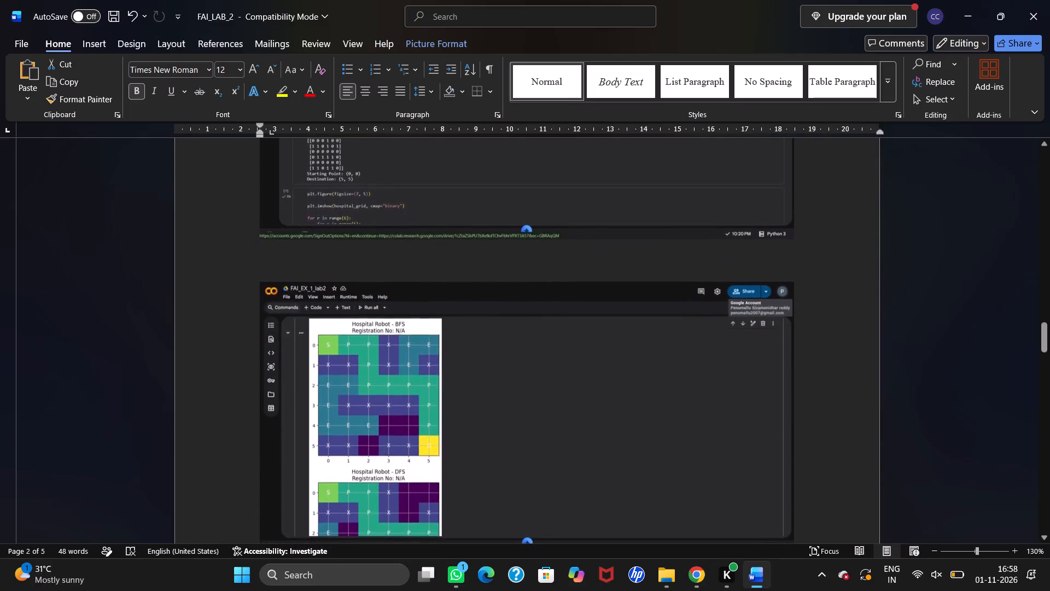
scroll(374, 395, "up", 1)
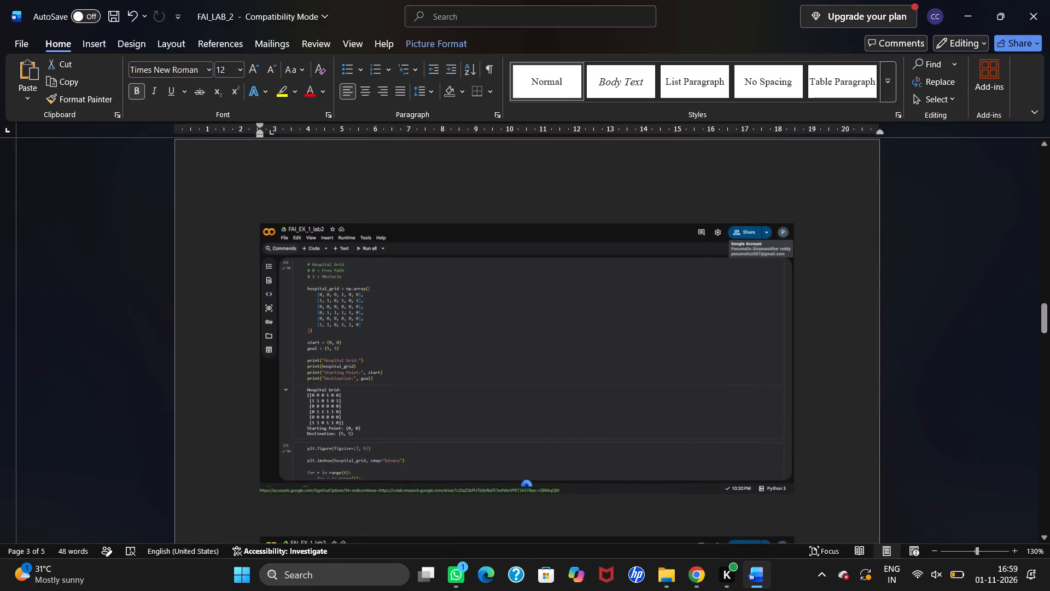
In the Colab notebook, capture the Hospital Delivery Robot Grid plotting cell and the start of its plot, with the account details tooltip showing.
key("alt+Tab")
scroll(316, 381, "down", 3)
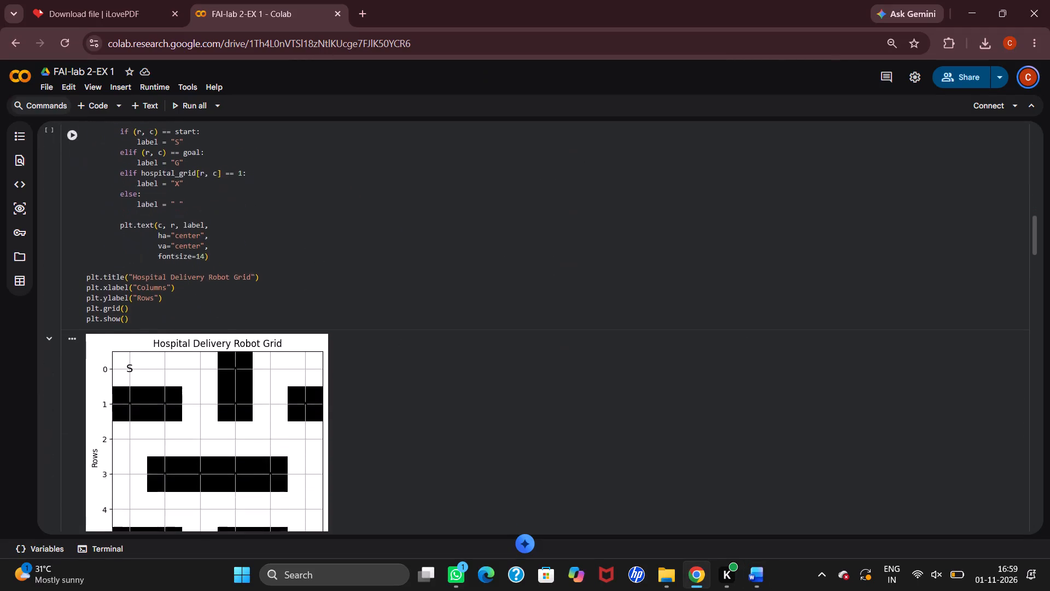
scroll(316, 381, "down", 3)
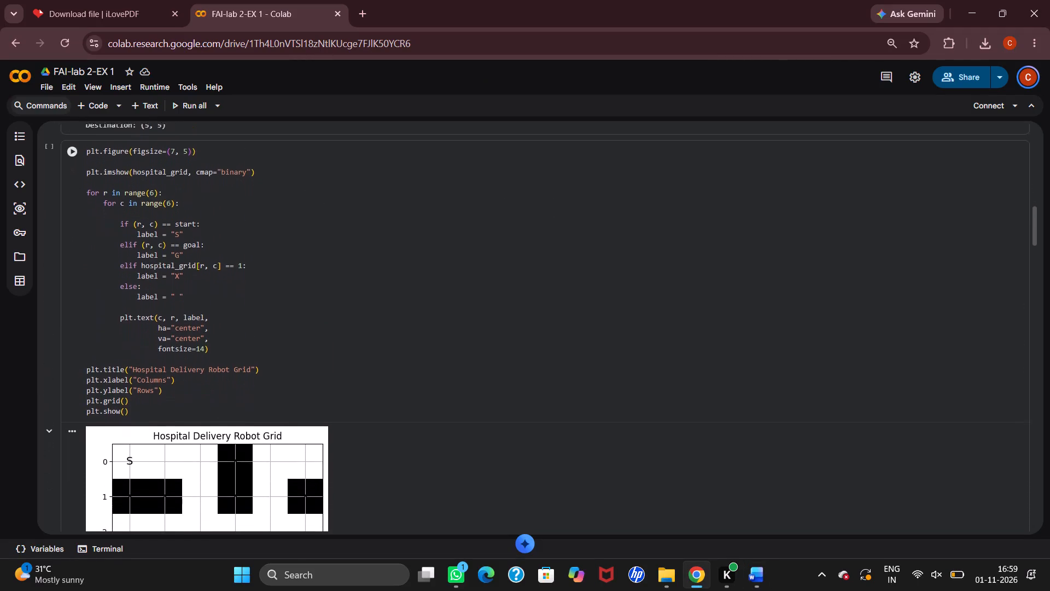
scroll(316, 381, "down", 2)
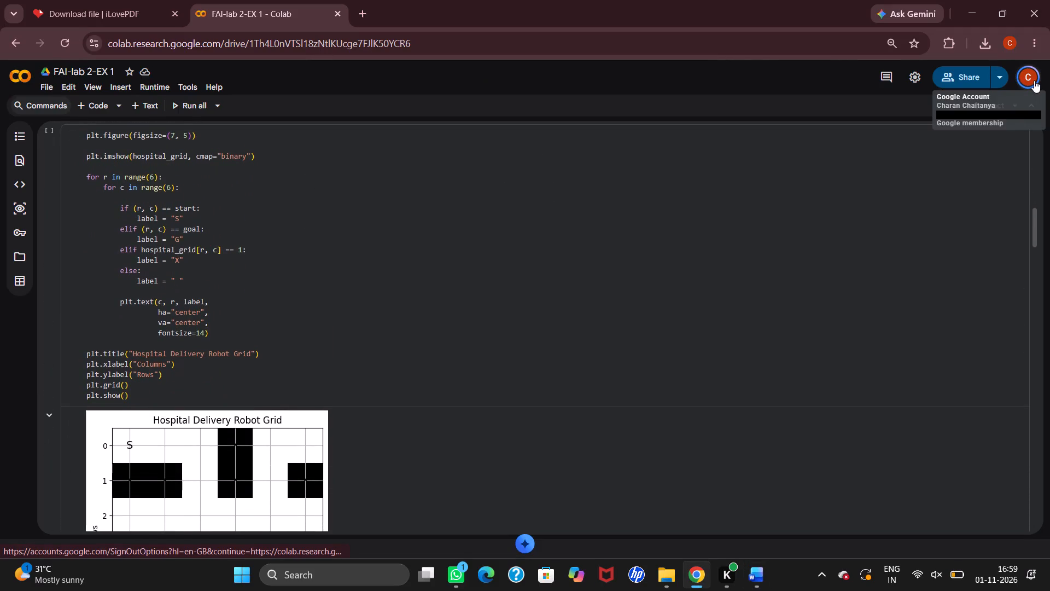
key("Print")
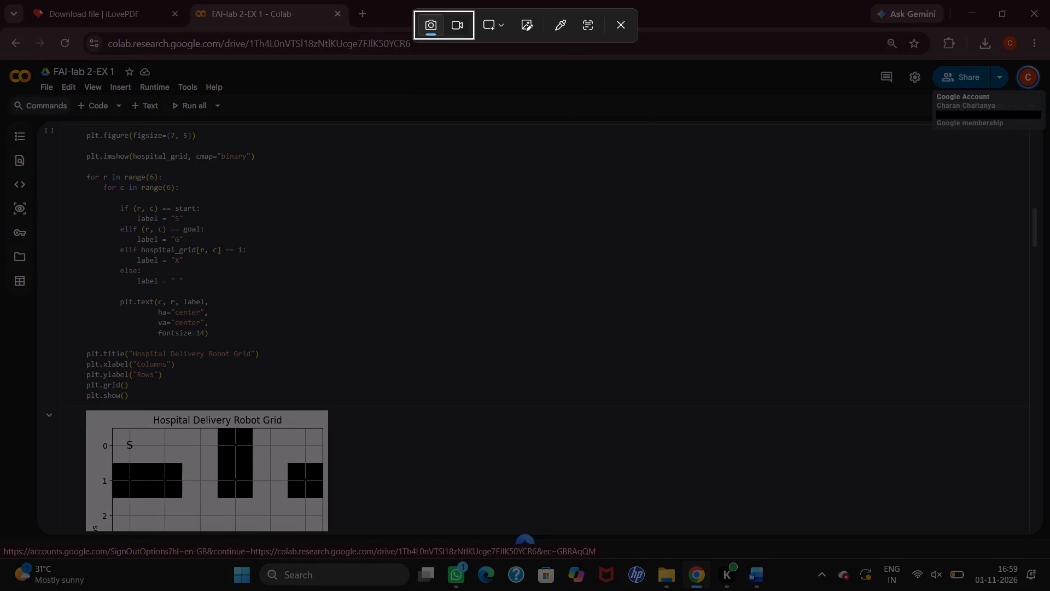
left_click_drag(0, 59, 834, 572)
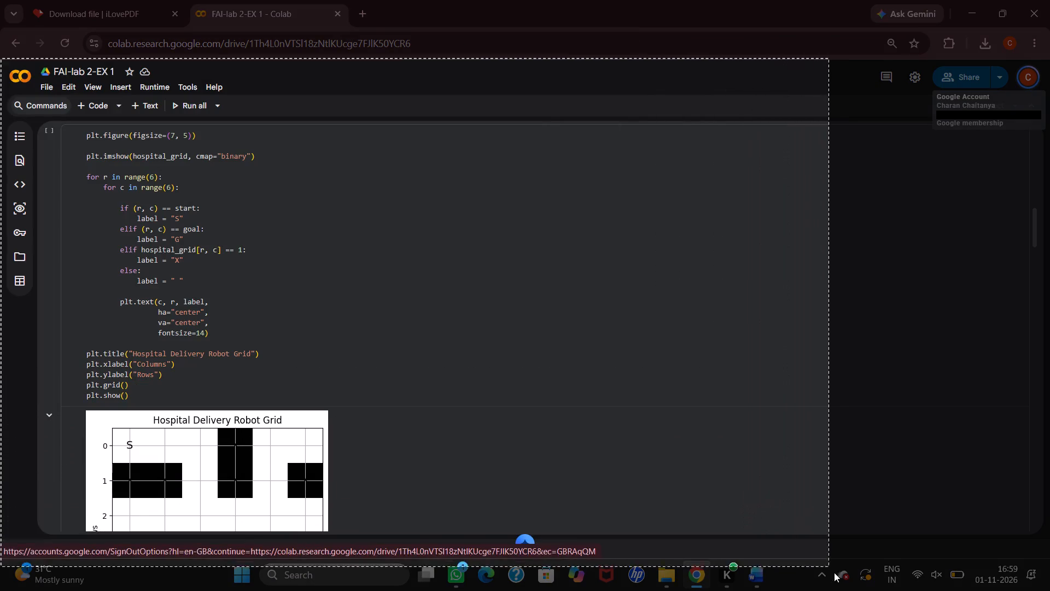
left_click_drag(834, 572, 1020, 534)
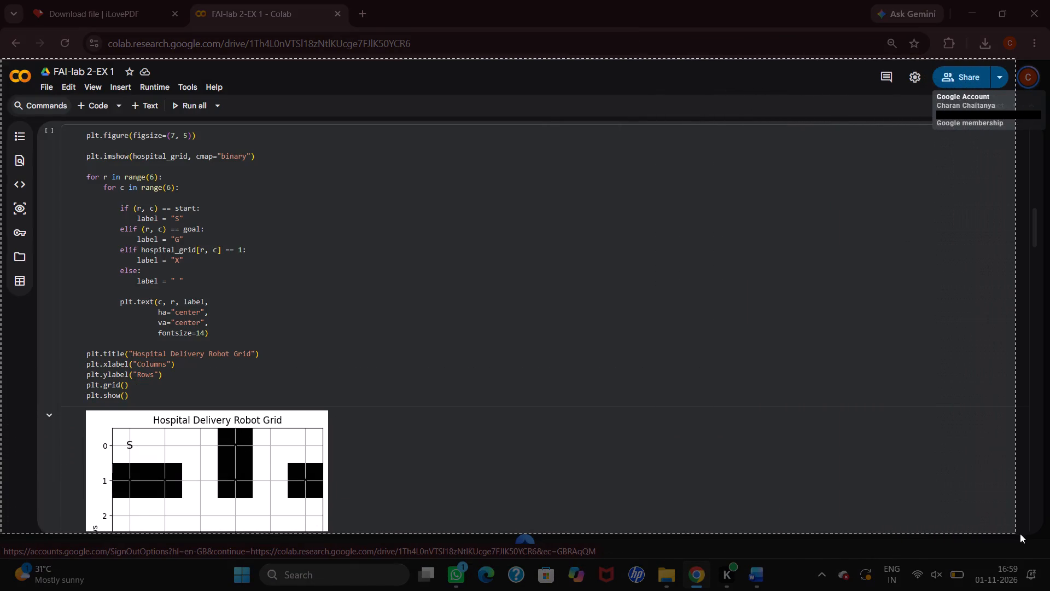
left_click_drag(1020, 534, 1049, 535)
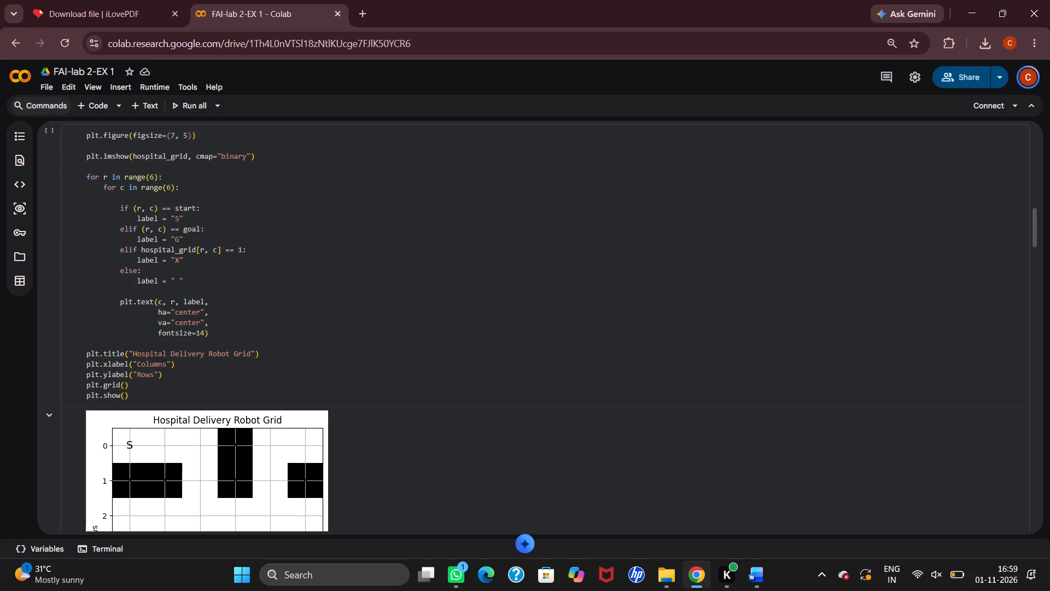
In the Word report, replace the original Hospital Grid capture at the start of page 3 with the new robot grid plotting capture.
key("alt+Tab")
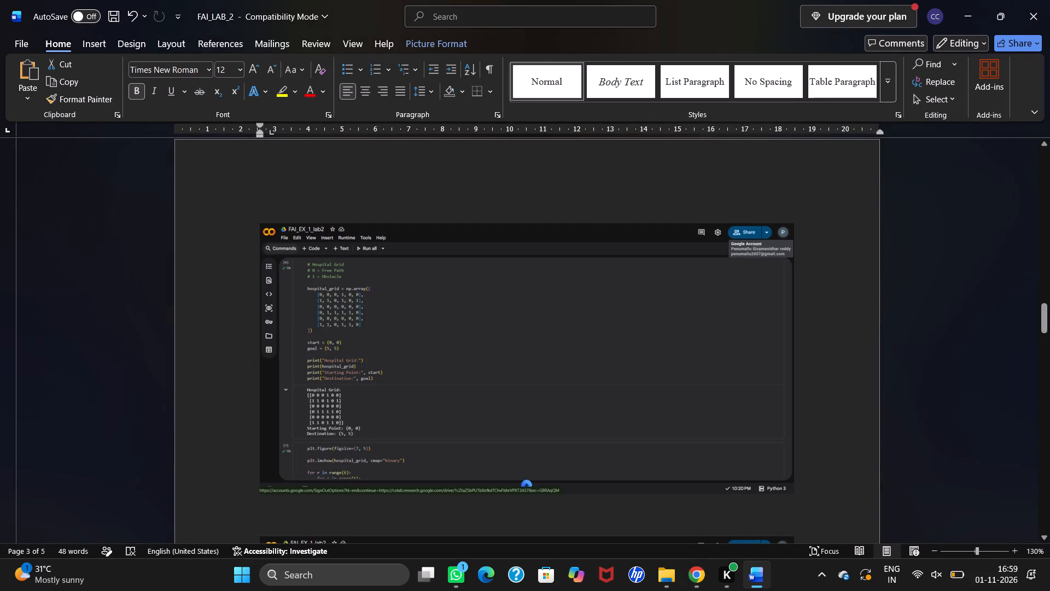
left_click(716, 450)
key("BackSpace")
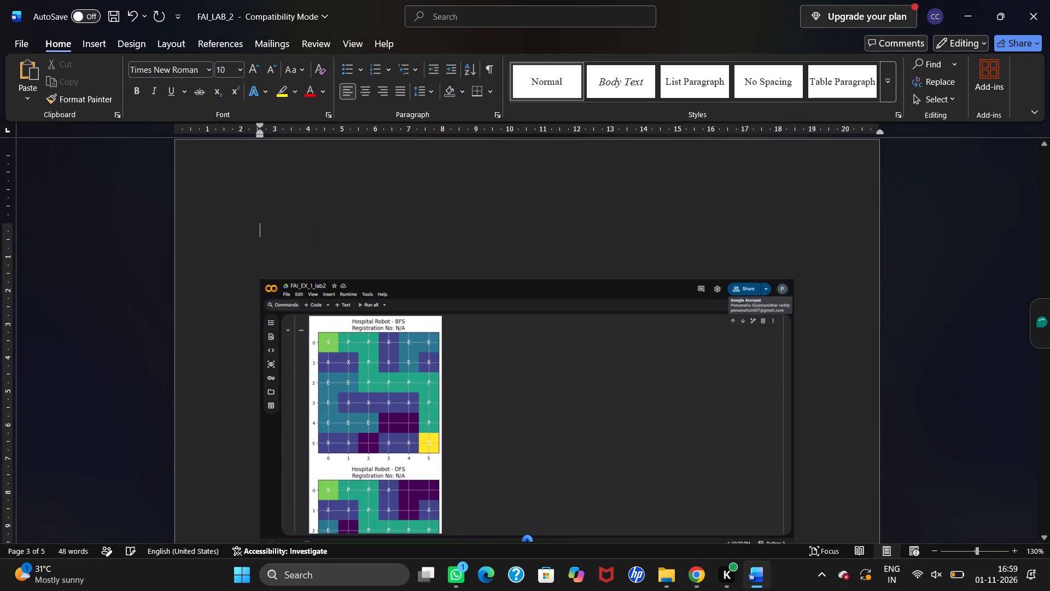
key("ctrl+v")
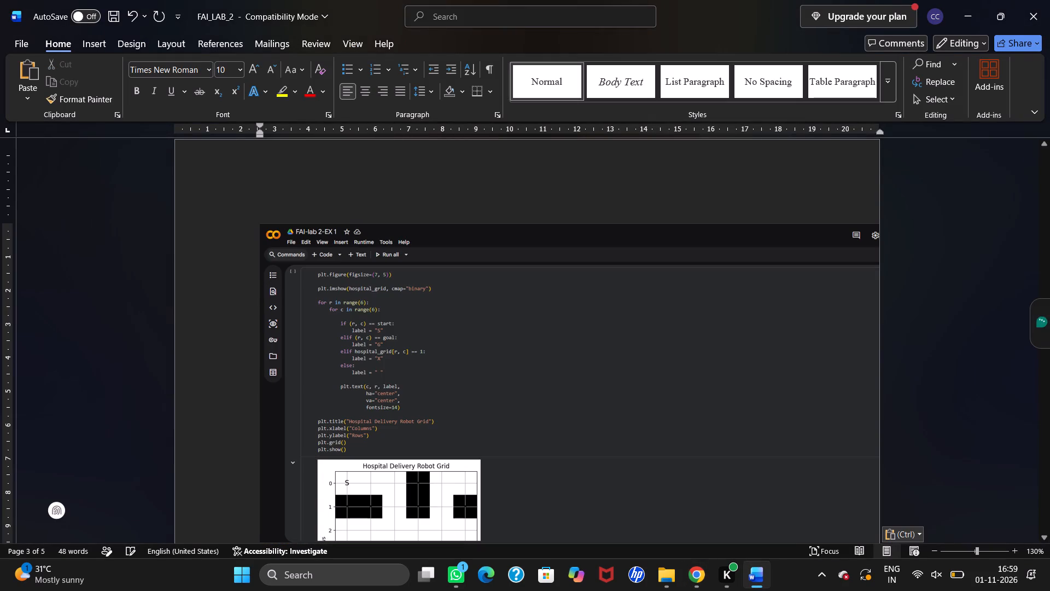
Narrow the new Hospital Delivery Robot Grid capture at the start of page 3 so it fits within the page width.
scroll(393, 402, "down", 1)
scroll(348, 334, "up", 1)
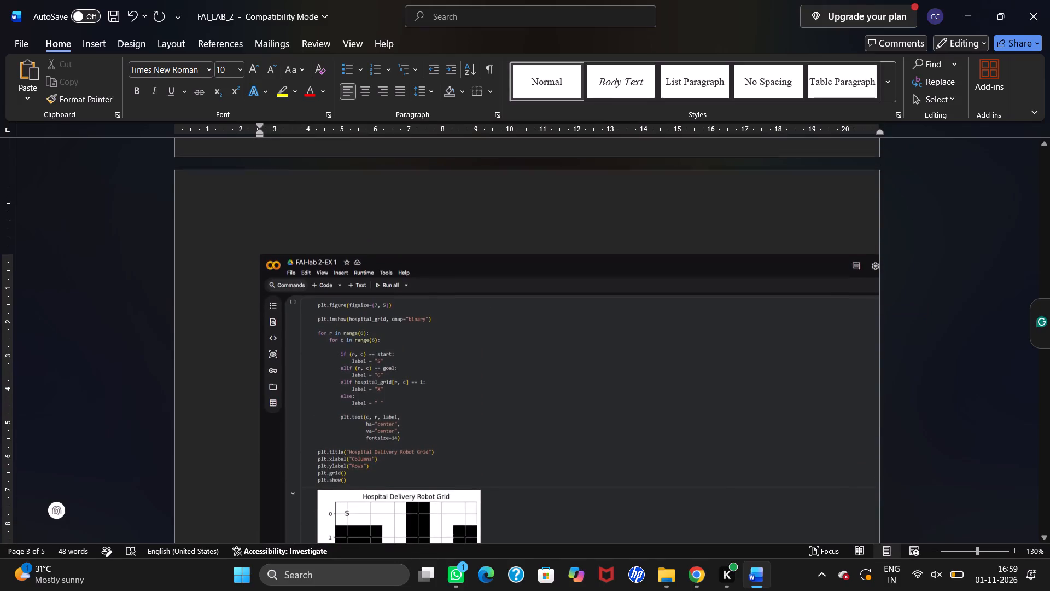
left_click(383, 367)
scroll(383, 367, "down", 1)
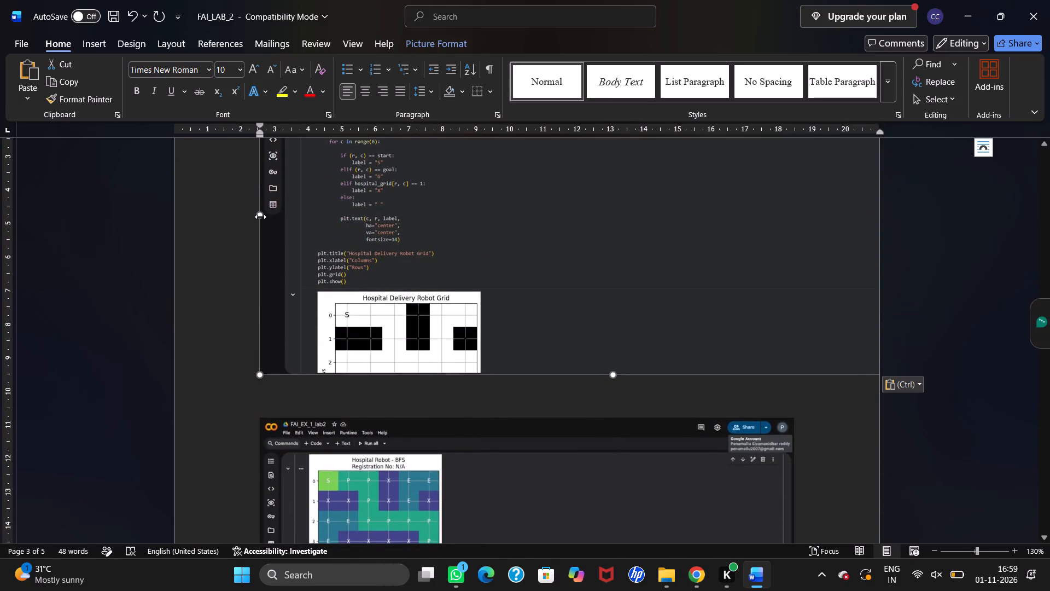
left_click_drag(260, 217, 407, 267)
scroll(407, 267, "up", 1)
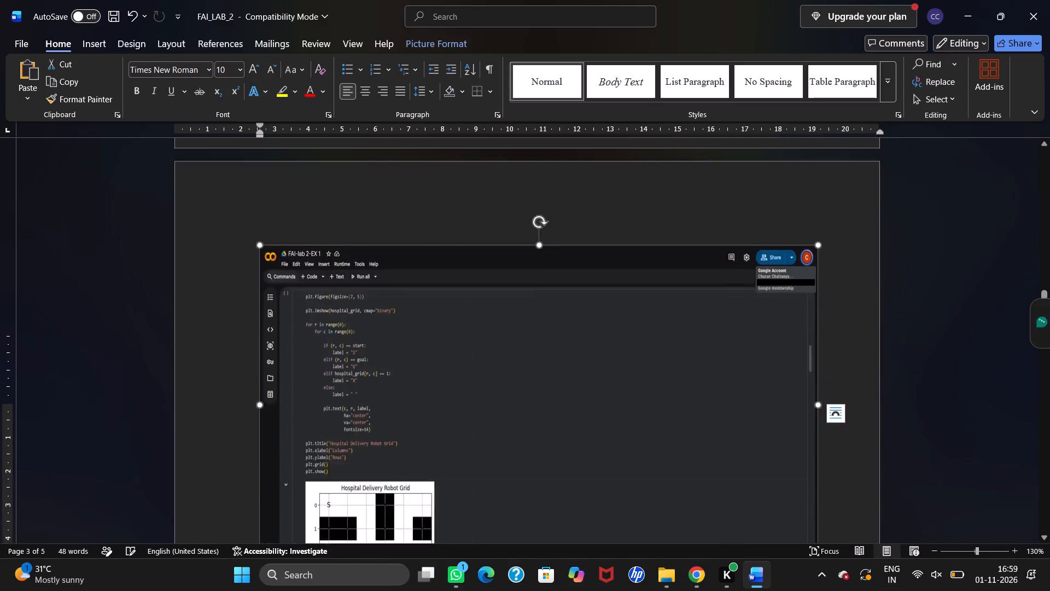
Add a blank line between the new robot grid capture and the original BFS/DFS capture on page 3.
scroll(407, 267, "down", 5)
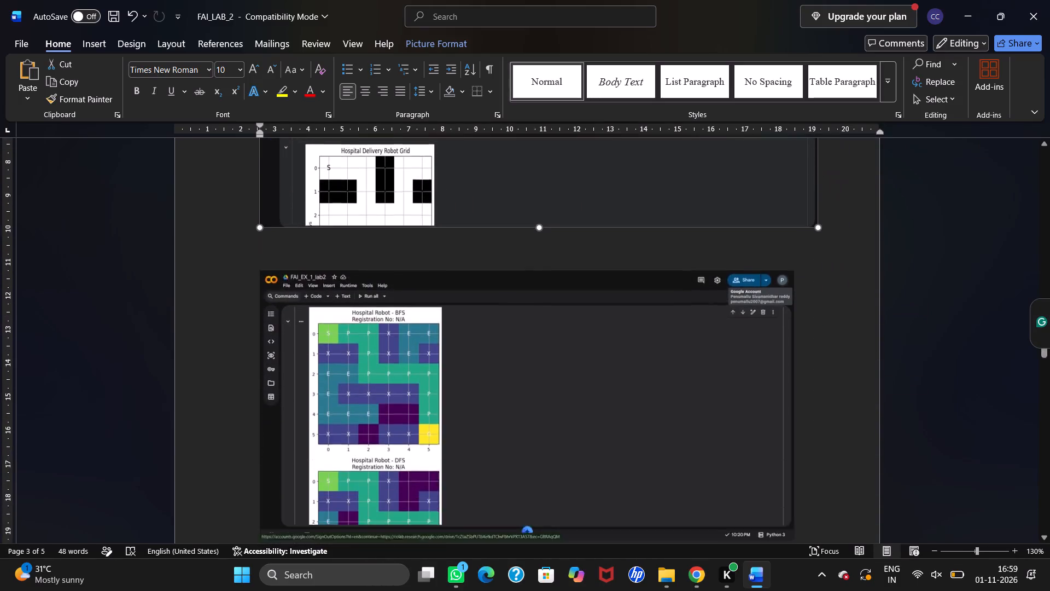
scroll(407, 267, "down", 2)
scroll(407, 267, "up", 2)
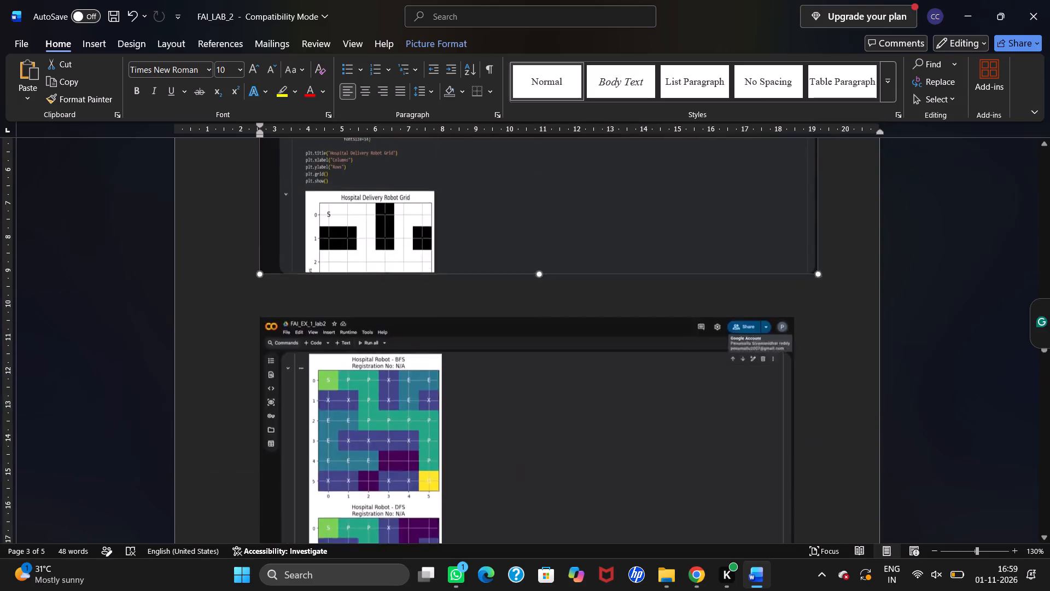
scroll(407, 267, "up", 1)
left_click(505, 459)
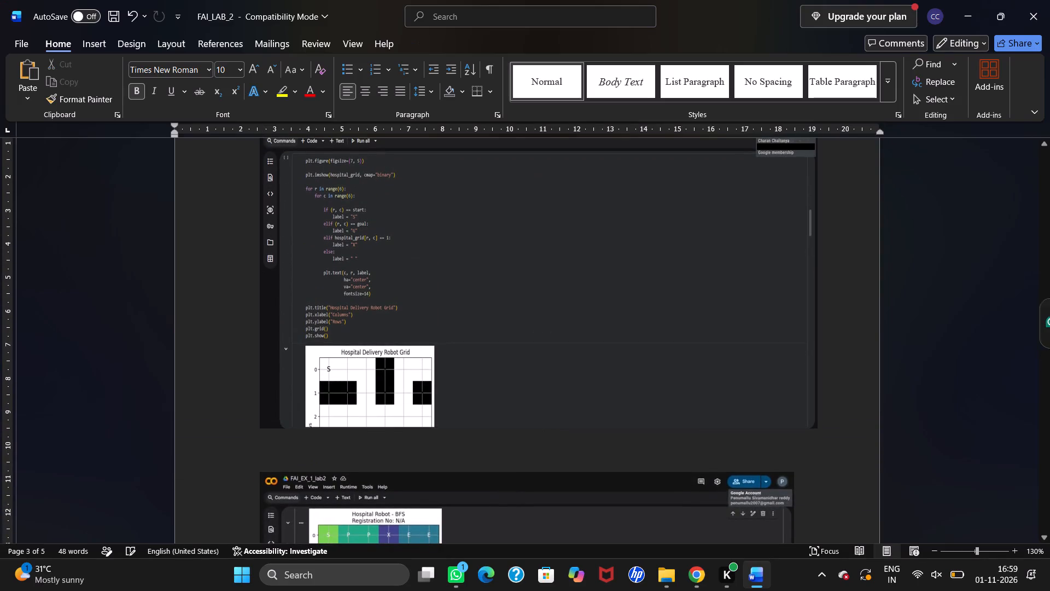
key("Return")
In the Colab notebook, capture the Hospital Robot BFS plot and the start of the DFS plot, with the account details tooltip showing.
scroll(505, 459, "down", 2)
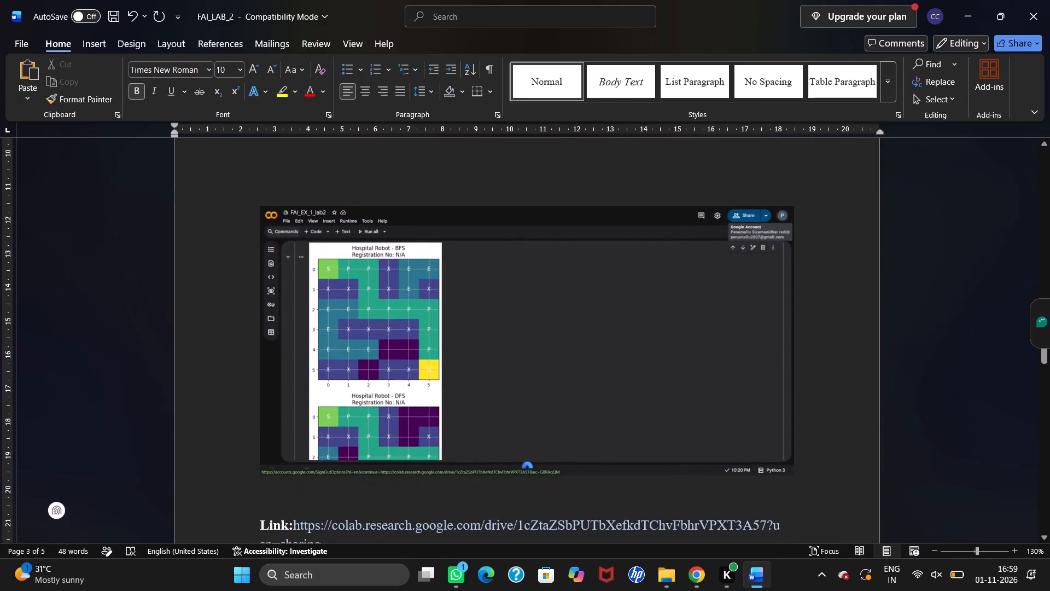
left_click(454, 386)
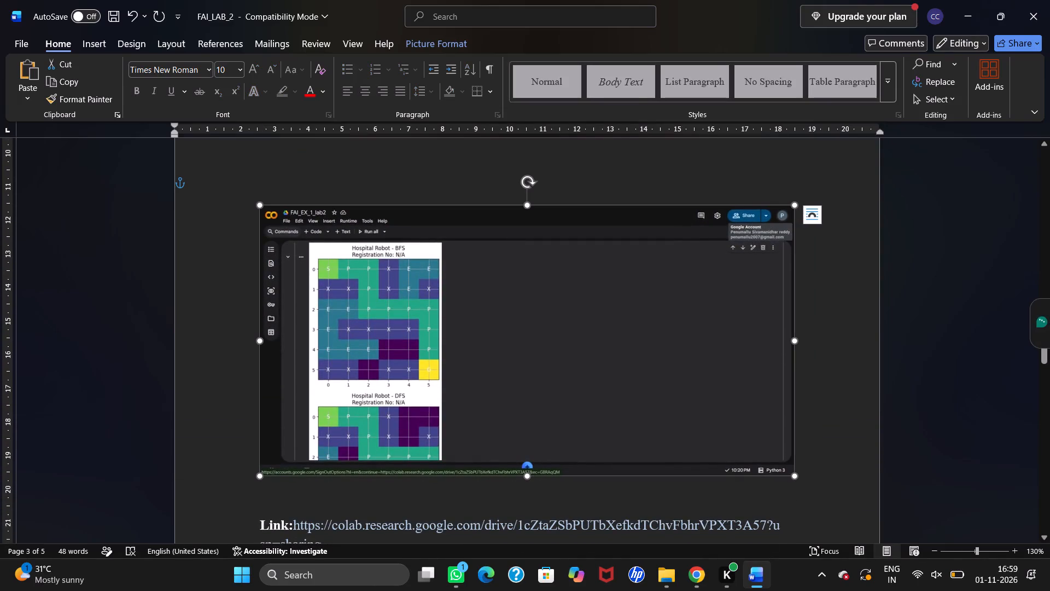
key("alt+Tab")
scroll(375, 393, "down", 9)
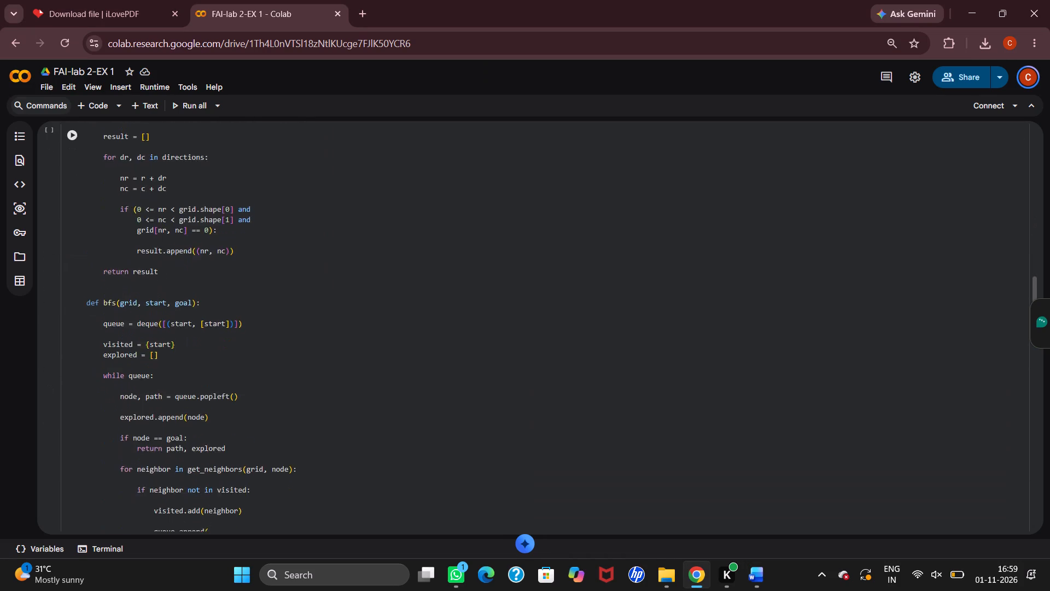
scroll(375, 393, "down", 9)
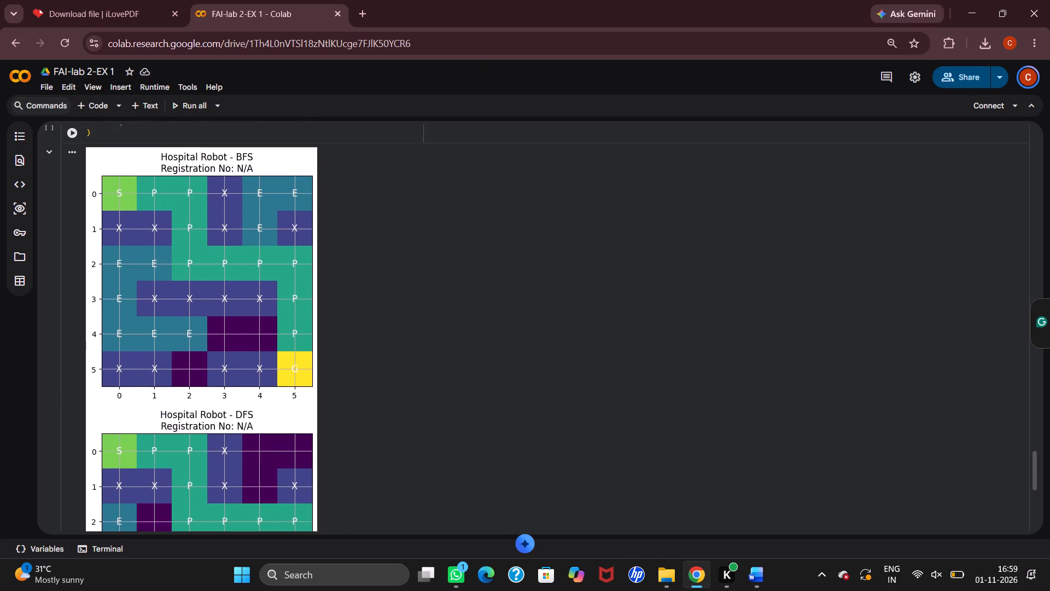
scroll(375, 393, "down", 2)
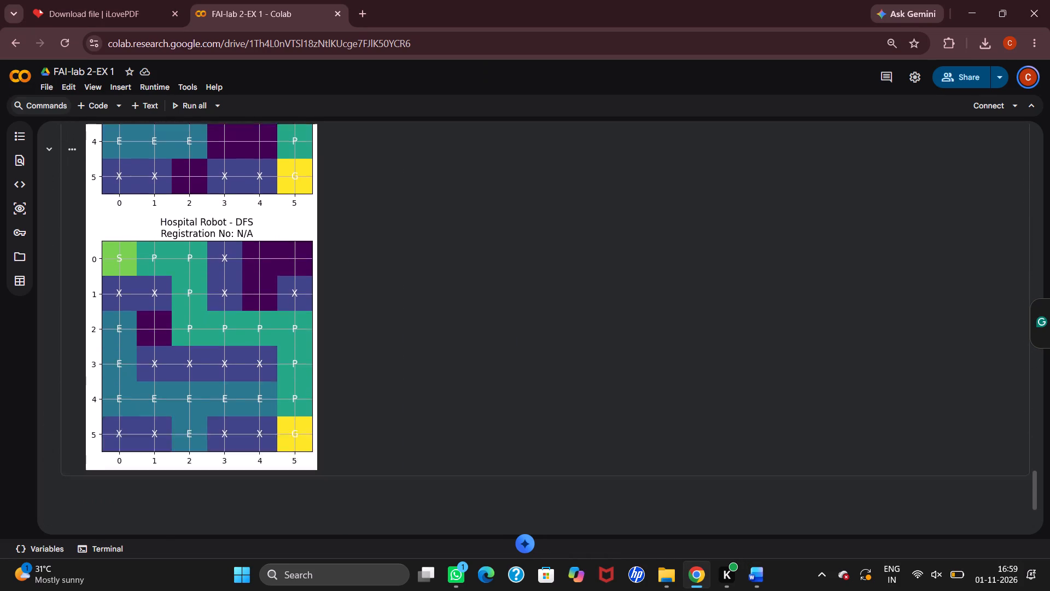
scroll(375, 393, "up", 3)
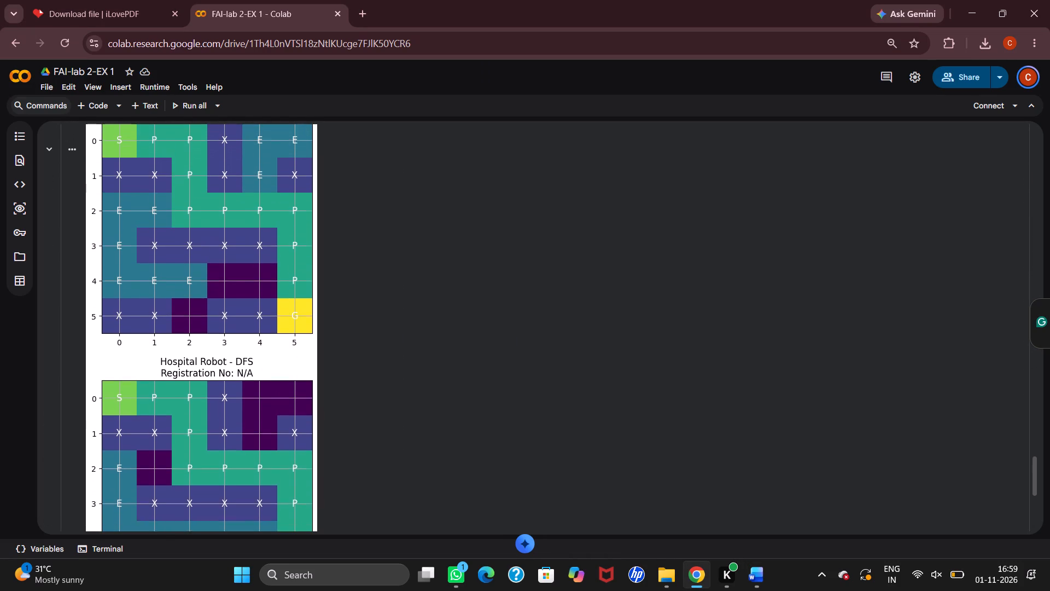
scroll(375, 393, "up", 1)
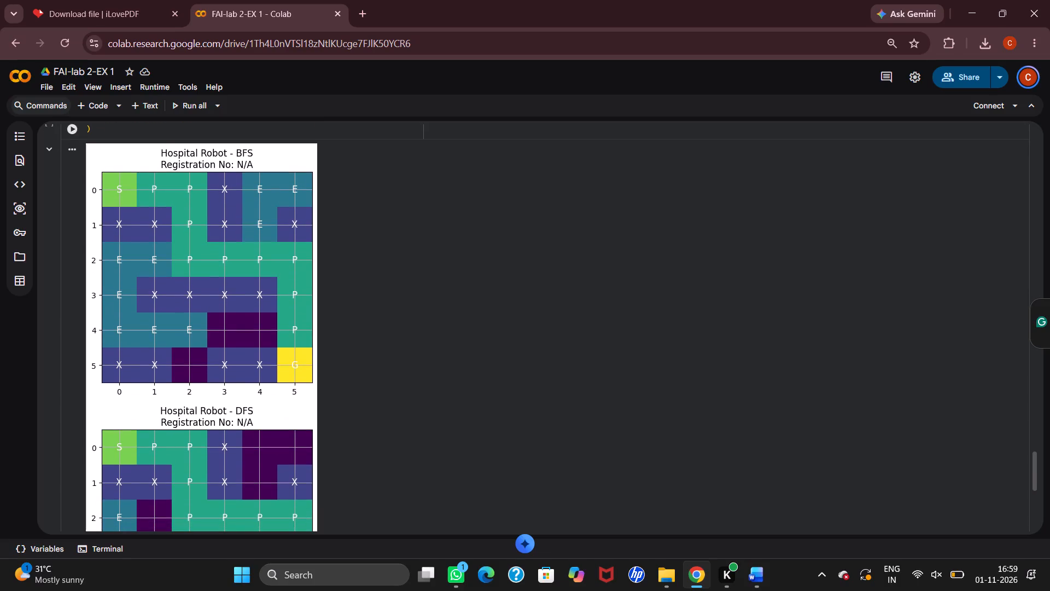
scroll(345, 401, "up", 6)
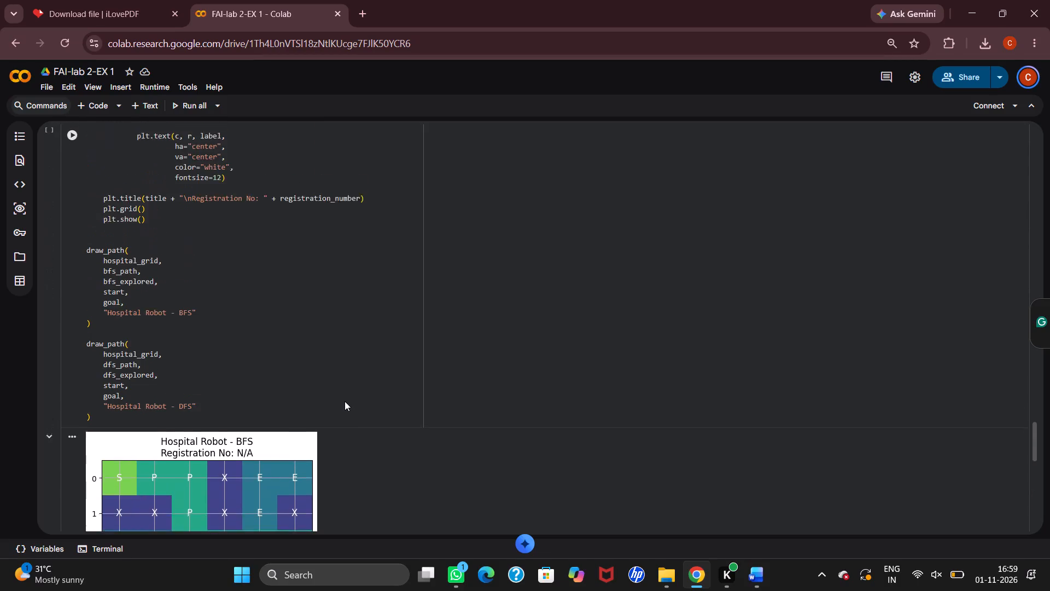
scroll(345, 401, "down", 6)
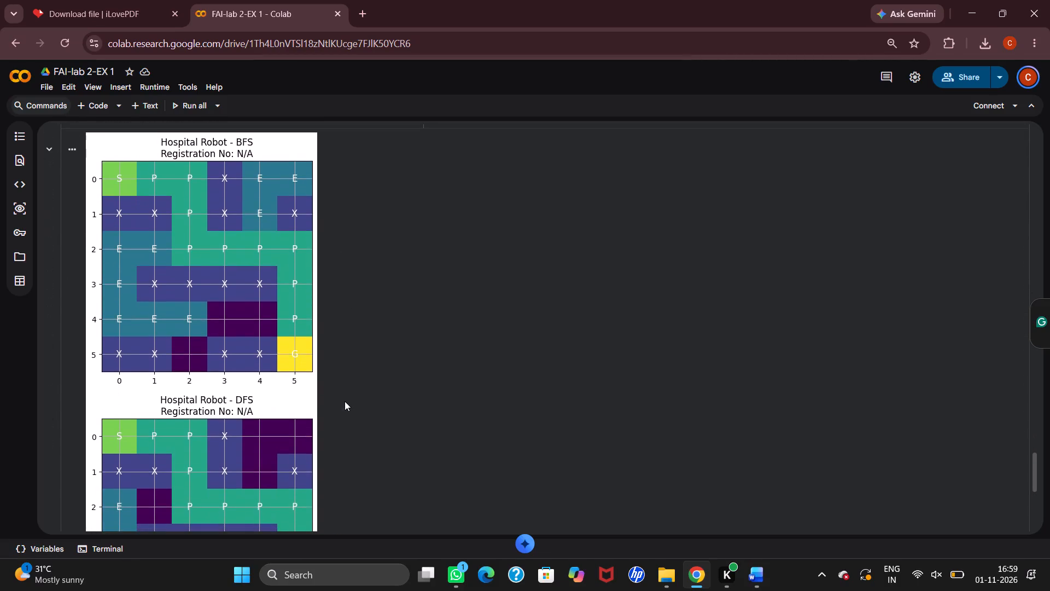
scroll(345, 401, "down", 1)
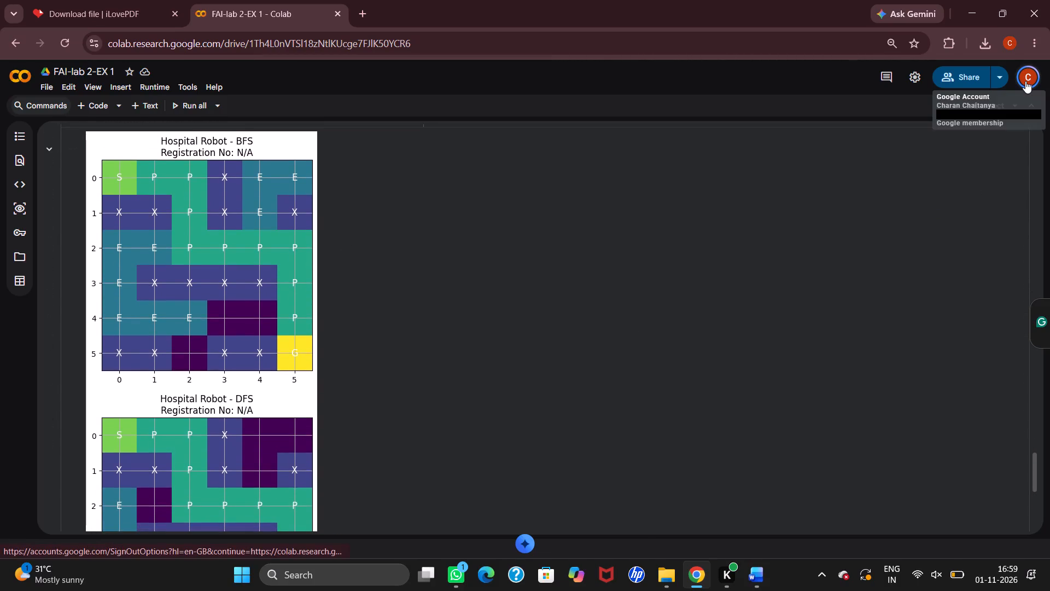
key("Print")
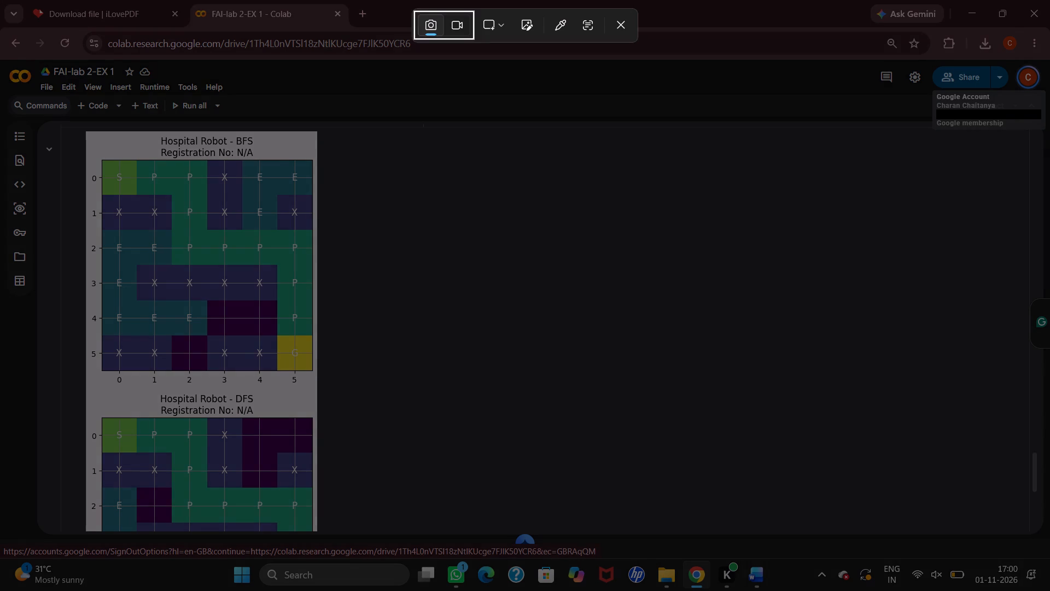
left_click_drag(0, 61, 900, 513)
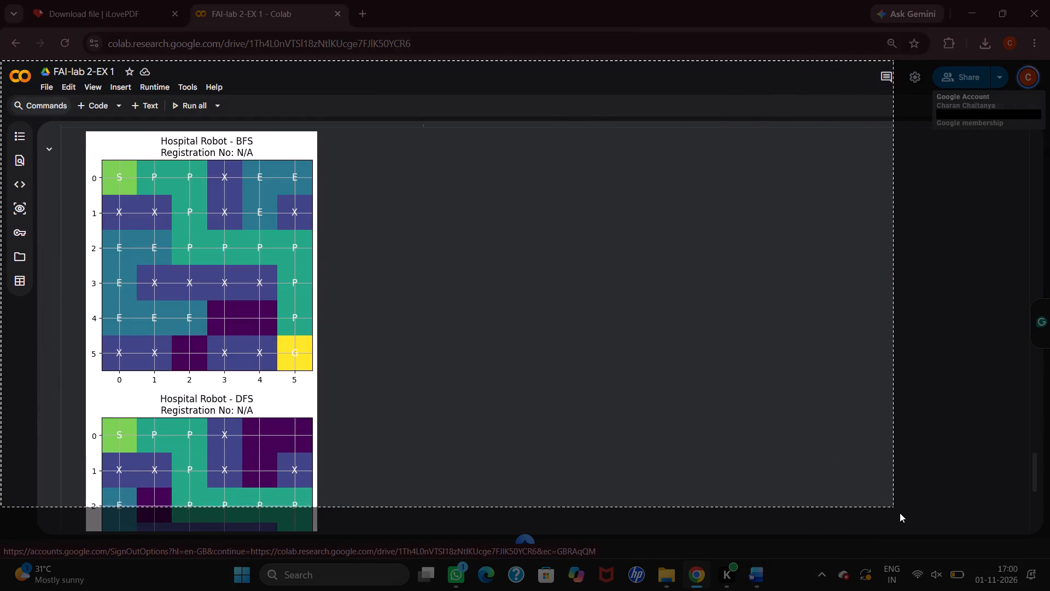
left_click_drag(900, 513, 1049, 532)
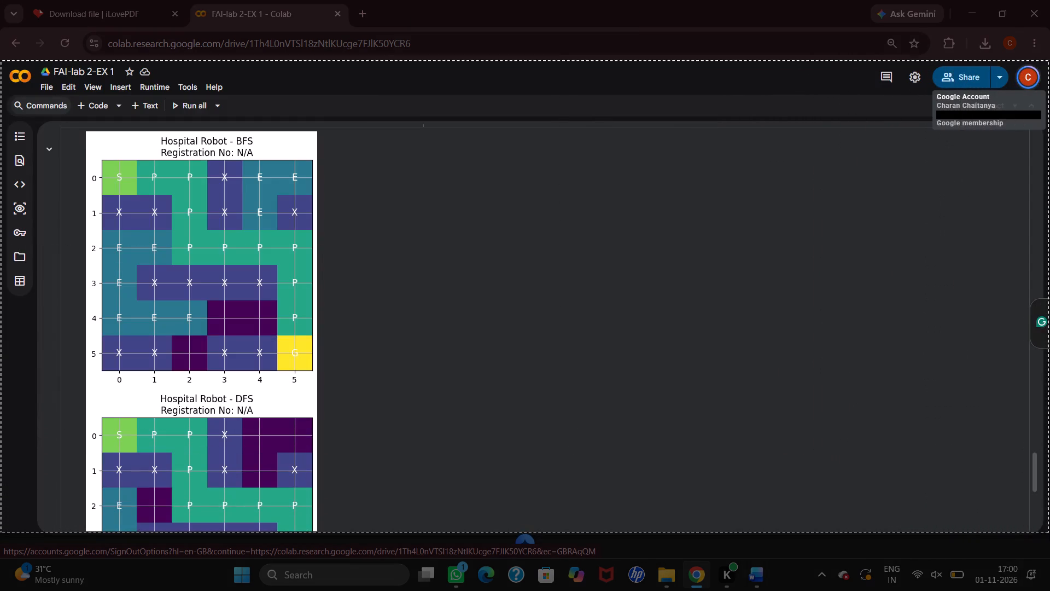
left_click_drag(1049, 532, 1049, 533)
Back in the Word report, delete the original BFS/DFS capture above the Link line on page 3.
key("alt+Tab")
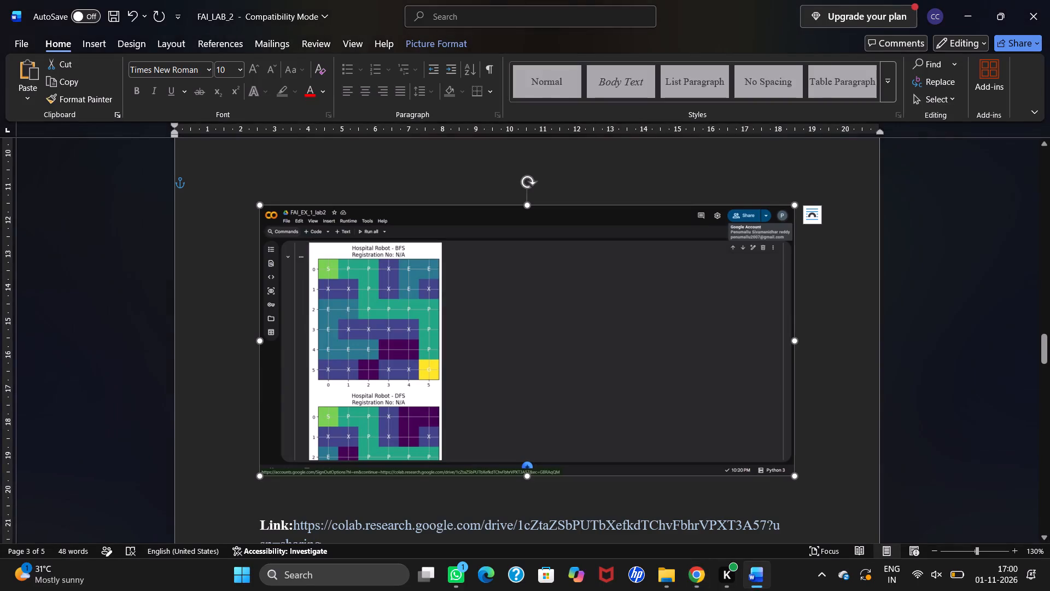
left_click(658, 424)
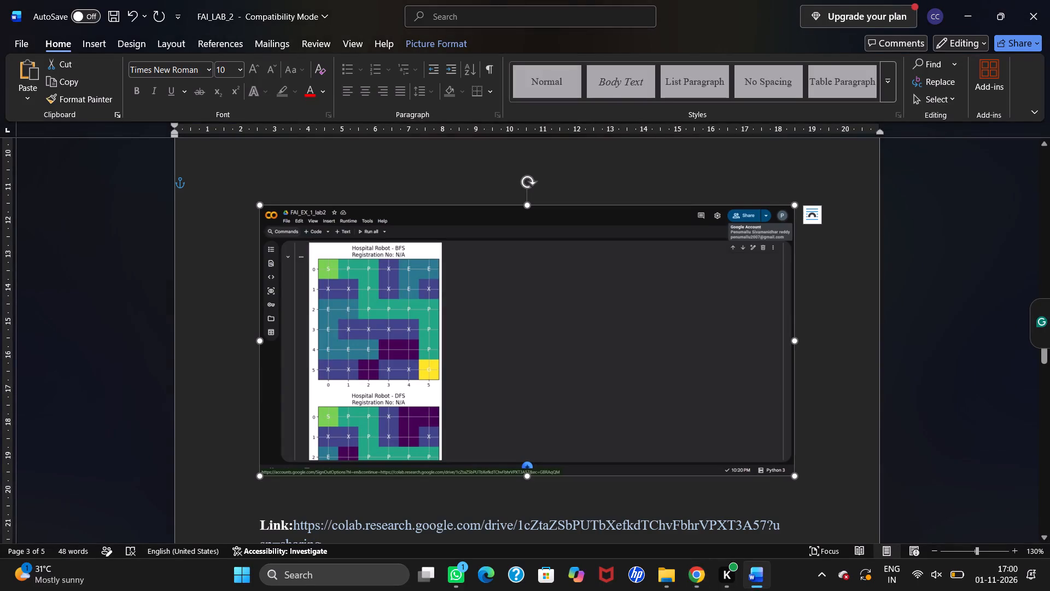
left_click(642, 410)
key("BackSpace")
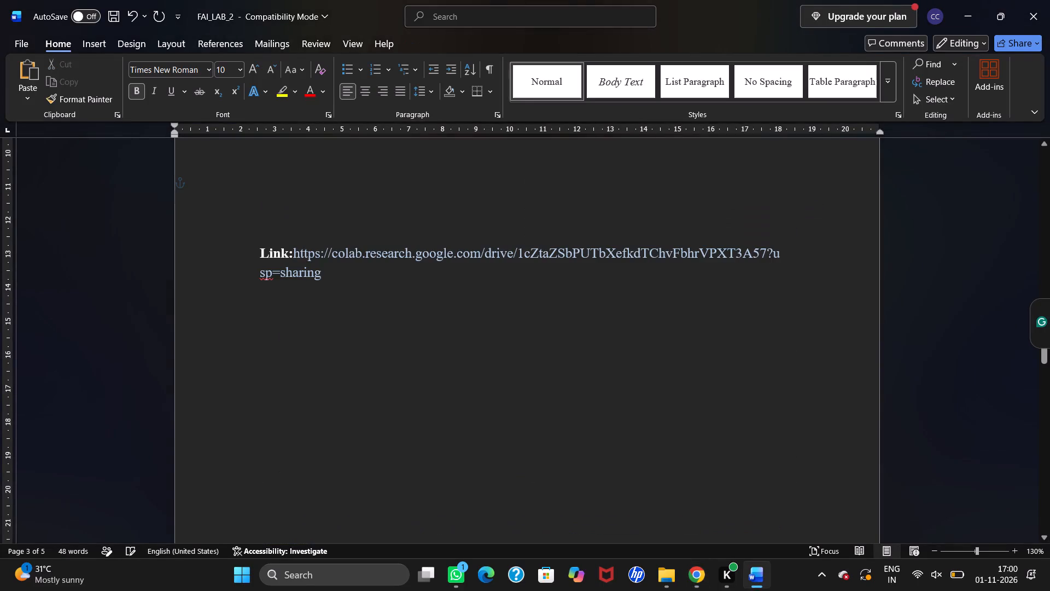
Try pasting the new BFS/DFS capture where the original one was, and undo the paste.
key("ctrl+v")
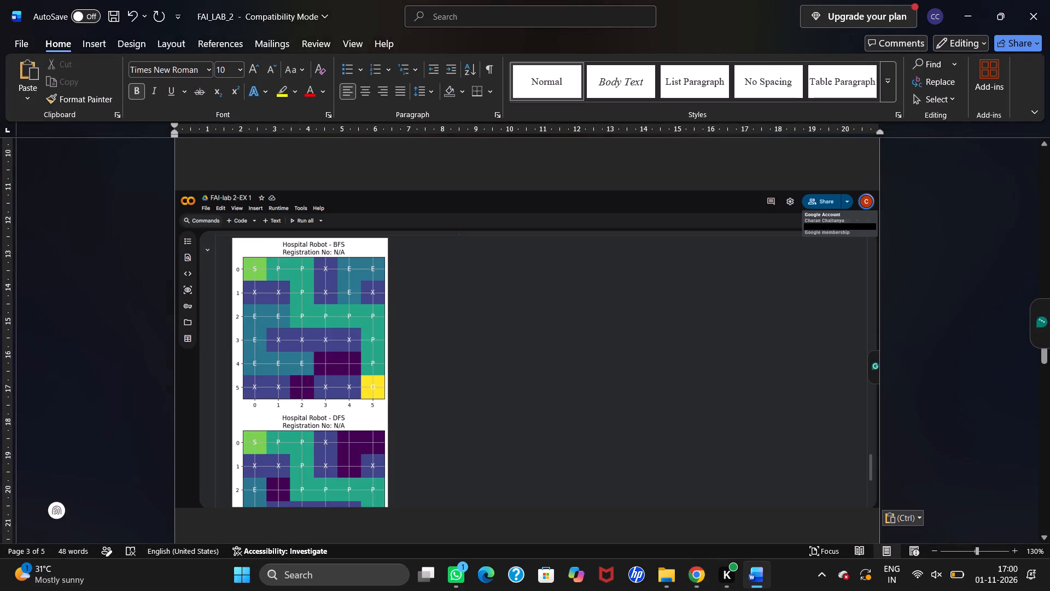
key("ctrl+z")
Add five line breaks after the robot grid capture on page 3 and paste the new BFS/DFS capture there.
scroll(596, 405, "down", 1)
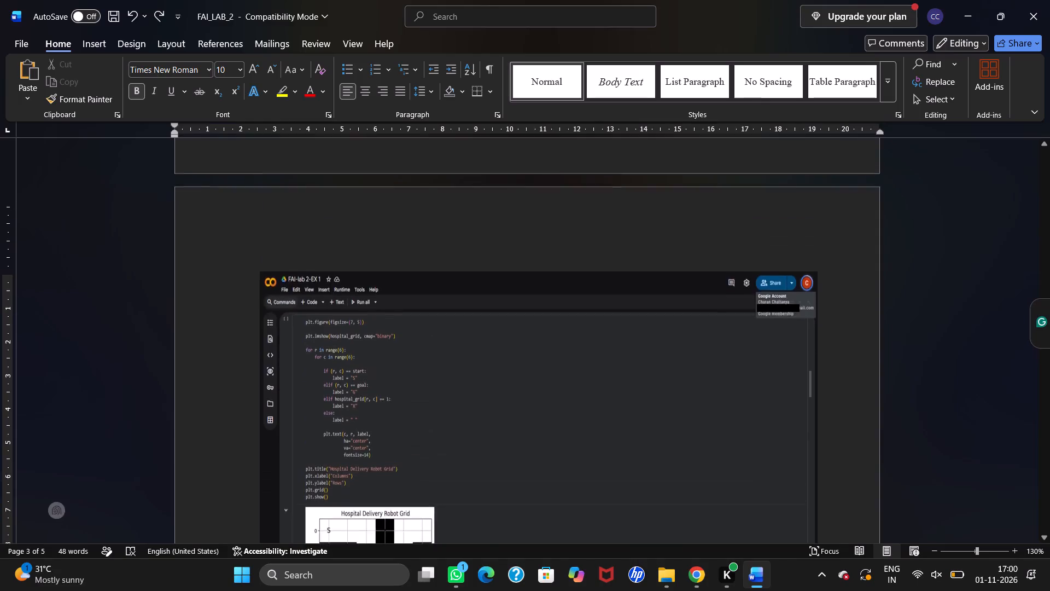
scroll(596, 405, "down", 1)
left_click(842, 238)
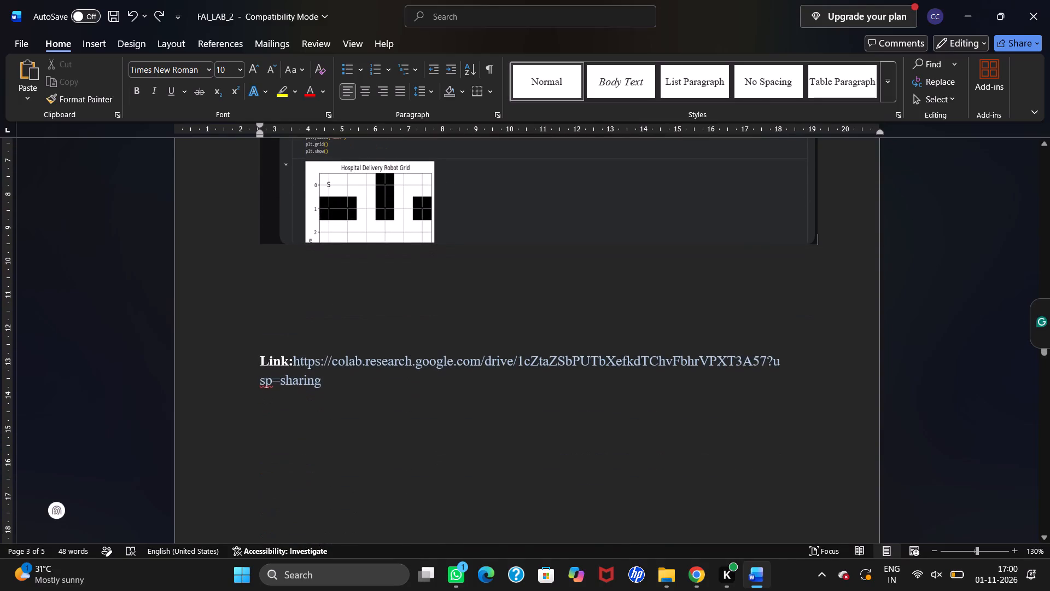
key("Return")
key("Return")
key("Return")
key("Return")
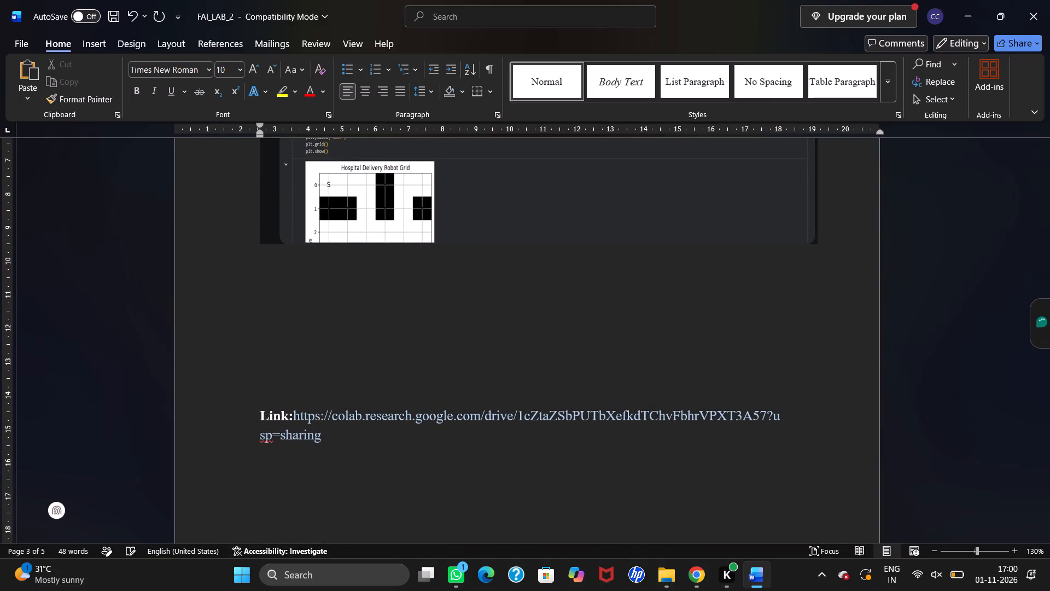
key("Return")
key("ctrl+v")
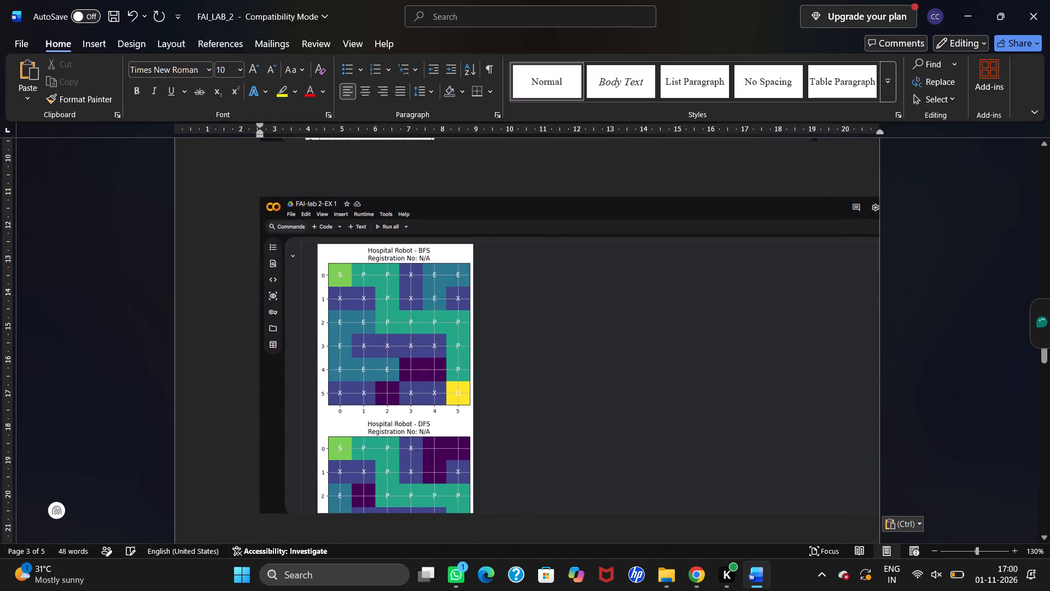
Narrow the pasted BFS/DFS capture to about the same width as the robot grid capture above it.
left_click(281, 349)
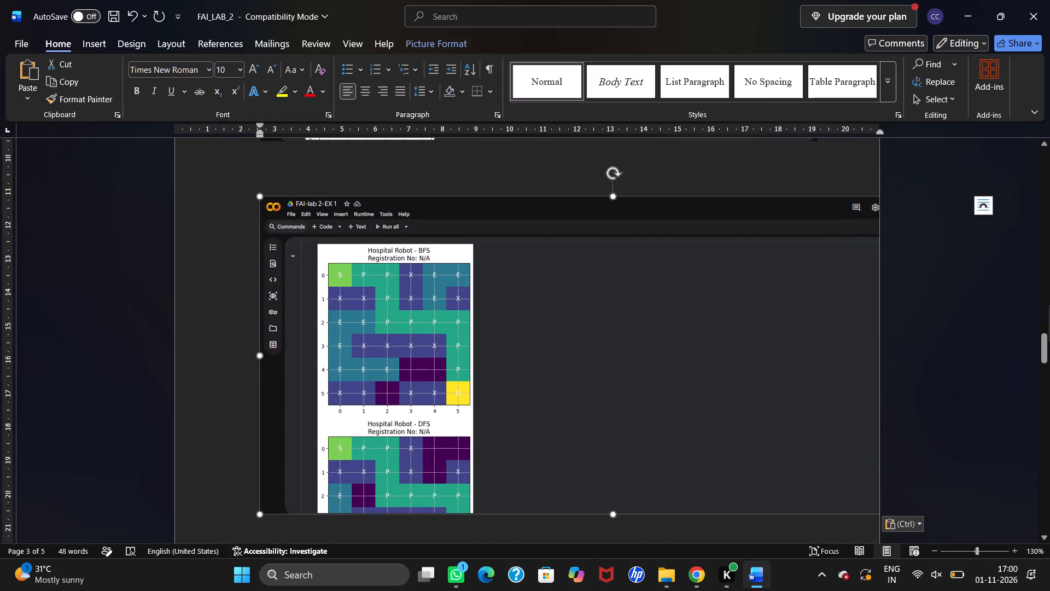
left_click_drag(257, 355, 324, 367)
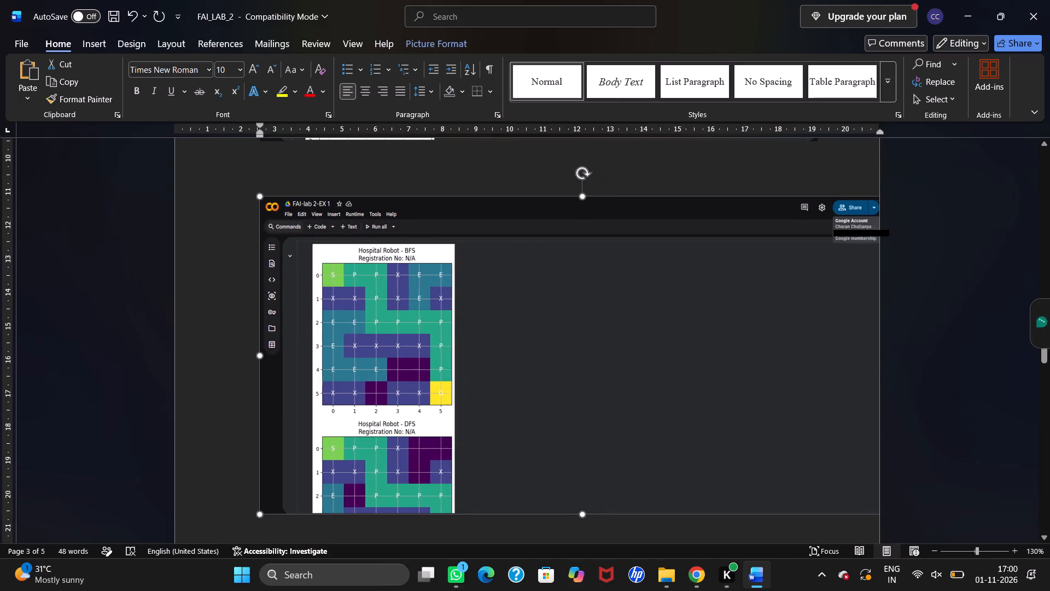
left_click_drag(324, 367, 406, 400)
Remove two blank lines above the Link line on page 3 and move the Colab URL onto its own line below the label.
scroll(406, 400, "down", 1)
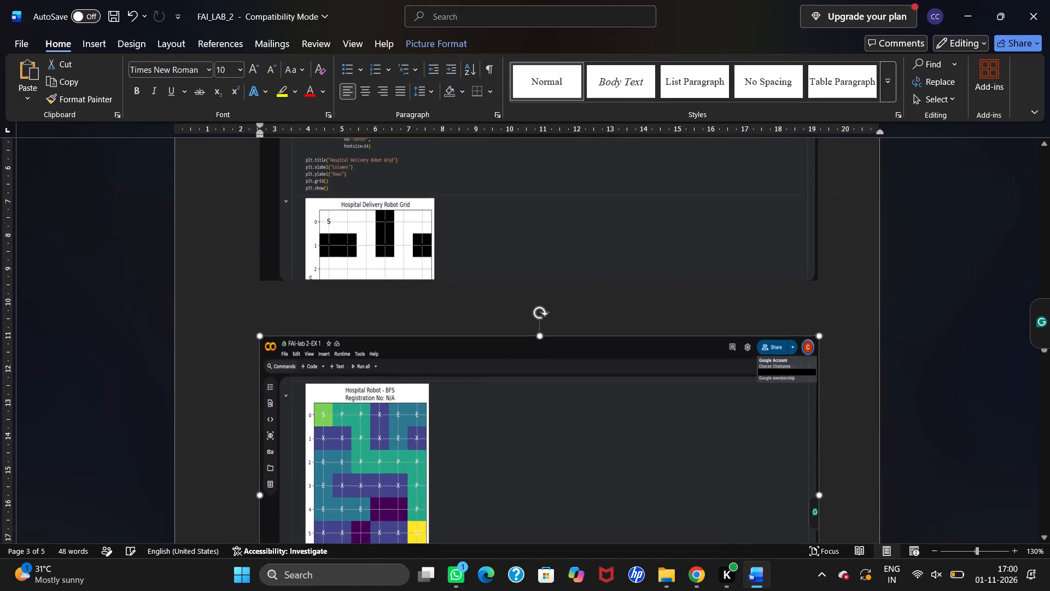
scroll(406, 400, "down", 1)
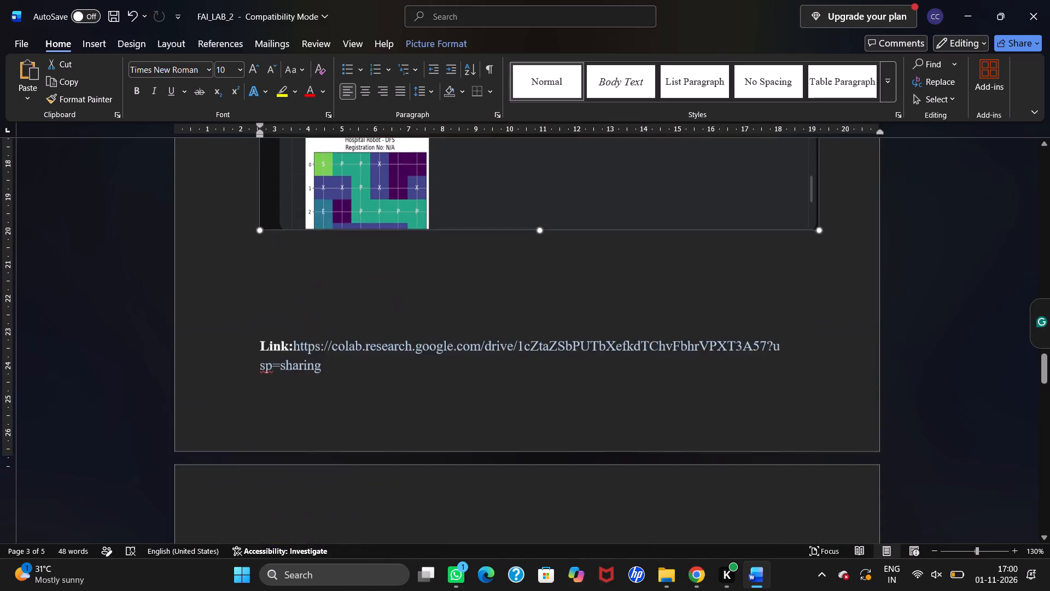
left_click(271, 335)
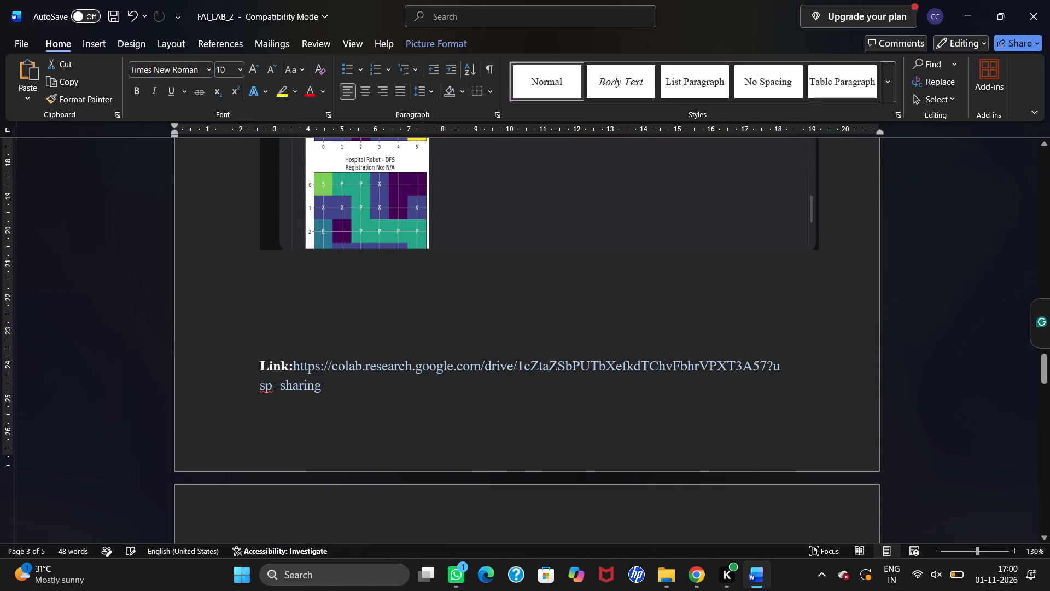
key("BackSpace")
key("BackSpace")
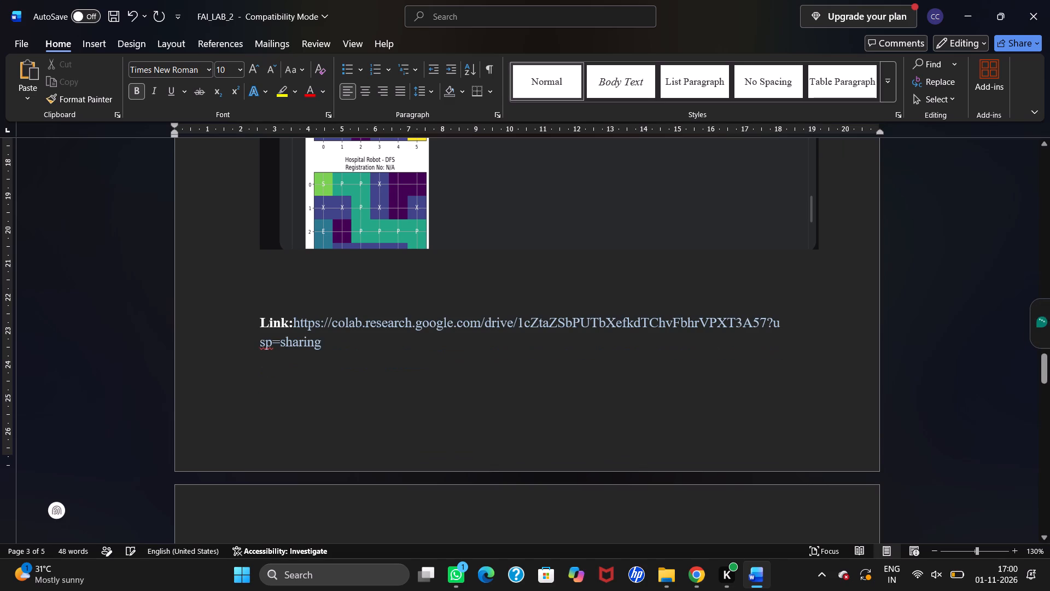
left_click(294, 325)
key("Return")
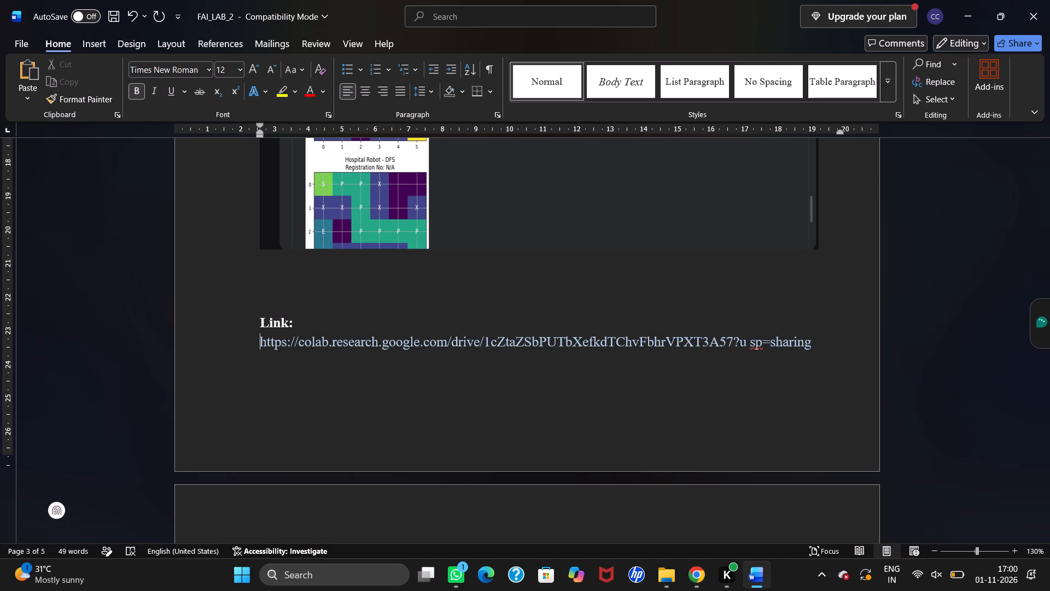
Switch to Chrome and copy the sharing link of the FAI-lab 2-EX 1 Colab notebook.
key("alt+Tab")
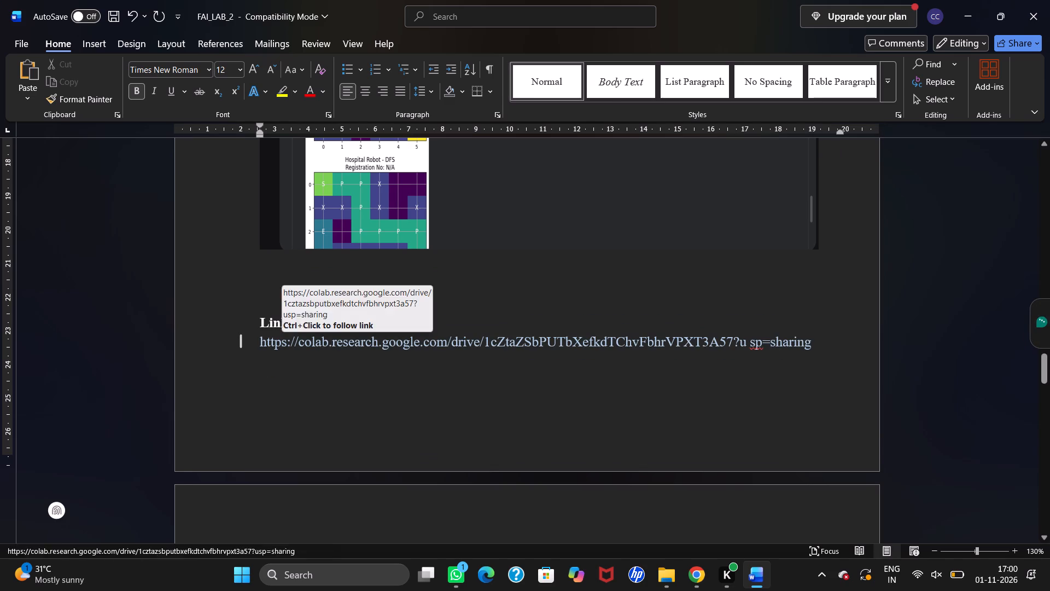
scroll(799, 209, "up", 20)
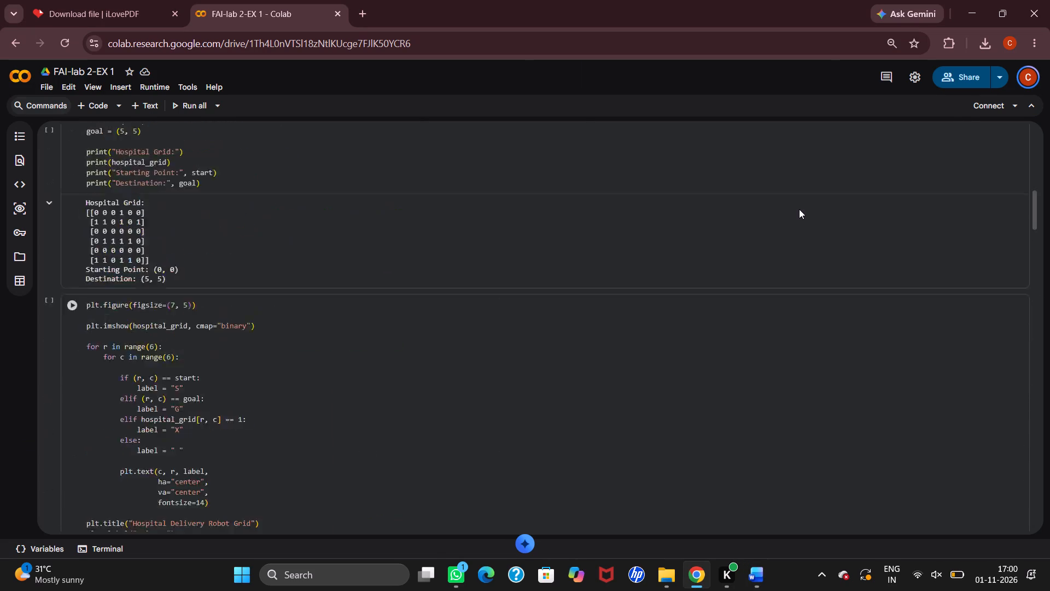
scroll(799, 209, "up", 7)
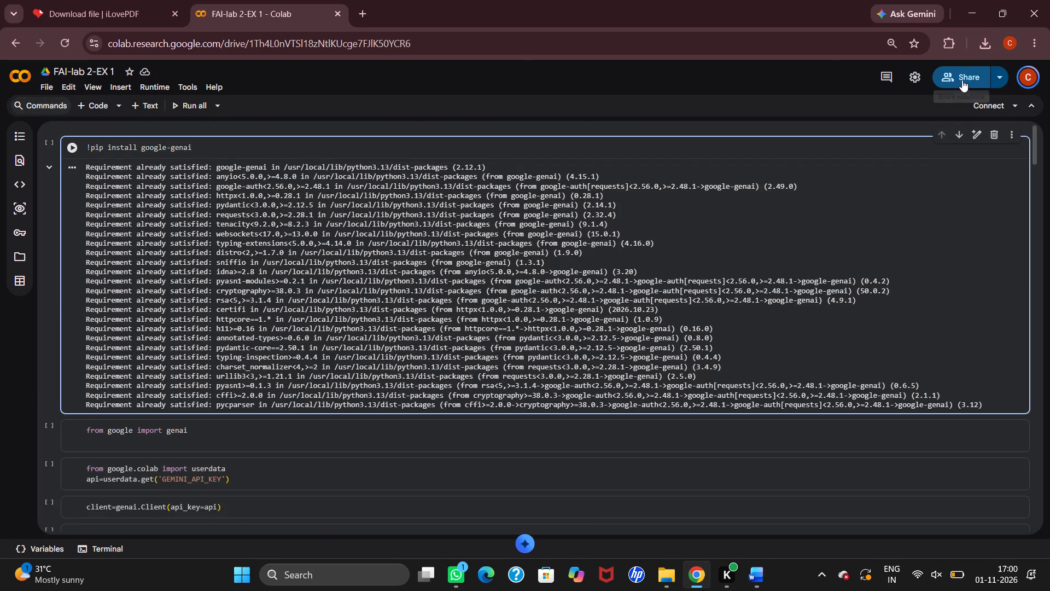
left_click(962, 80)
left_click_drag(962, 80, 482, 339)
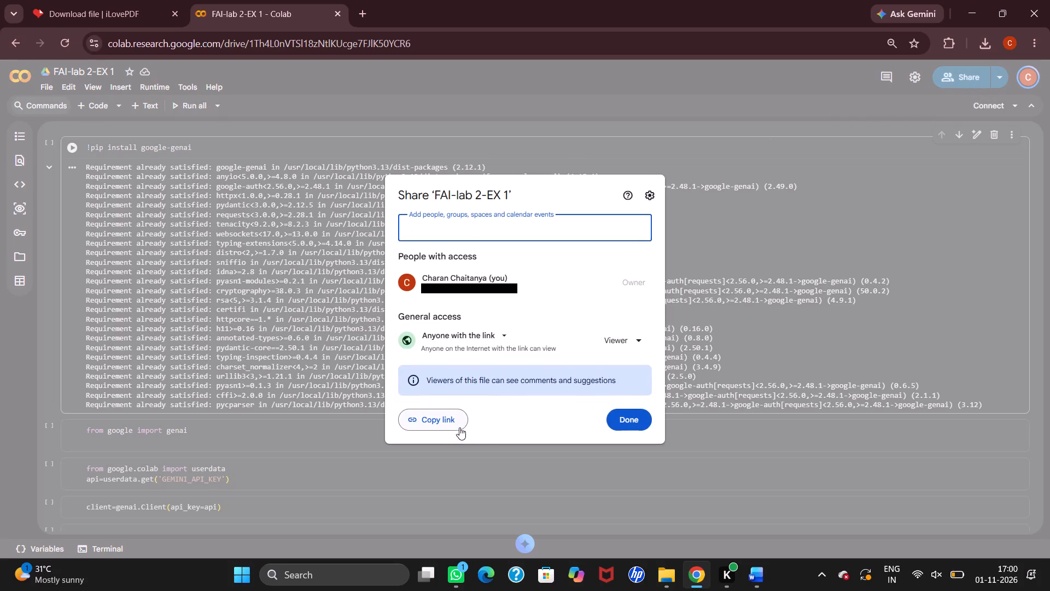
left_click(451, 422)
left_click(626, 426)
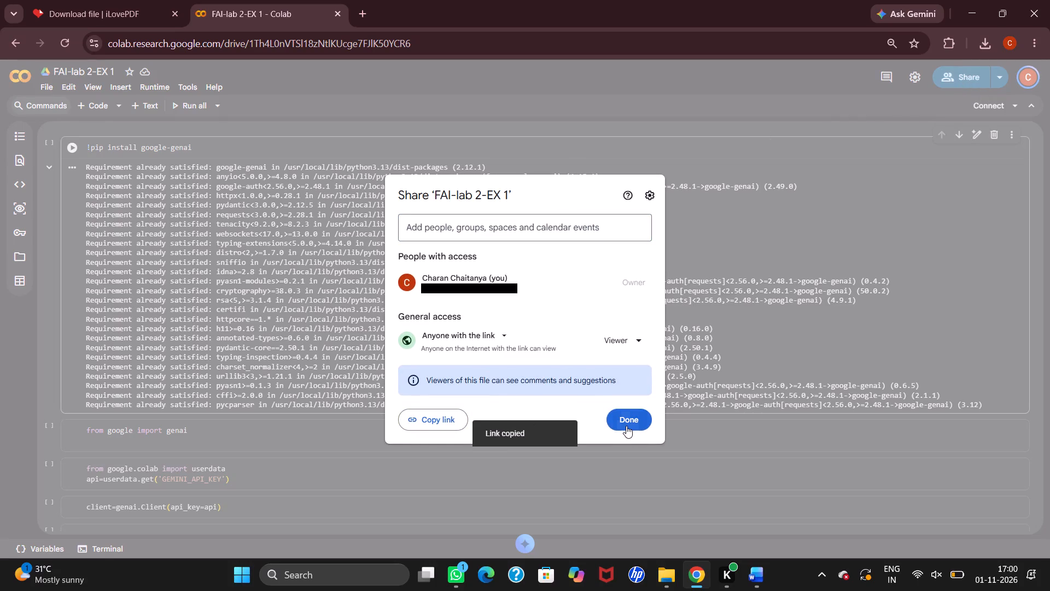
In Word, replace the old Colab URL below the Link label on page 3 with the copied link, indented with 25 spaces under the label.
key("alt+Tab")
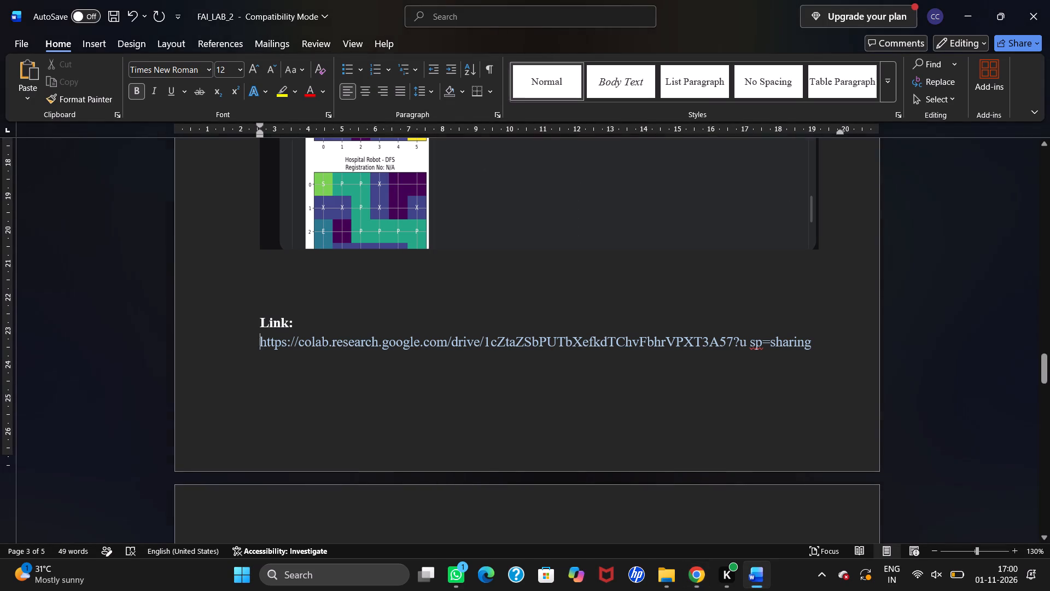
left_click_drag(832, 350, 309, 361)
key("BackSpace")
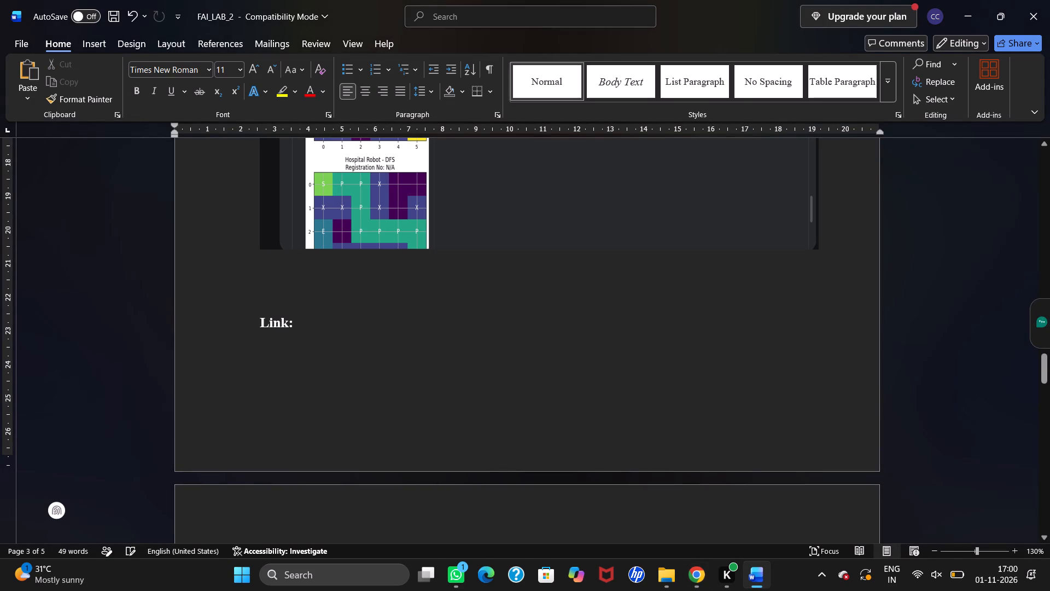
key("Return")
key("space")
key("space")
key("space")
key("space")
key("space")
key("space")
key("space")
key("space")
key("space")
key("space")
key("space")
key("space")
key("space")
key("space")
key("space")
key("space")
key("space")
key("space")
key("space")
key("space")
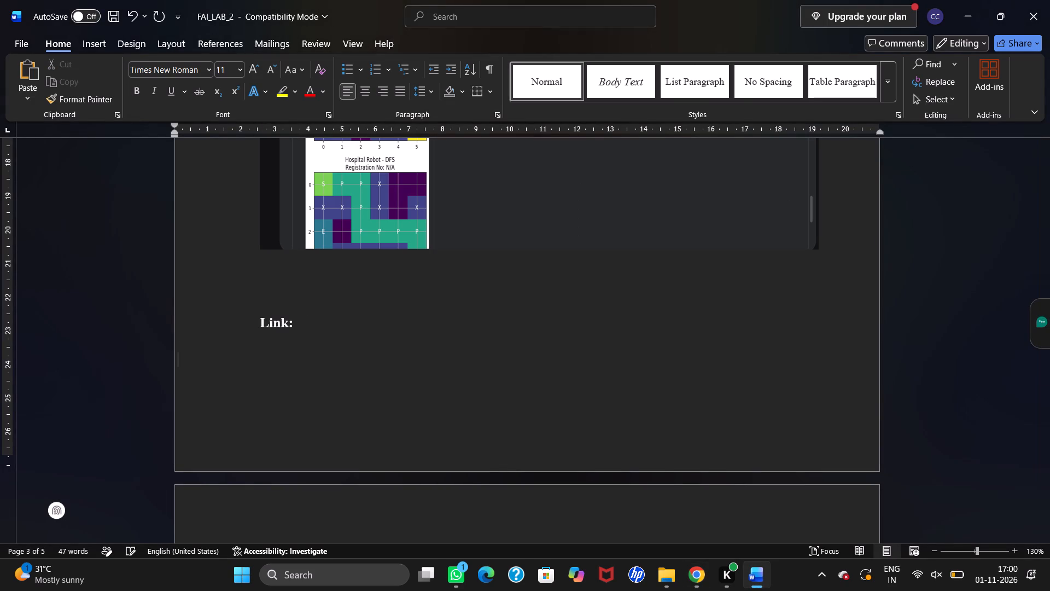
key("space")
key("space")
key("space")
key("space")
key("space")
key("ctrl+v")
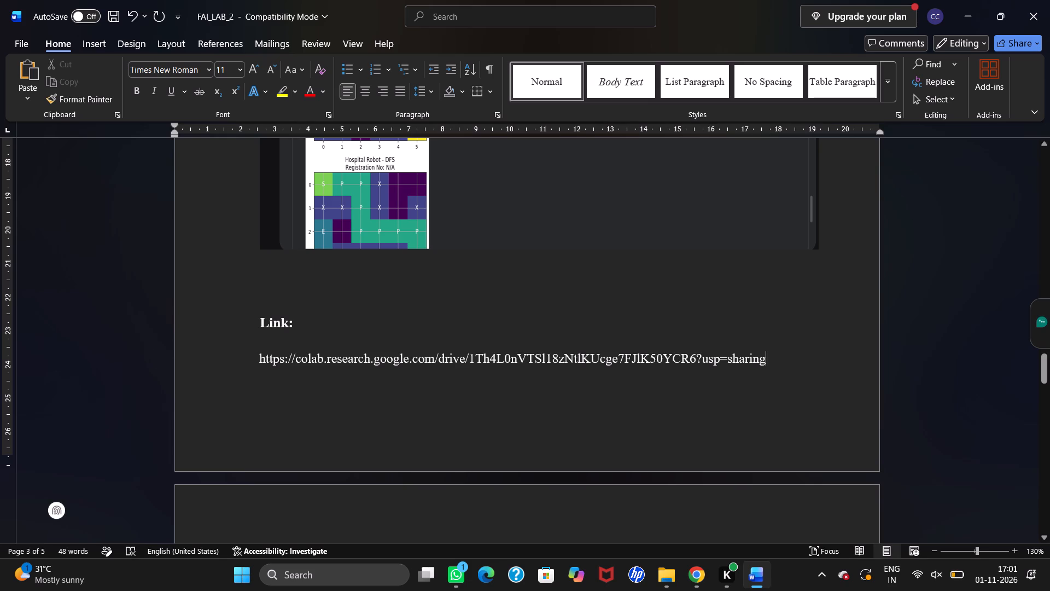
Set the font colour of the newly pasted Colab link on page 3 to the bright theme blue.
left_click_drag(774, 359, 193, 371)
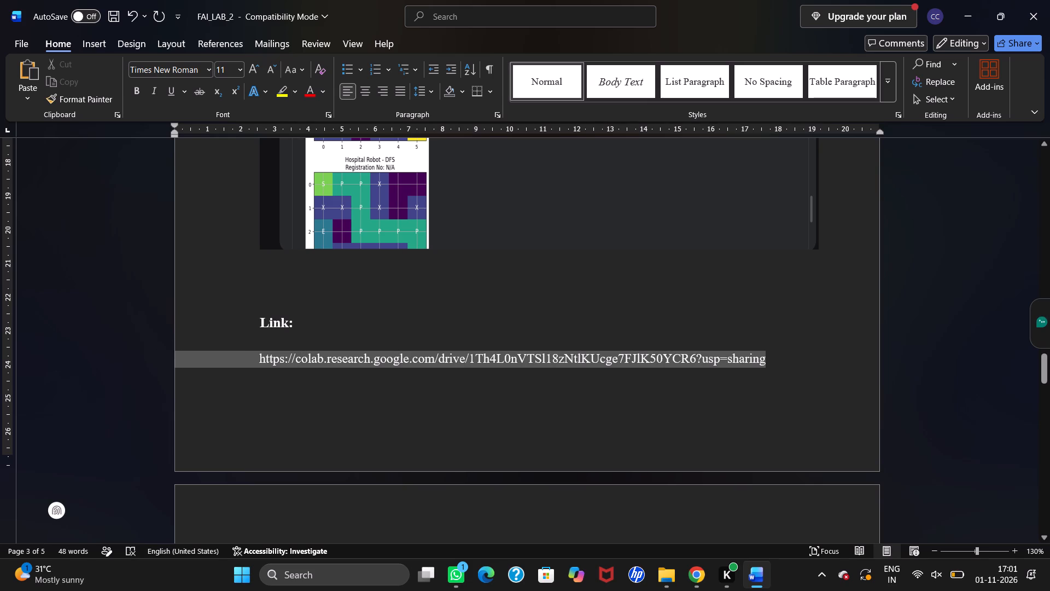
left_click_drag(193, 371, 258, 366)
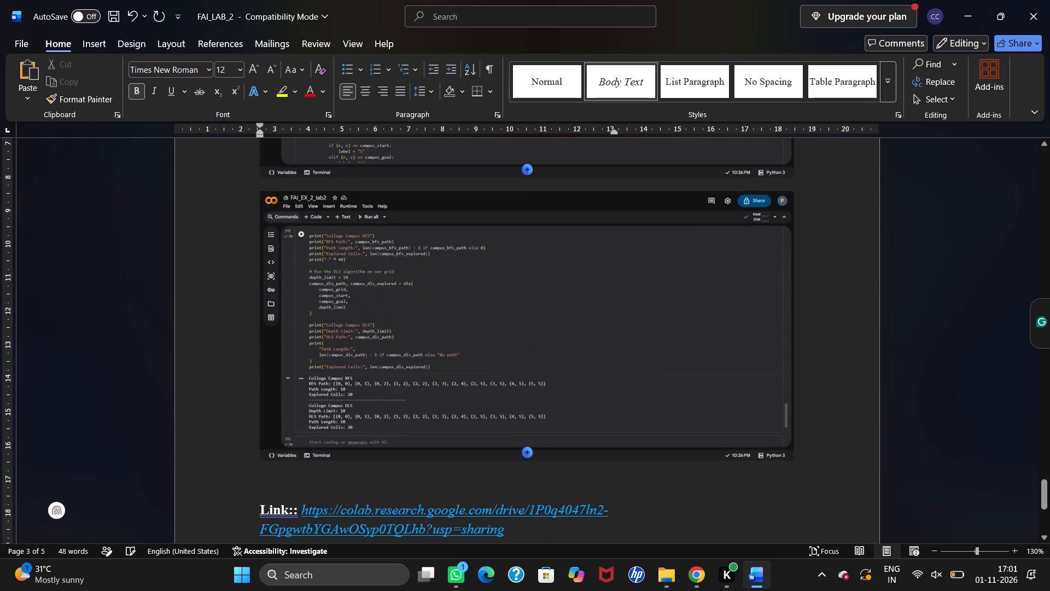
scroll(258, 366, "up", 3)
scroll(258, 366, "down", 1)
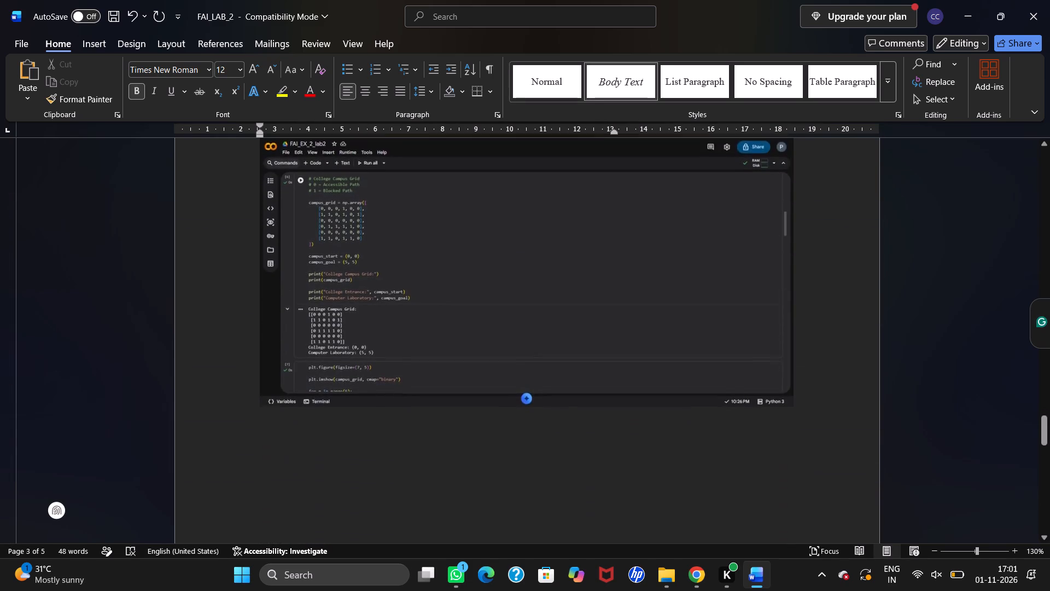
scroll(258, 366, "down", 1)
scroll(258, 366, "up", 2)
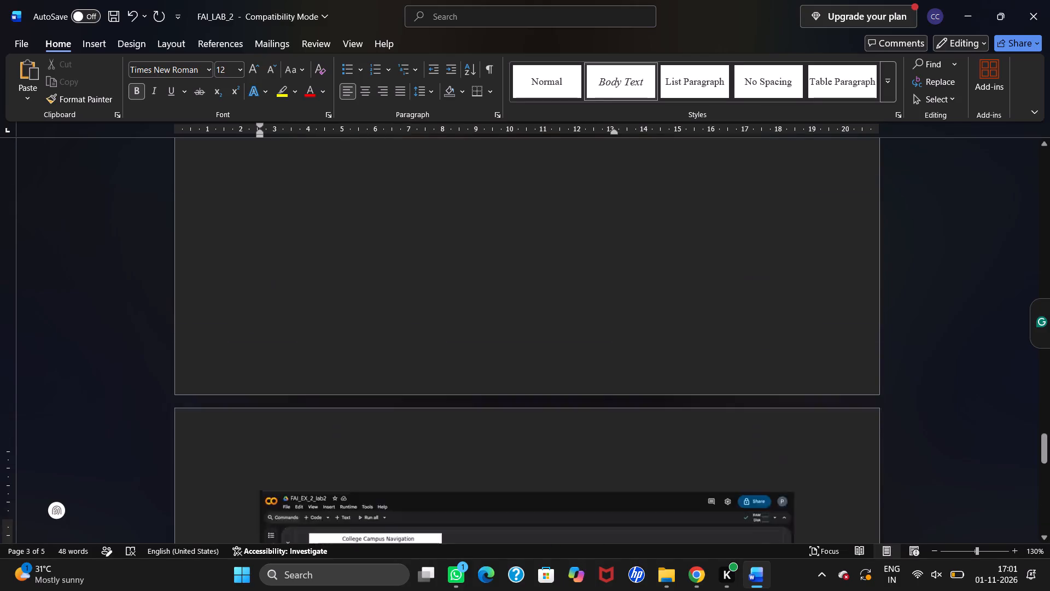
scroll(258, 366, "up", 2)
left_click_drag(829, 326, 265, 338)
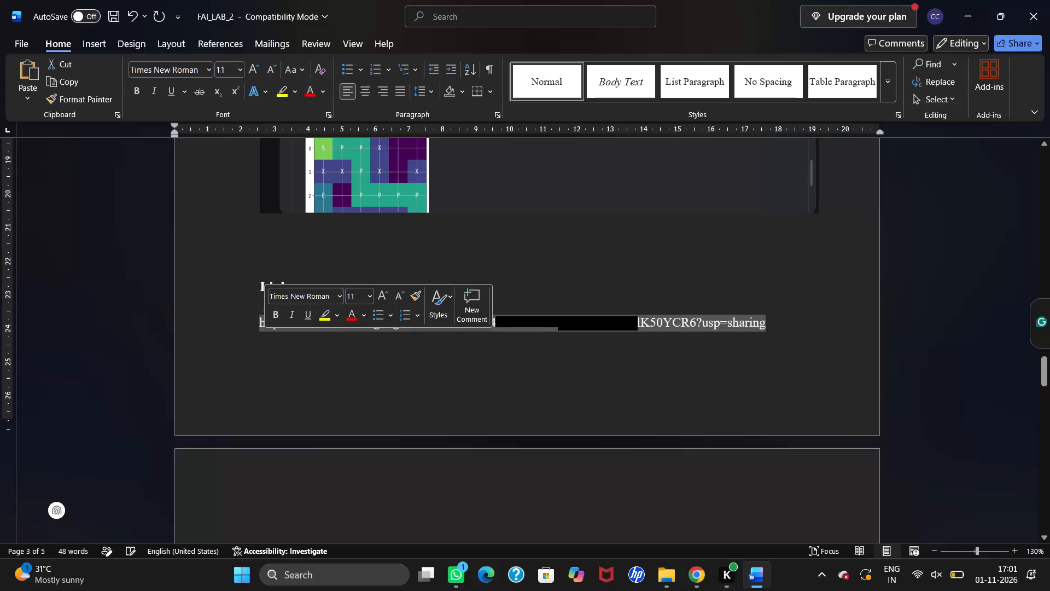
left_click(365, 316)
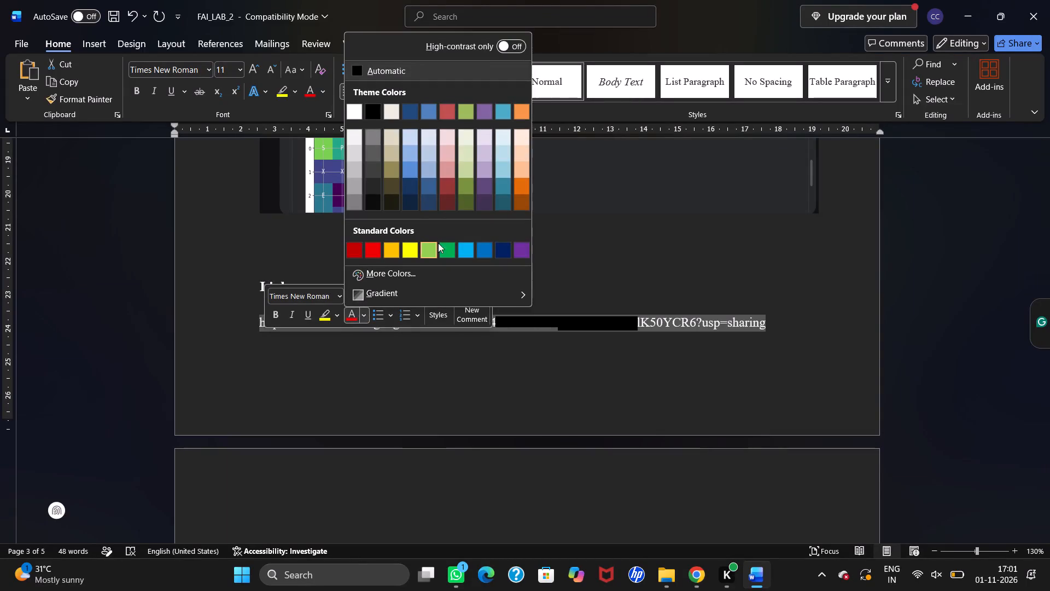
left_click(424, 113)
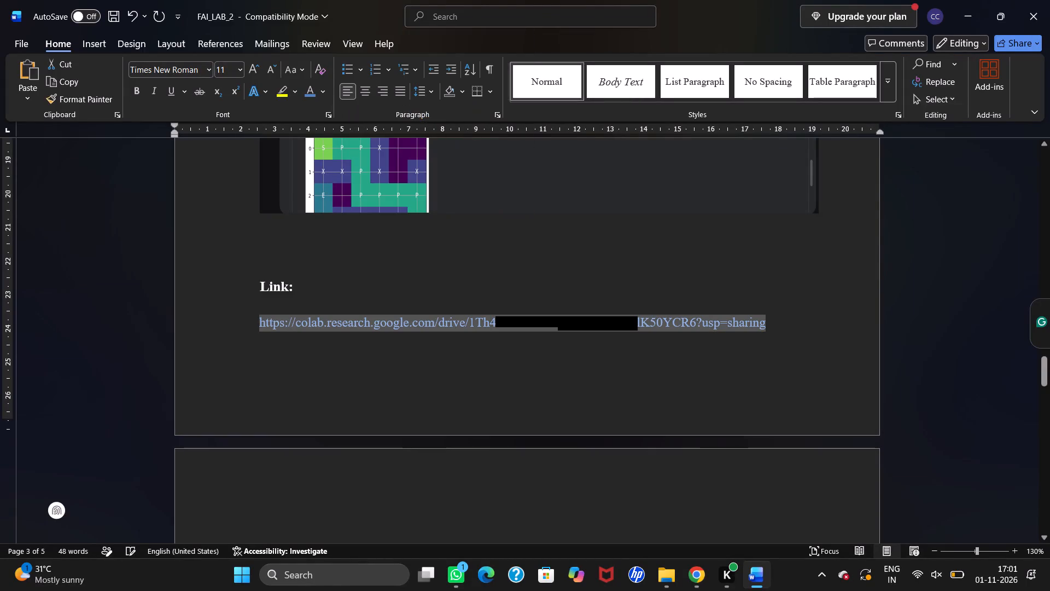
left_click(674, 369)
Find the first Experiment_2 capture on page 4, switch to Chrome and open the FAI-lab 2-EX 2 notebook from Colab's recent notebooks.
scroll(674, 369, "down", 2)
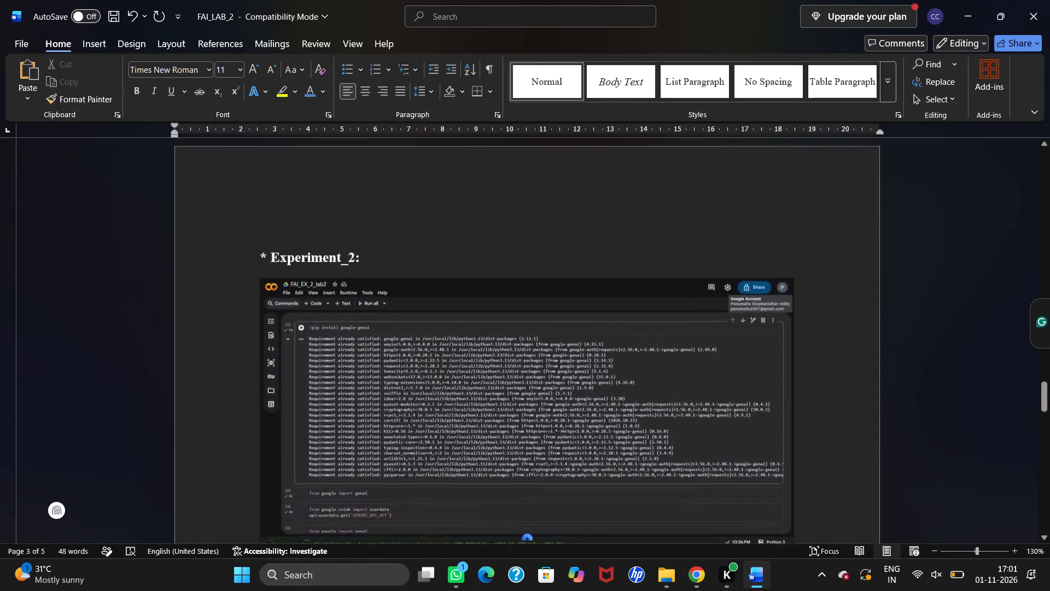
scroll(674, 369, "down", 2)
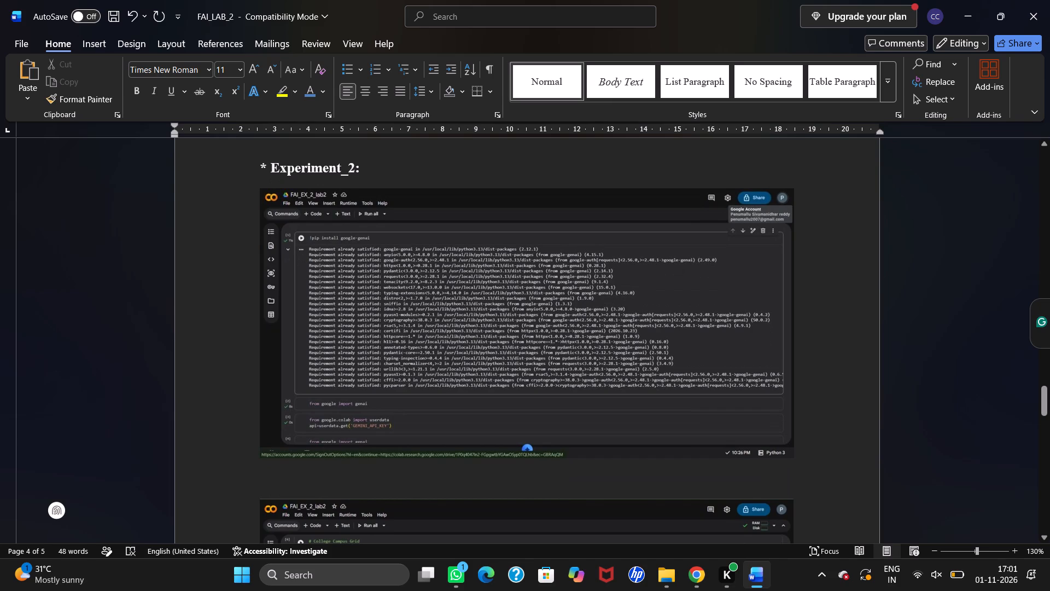
key("alt+Tab")
scroll(674, 369, "up", 1)
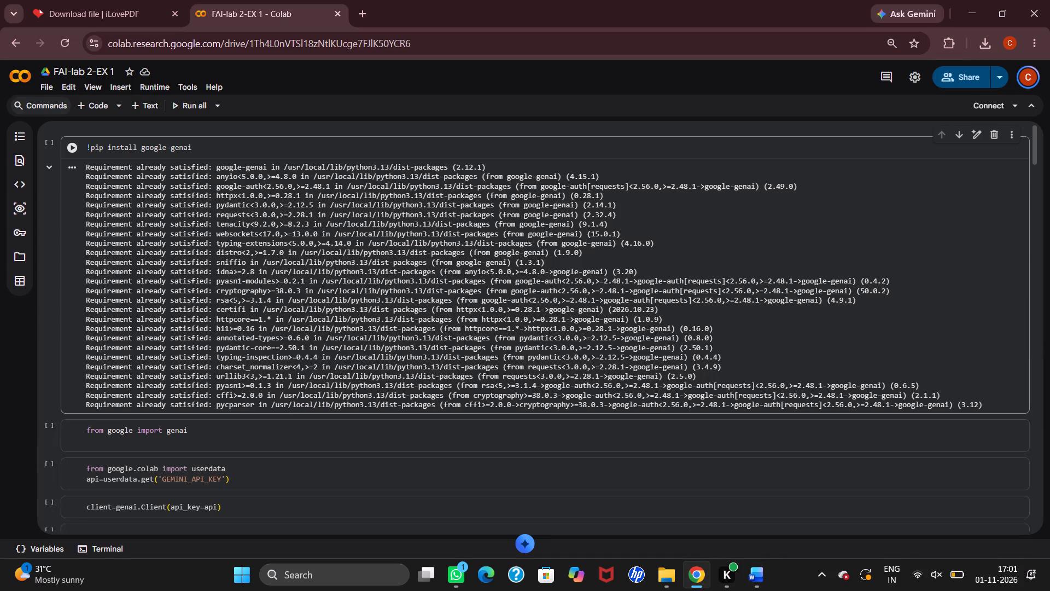
scroll(674, 369, "up", 1)
left_click(21, 39)
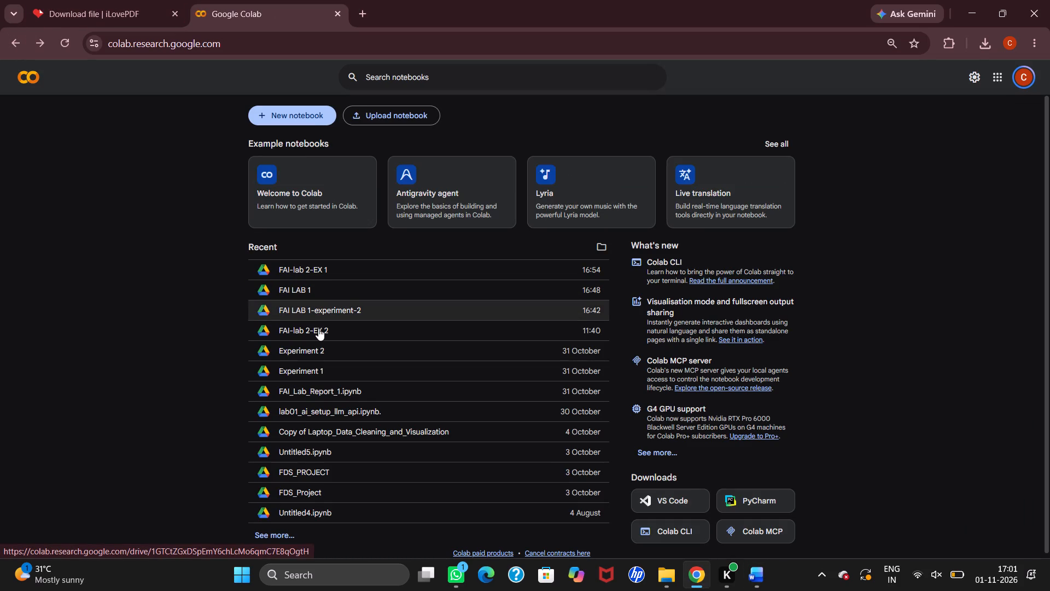
double_click(318, 328)
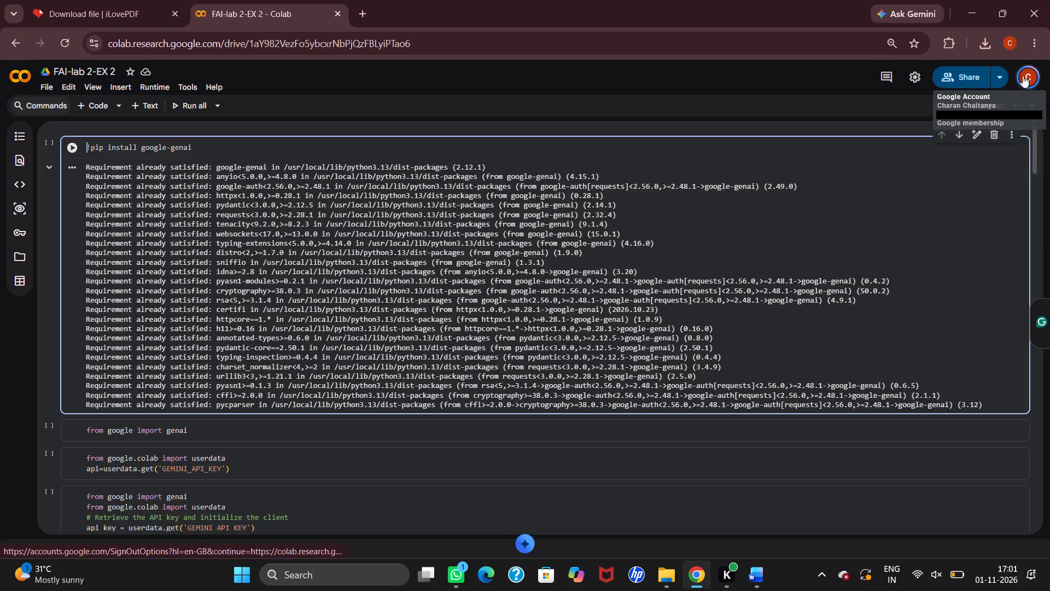
Capture the Colab page area showing the google-genai install output and the Google account tooltip.
key("Print")
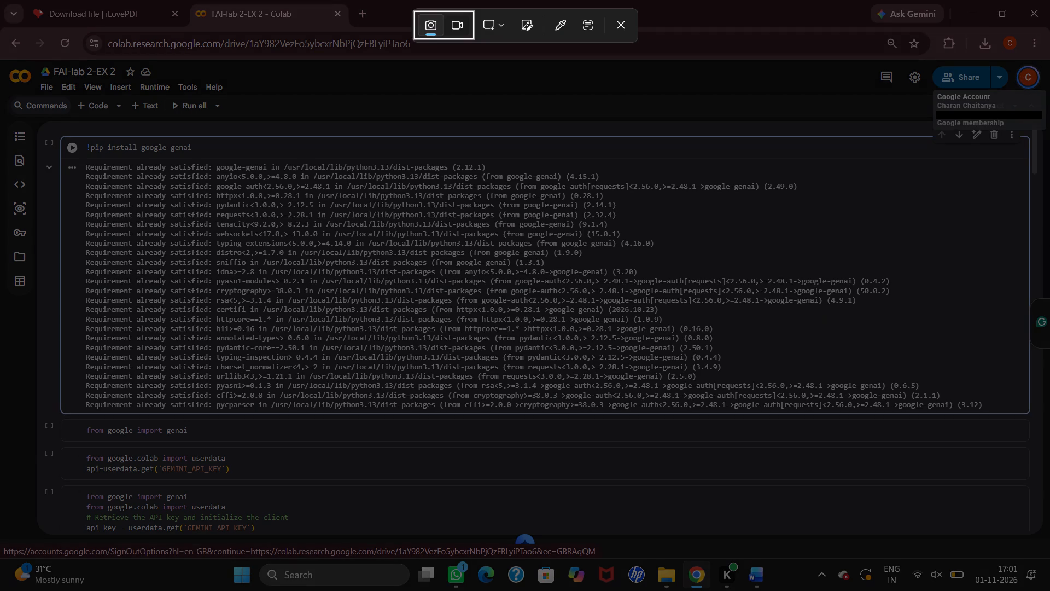
left_click_drag(1, 61, 436, 380)
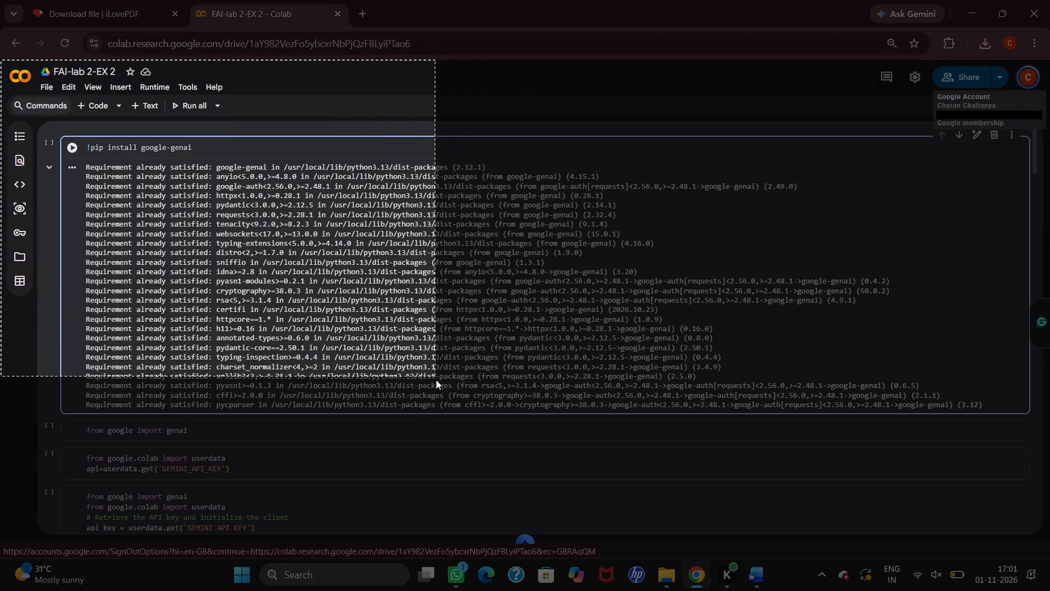
left_click_drag(436, 380, 674, 534)
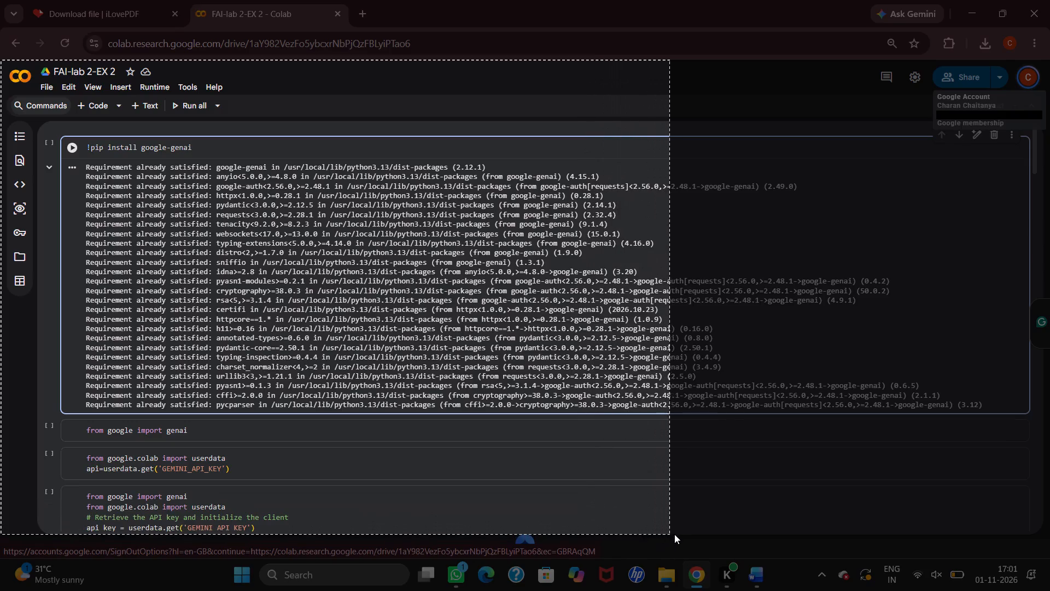
left_click_drag(674, 534, 865, 529)
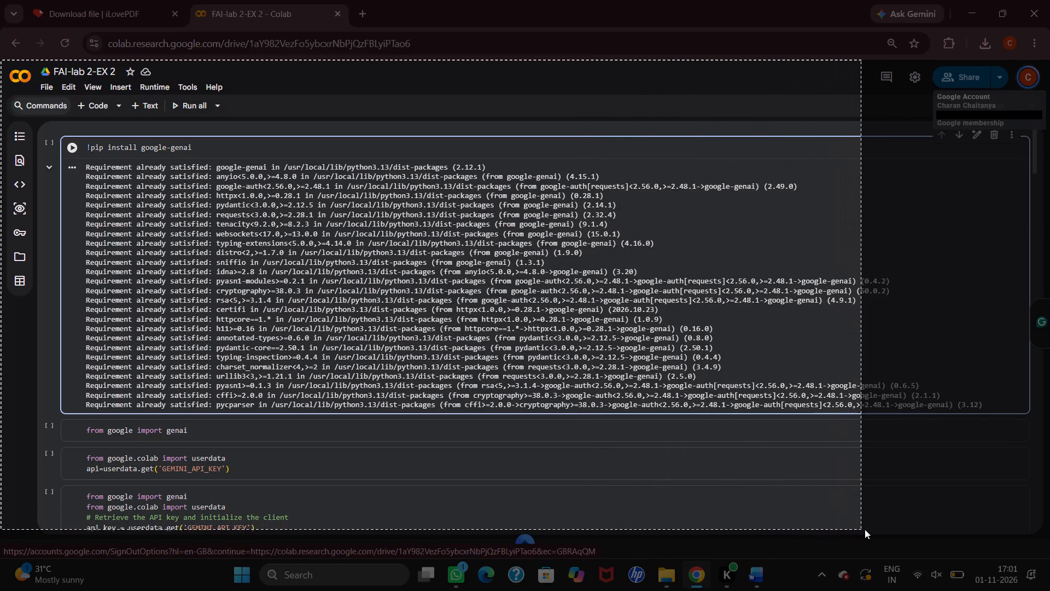
left_click_drag(865, 529, 1049, 534)
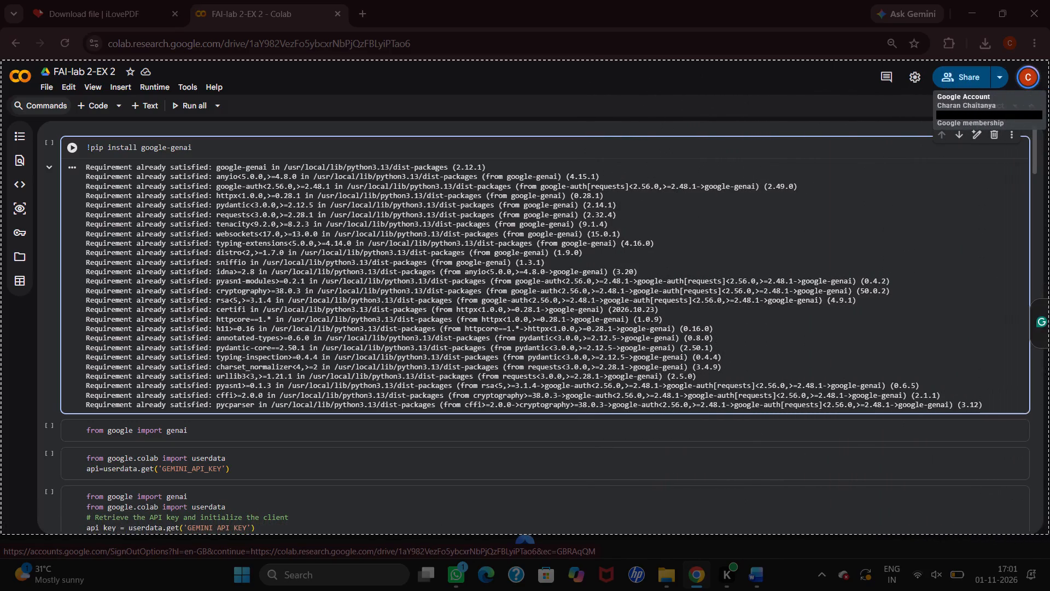
left_click_drag(1049, 534, 1049, 534)
In Word, delete the first capture below the Experiment_2 heading and paste the new install-output capture on a new line there.
key("alt+Tab")
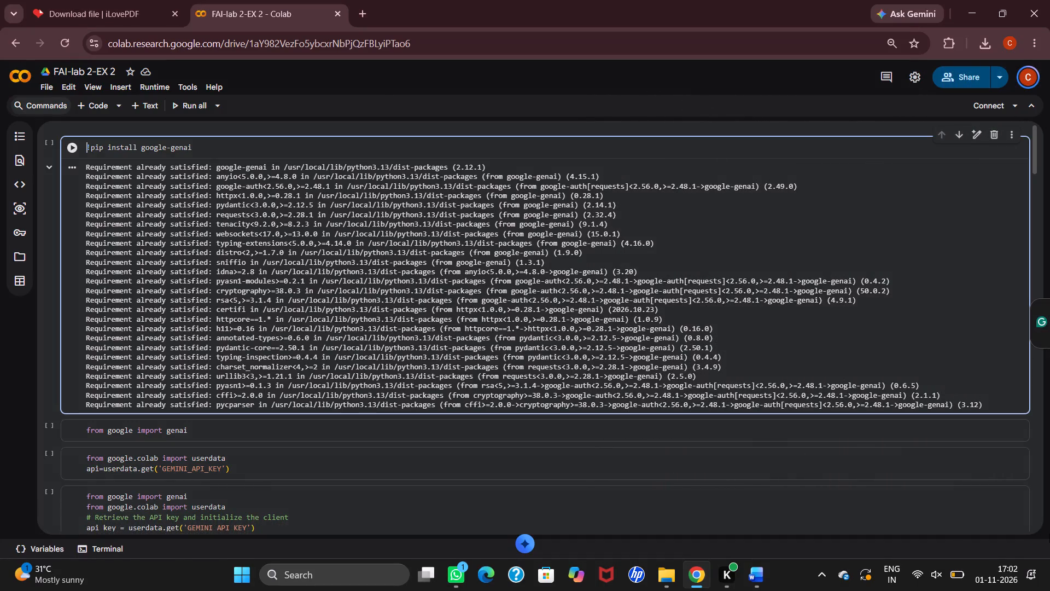
left_click(631, 381)
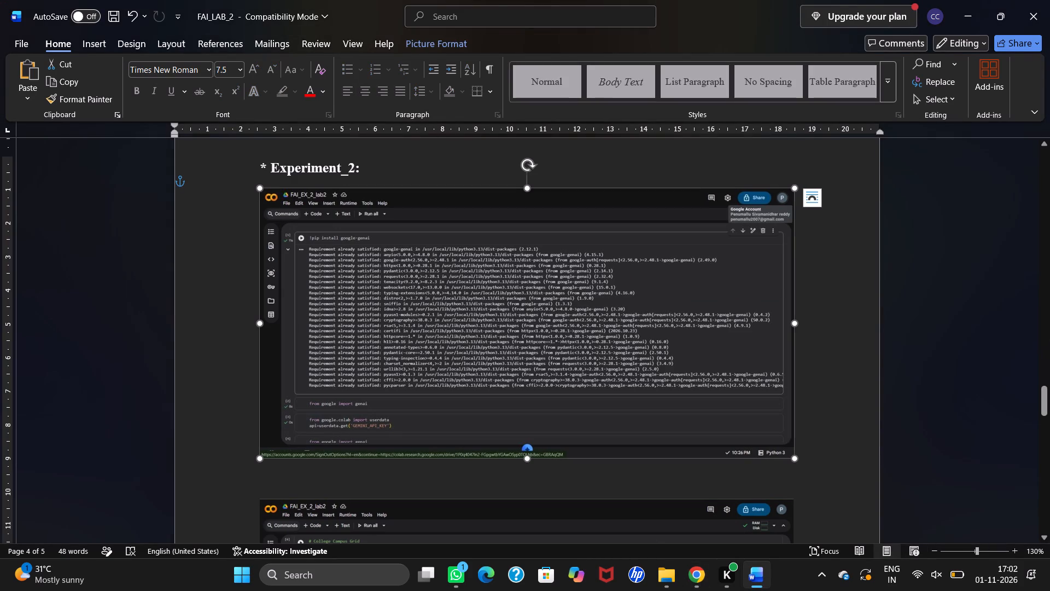
key("BackSpace")
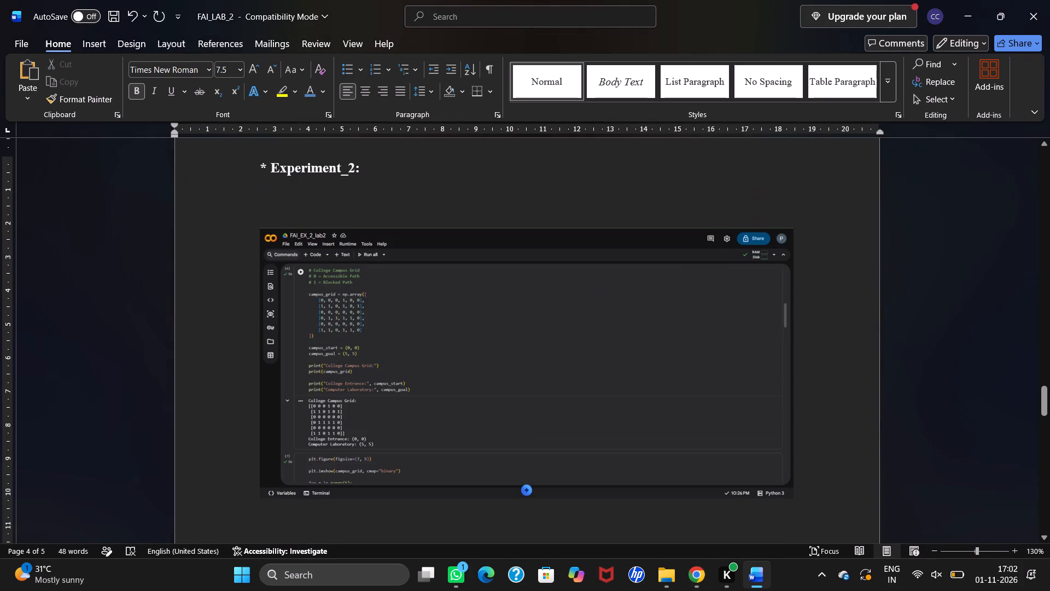
left_click(336, 189)
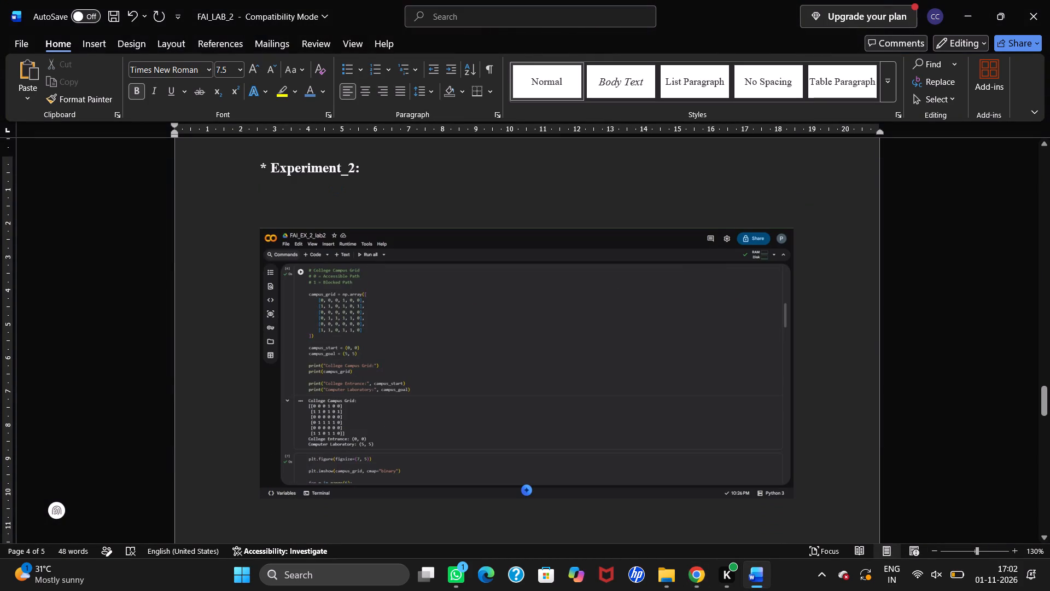
left_click(305, 203)
left_click(383, 169)
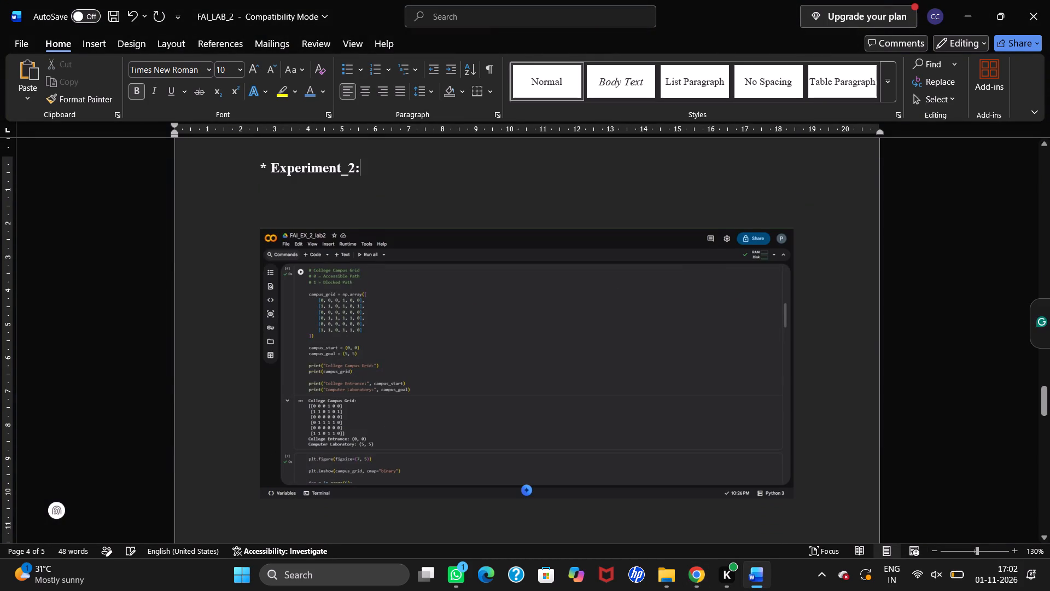
key("Return")
key("BackSpace")
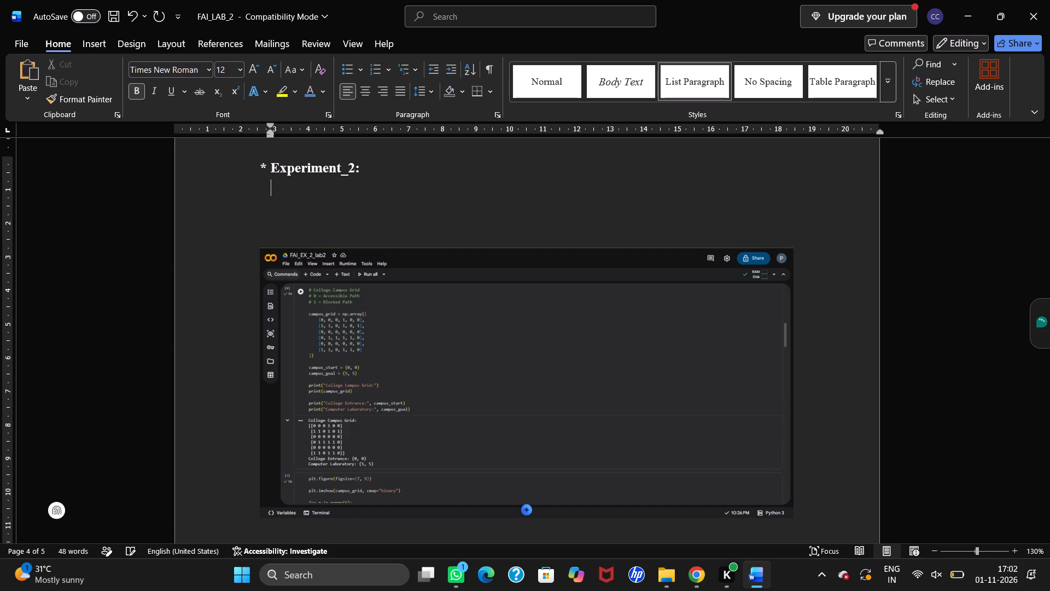
key("BackSpace")
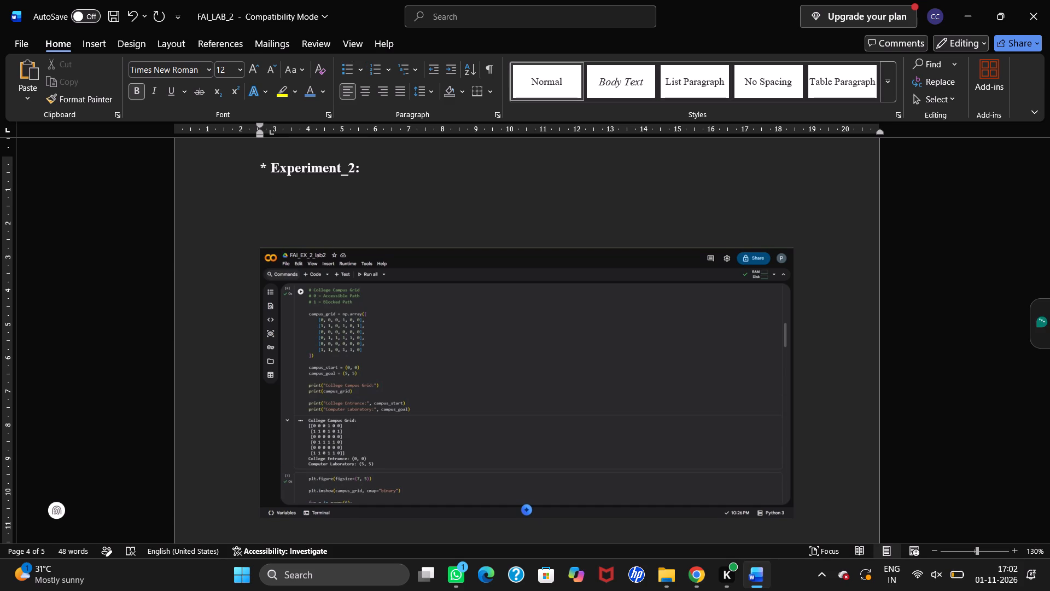
key("Return")
key("ctrl+v")
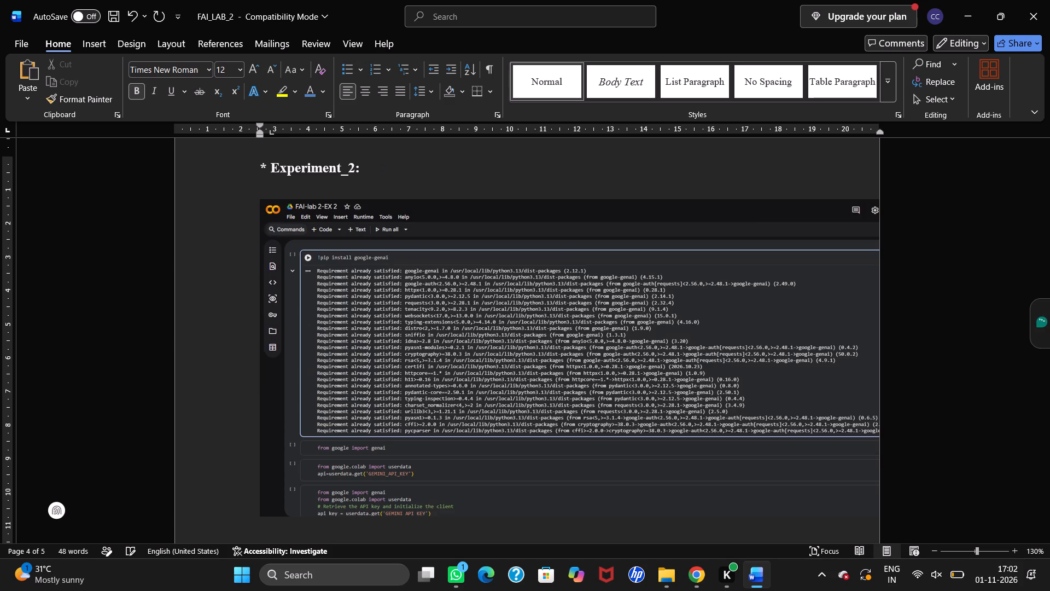
Narrow the pasted install-output capture below the Experiment_2 heading to match the width of the FAI_EX_2_lab2 capture beneath it.
left_click(326, 355)
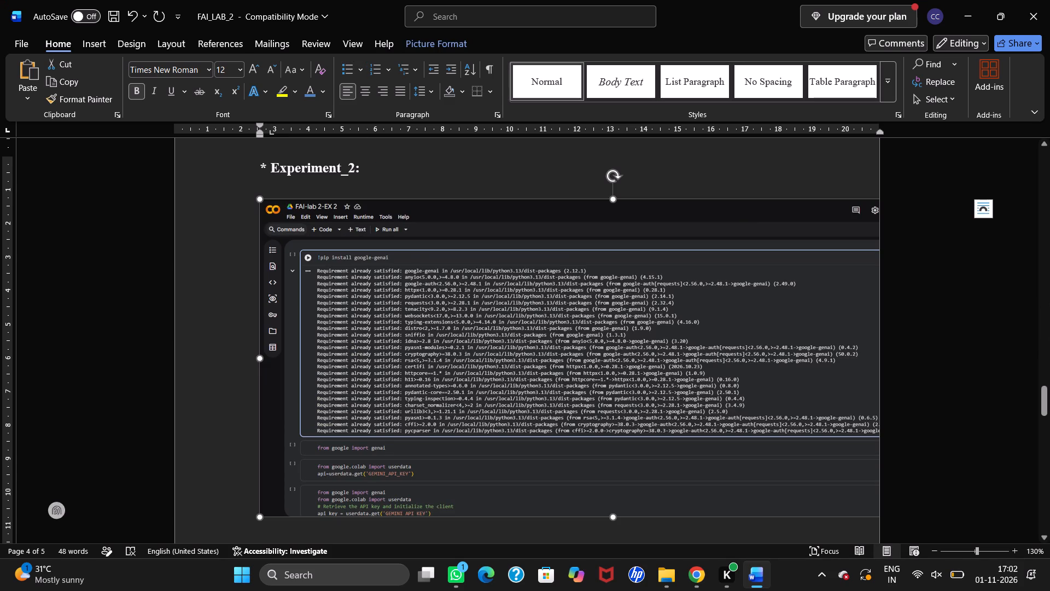
left_click_drag(261, 360, 348, 377)
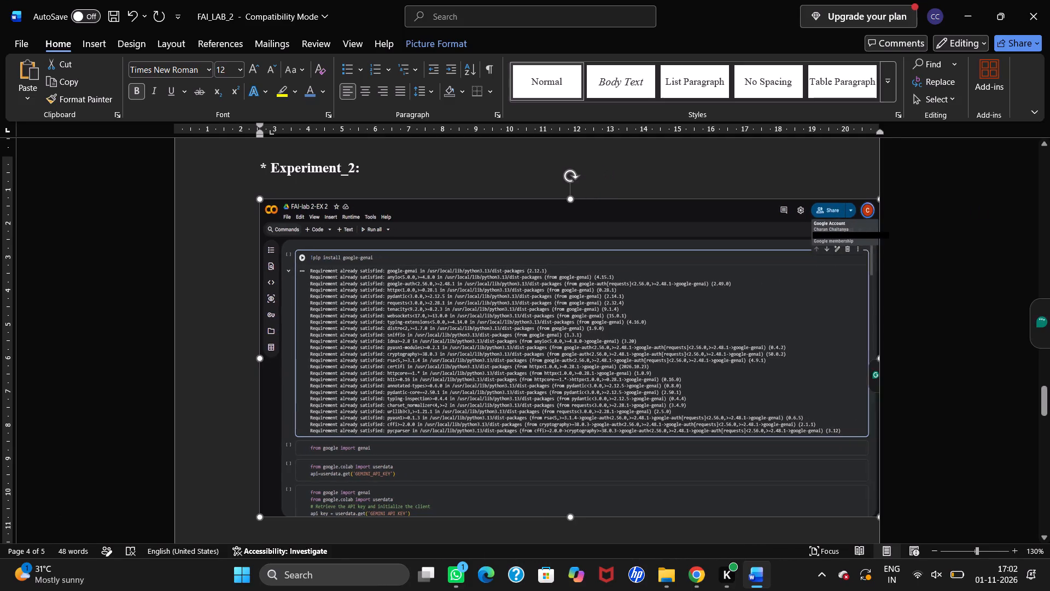
left_click_drag(348, 377, 405, 408)
scroll(405, 408, "right", 2)
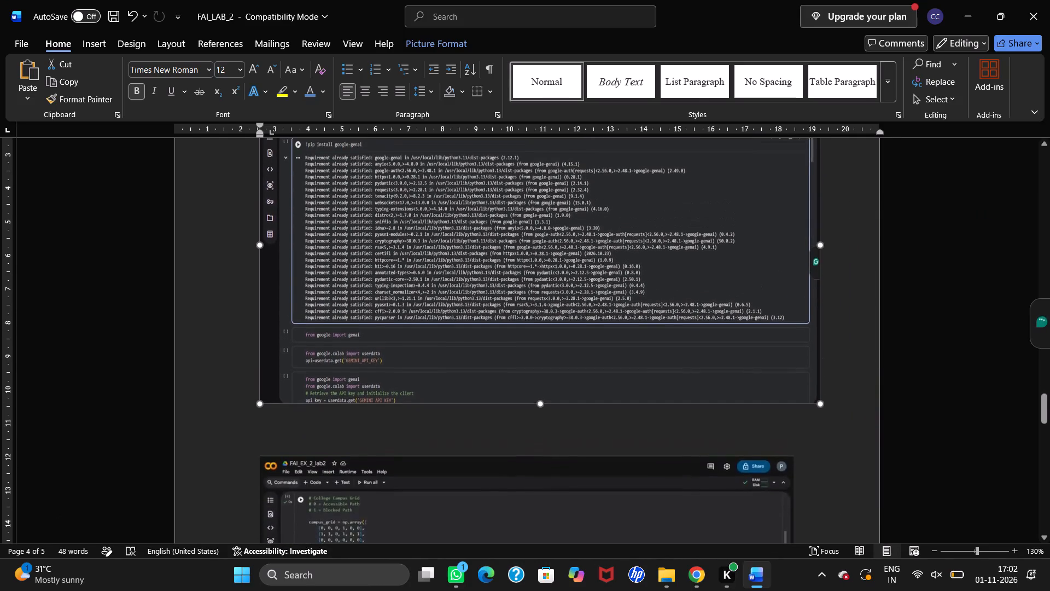
scroll(405, 408, "right", 1)
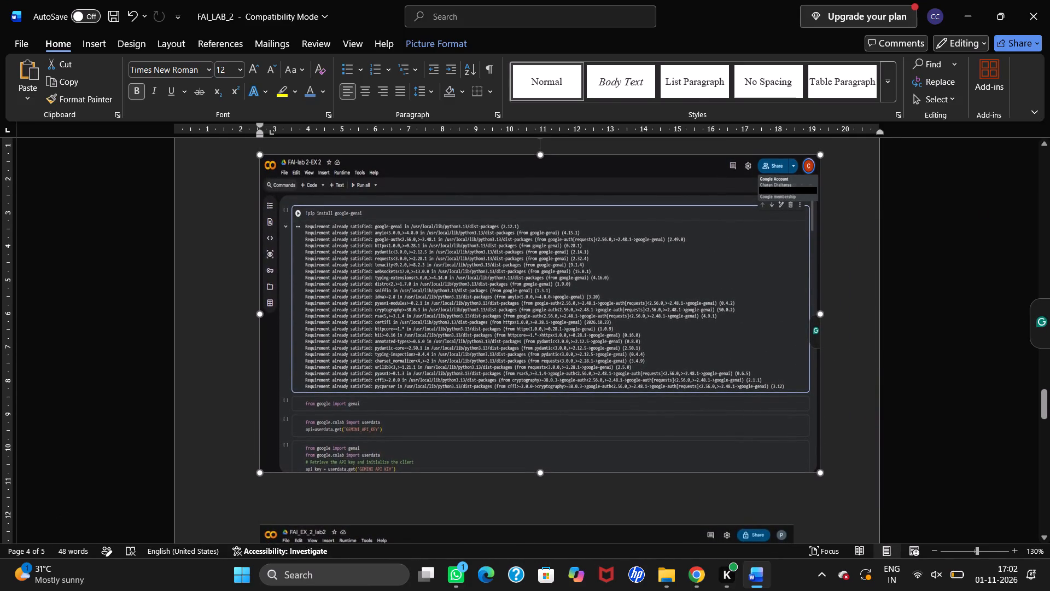
scroll(405, 408, "right", 1)
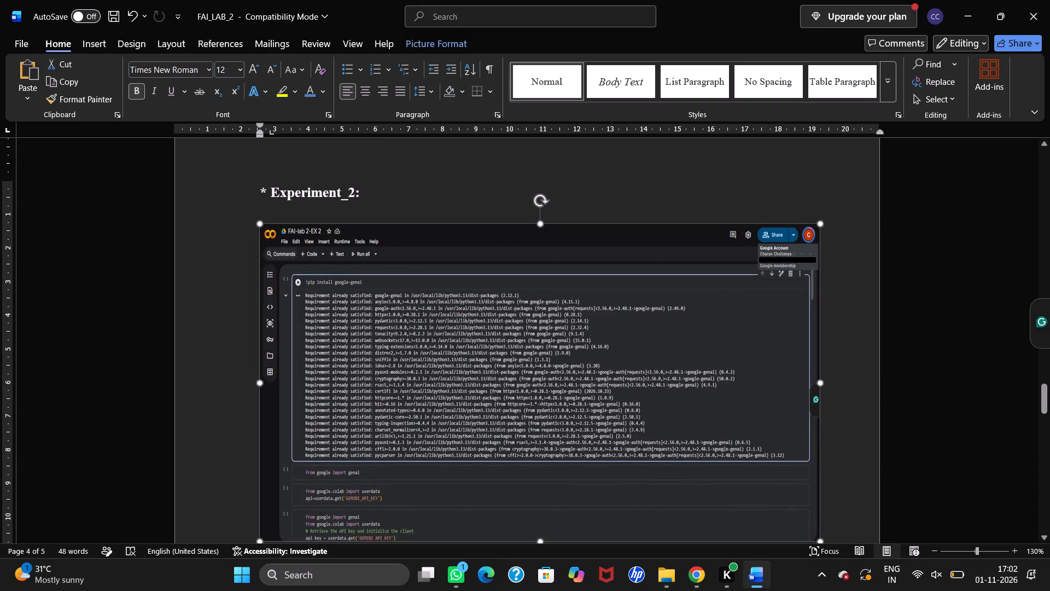
left_click_drag(258, 384, 285, 387)
Examine the second Experiment_2 capture on page 4 to see which notebook cells its replacement must show.
scroll(285, 387, "down", 5)
left_click(486, 417)
scroll(486, 417, "up", 1)
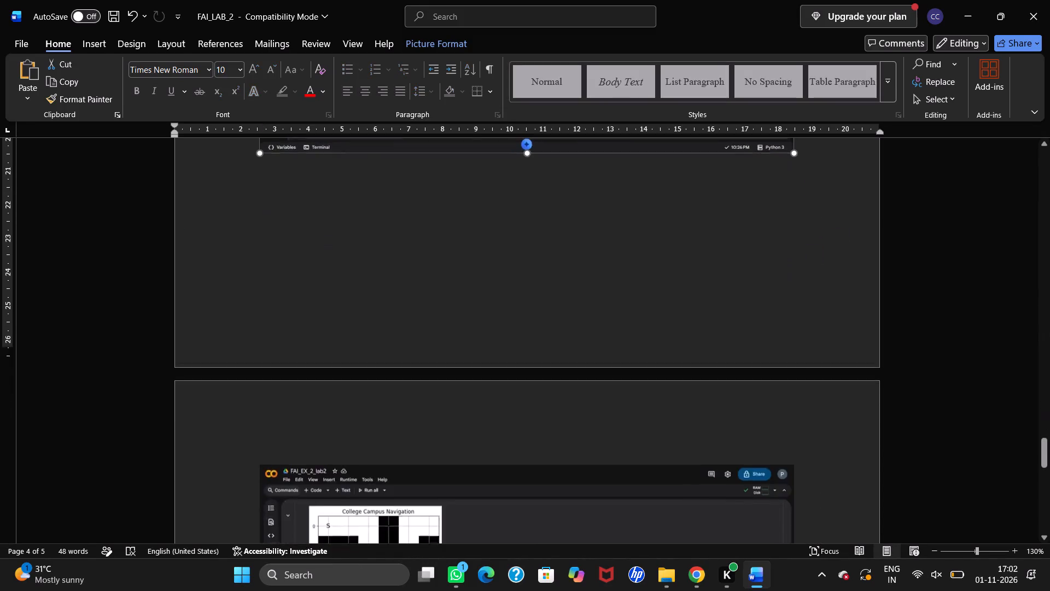
scroll(486, 417, "up", 1)
scroll(486, 417, "down", 1)
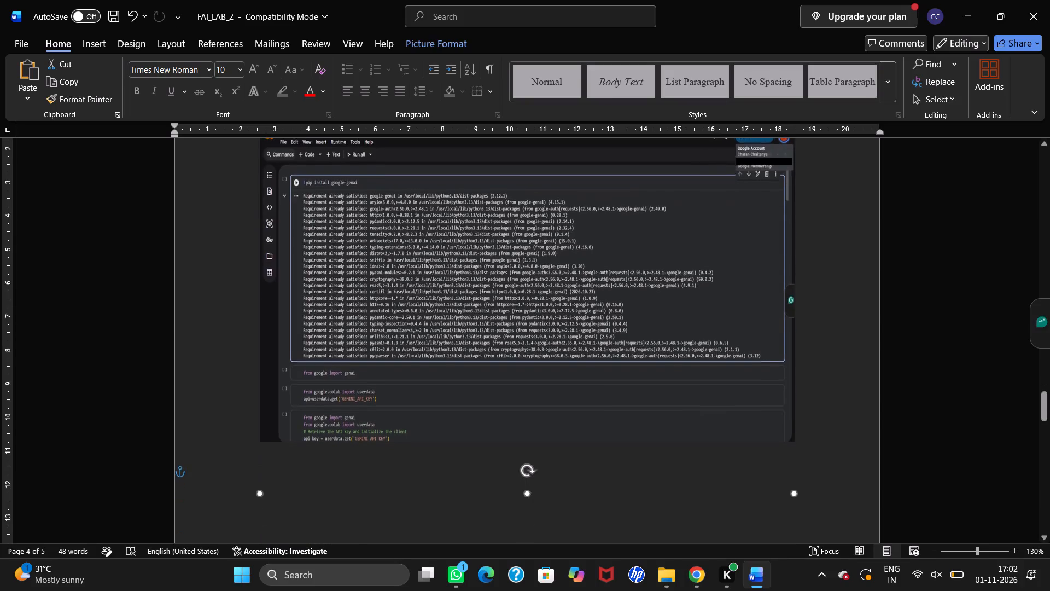
scroll(486, 417, "down", 3)
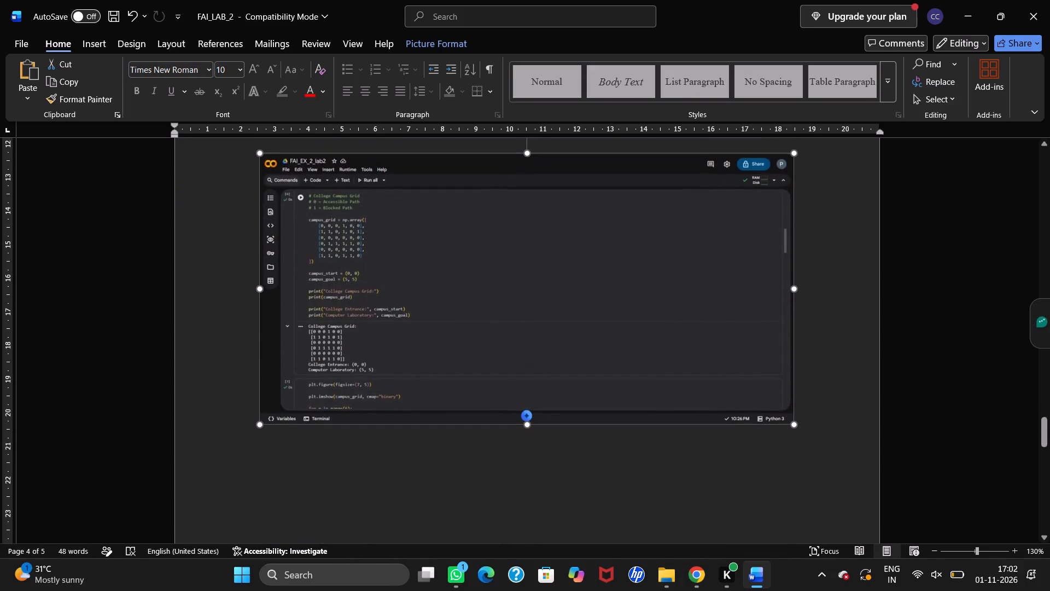
In Chrome, capture the Colab page area showing the library imports, the College Campus Grid cell with its output, and the Google account tooltip.
key("alt+Tab")
scroll(383, 421, "down", 1)
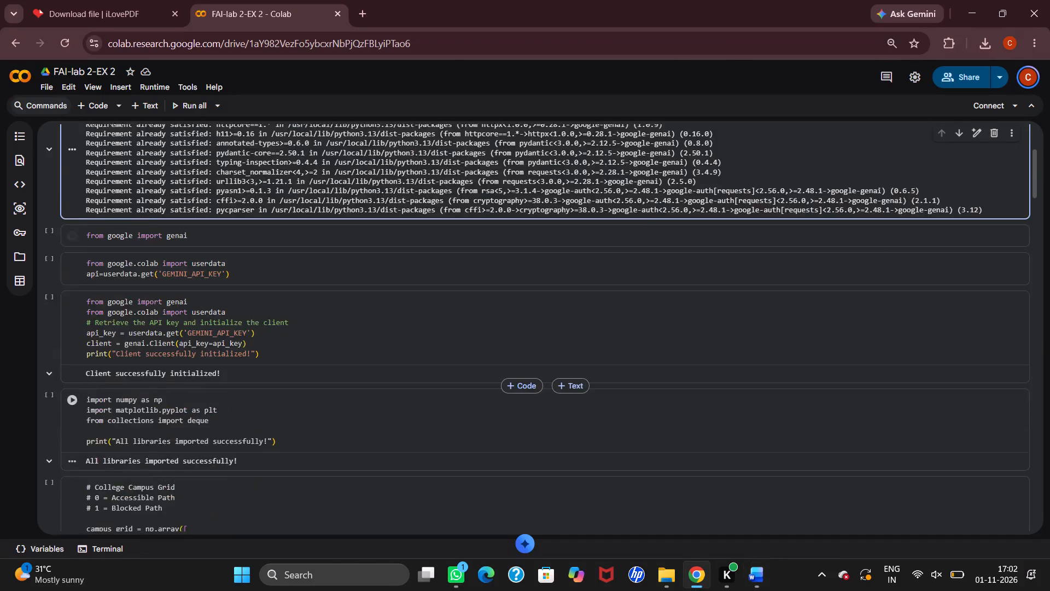
scroll(383, 421, "down", 3)
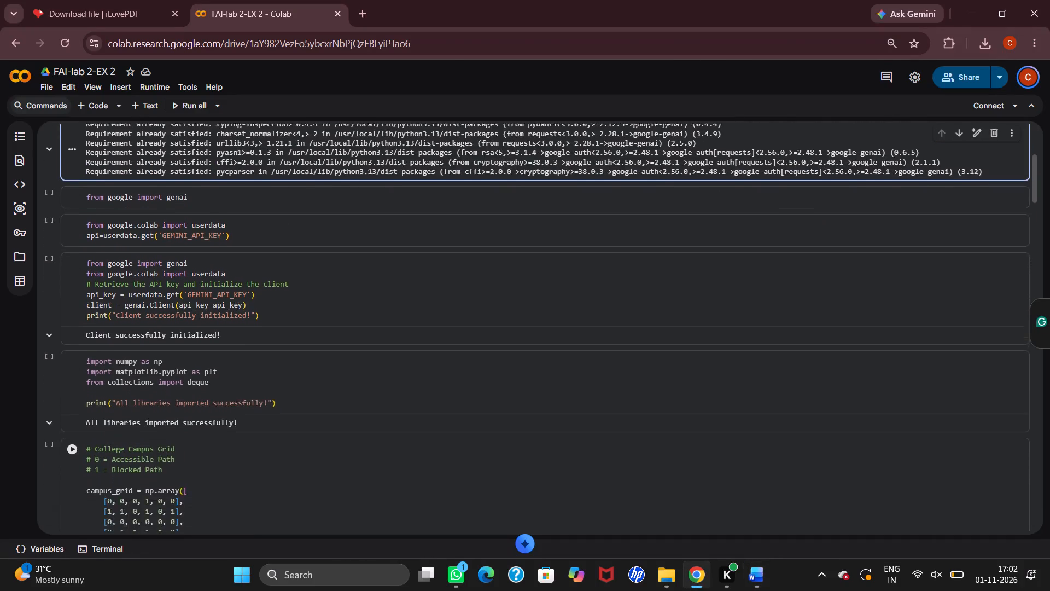
scroll(383, 421, "down", 2)
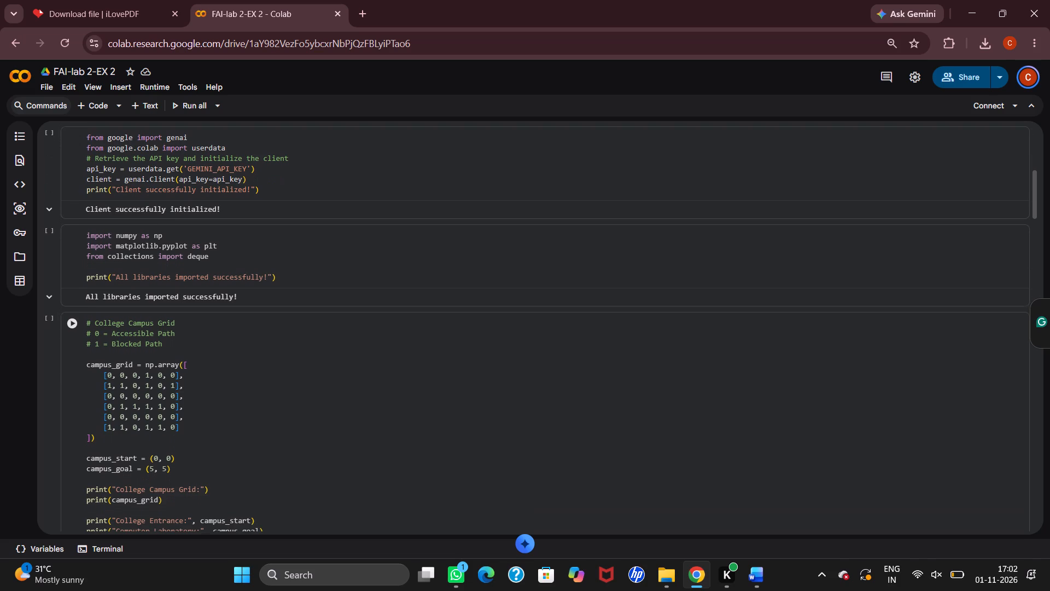
scroll(383, 421, "down", 6)
scroll(383, 421, "up", 1)
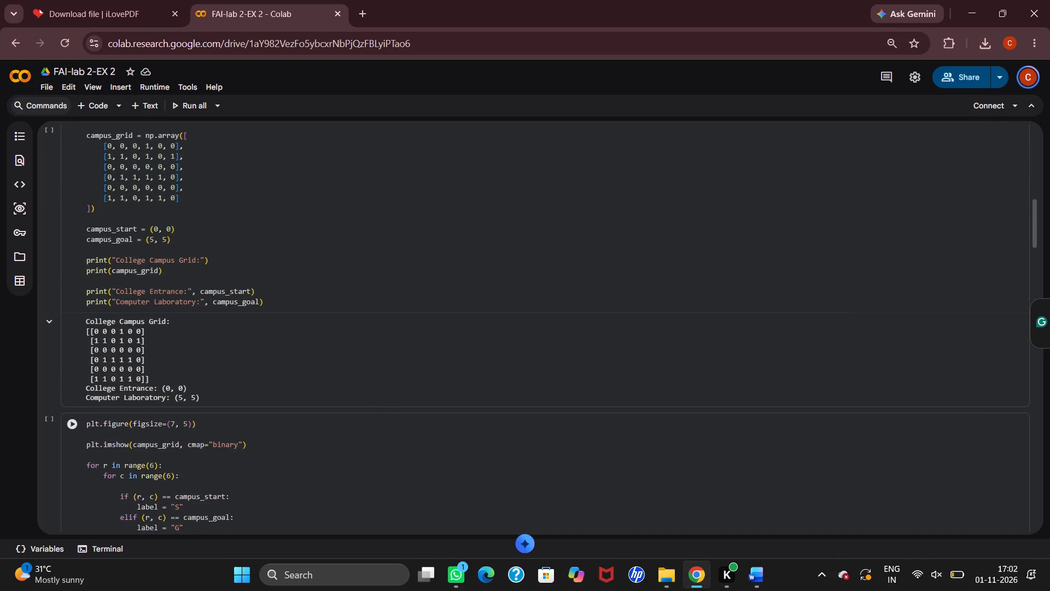
scroll(383, 421, "up", 1)
key("ctrl+minus")
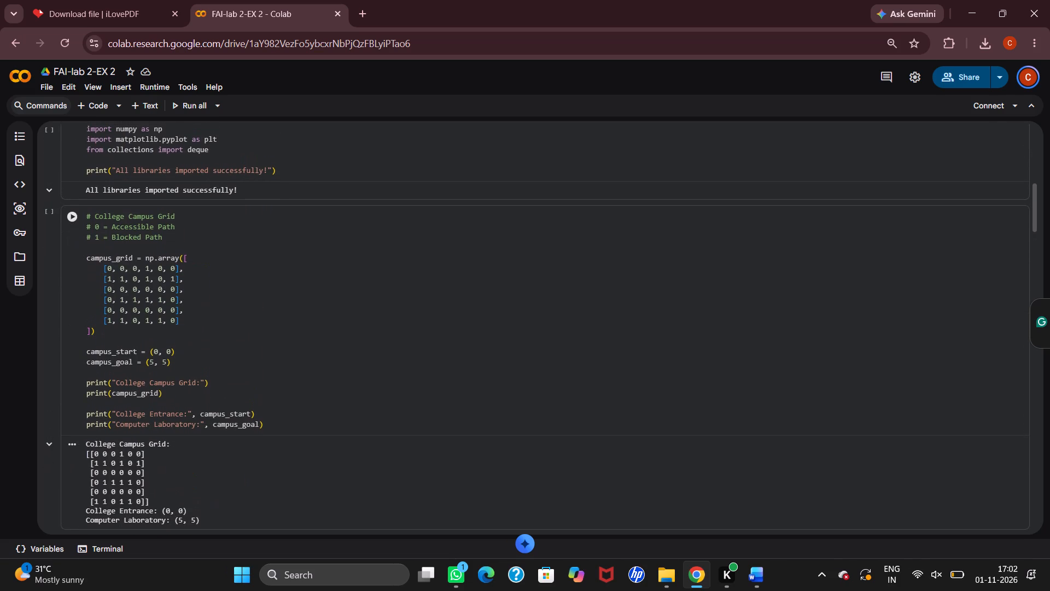
scroll(383, 421, "up", 1)
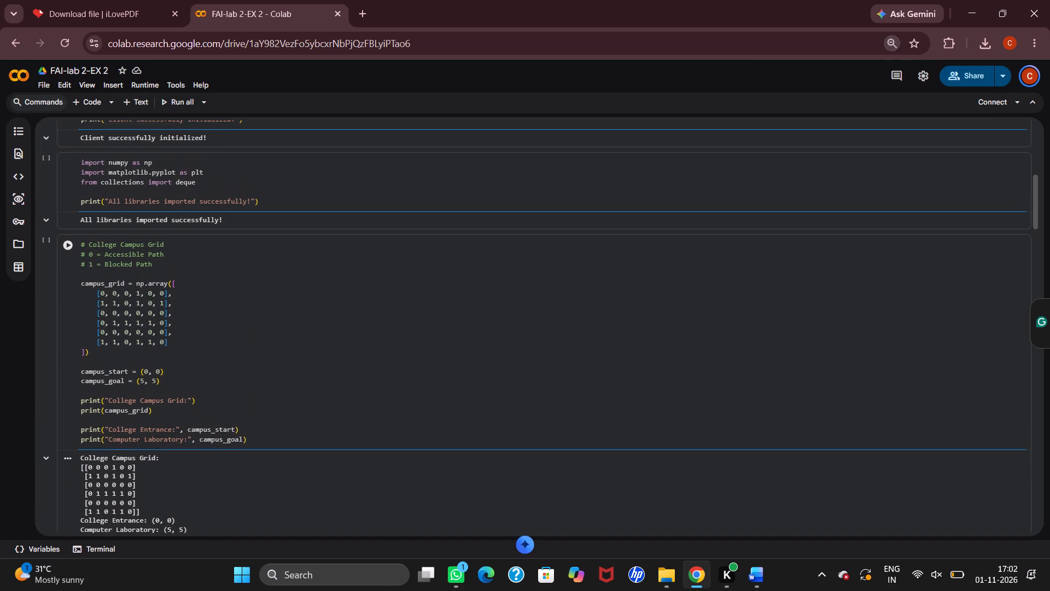
scroll(383, 421, "up", 1)
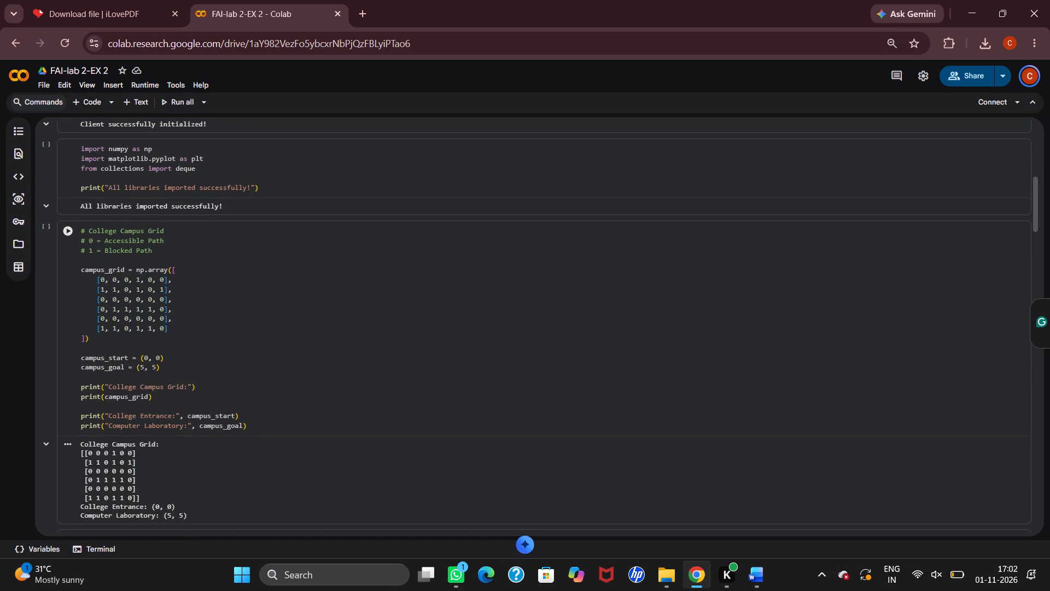
scroll(383, 421, "up", 2)
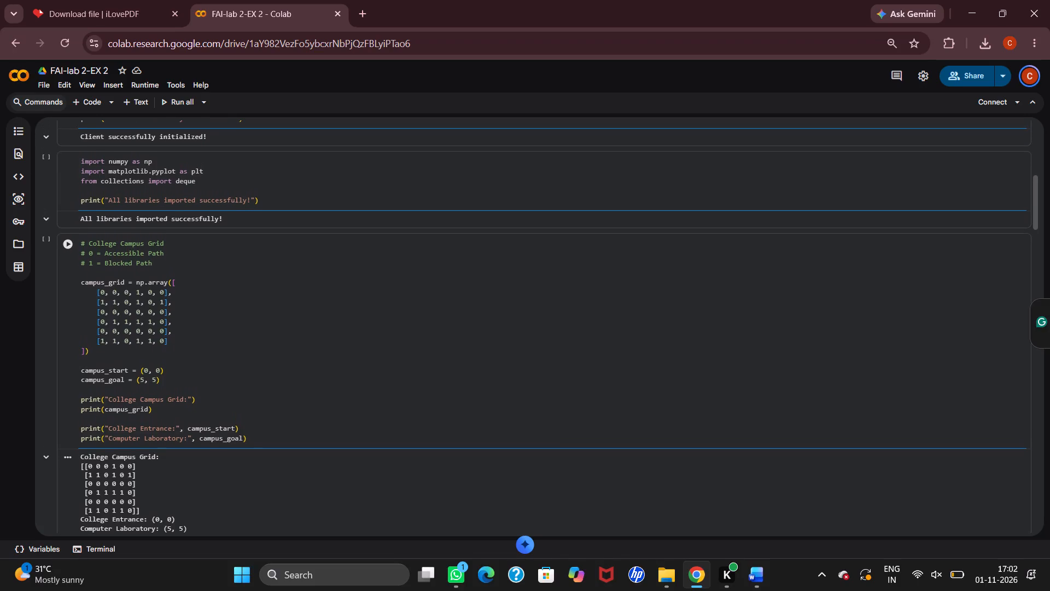
scroll(383, 421, "up", 2)
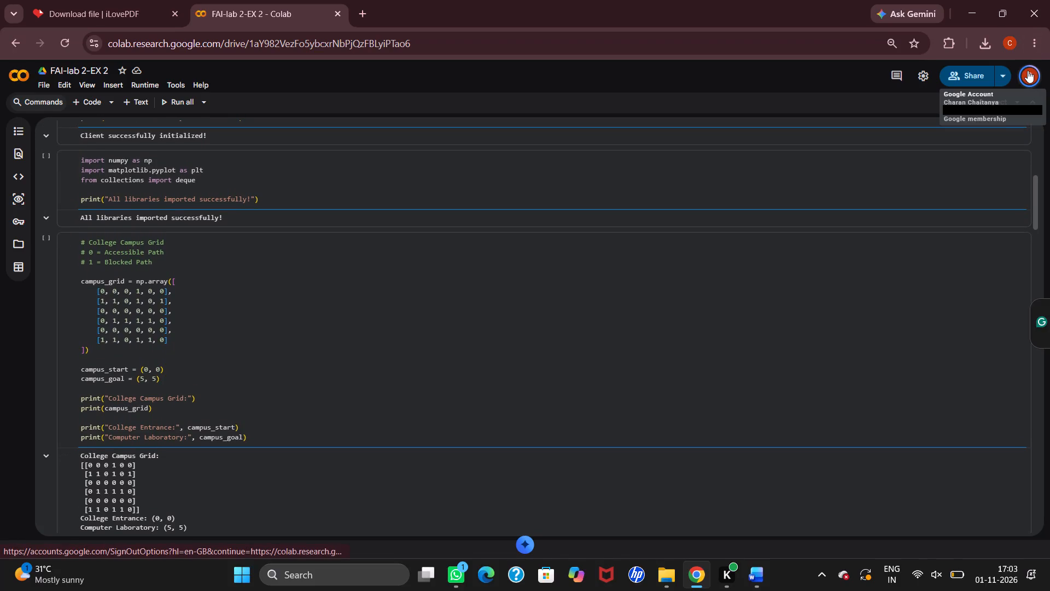
key("Print")
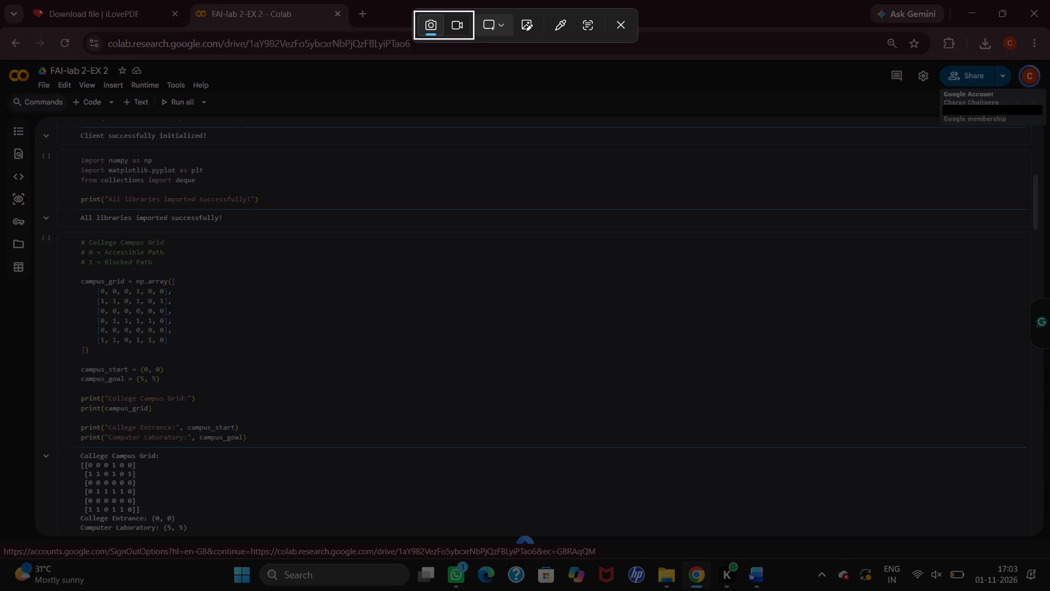
left_click_drag(0, 62, 789, 395)
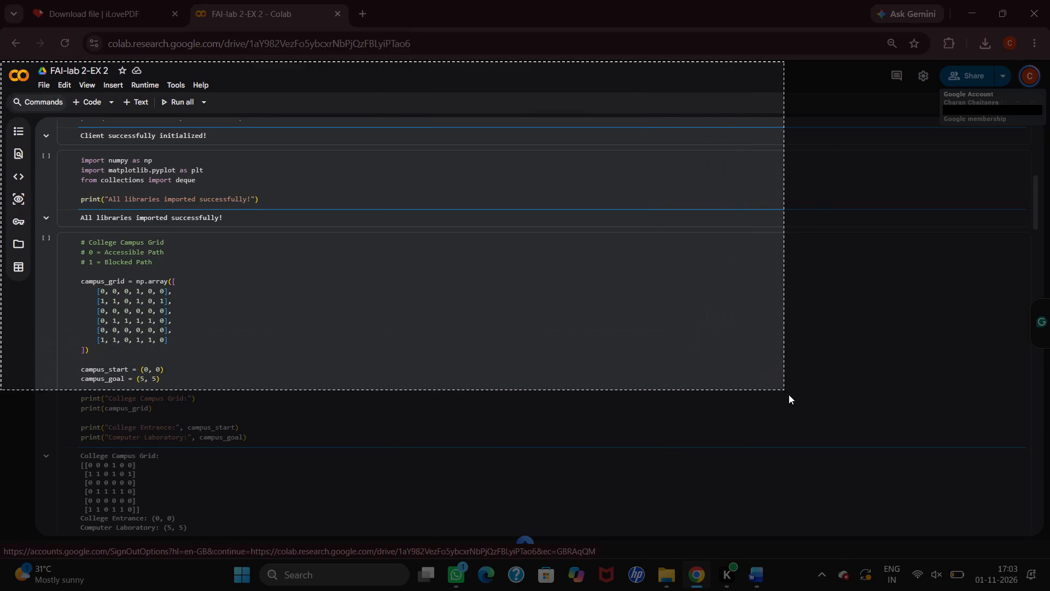
left_click_drag(789, 395, 999, 540)
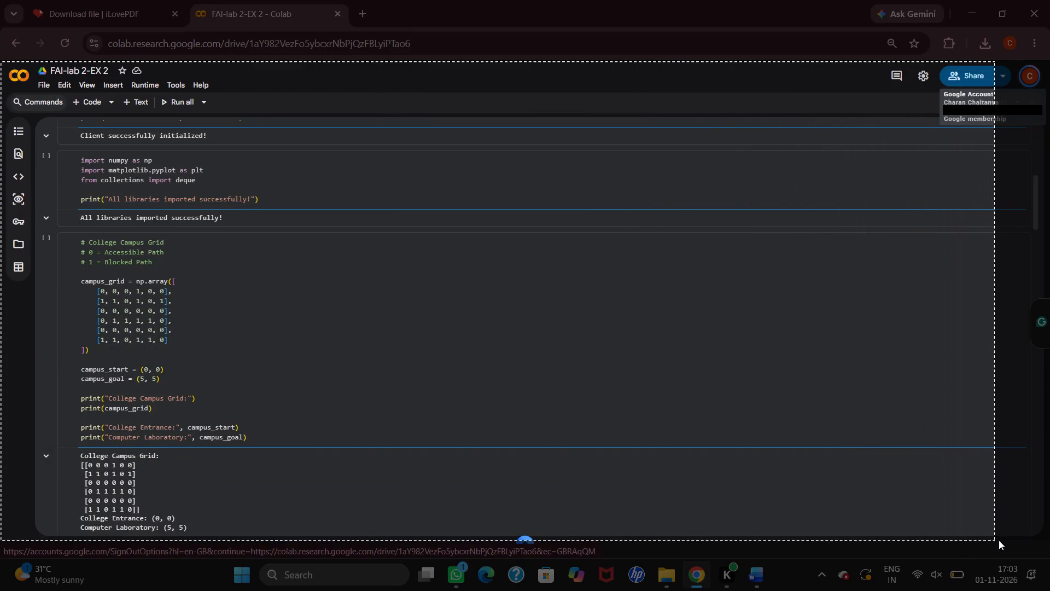
left_click_drag(999, 540, 1049, 536)
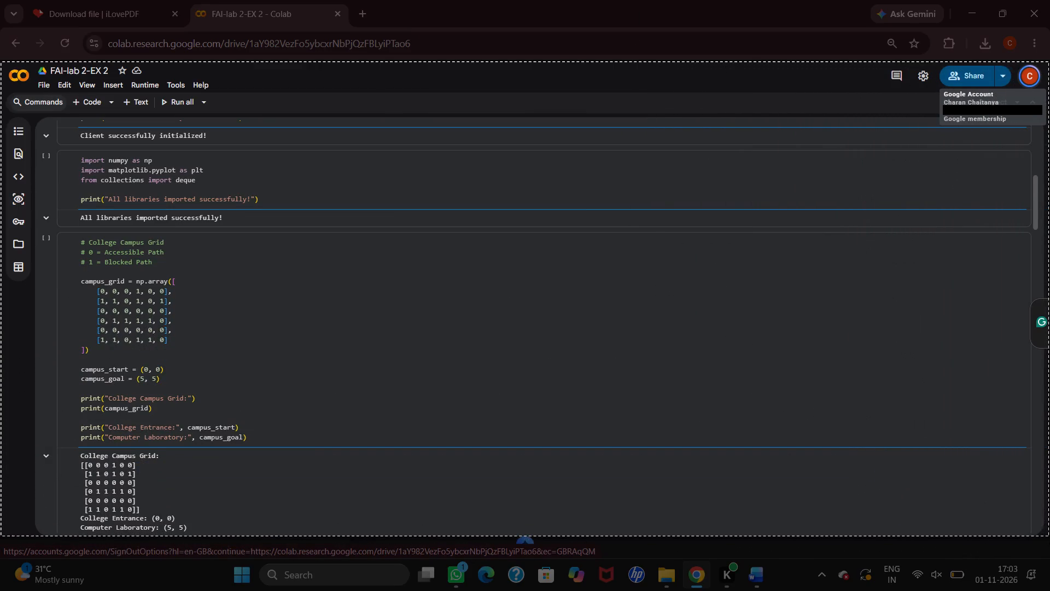
left_click_drag(1049, 536, 1049, 534)
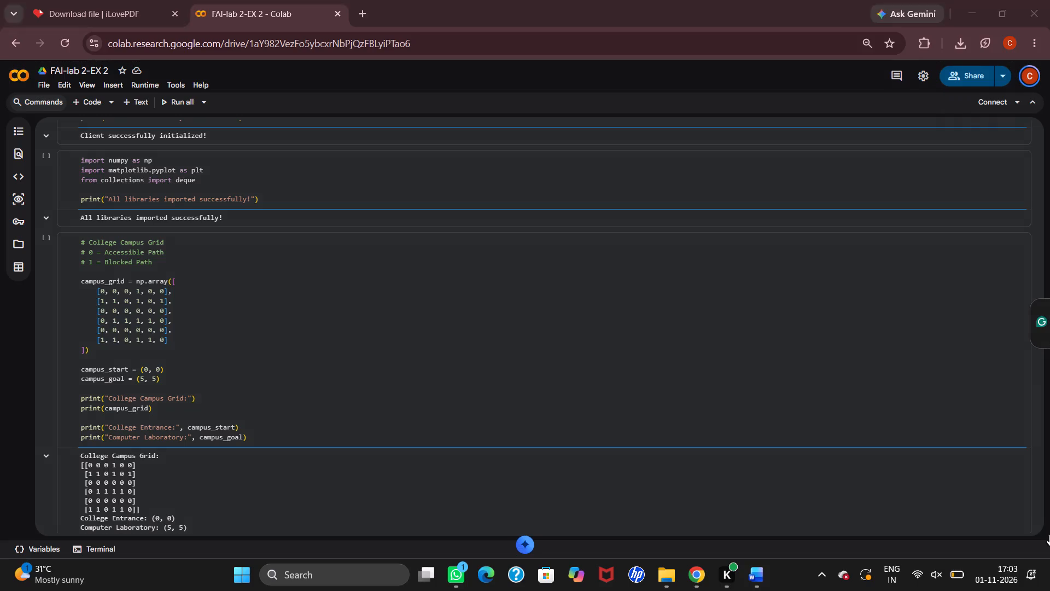
In Word, delete the old College Campus Grid capture on page 4.
key("alt+Tab")
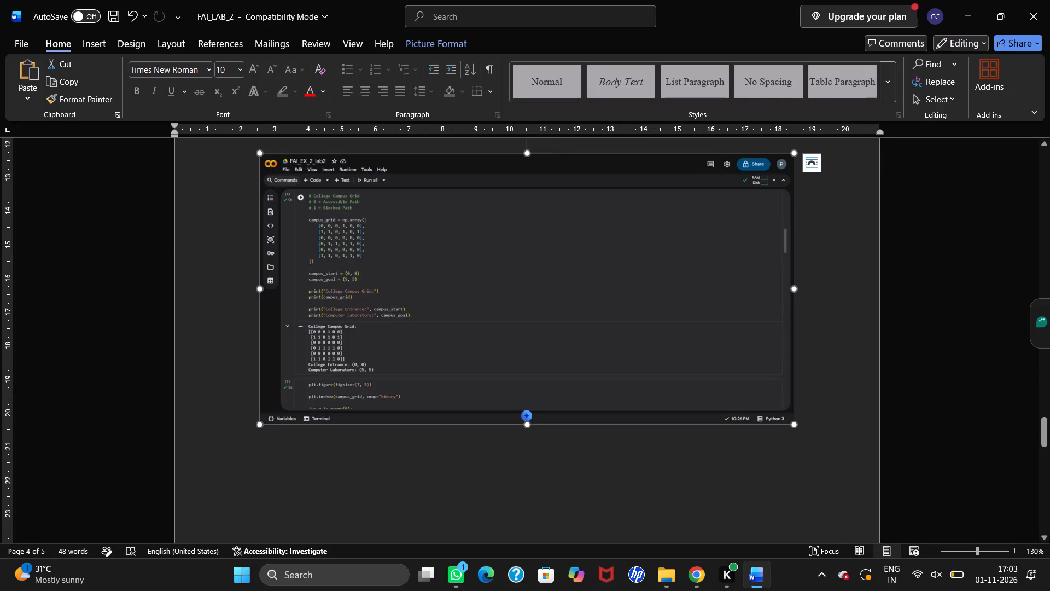
scroll(576, 370, "up", 1)
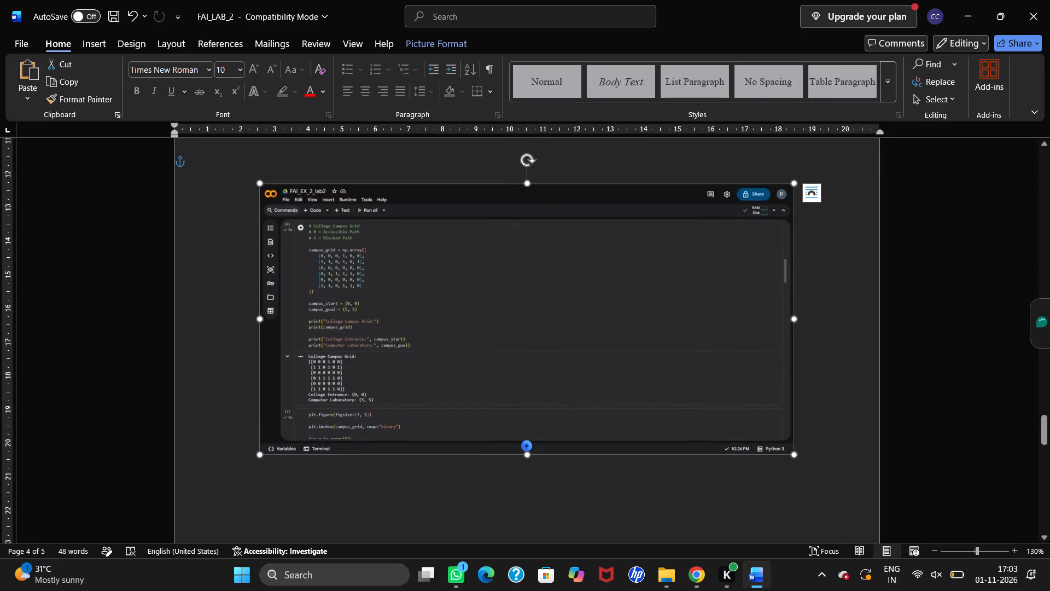
key("BackSpace")
Paste the new College Campus Grid capture on a blank, space-indented line below the install-output capture on page 4.
scroll(576, 370, "up", 1)
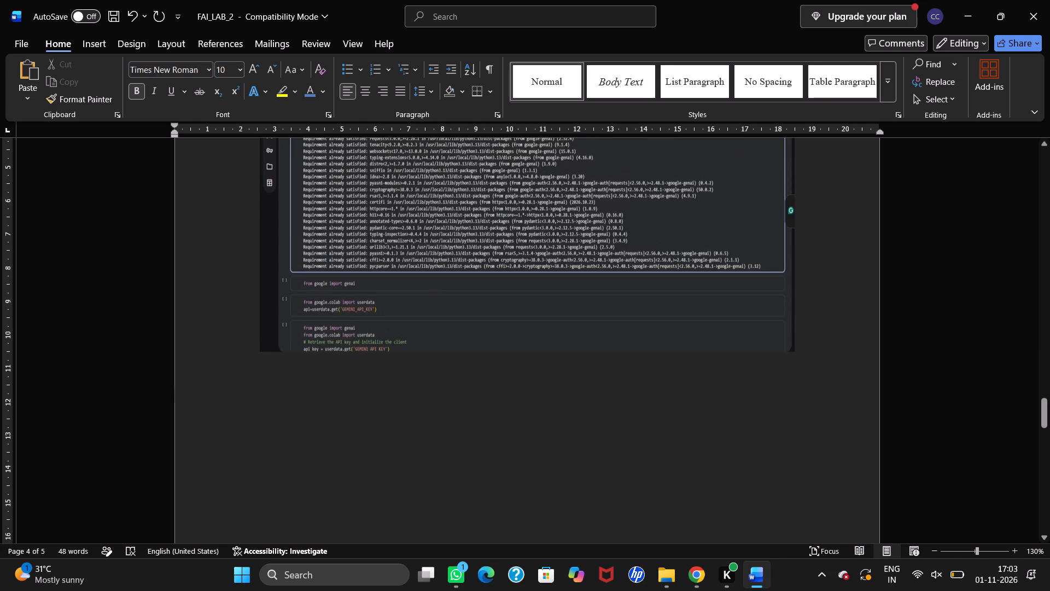
scroll(576, 370, "up", 1)
left_click(800, 369)
double_click(802, 365)
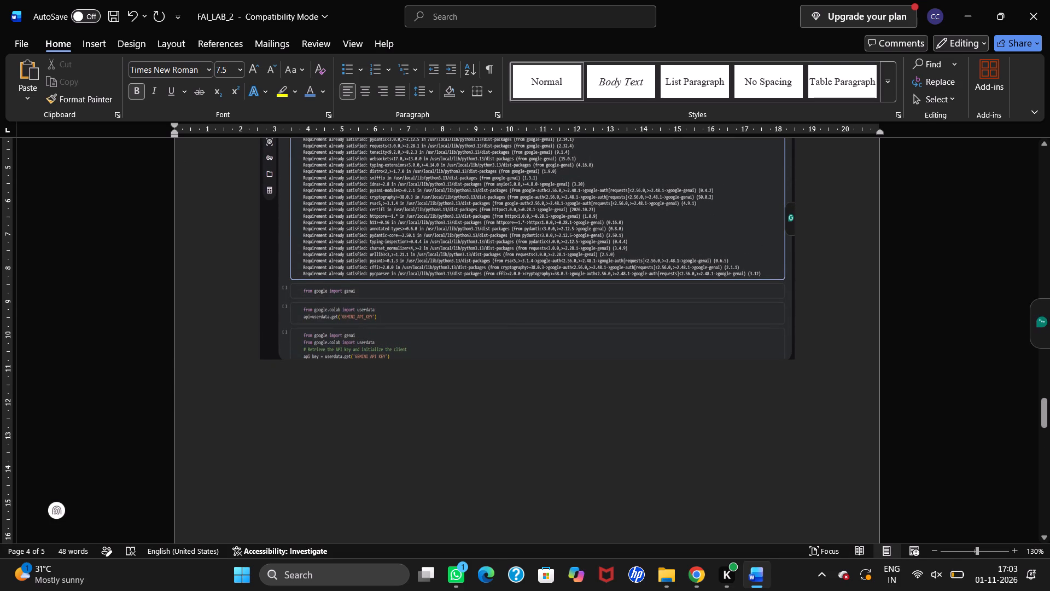
double_click(803, 353)
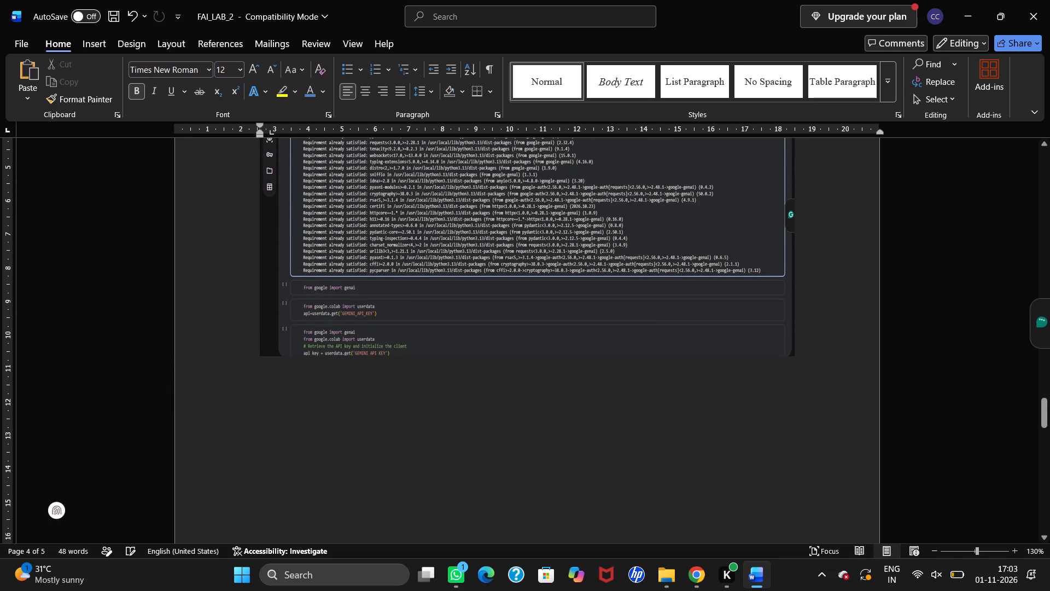
double_click(803, 353)
double_click(531, 474)
double_click(263, 373)
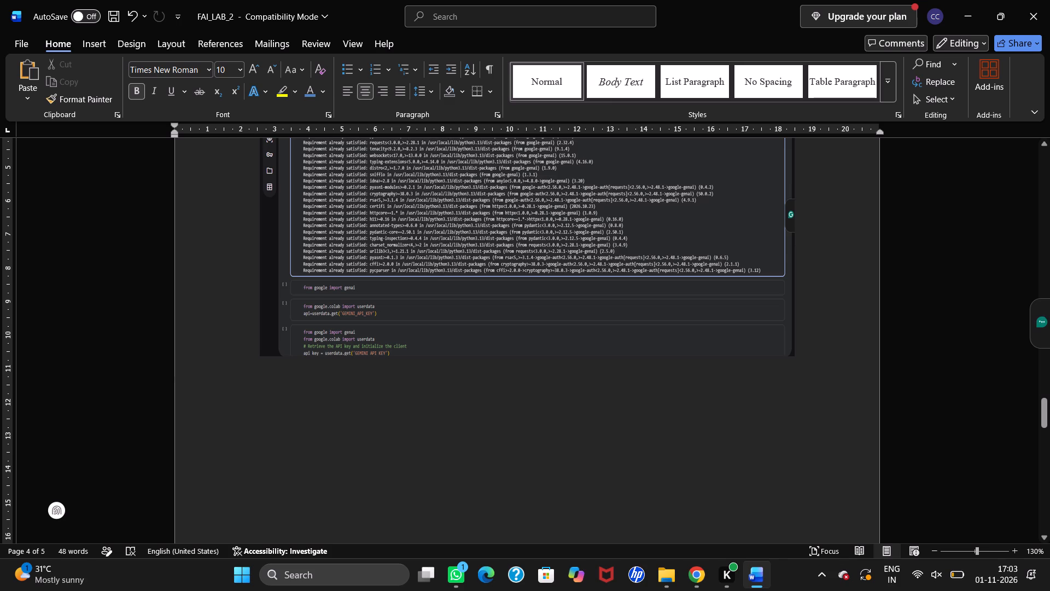
key("BackSpace")
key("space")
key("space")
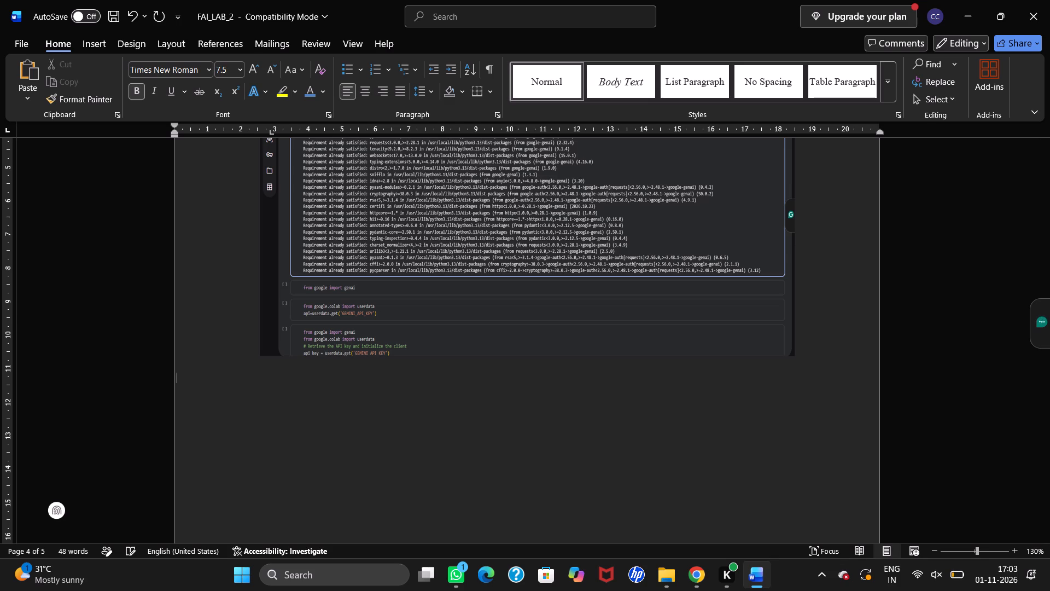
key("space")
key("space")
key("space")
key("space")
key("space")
key("Down")
key("Down")
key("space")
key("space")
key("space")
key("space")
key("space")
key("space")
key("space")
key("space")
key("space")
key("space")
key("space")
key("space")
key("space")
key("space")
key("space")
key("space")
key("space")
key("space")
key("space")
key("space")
key("BackSpace")
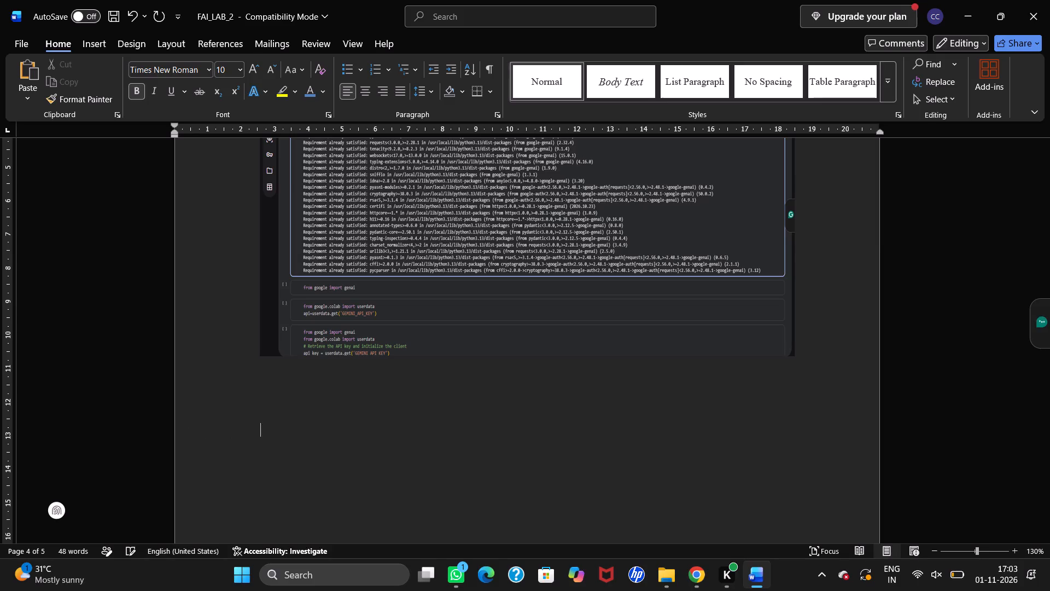
key("ctrl+v")
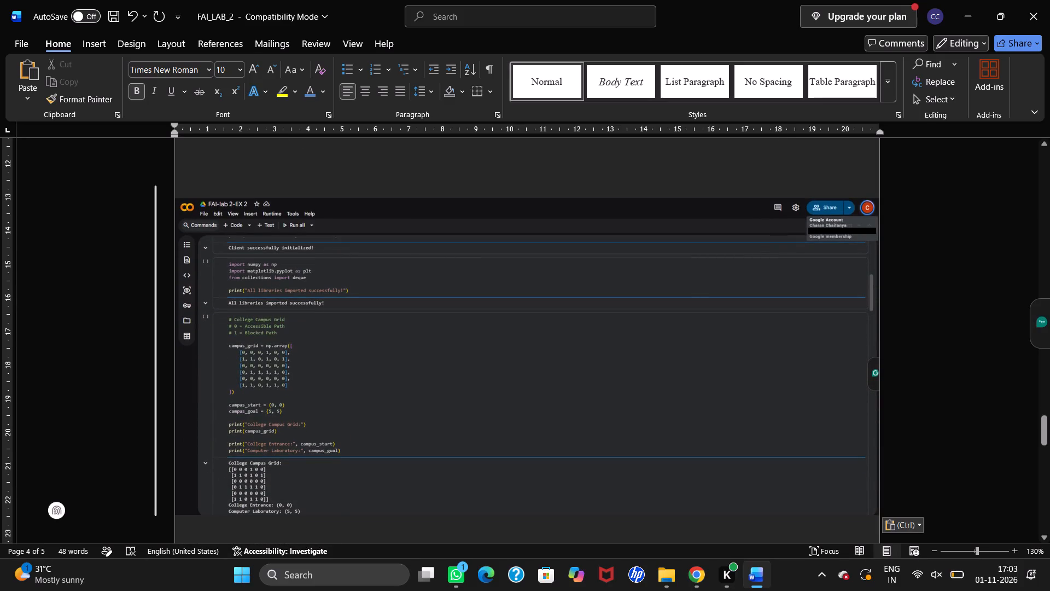
Undo the paste of the new College Campus Grid capture on page 4.
key("ctrl+z")
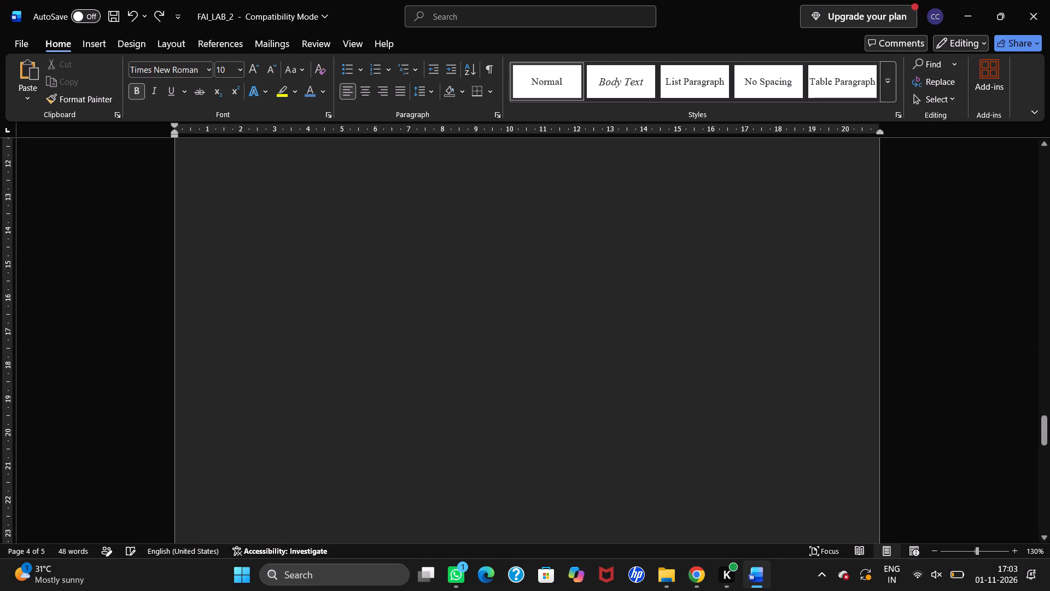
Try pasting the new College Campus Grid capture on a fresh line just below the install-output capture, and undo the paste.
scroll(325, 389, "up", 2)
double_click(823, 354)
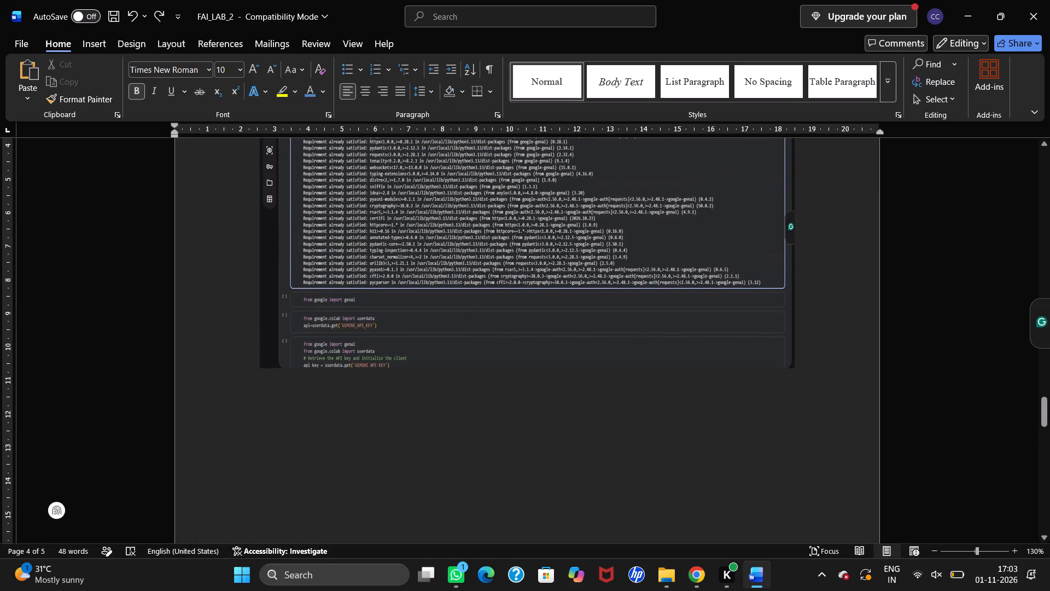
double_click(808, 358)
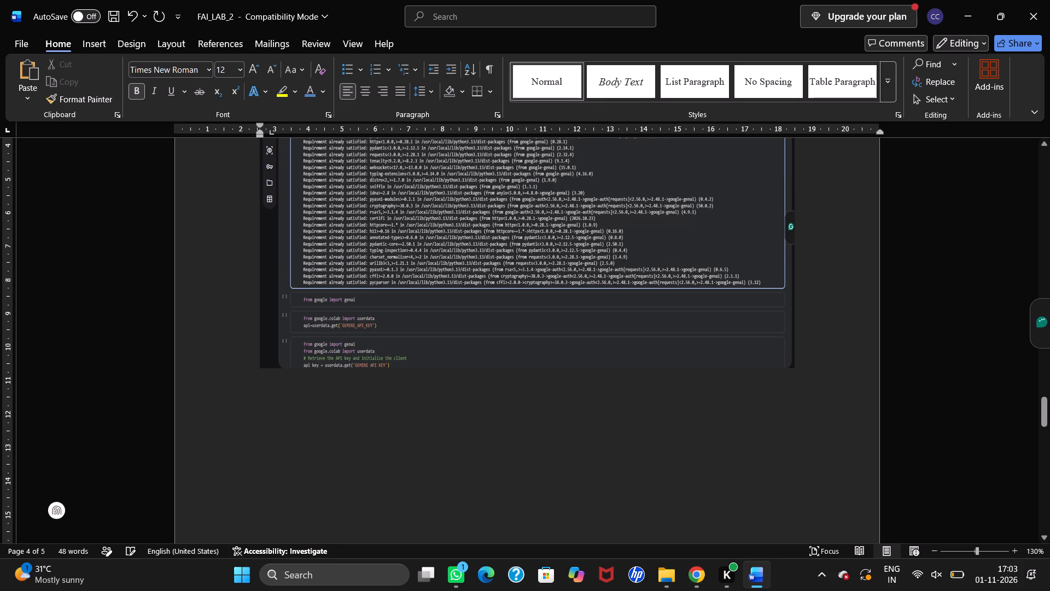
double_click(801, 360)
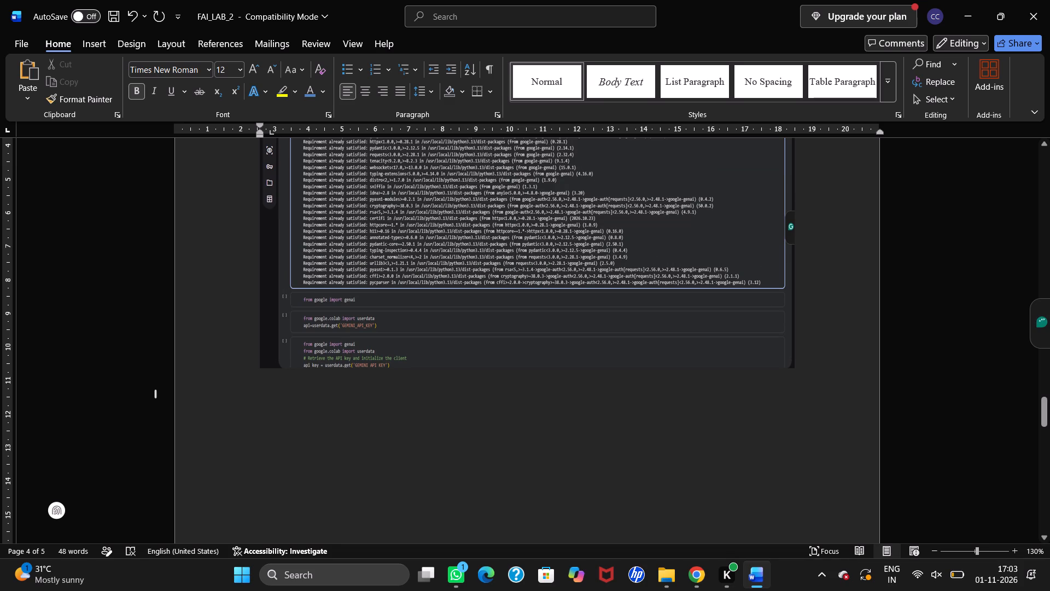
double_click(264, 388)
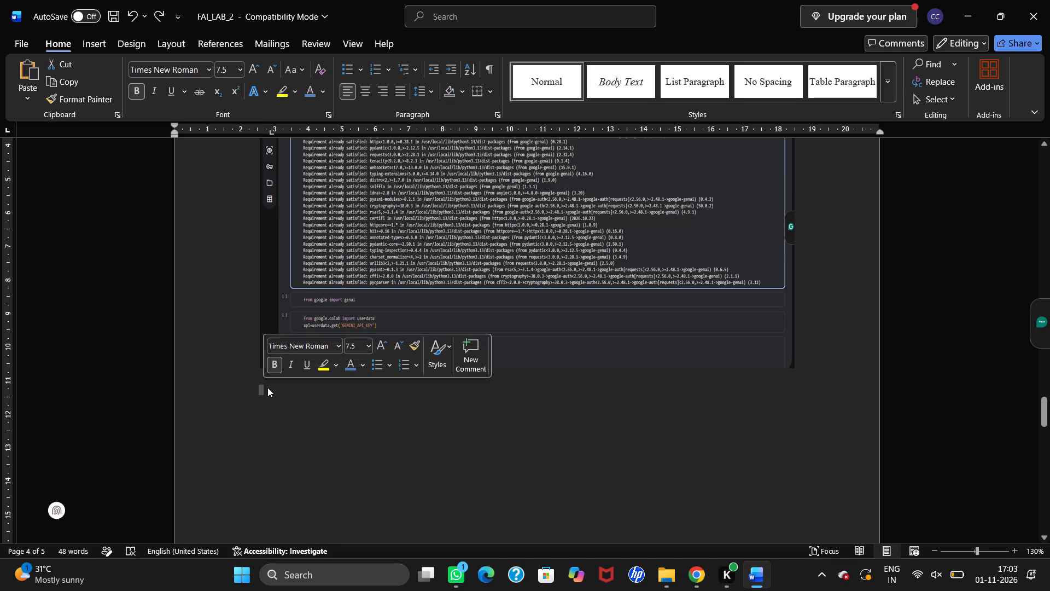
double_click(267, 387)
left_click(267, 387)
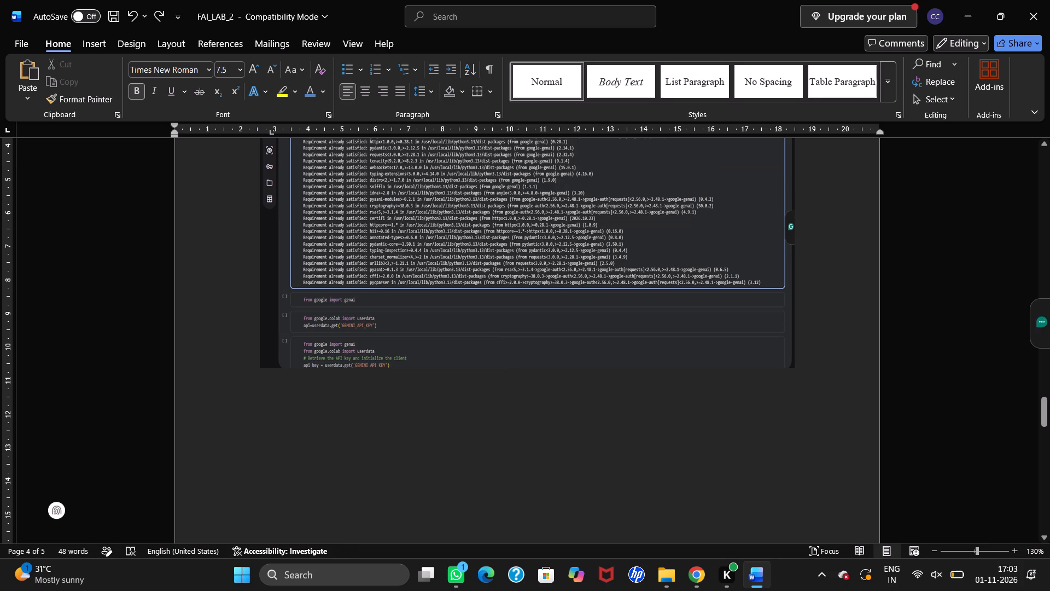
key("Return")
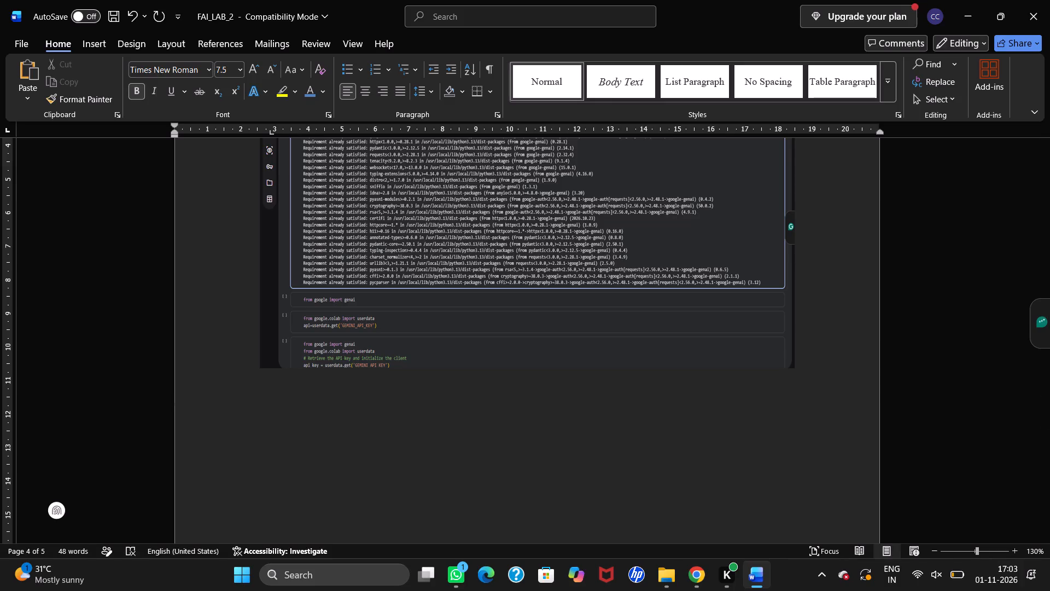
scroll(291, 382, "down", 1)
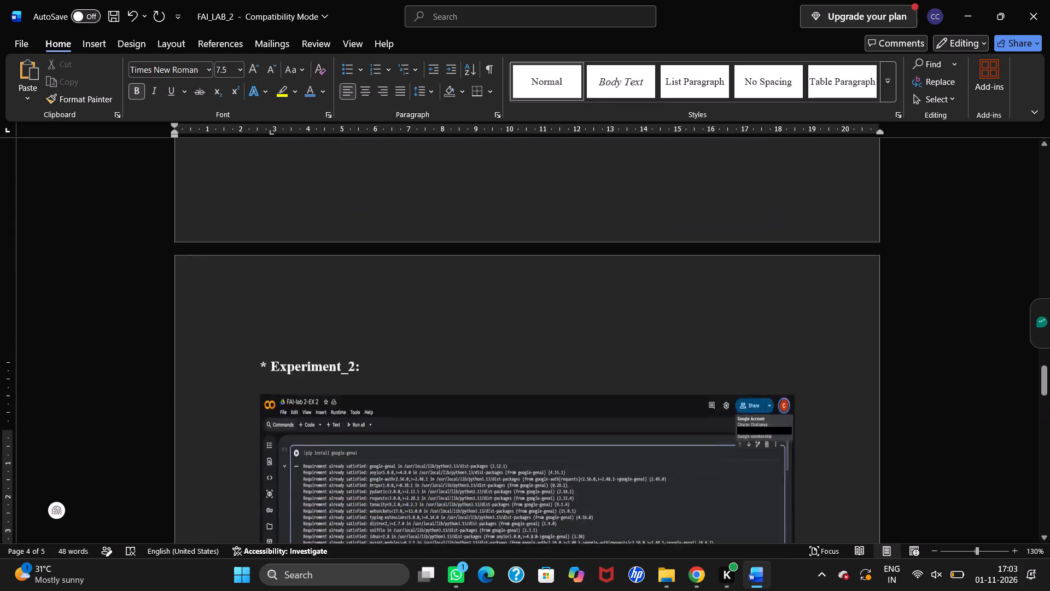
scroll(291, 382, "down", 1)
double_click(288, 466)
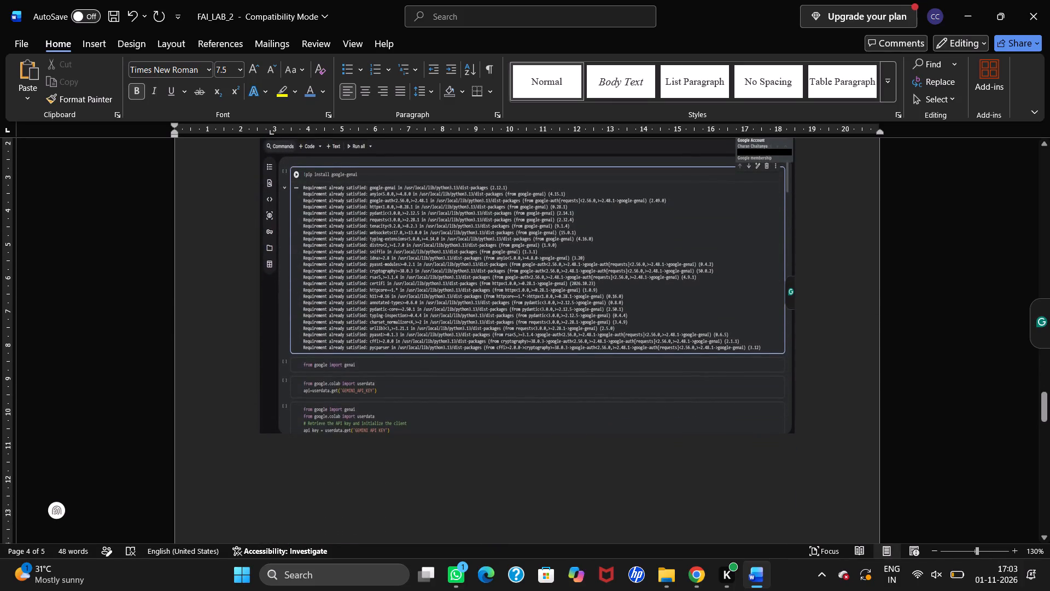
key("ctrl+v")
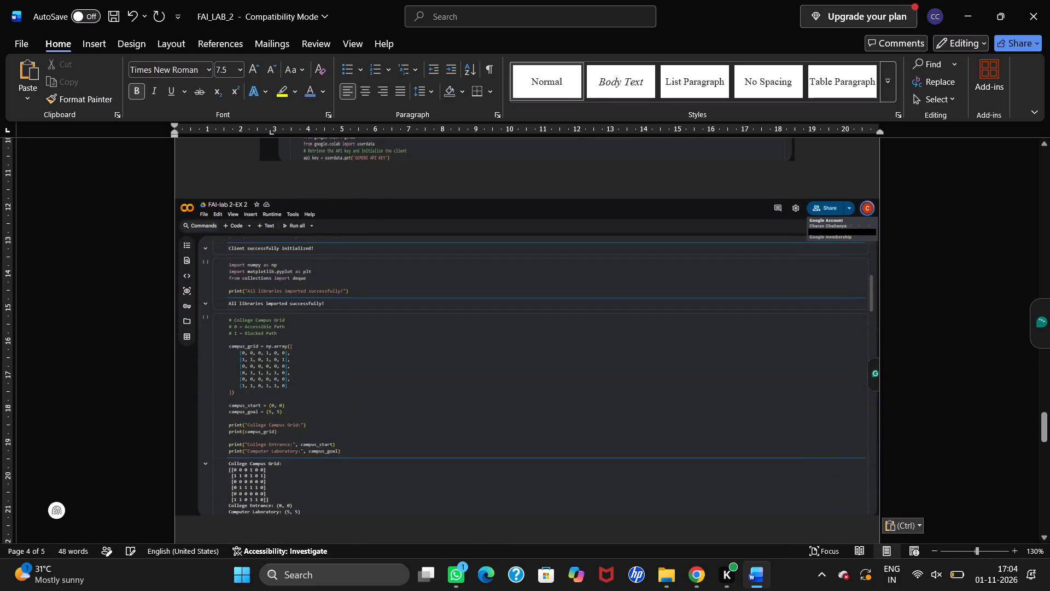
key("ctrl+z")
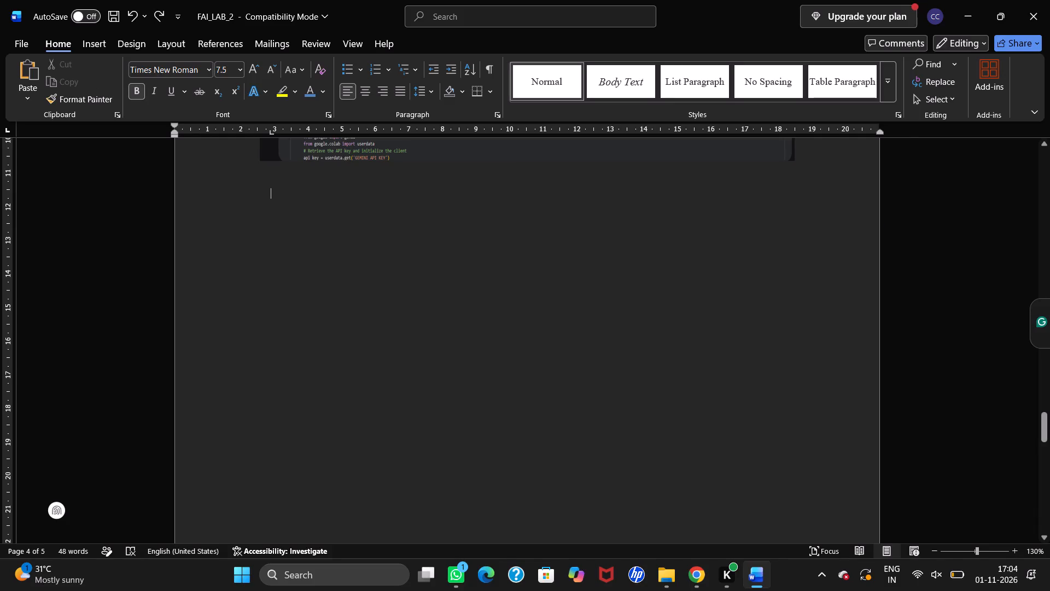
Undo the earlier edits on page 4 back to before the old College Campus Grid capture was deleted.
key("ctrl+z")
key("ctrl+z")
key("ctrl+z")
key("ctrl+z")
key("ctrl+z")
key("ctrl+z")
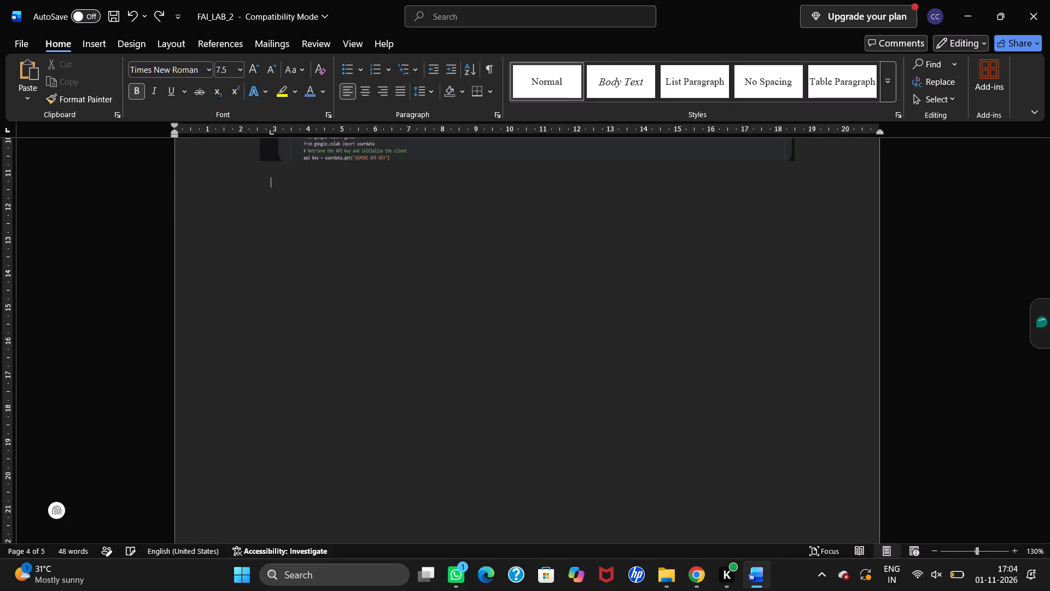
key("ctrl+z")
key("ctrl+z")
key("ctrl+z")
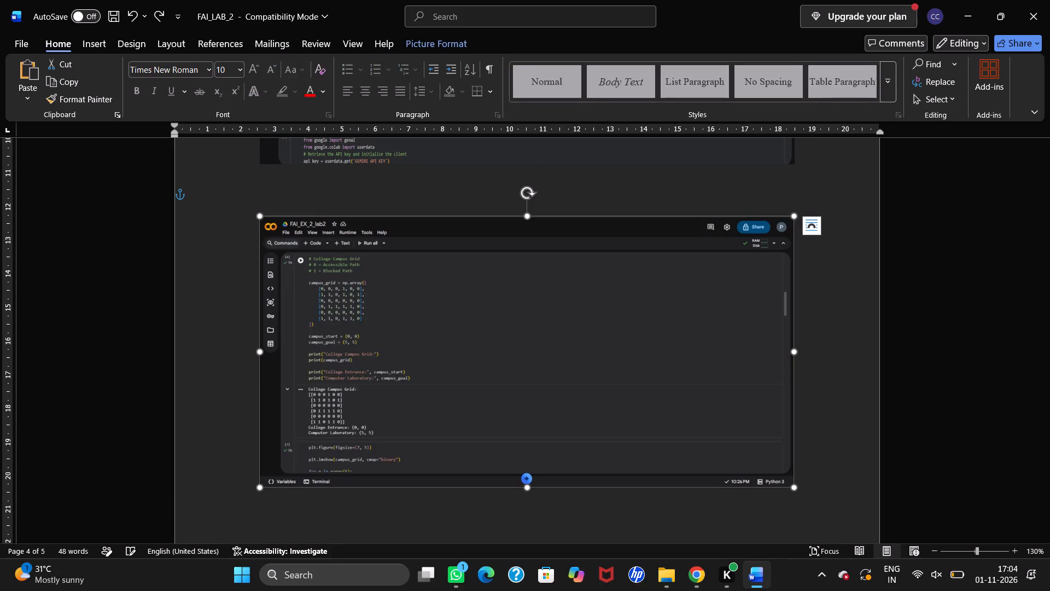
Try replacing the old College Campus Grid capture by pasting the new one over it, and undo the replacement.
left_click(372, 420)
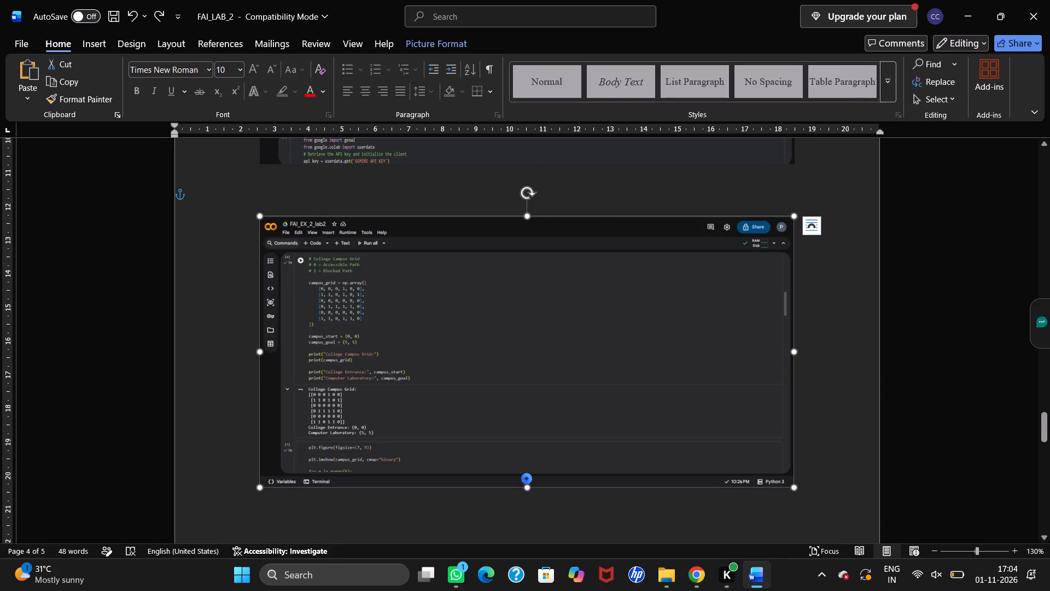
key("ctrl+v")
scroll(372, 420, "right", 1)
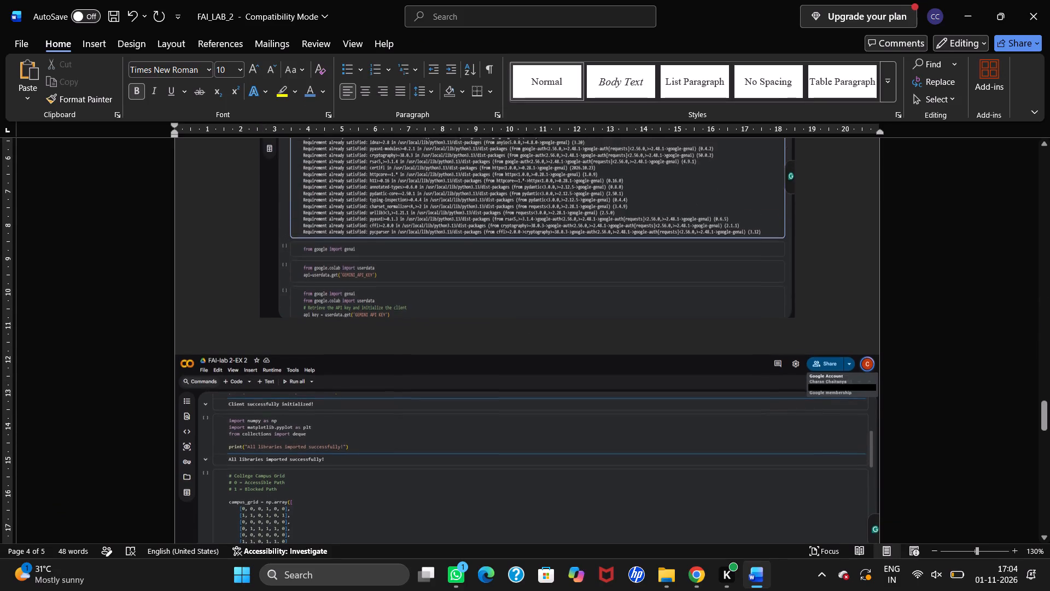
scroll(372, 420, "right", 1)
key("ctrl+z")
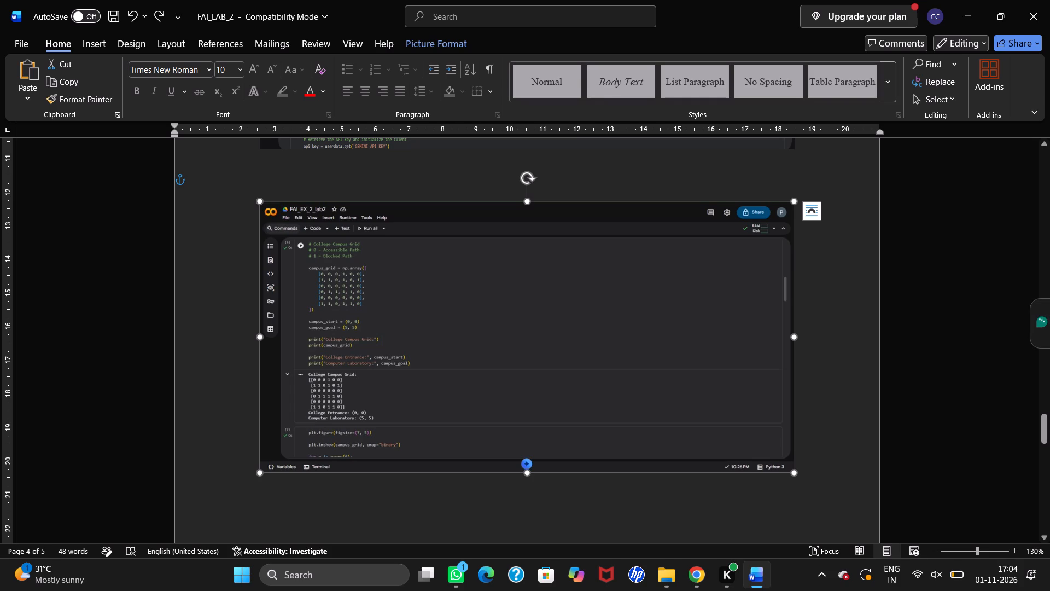
Indent the blank line above the old College Campus Grid capture with spaces up to the capture's starting edge.
left_click(716, 186)
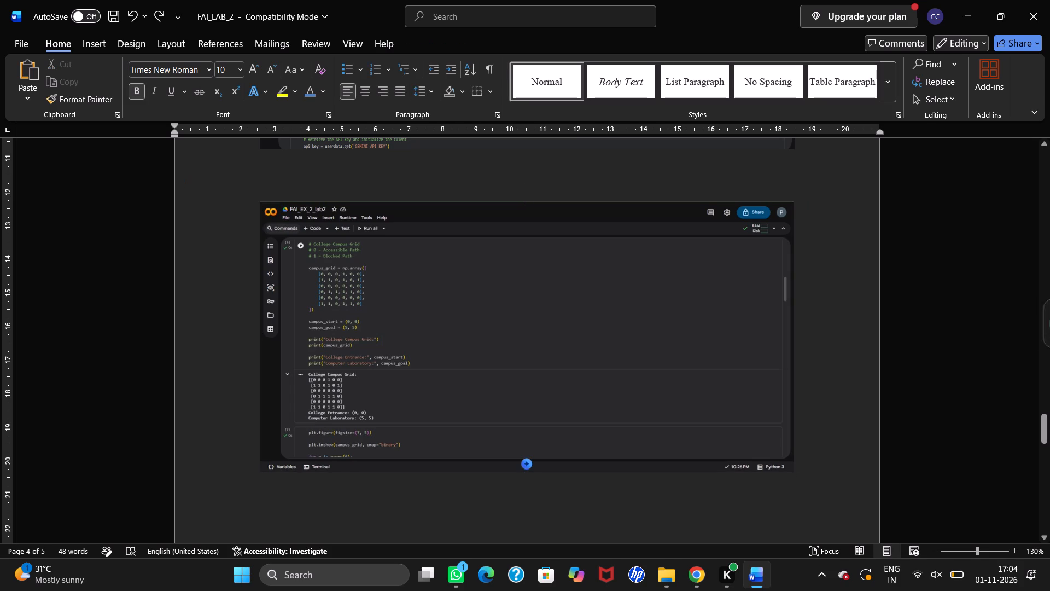
left_click(285, 193)
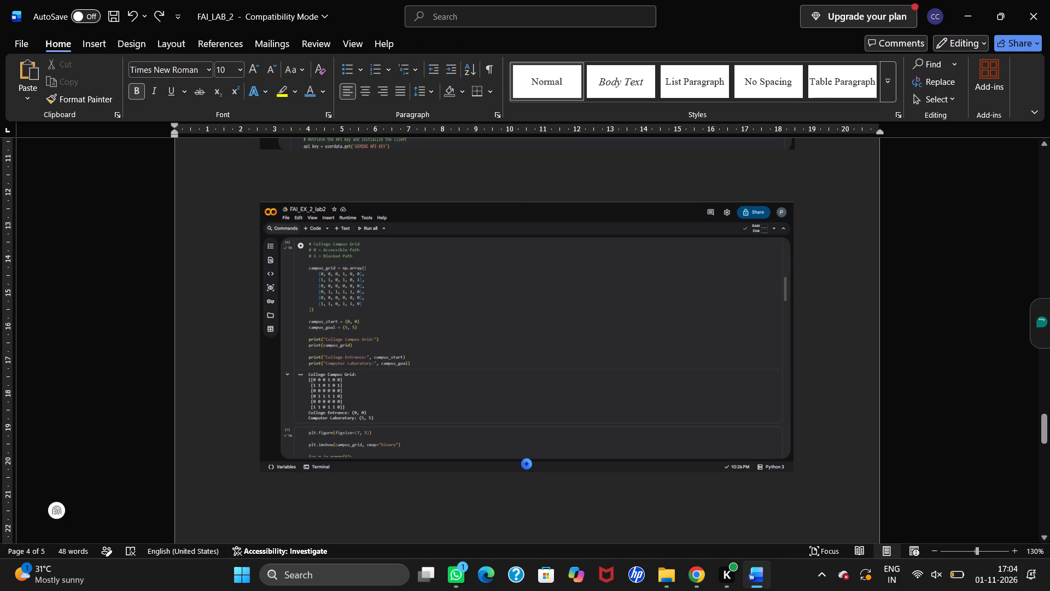
double_click(266, 193)
key("BackSpace")
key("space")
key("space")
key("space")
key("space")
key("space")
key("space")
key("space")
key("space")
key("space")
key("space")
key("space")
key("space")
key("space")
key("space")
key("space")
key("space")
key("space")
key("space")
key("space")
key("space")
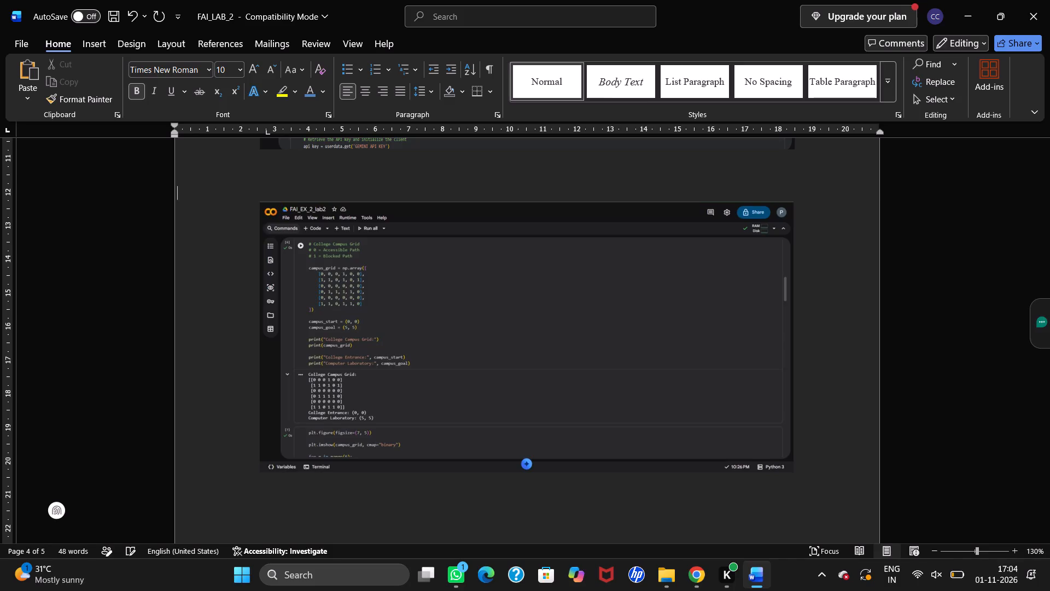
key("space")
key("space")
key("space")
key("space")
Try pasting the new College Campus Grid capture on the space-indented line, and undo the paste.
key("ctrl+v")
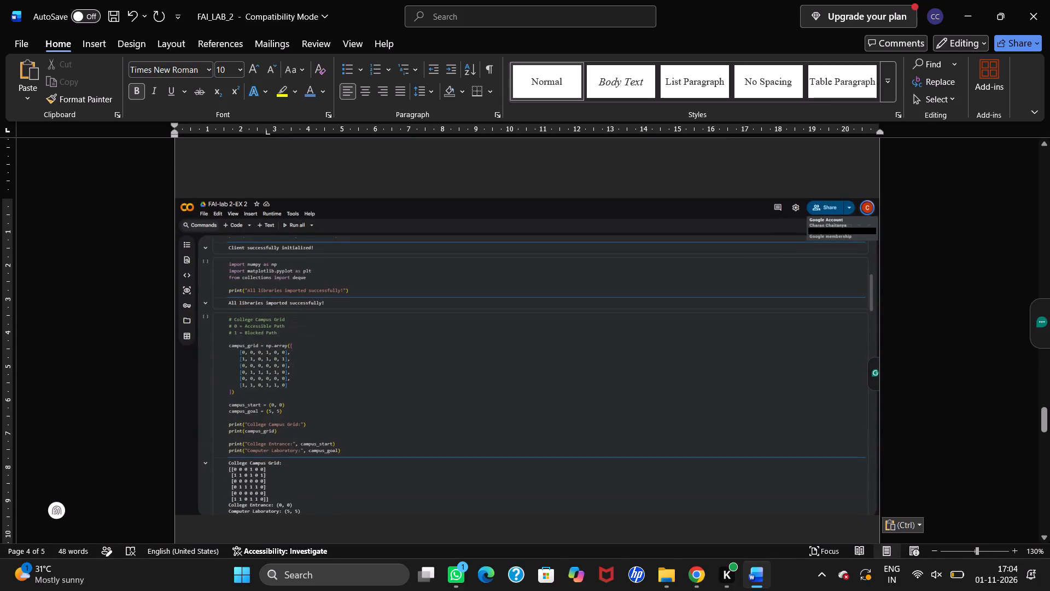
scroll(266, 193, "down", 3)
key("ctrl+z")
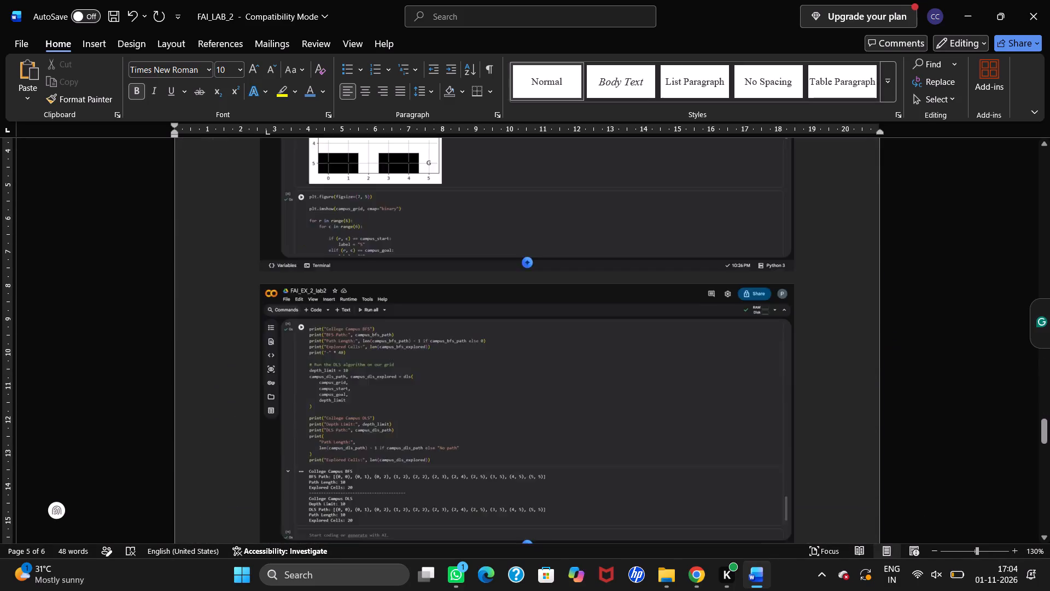
Delete the old College Campus Grid capture below the install-output capture on page 4.
scroll(266, 193, "up", 1)
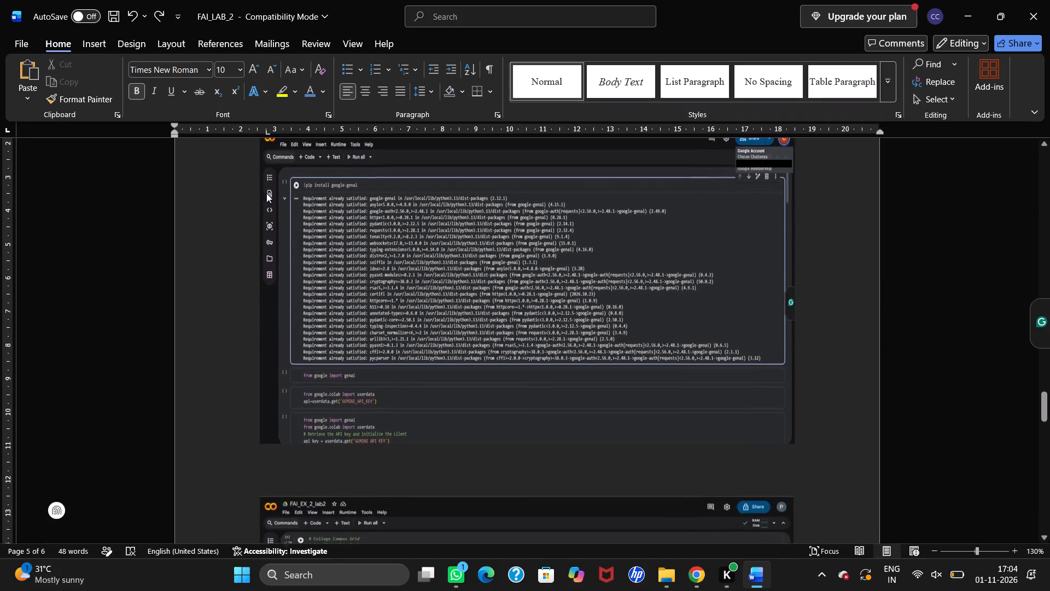
scroll(266, 193, "up", 1)
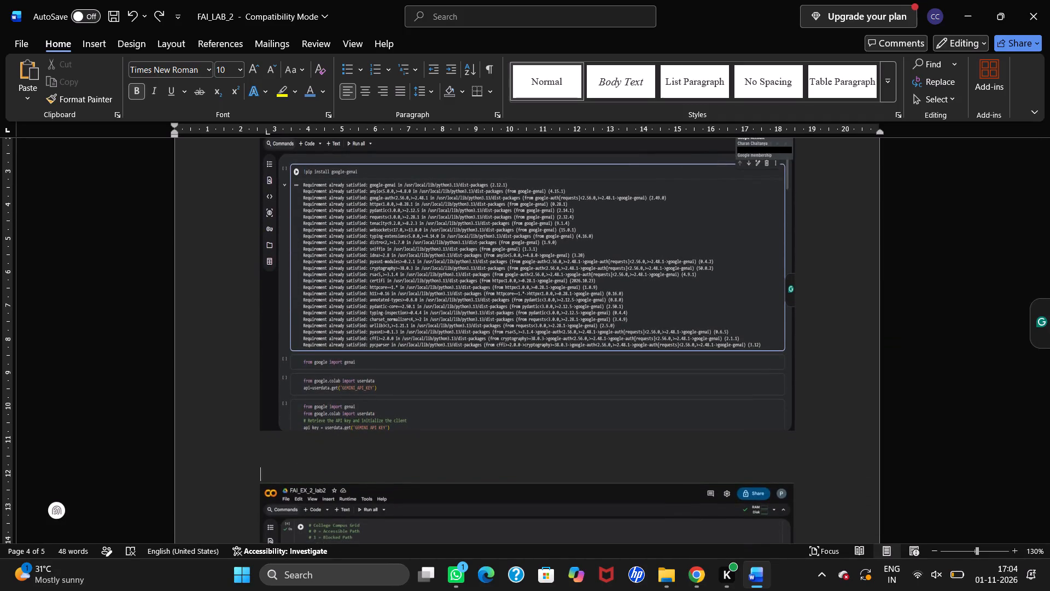
scroll(266, 193, "up", 1)
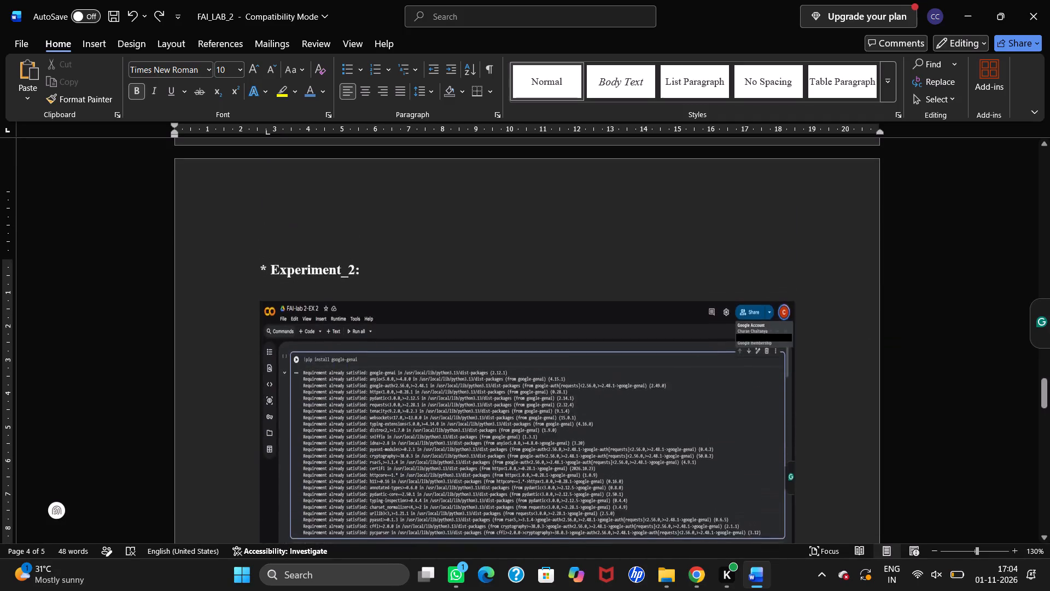
scroll(266, 193, "down", 2)
left_click(368, 344)
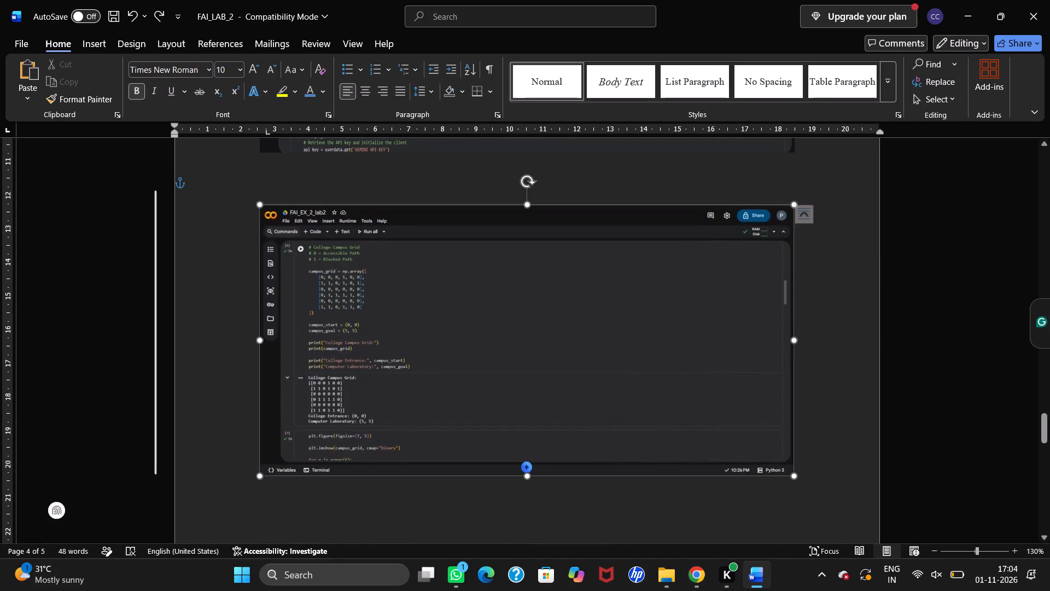
key("BackSpace")
Add three line breaks after the install-output capture and paste the new College Campus Grid capture there.
scroll(368, 344, "up", 1)
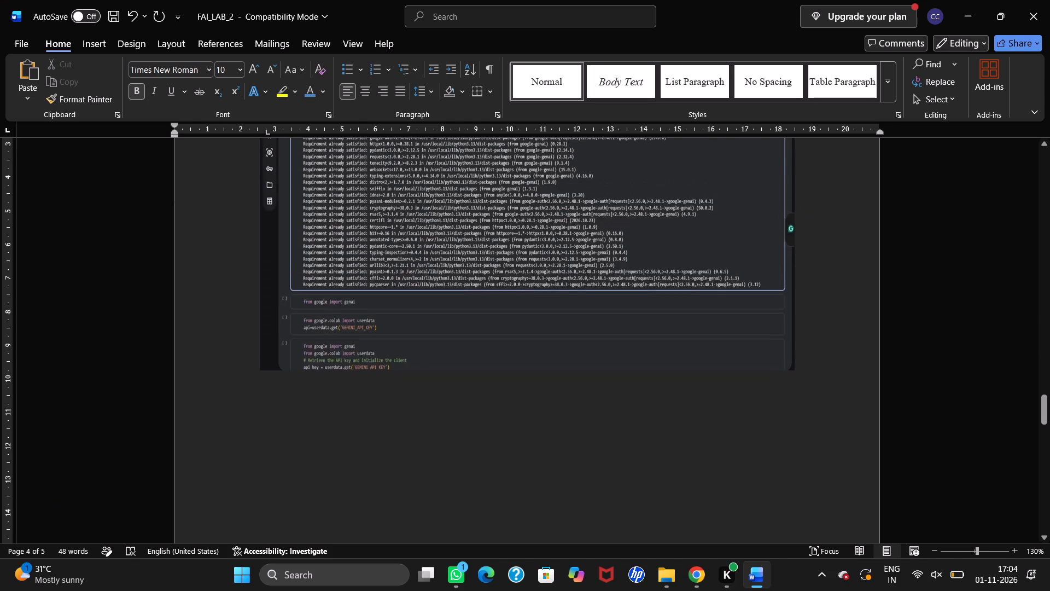
scroll(368, 344, "up", 1)
left_click_drag(802, 310, 747, 303)
left_click(747, 303)
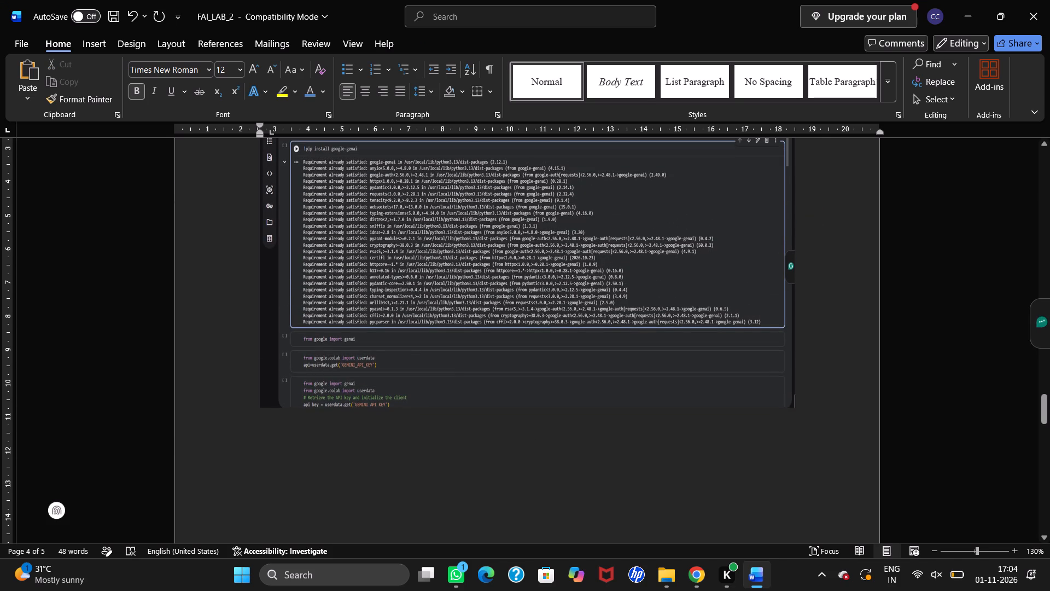
left_click(833, 345)
key("Return")
key("Return")
key("Return")
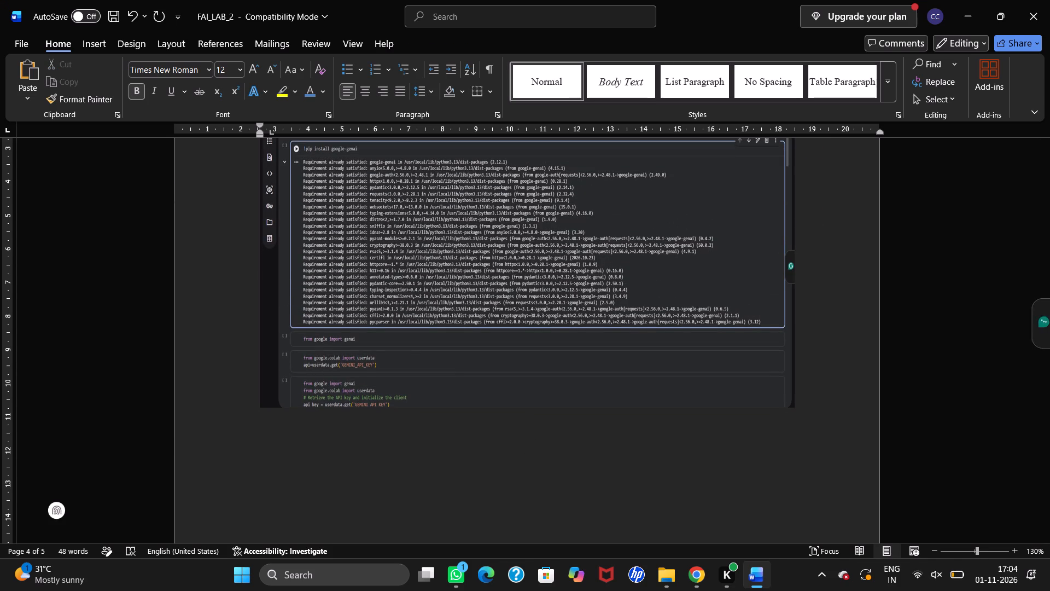
key("ctrl+v")
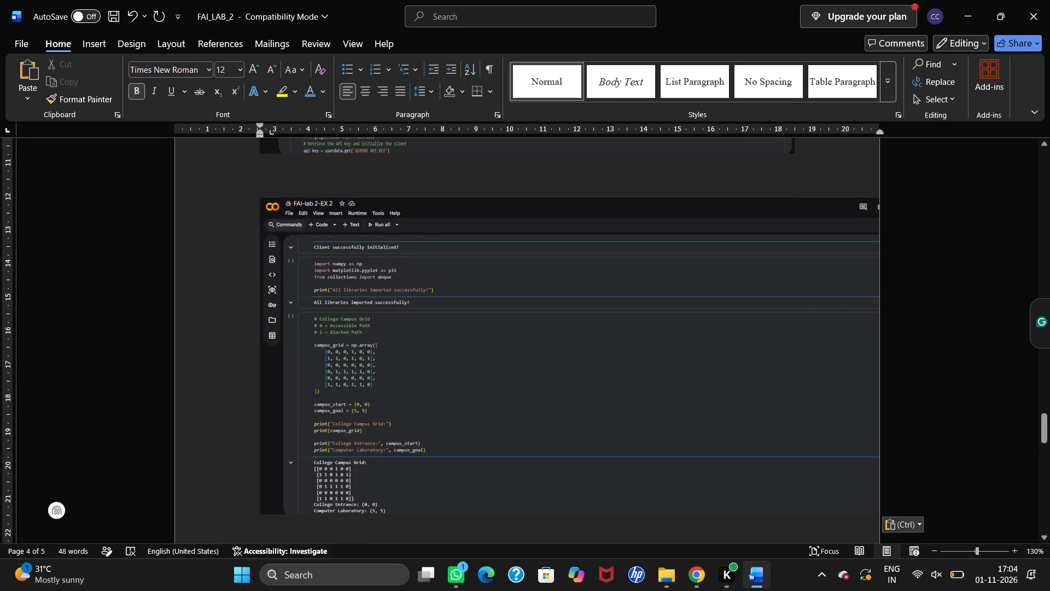
Narrow the pasted College Campus Grid capture horizontally to about the width of the install-output capture above it.
left_click(301, 371)
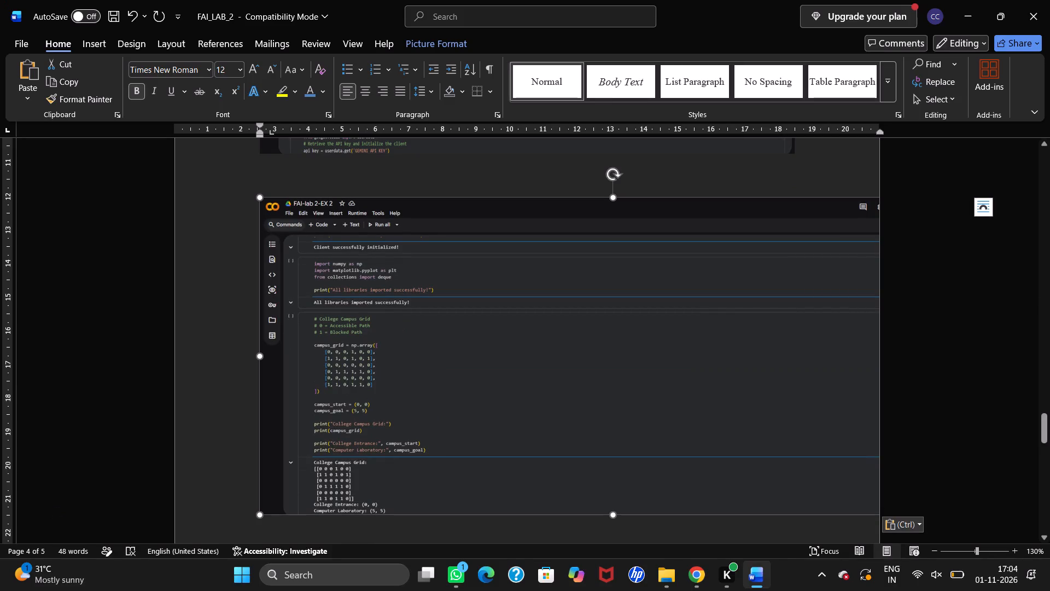
left_click_drag(261, 359, 430, 401)
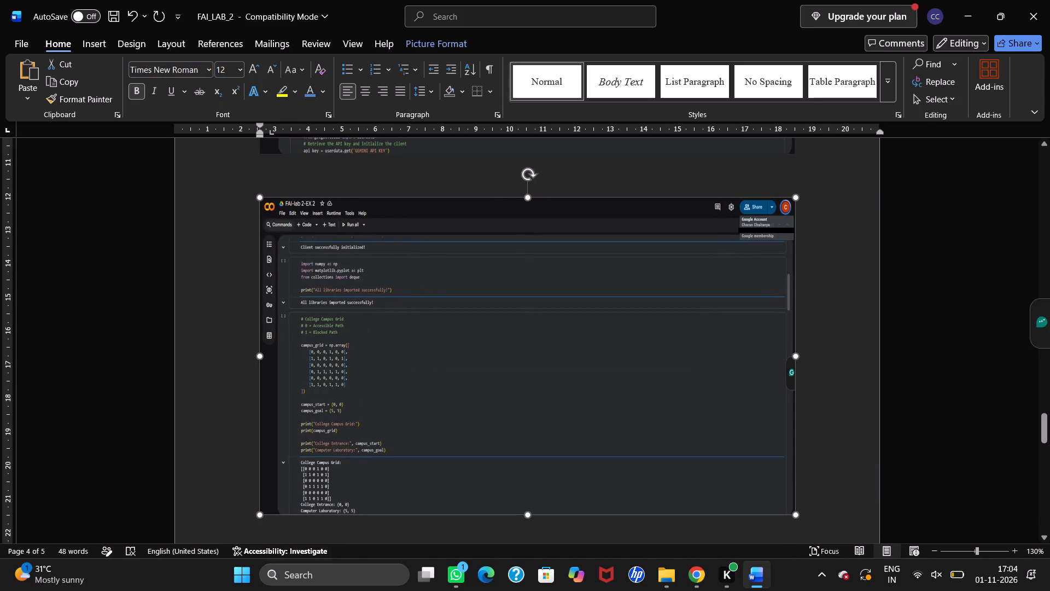
Narrow the new College Campus Grid capture slightly more to match the width of the install-output capture above it.
left_click_drag(430, 401, 434, 402)
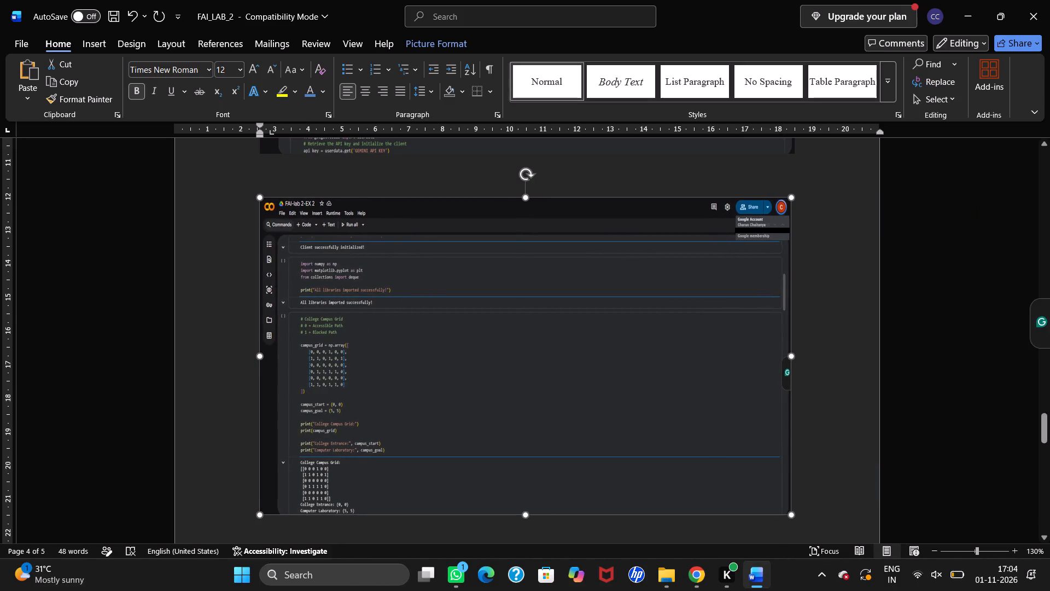
Compare the old College Campus Navigation capture on page 5 with the matching plot cells in the Colab notebook.
scroll(434, 402, "down", 4)
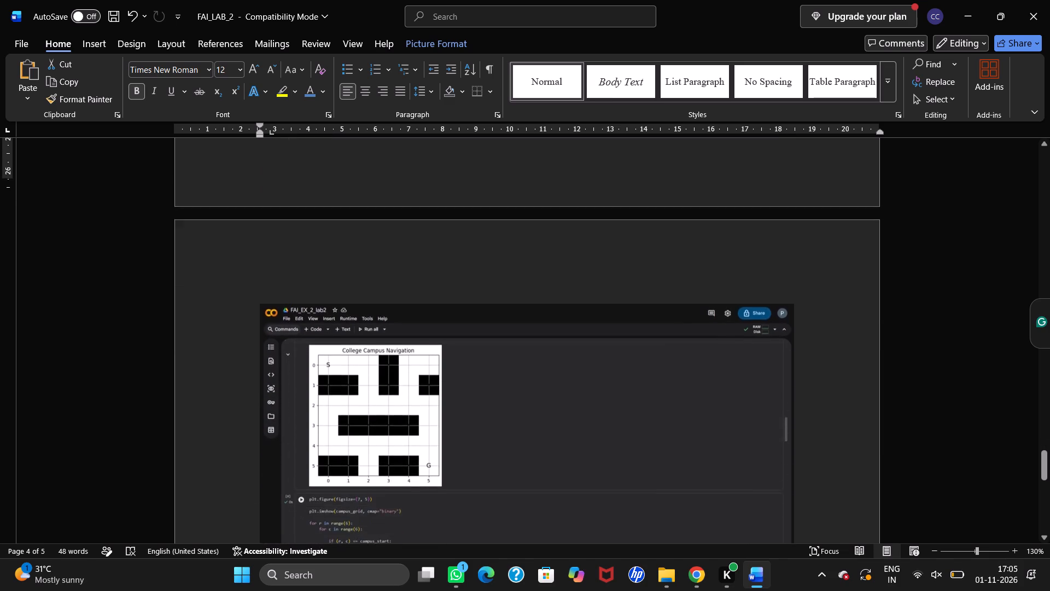
scroll(434, 402, "down", 1)
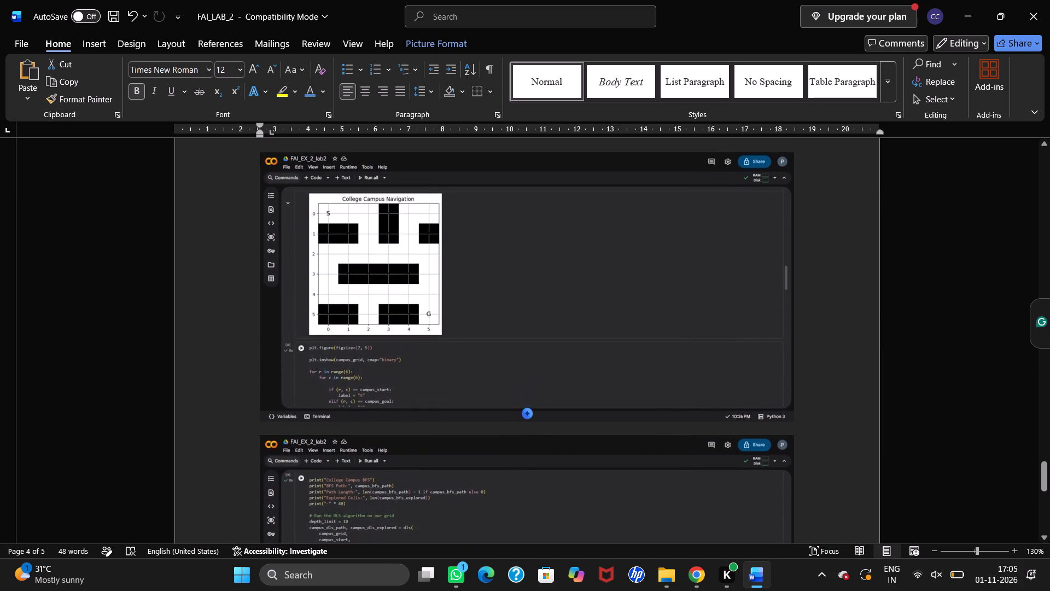
key("alt+Tab")
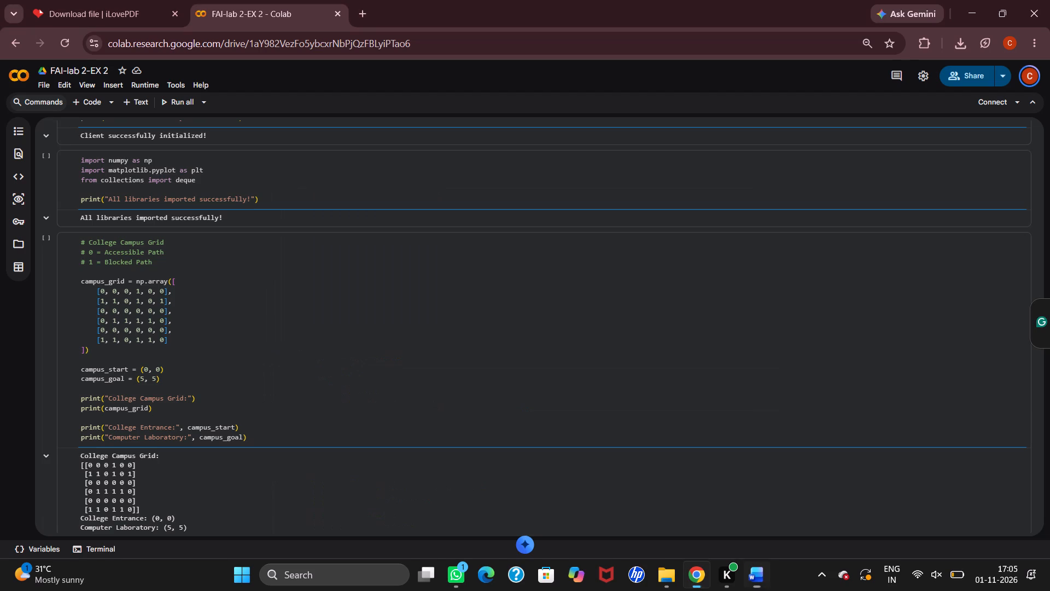
scroll(434, 402, "down", 2)
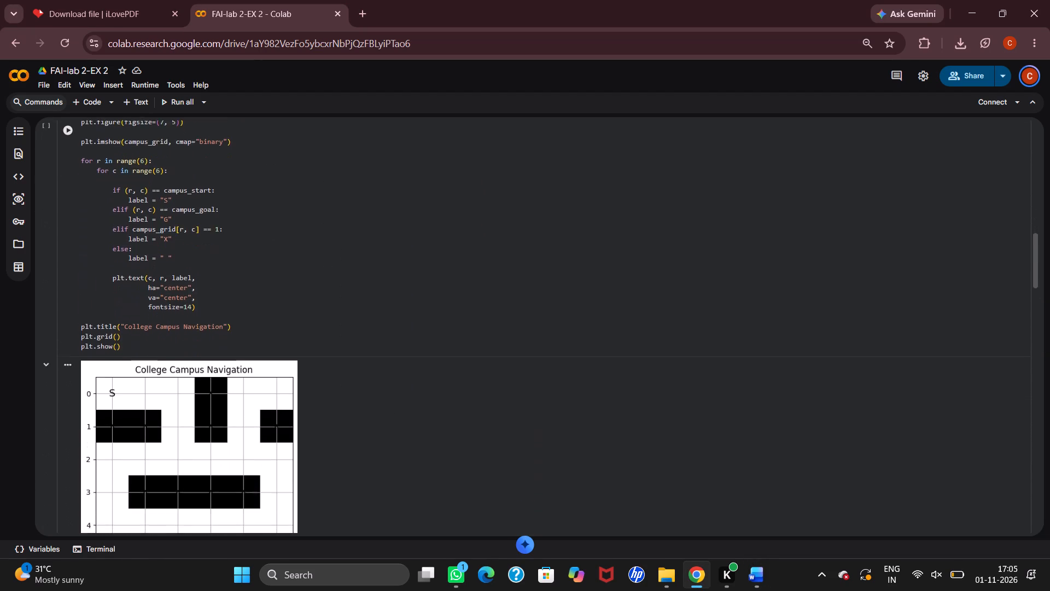
scroll(434, 402, "down", 2)
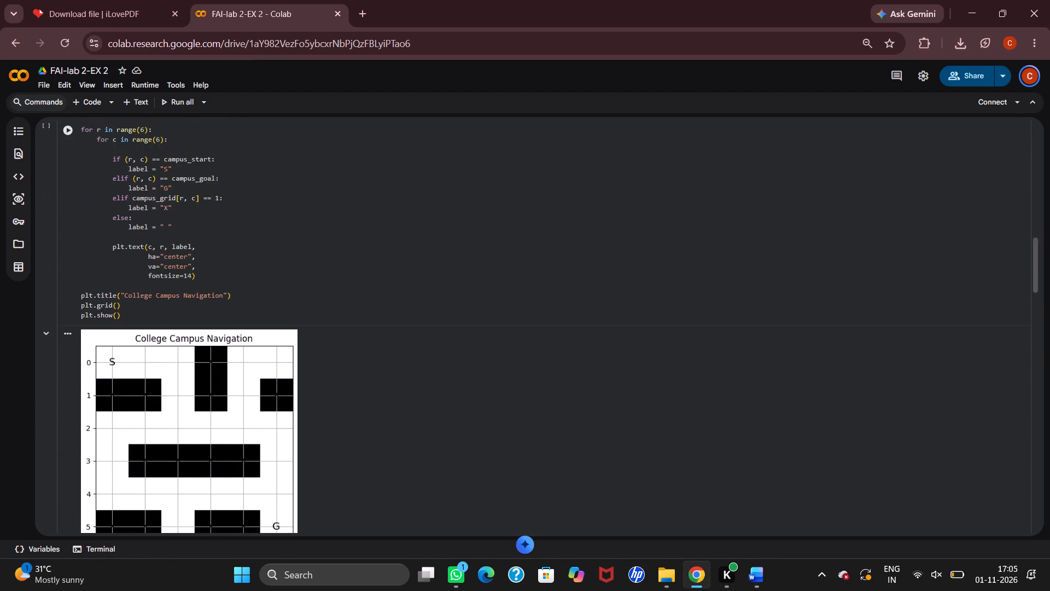
scroll(434, 402, "down", 2)
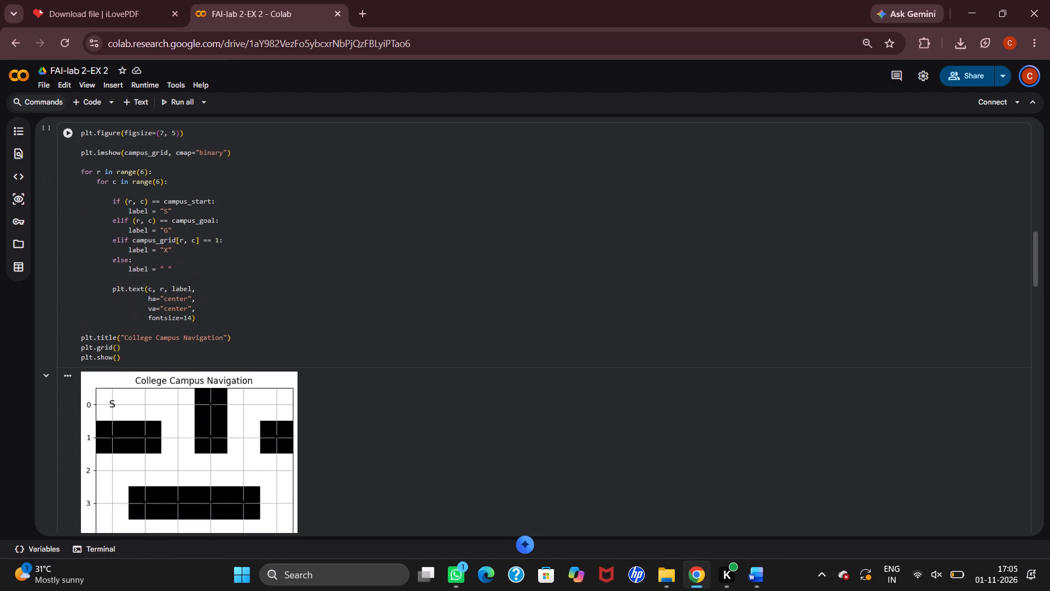
scroll(434, 402, "down", 5)
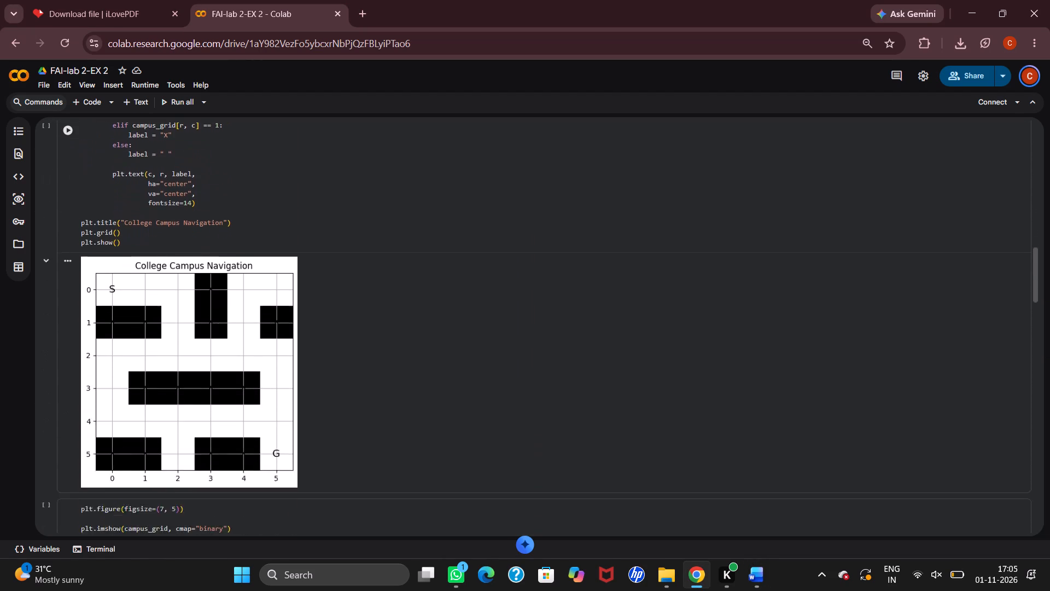
scroll(434, 402, "down", 1)
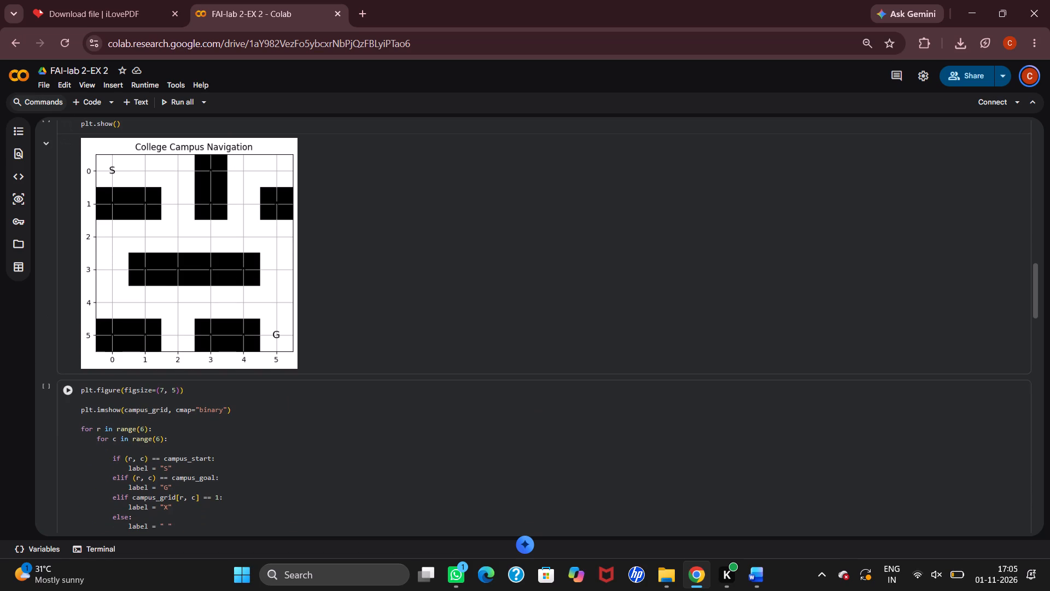
key("alt+Tab")
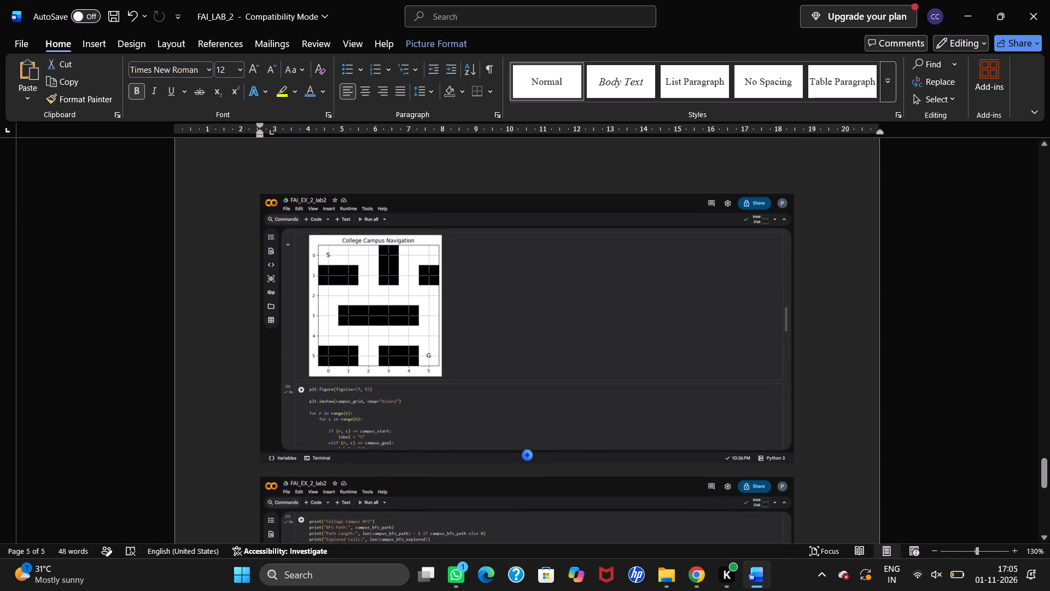
Capture the Colab notebook area with the second College Campus Navigation plotting cell, including the notebook header and Google account tooltip.
key("alt+Tab")
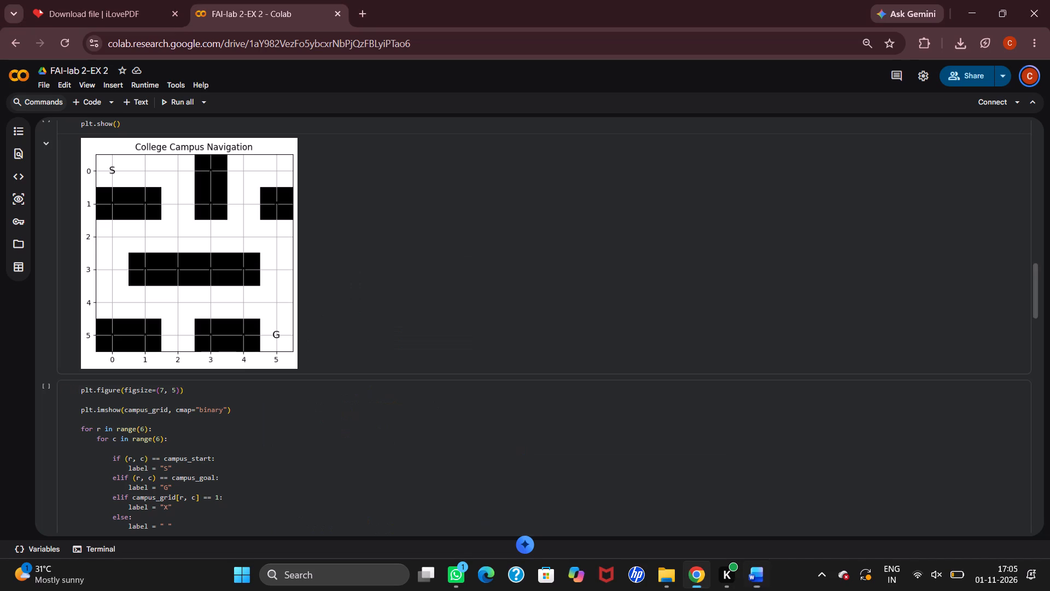
scroll(434, 402, "down", 10)
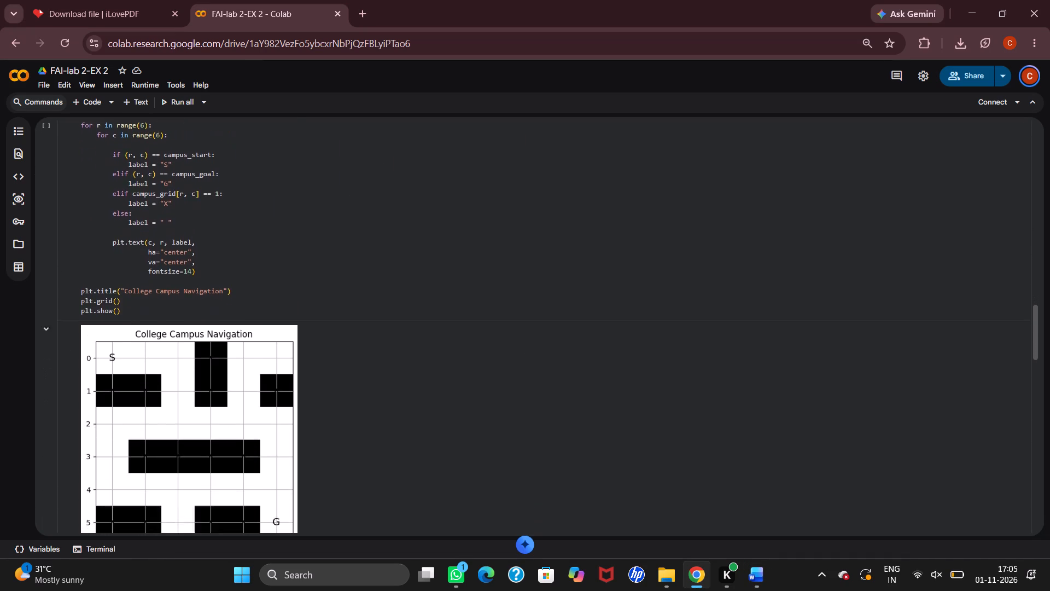
scroll(434, 402, "down", 7)
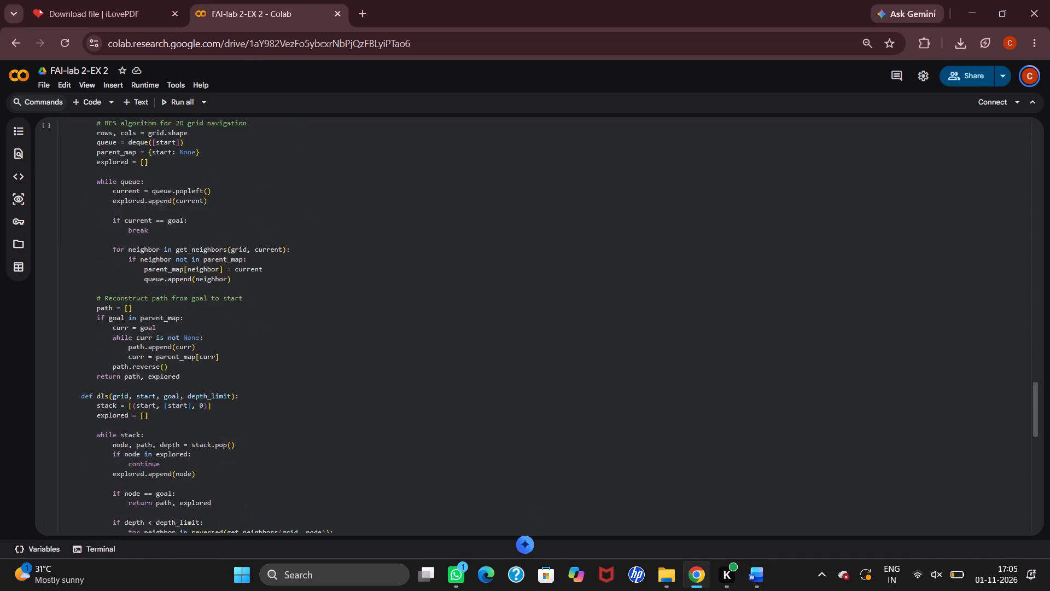
scroll(434, 402, "down", 6)
scroll(434, 402, "up", 3)
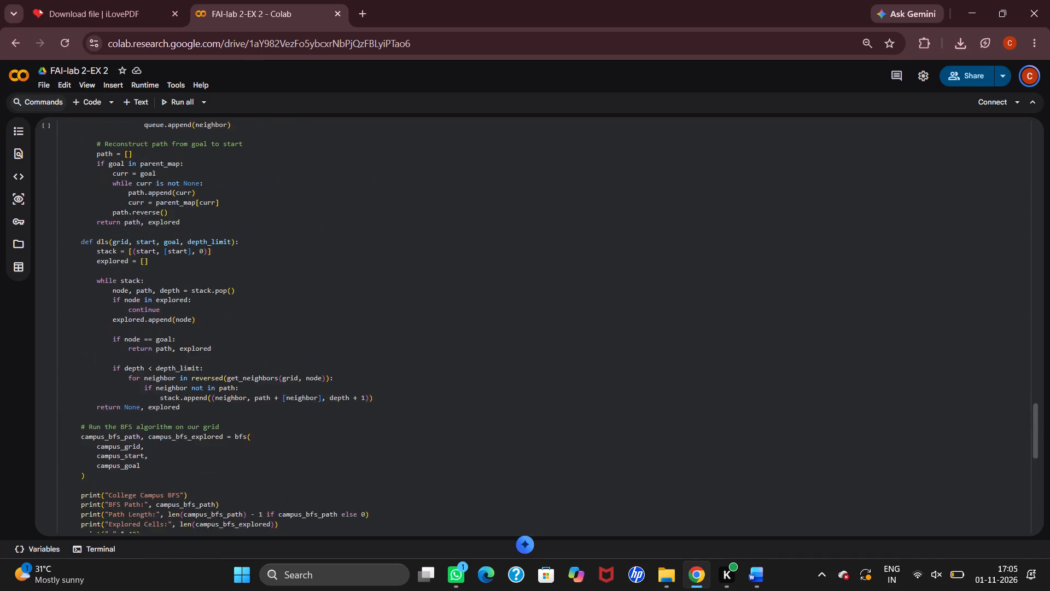
scroll(434, 402, "up", 6)
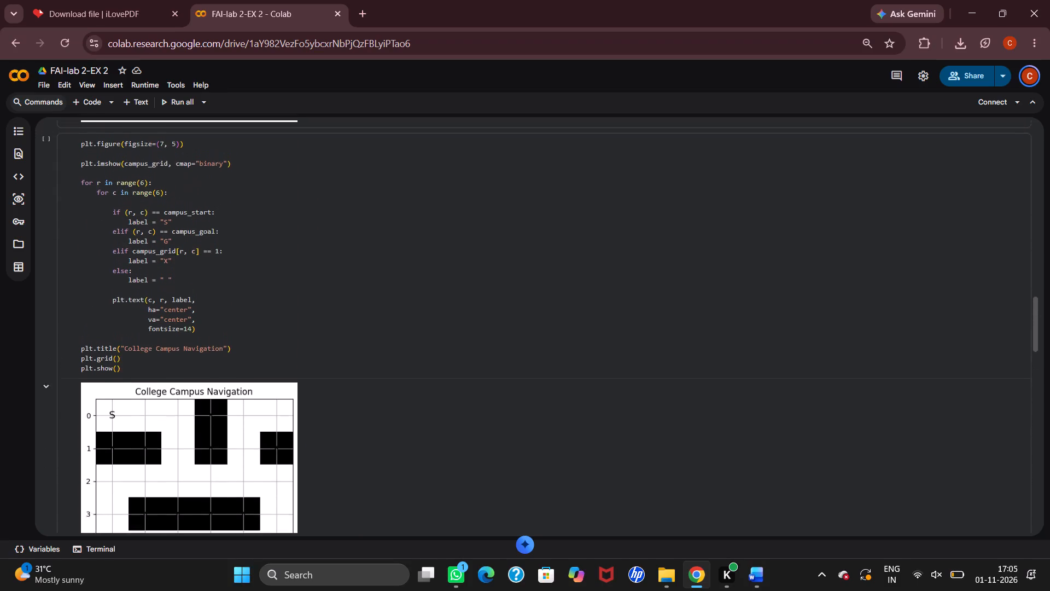
scroll(434, 402, "up", 5)
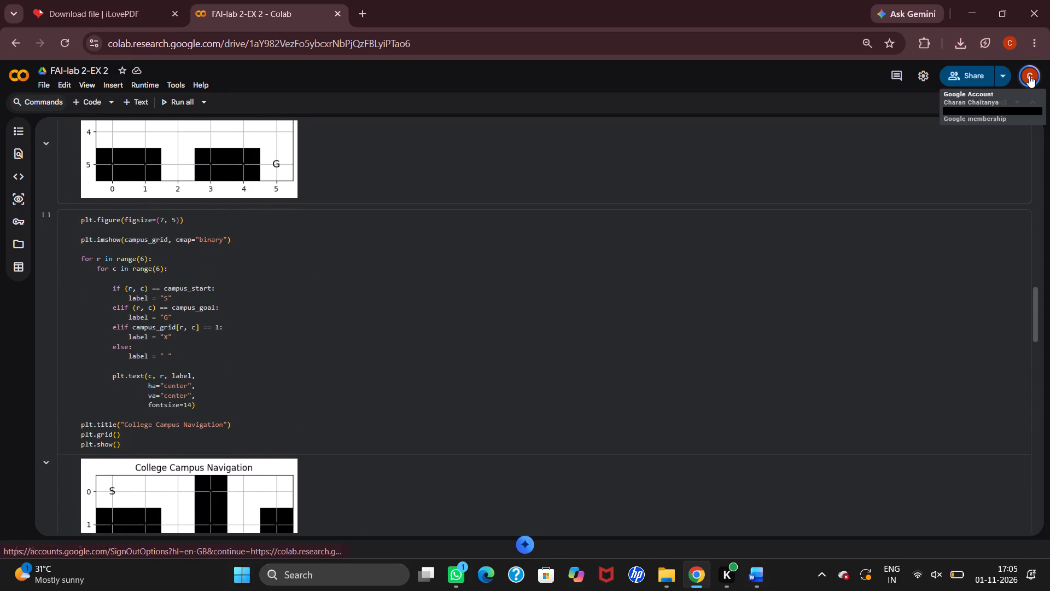
key("Print")
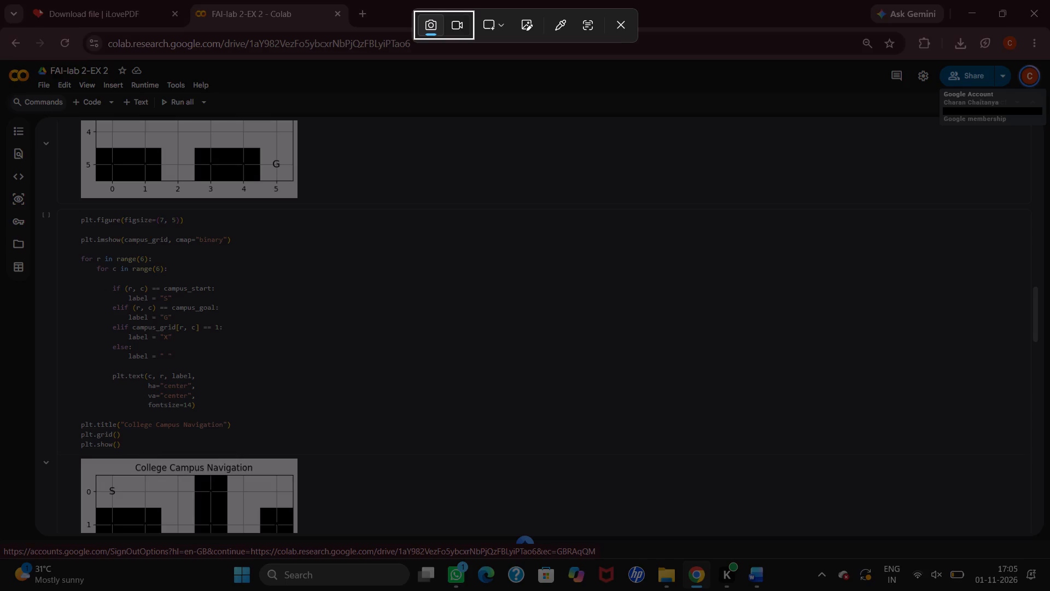
left_click_drag(1, 62, 781, 488)
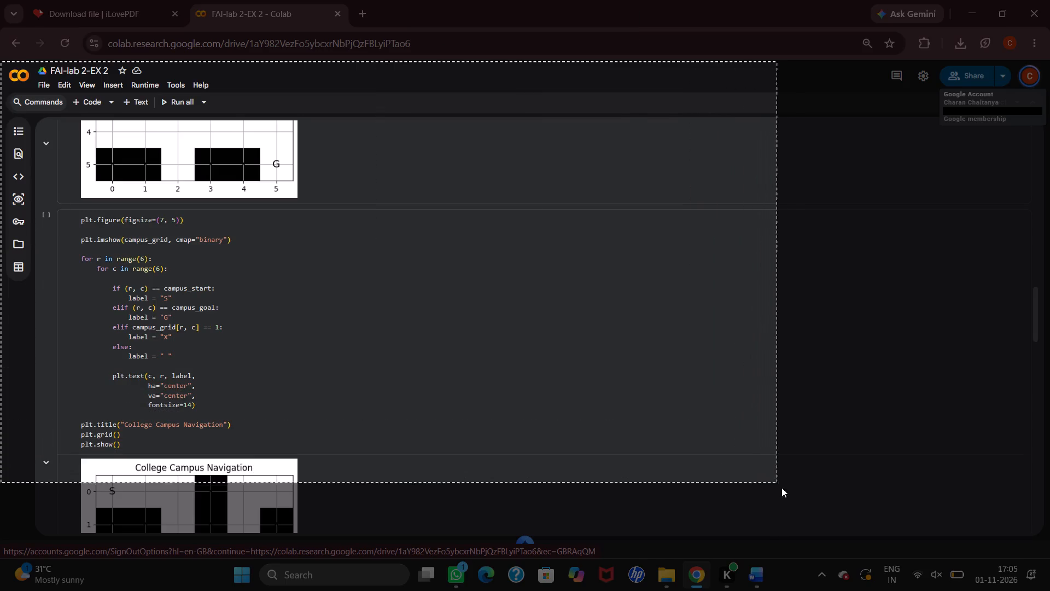
left_click_drag(781, 488, 990, 535)
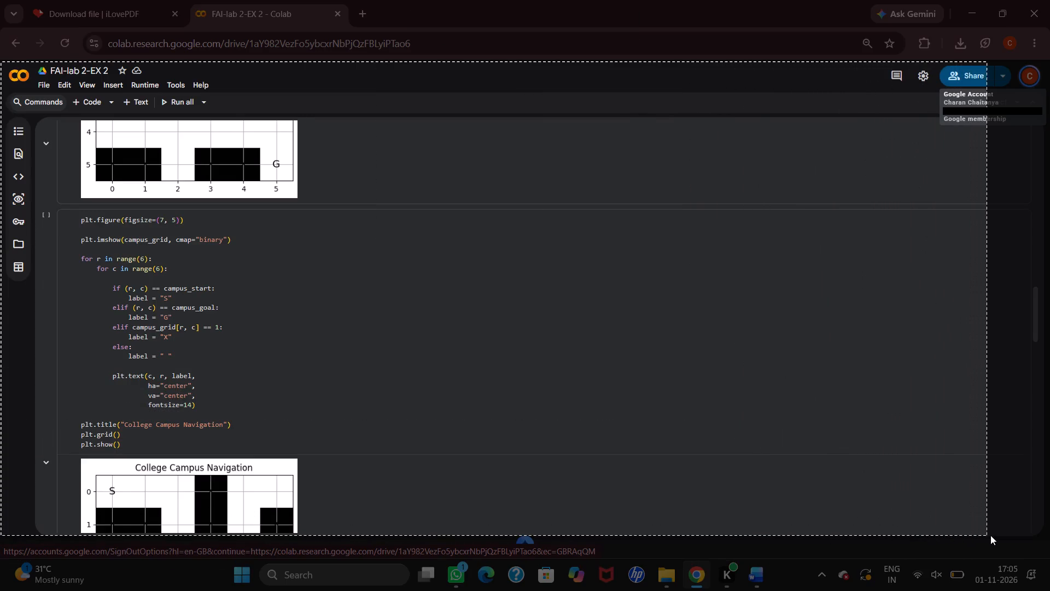
left_click_drag(990, 535, 1049, 535)
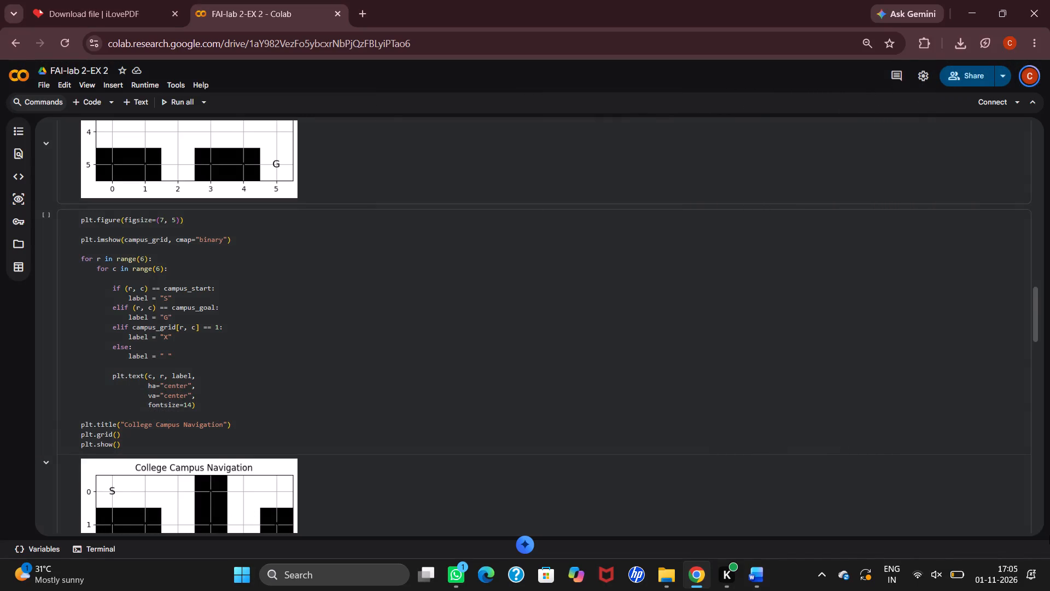
Replace the old College Campus Navigation capture on page 5 of the Word report with the new Colab capture.
key("alt+Tab")
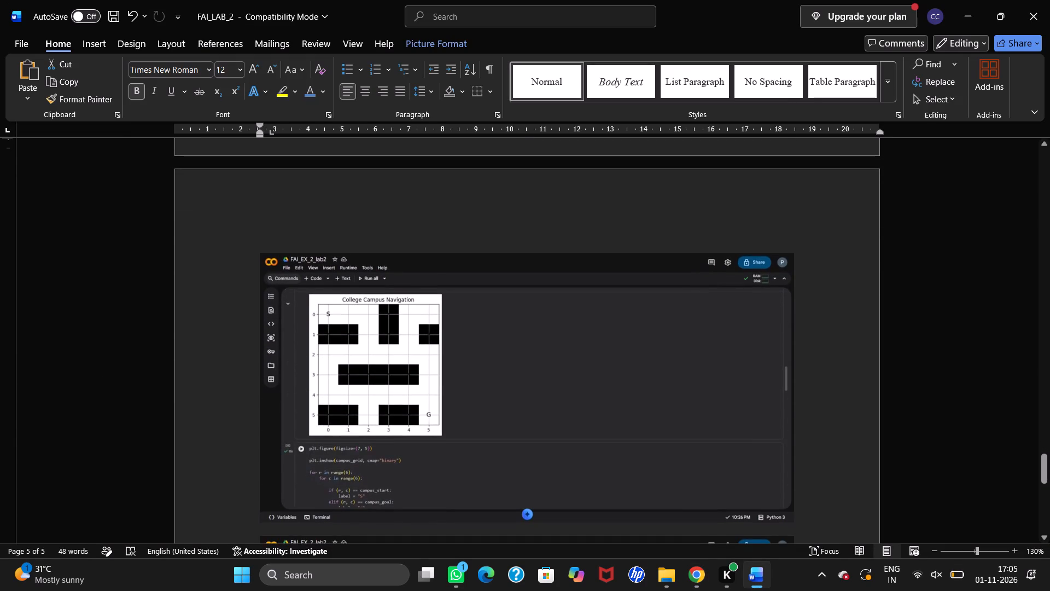
left_click(581, 425)
key("BackSpace")
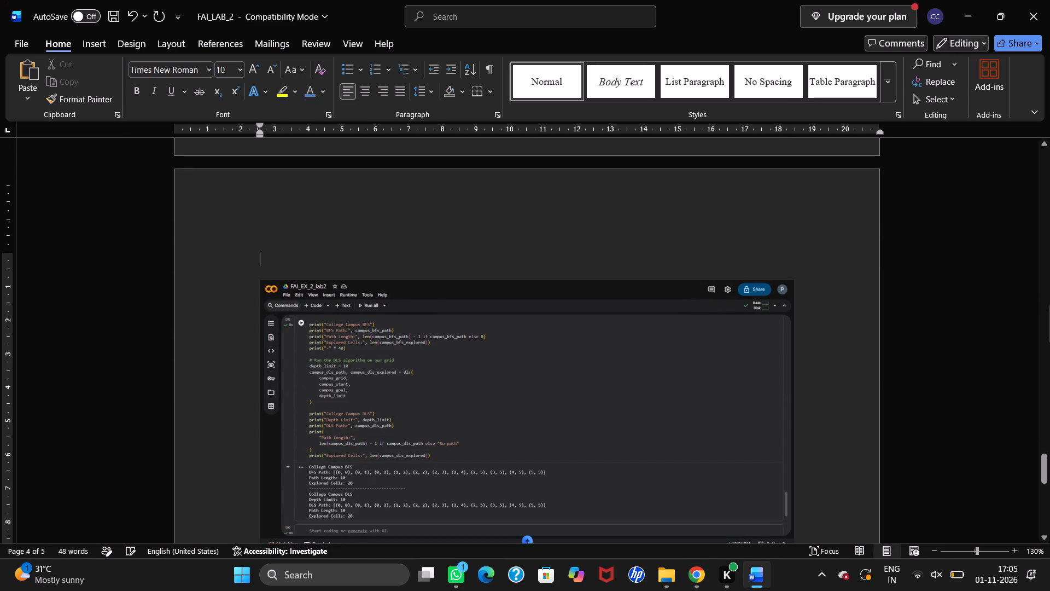
key("ctrl+v")
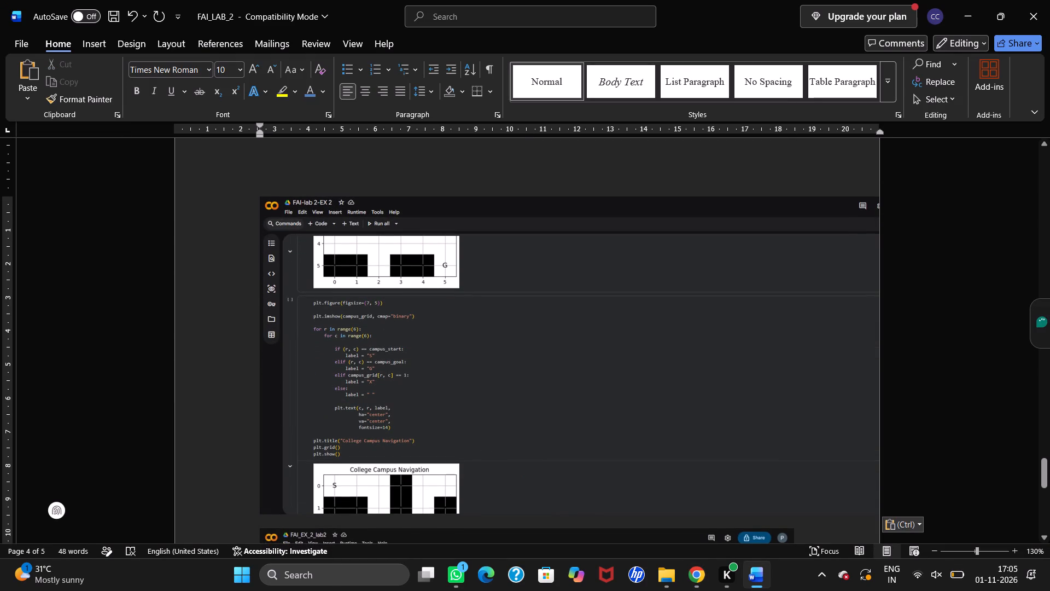
Narrow the pasted College Campus Navigation capture horizontally to about the width of the old capture below it.
left_click(413, 402)
left_click_drag(261, 355, 411, 413)
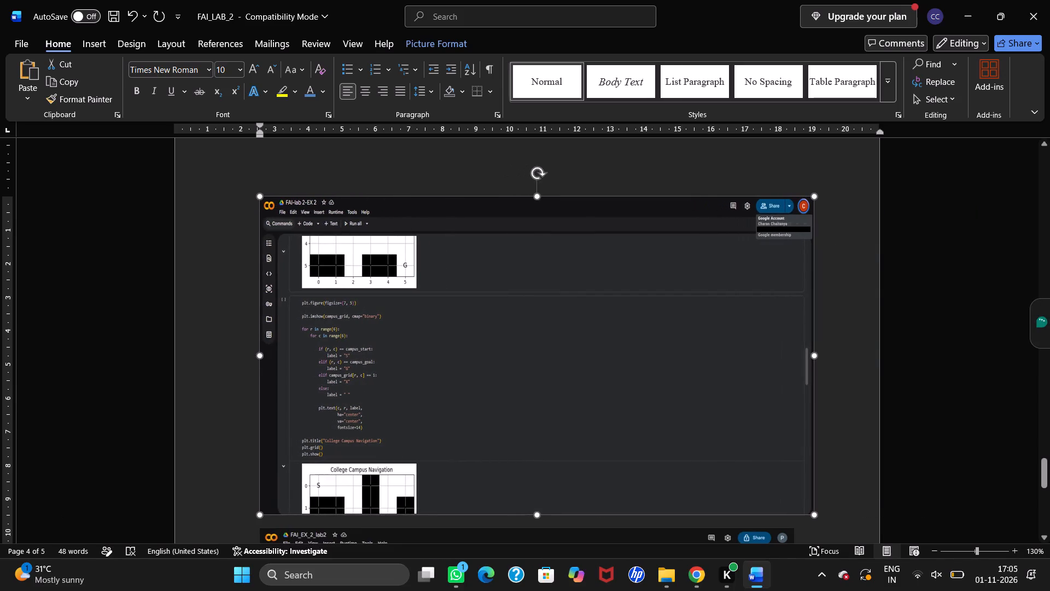
left_click_drag(411, 413, 437, 421)
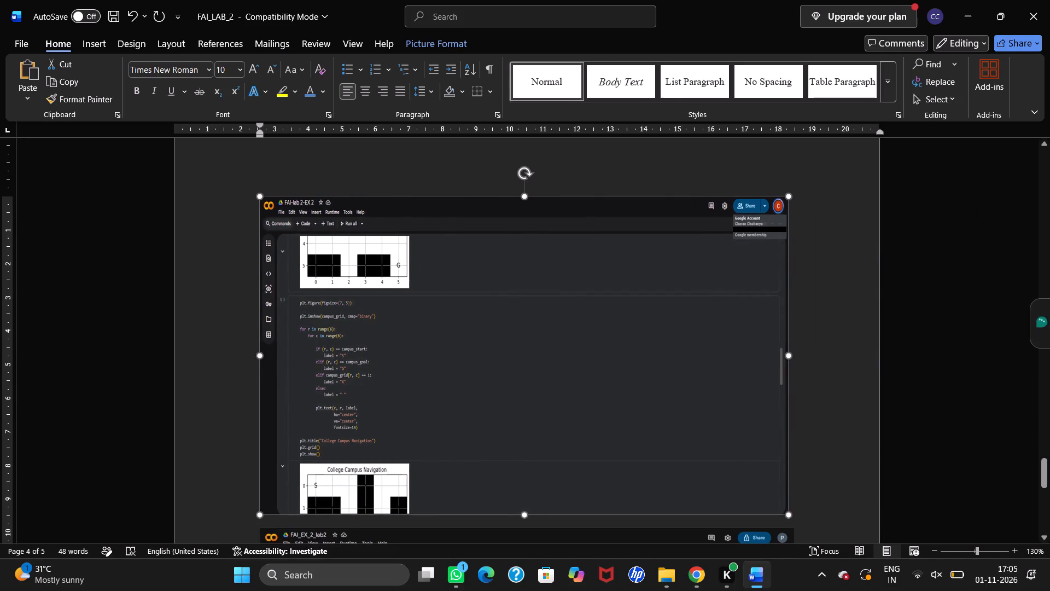
left_click_drag(437, 421, 429, 421)
Add four line breaks between the new College Campus Navigation capture and the old BFS and DLS results capture.
scroll(482, 426, "down", 1)
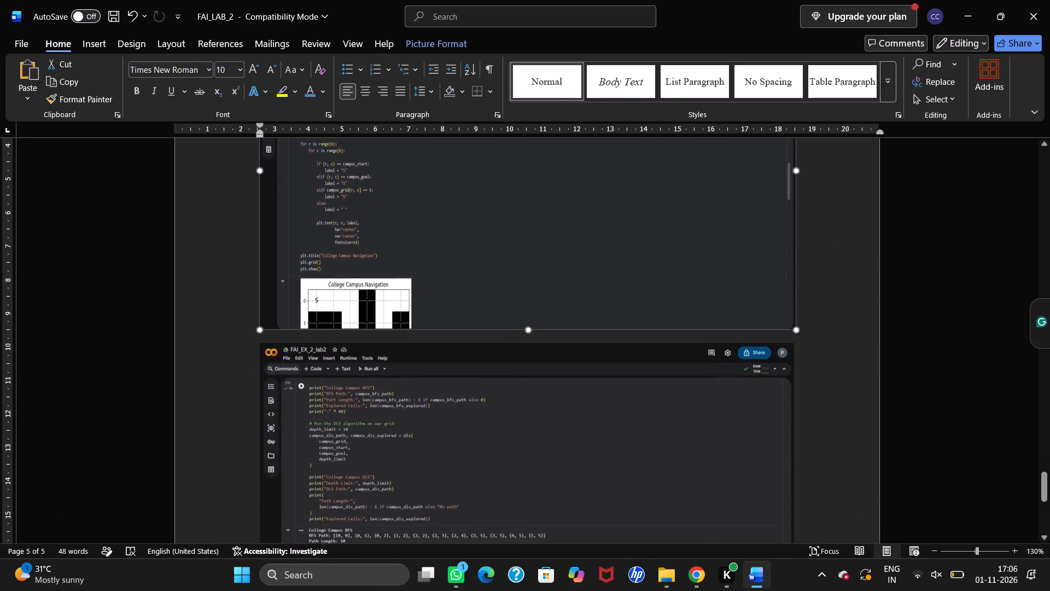
left_click(802, 321)
key("Return")
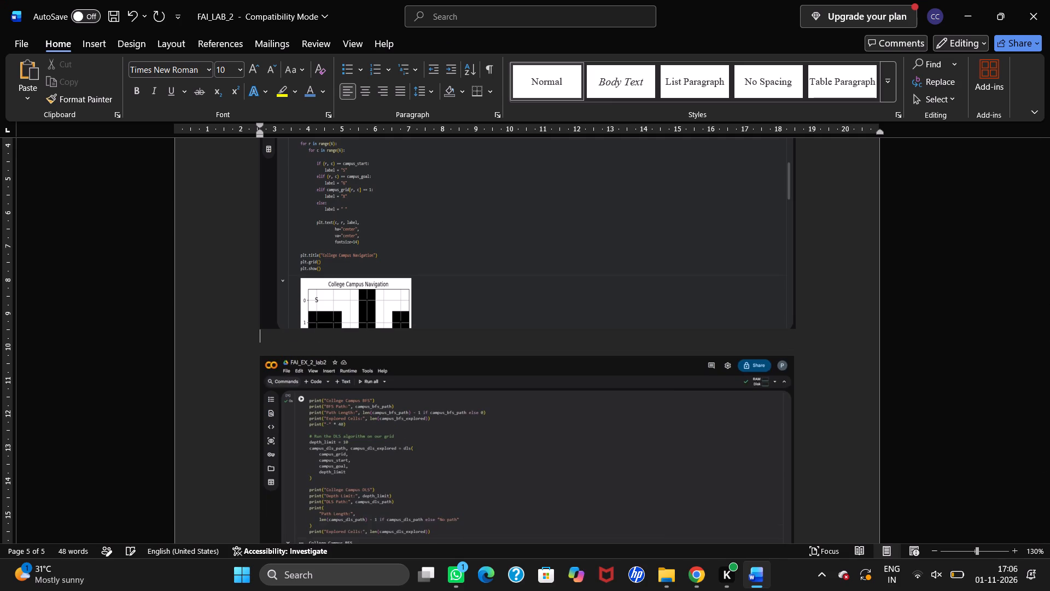
key("Return")
key("Return")
key("Return")
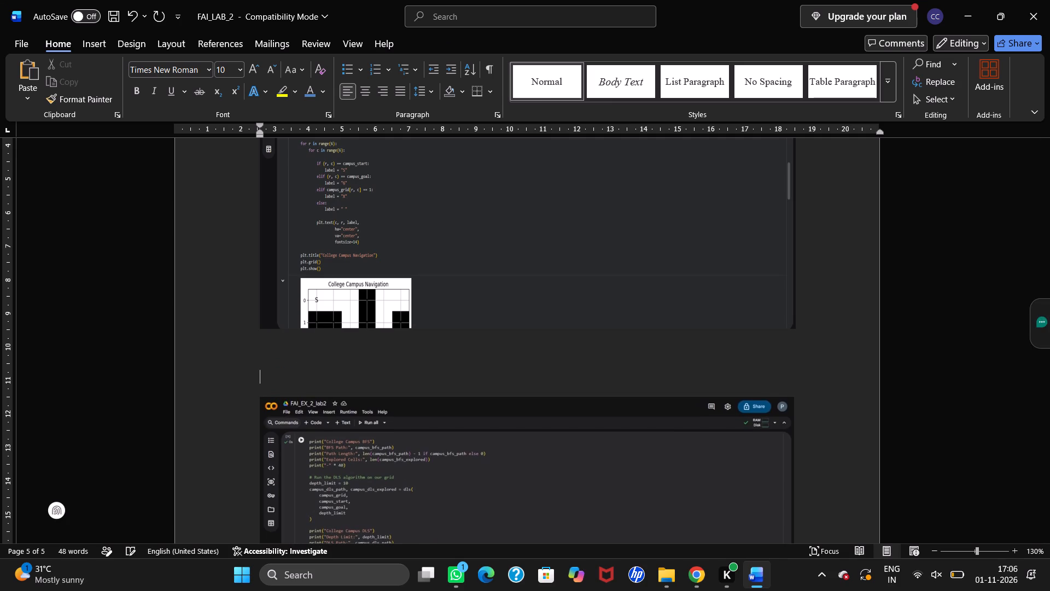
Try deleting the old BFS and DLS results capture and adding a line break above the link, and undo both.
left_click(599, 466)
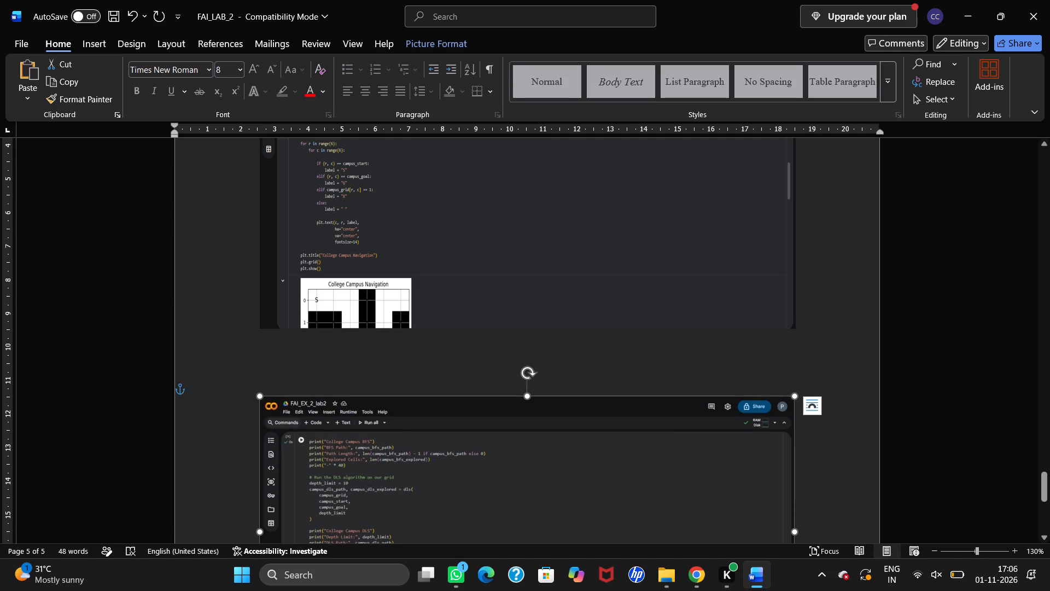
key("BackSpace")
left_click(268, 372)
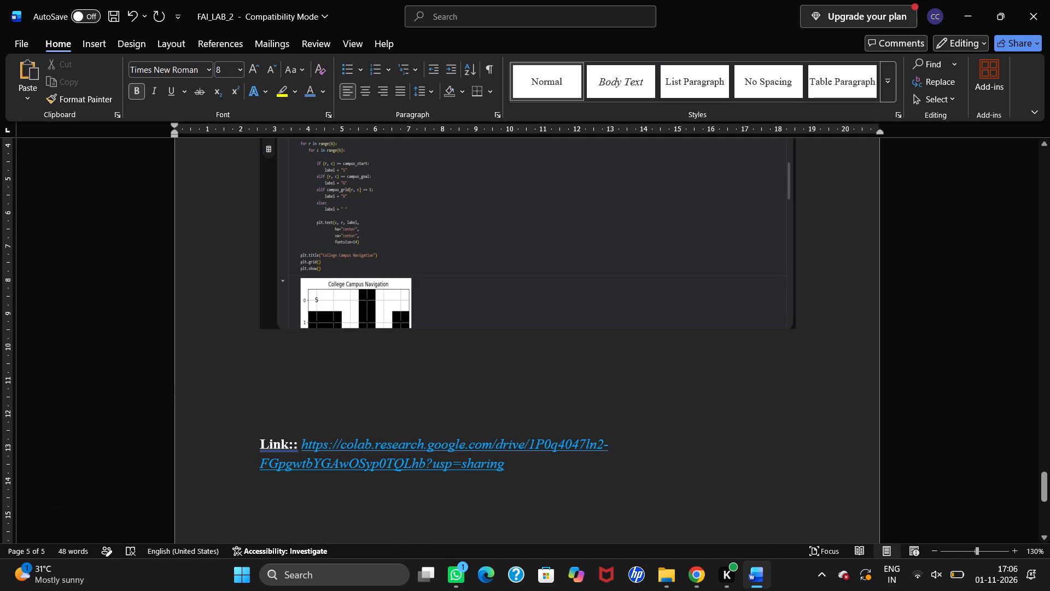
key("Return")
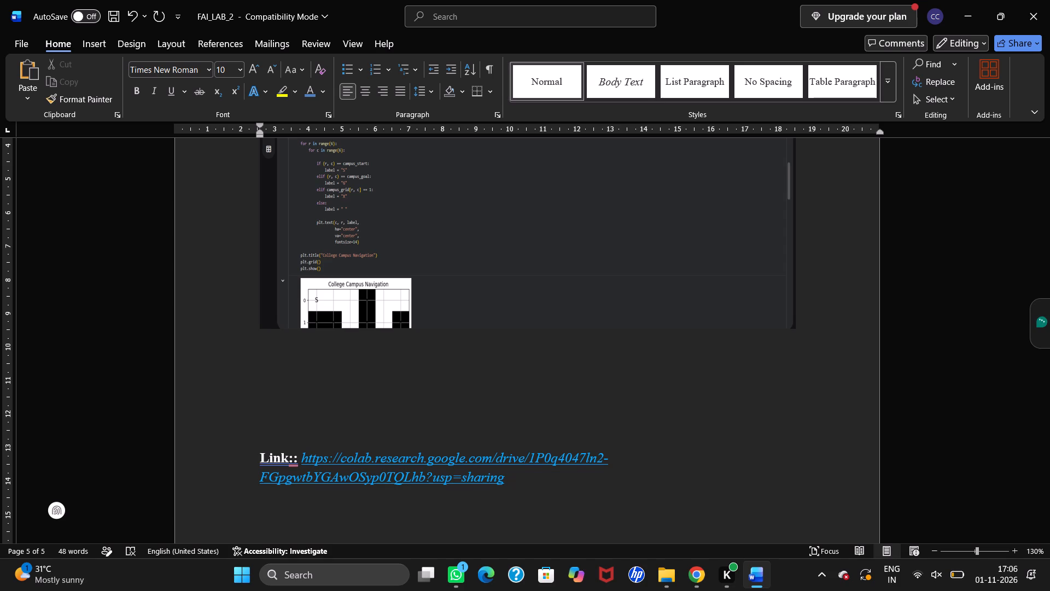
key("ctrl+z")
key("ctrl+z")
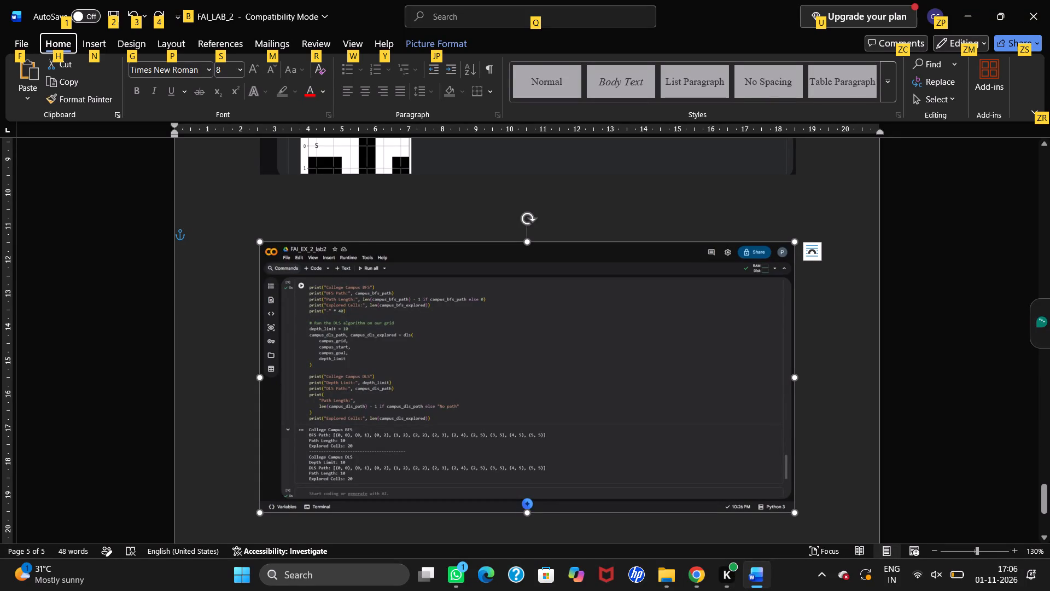
In the Colab notebook FAI-lab 2-EX 2, capture the page showing the College Campus BFS and DLS code with its output.
key("alt+Tab")
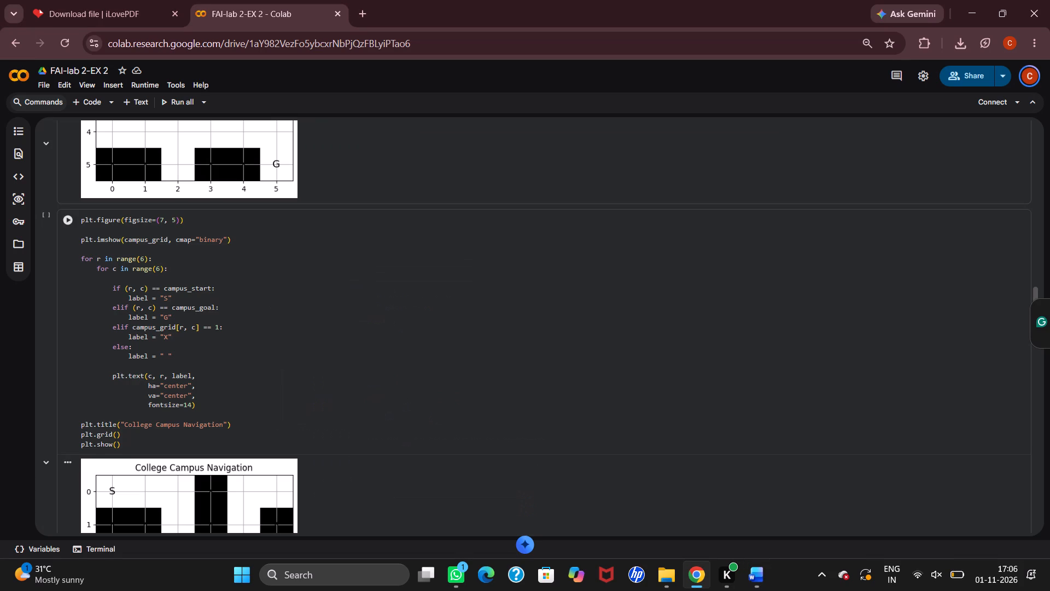
scroll(365, 423, "down", 12)
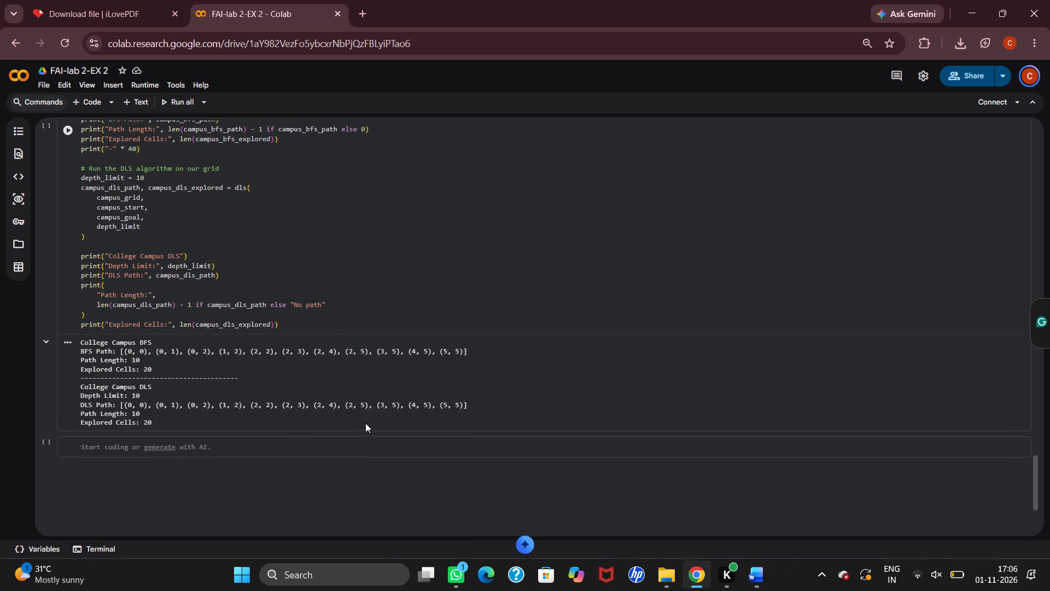
scroll(365, 423, "up", 4)
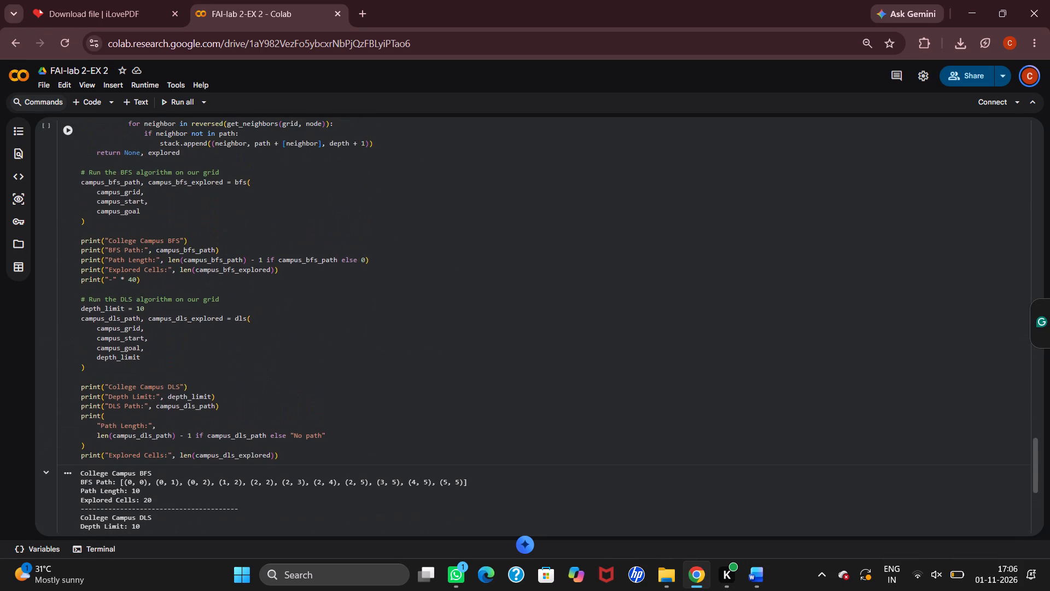
scroll(365, 423, "up", 3)
scroll(365, 423, "down", 1)
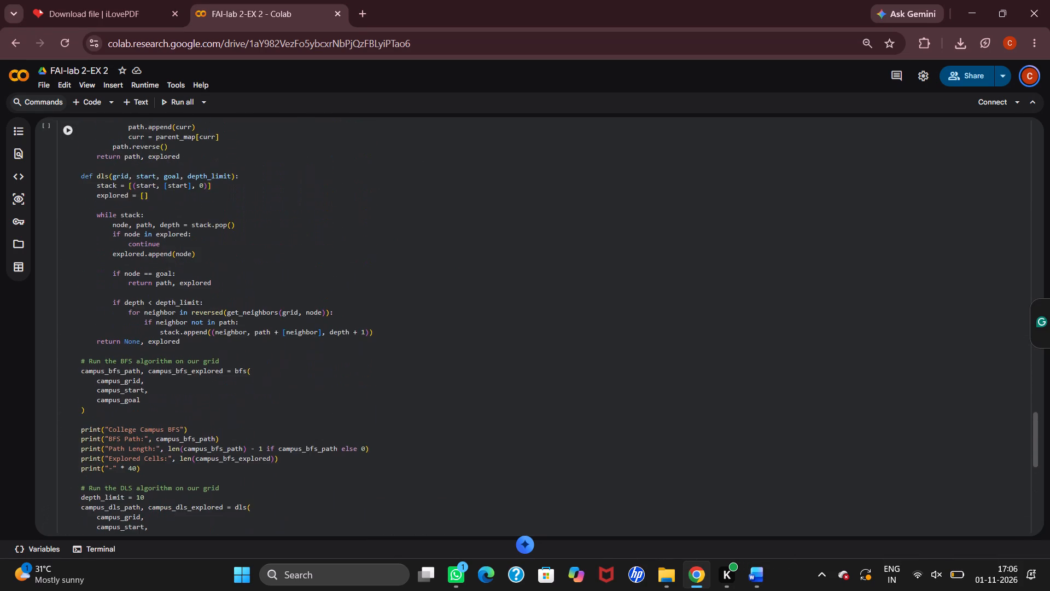
scroll(365, 423, "down", 3)
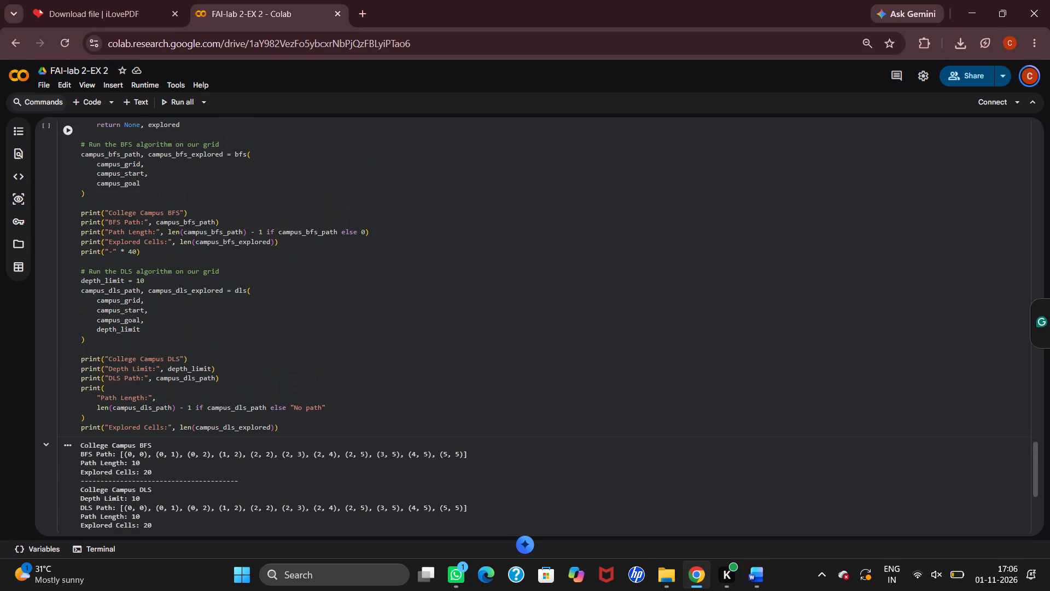
scroll(703, 277, "down", 1)
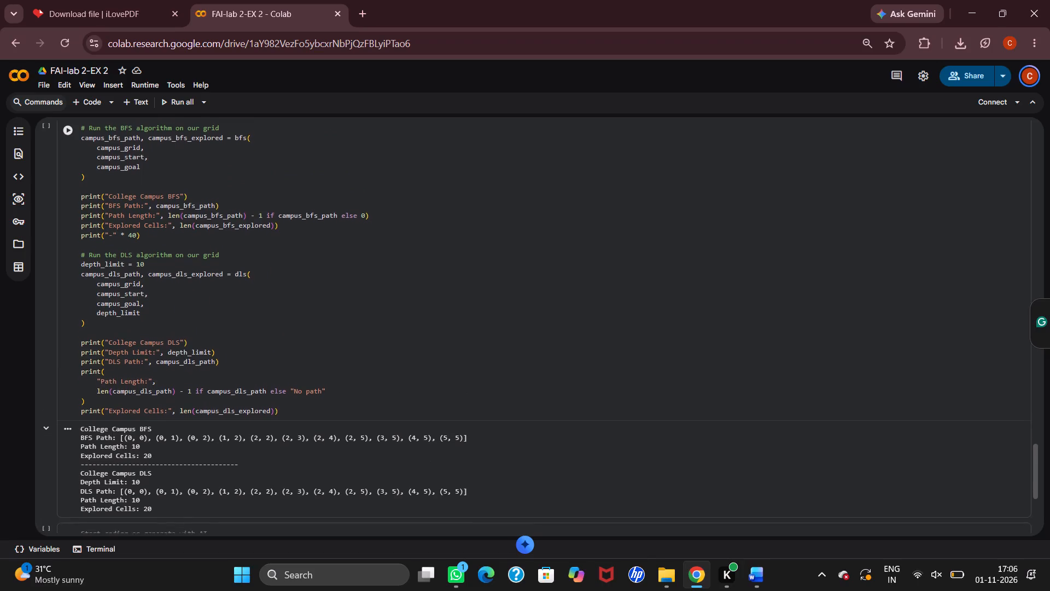
scroll(703, 277, "down", 1)
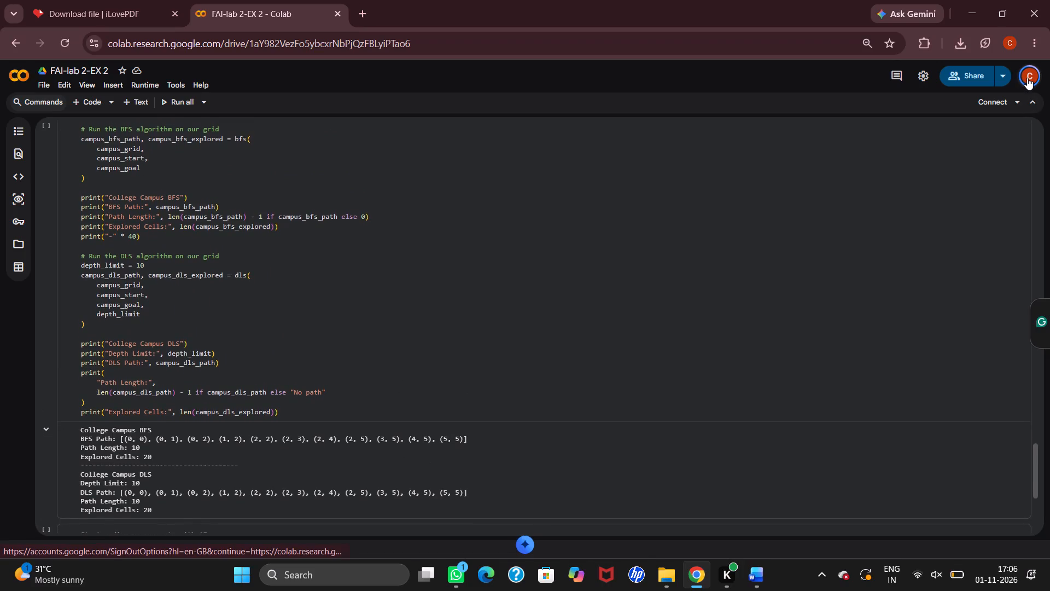
key("Print")
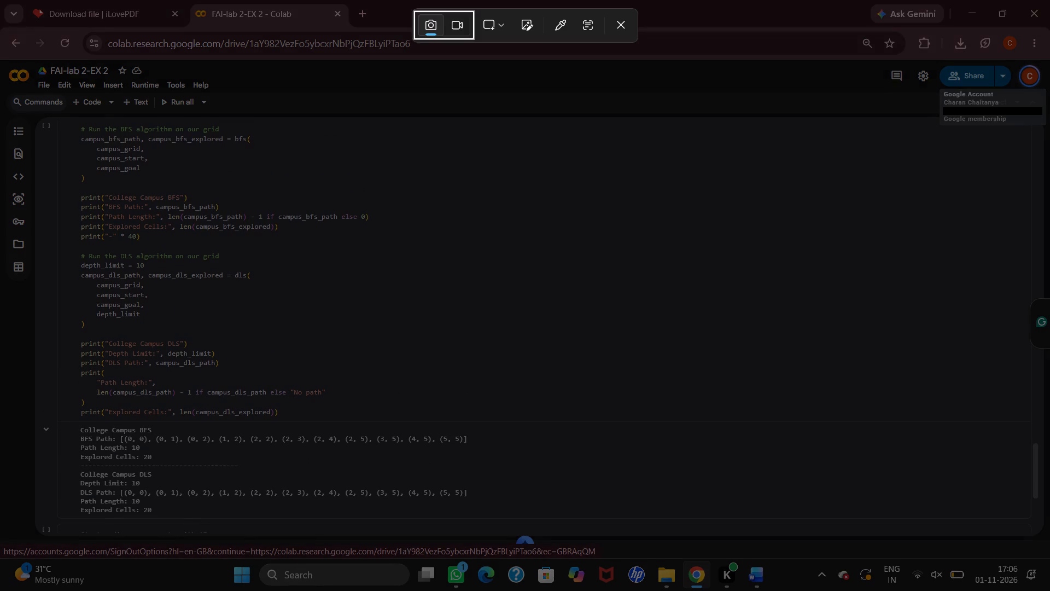
left_click(1, 61)
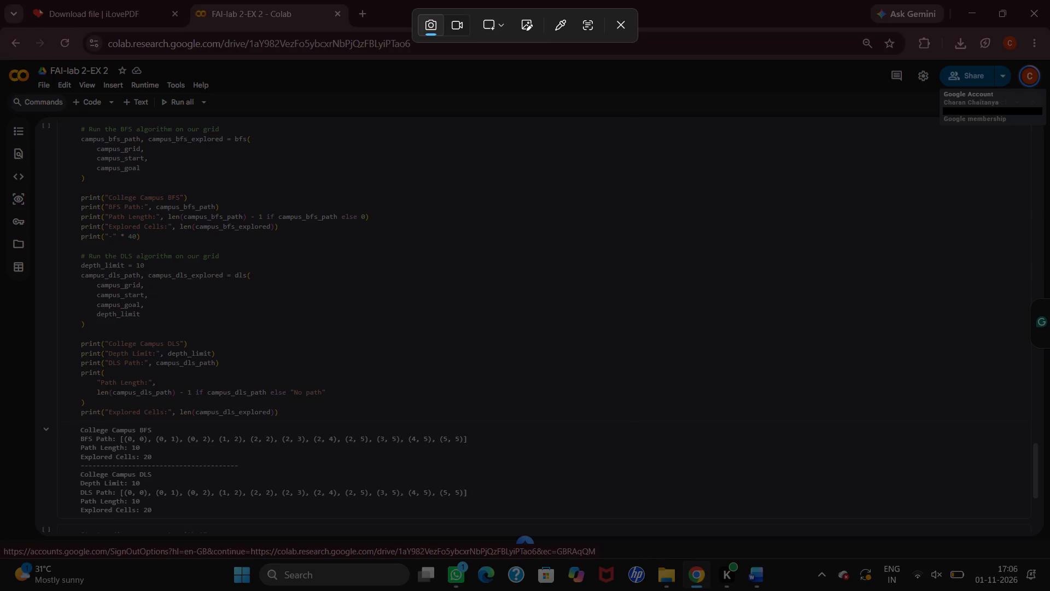
left_click_drag(0, 62, 804, 543)
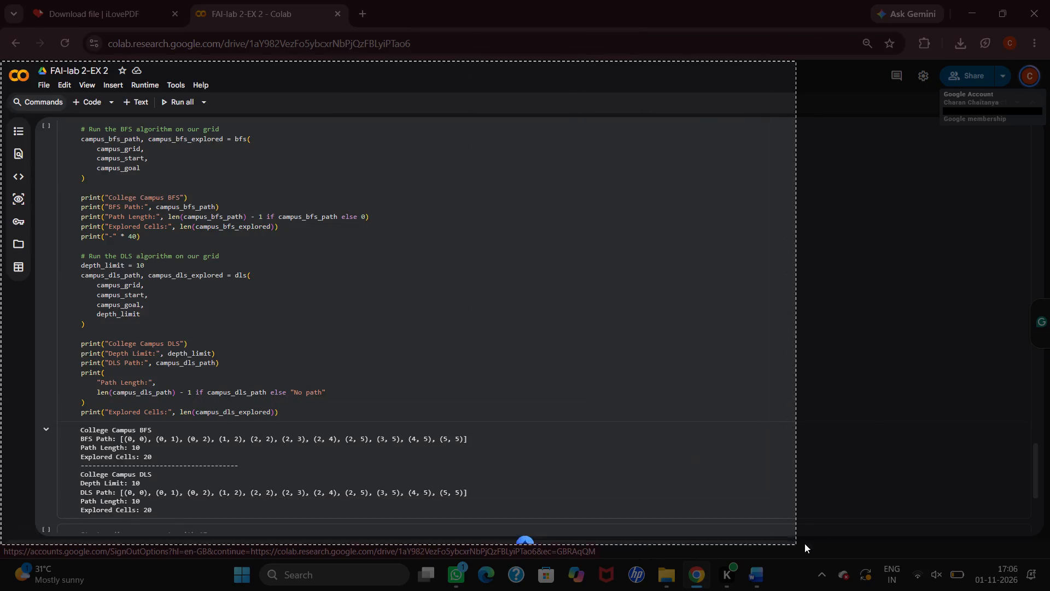
left_click_drag(804, 543, 1020, 536)
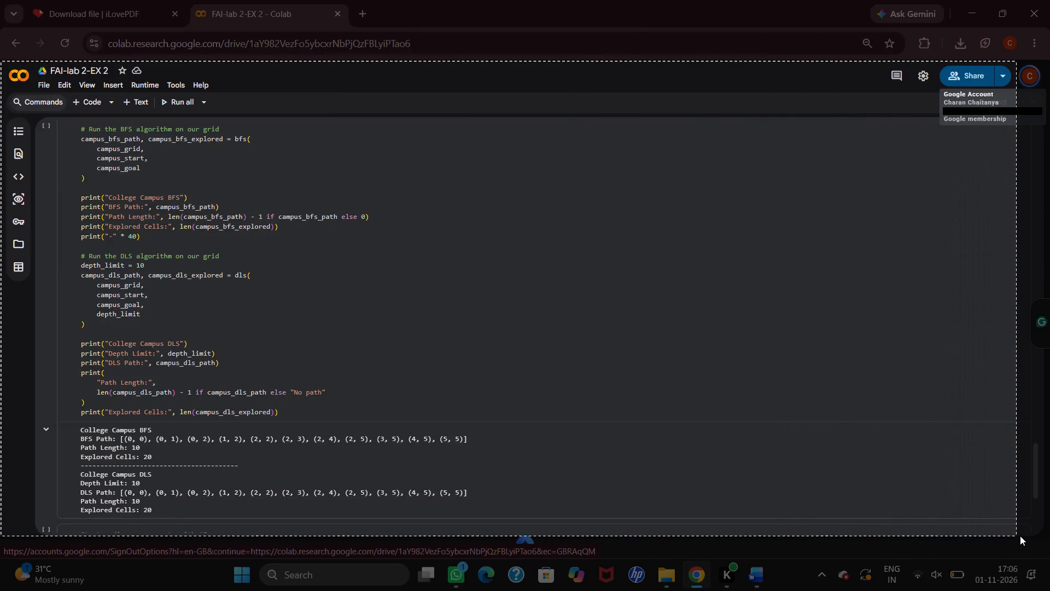
left_click_drag(1020, 536, 1049, 528)
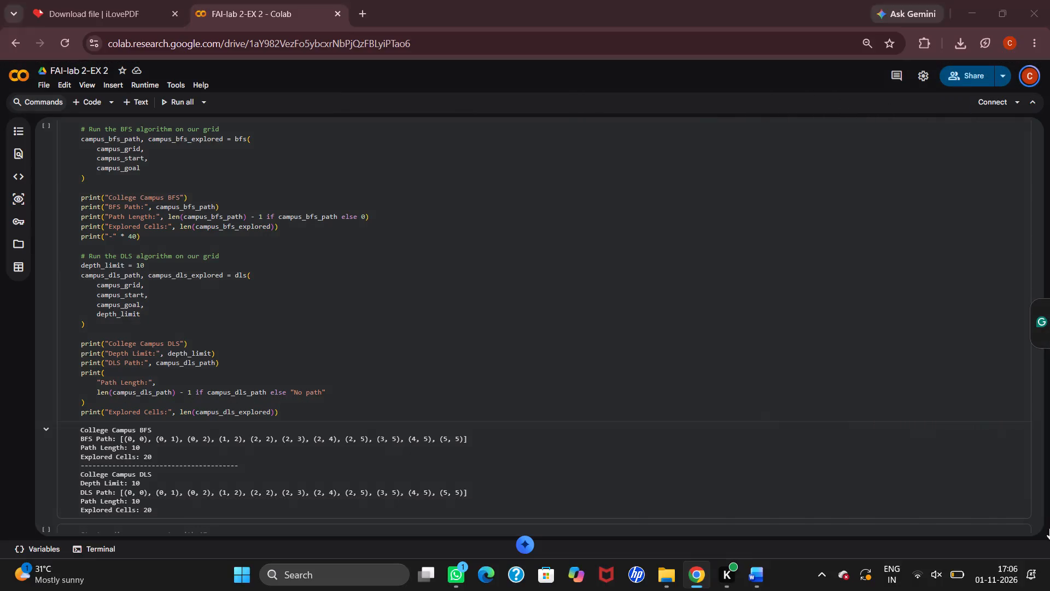
In the Word report, replace the old BFS and DLS results capture with the new one, four line breaks below the College Campus Navigation capture.
key("alt+Tab")
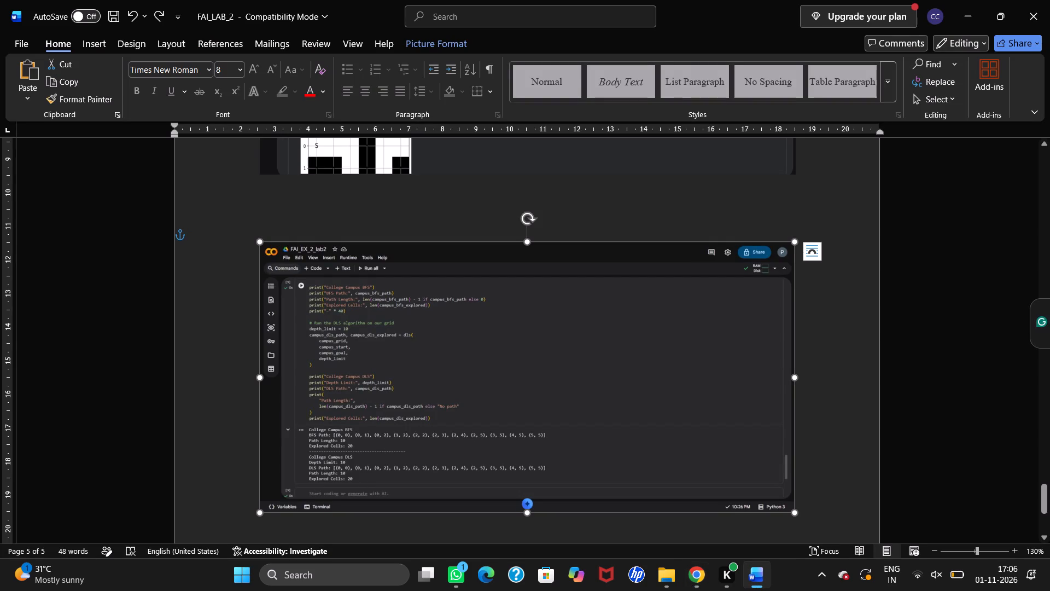
key("BackSpace")
left_click(263, 240)
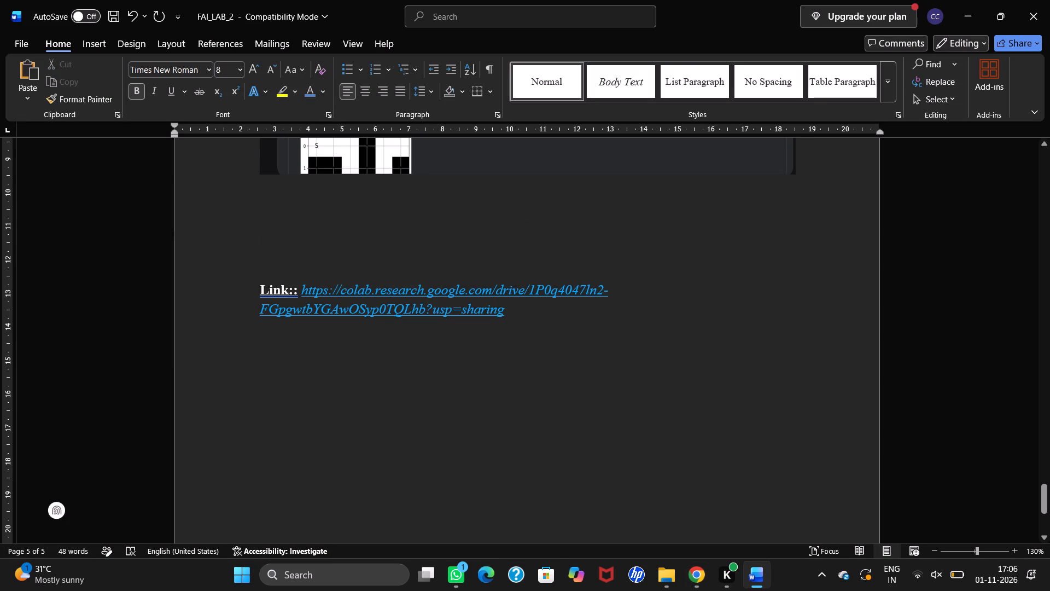
left_click(821, 176)
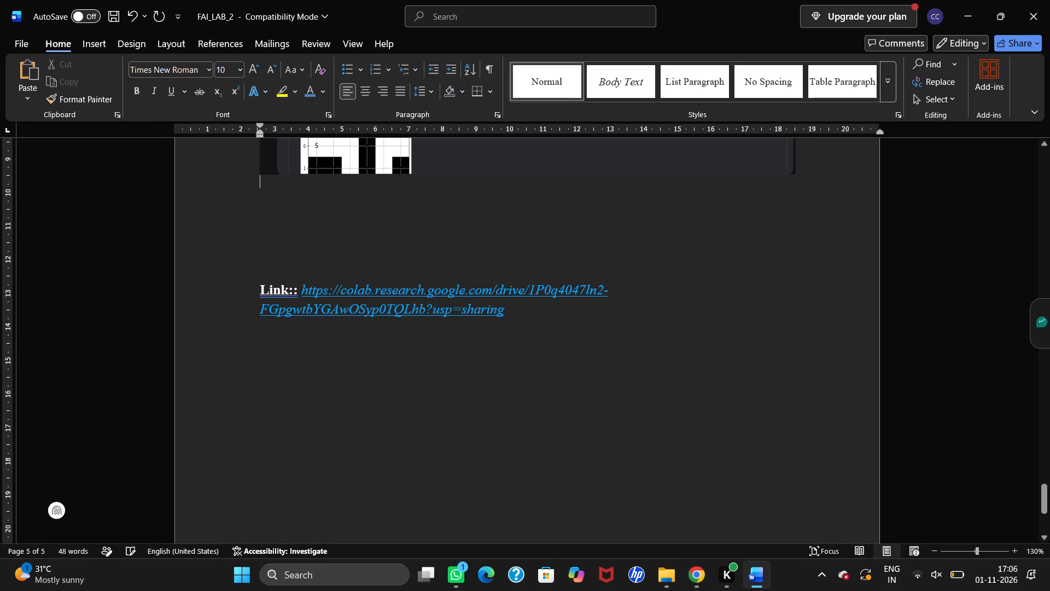
key("Return")
key("Return")
key("Return")
key("Return")
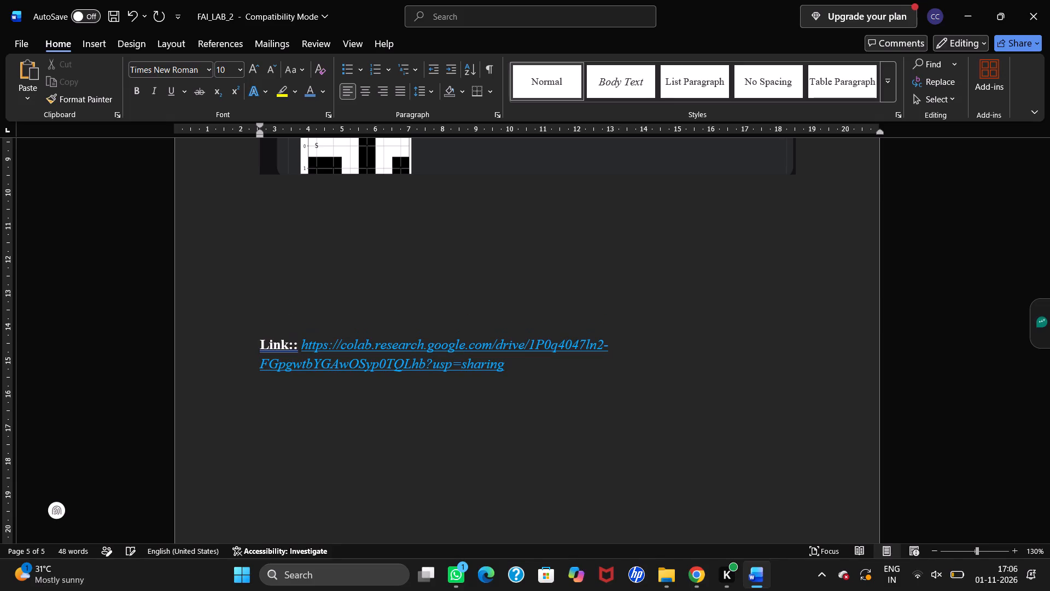
key("ctrl+v")
left_click(821, 176)
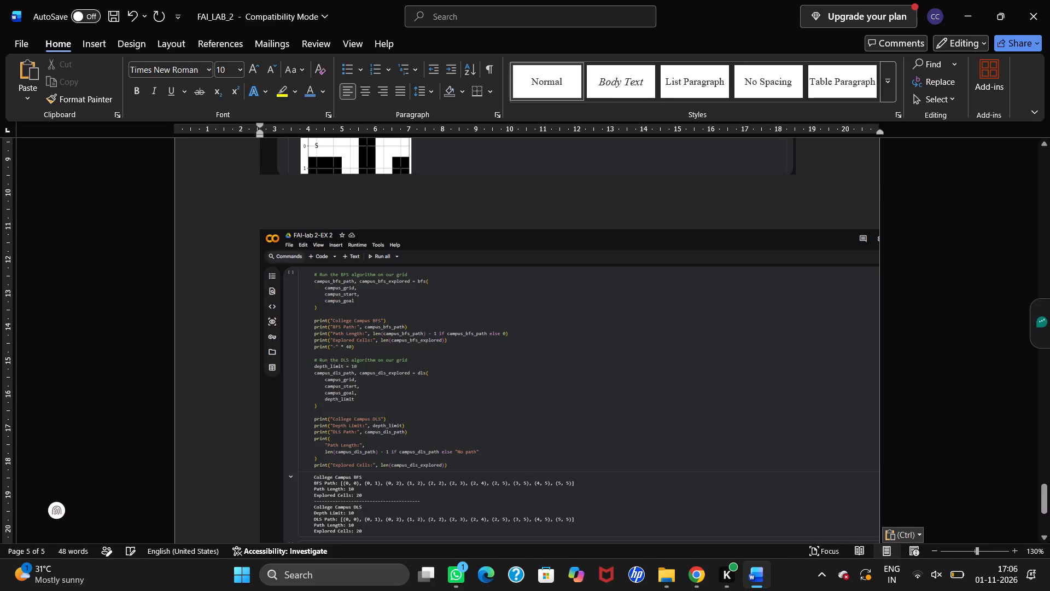
Narrow the pasted BFS and DLS results capture horizontally to about the width of the College Campus Navigation capture above it.
left_click(602, 381)
left_click_drag(259, 389, 313, 391)
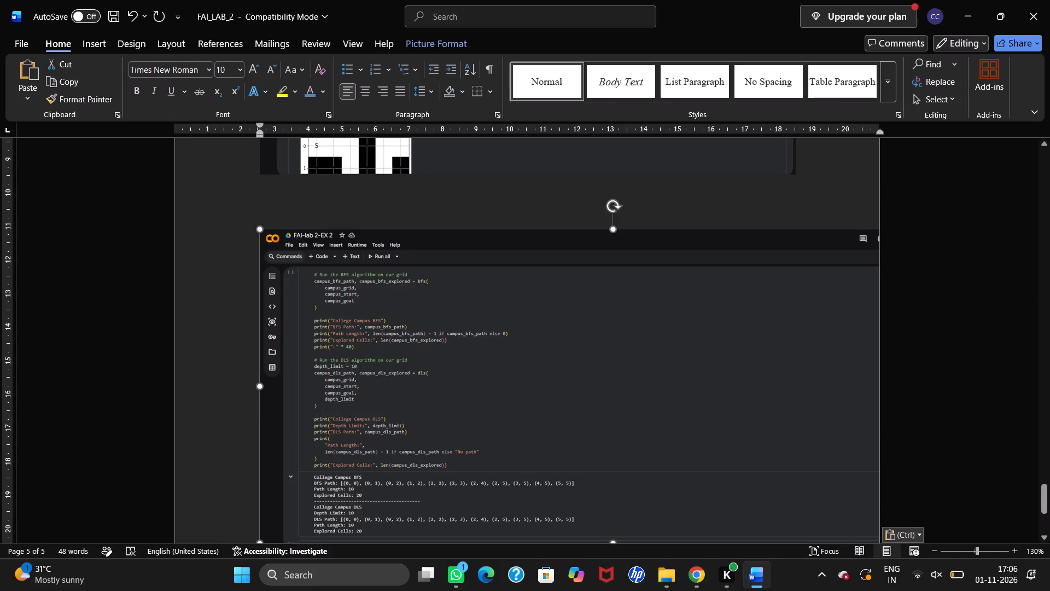
left_click_drag(313, 391, 424, 408)
Remove three blank lines between the new BFS and DLS results capture and the link line.
scroll(424, 408, "down", 2)
left_click(285, 374)
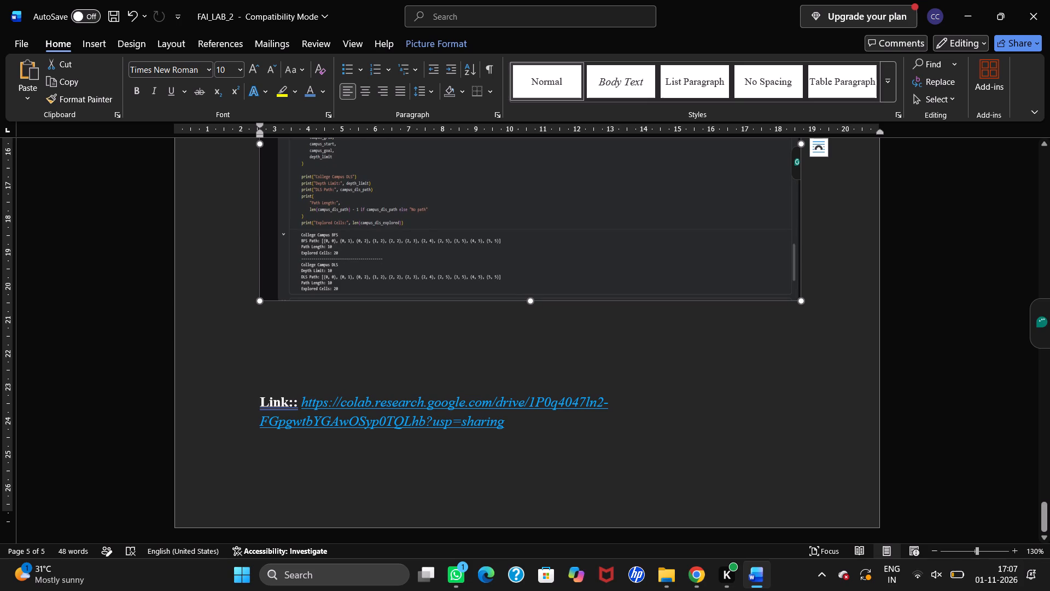
key("BackSpace")
key("BackSpace")
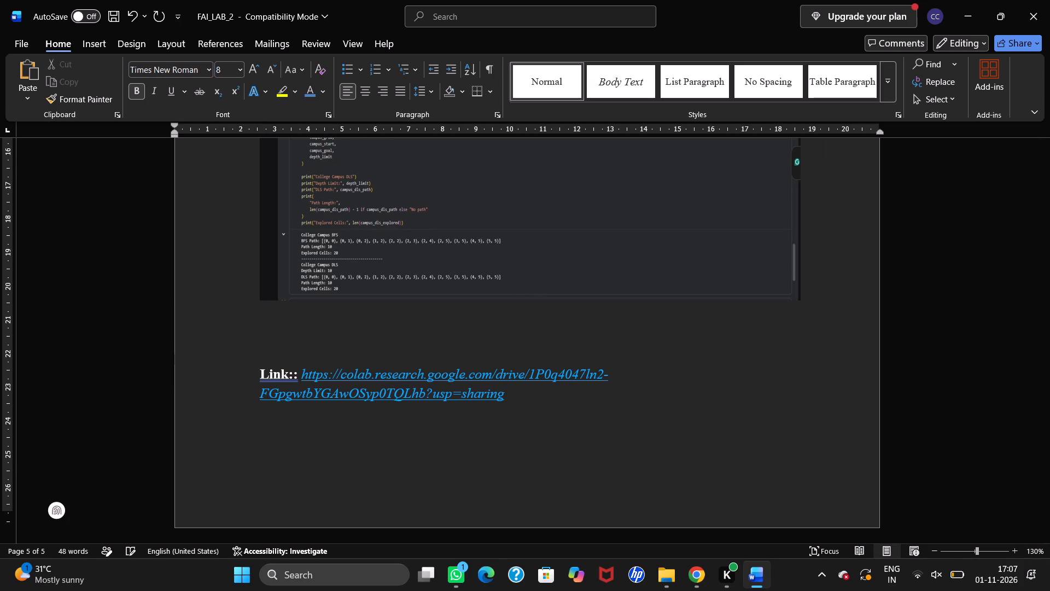
key("BackSpace")
Delete the old Colab link at the end of page 5, correct its label to "Link:" and start a new line below it.
left_click(301, 364)
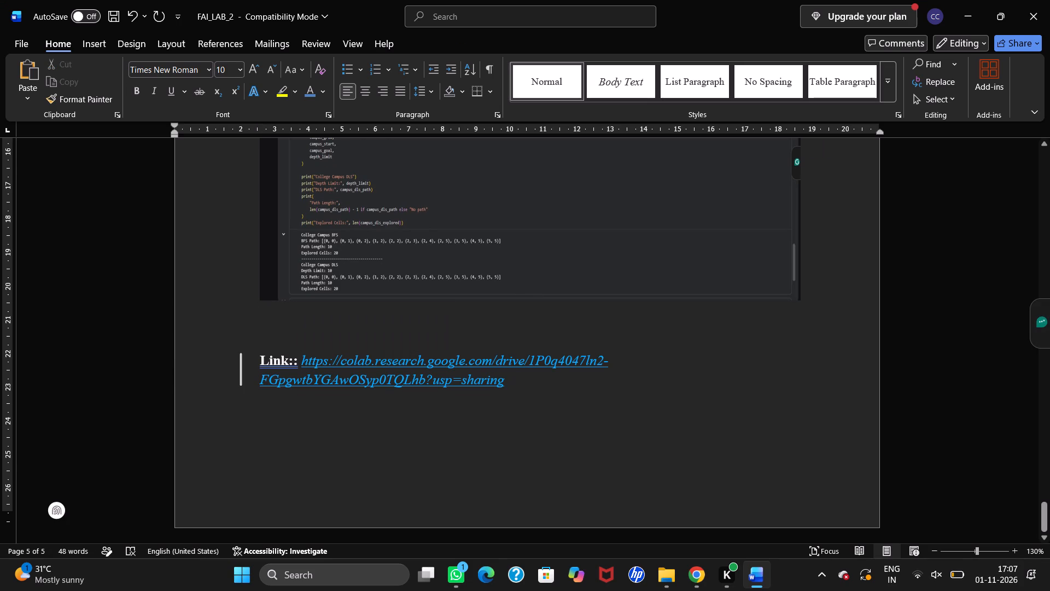
key("Return")
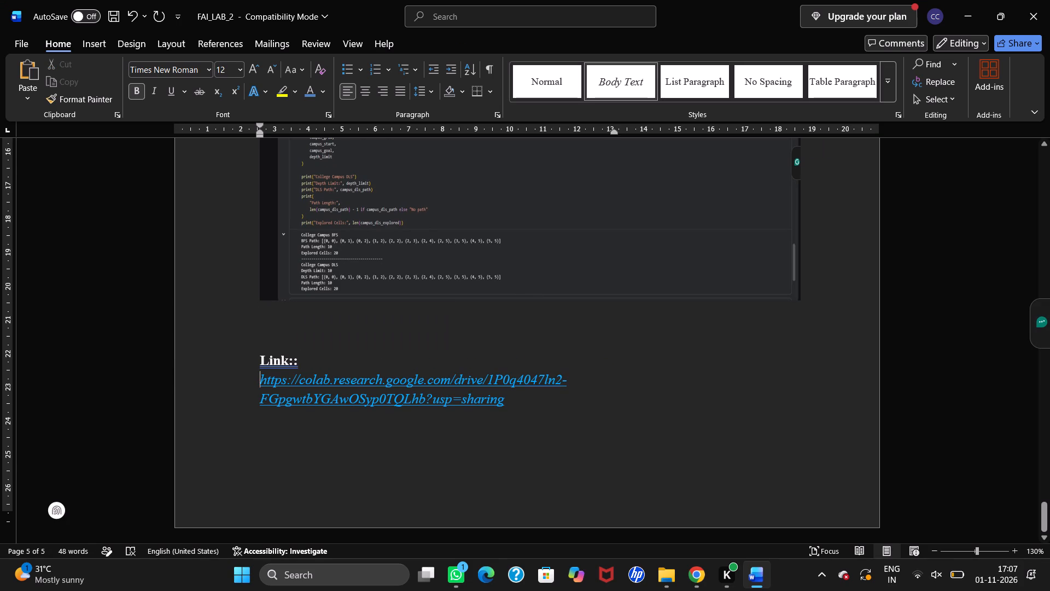
left_click_drag(519, 411, 255, 381)
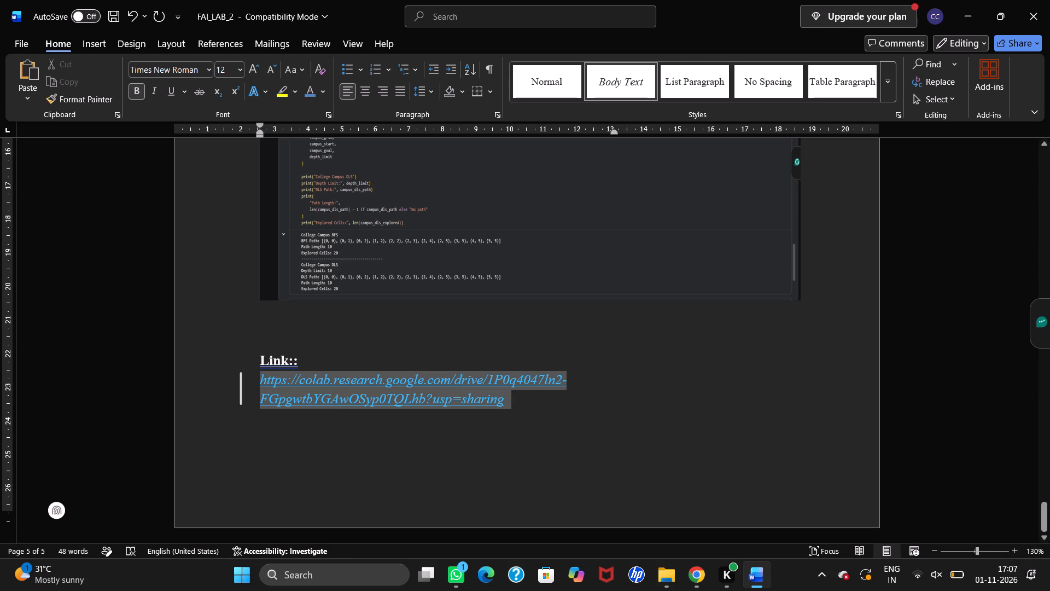
key("BackSpace")
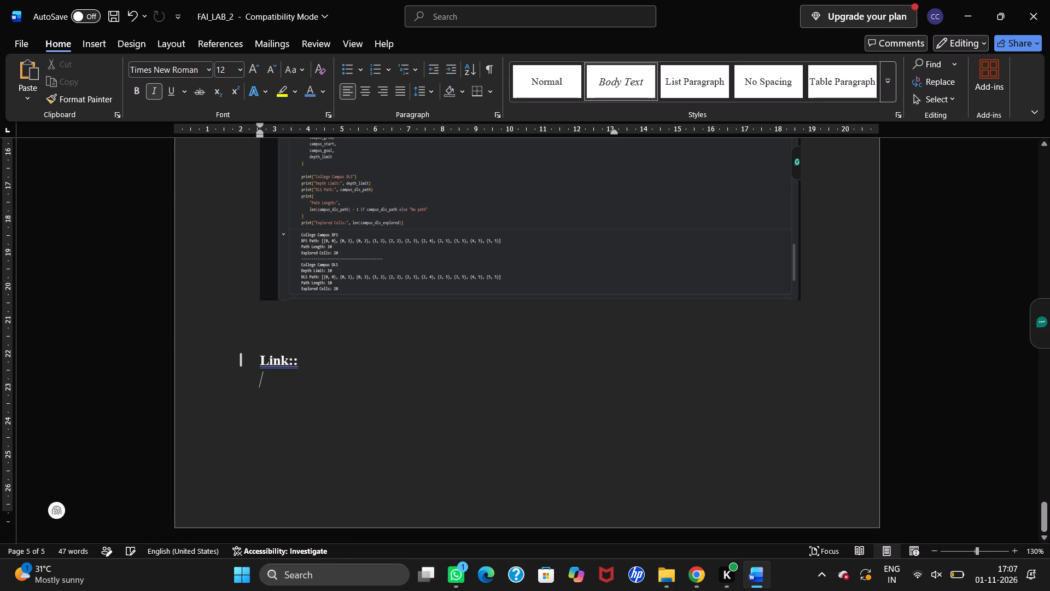
left_click(299, 363)
key("BackSpace")
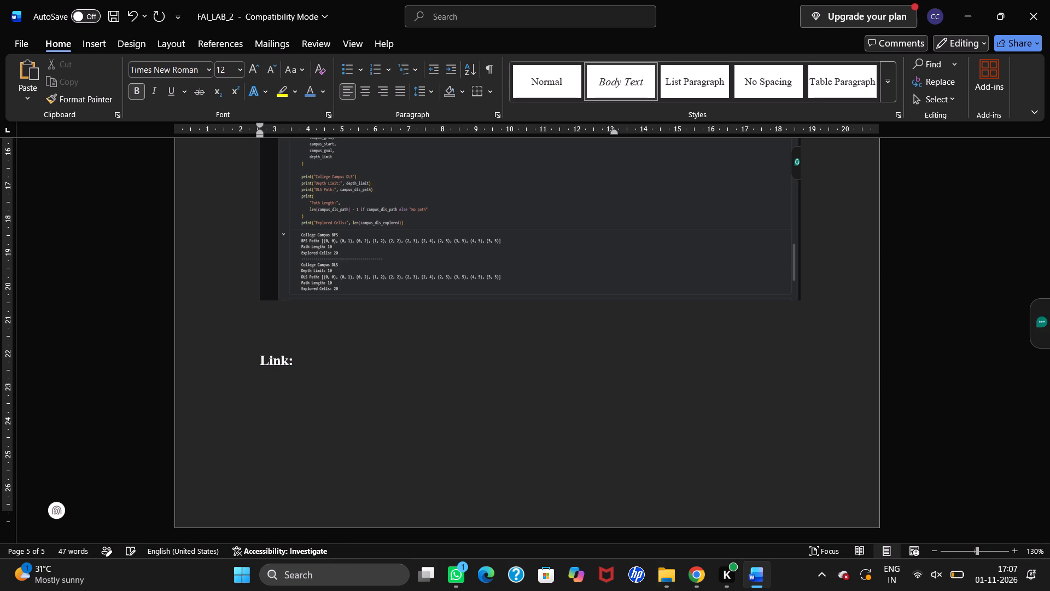
key("Return")
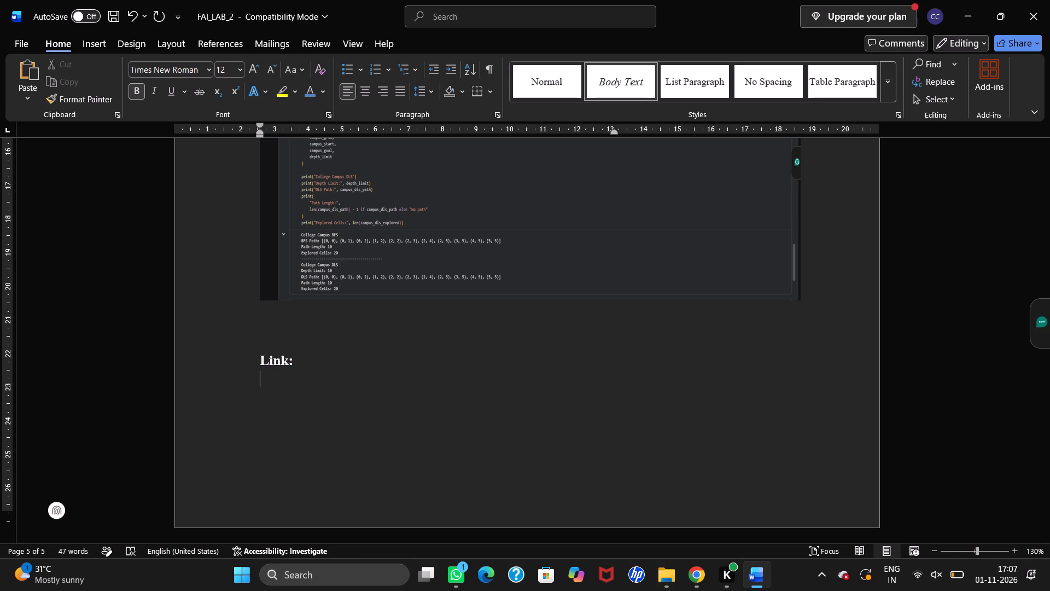
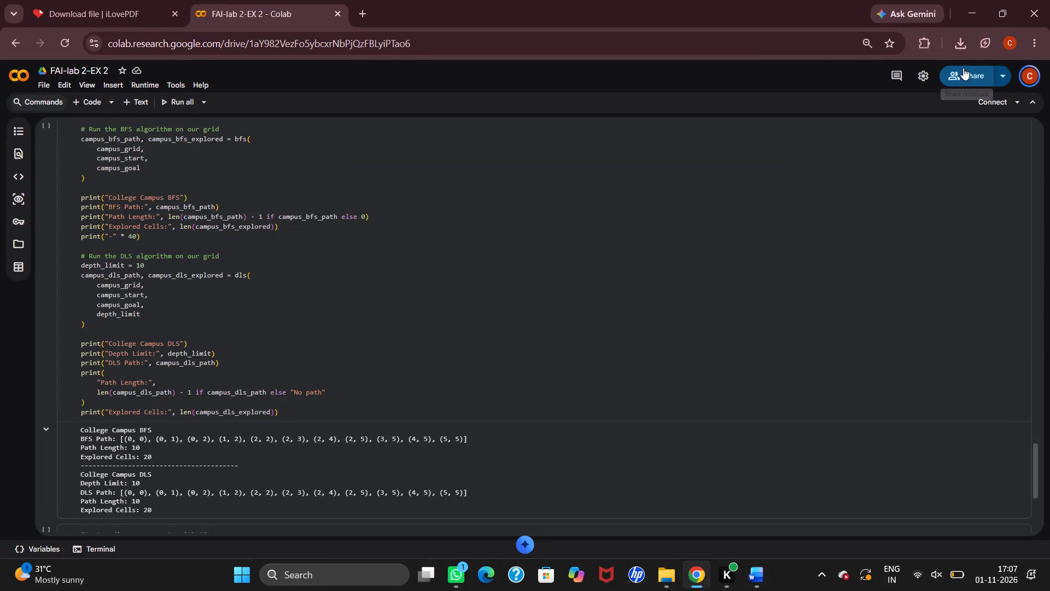
Copy the share link of the FAI-lab 2-EX 2 notebook and paste it below "Link:" in the Word report.
left_click(964, 75)
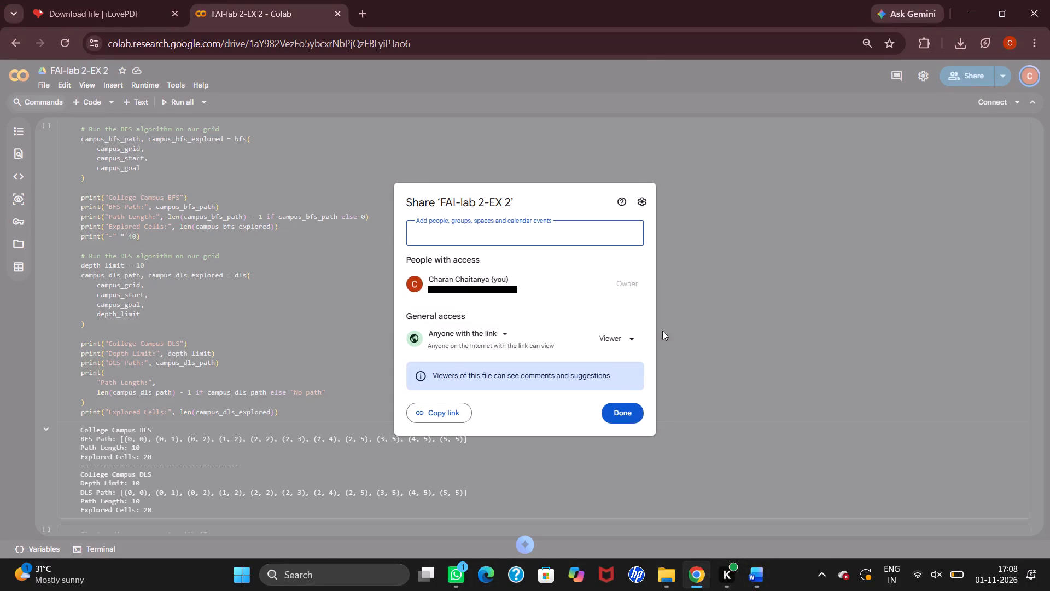
left_click(429, 412)
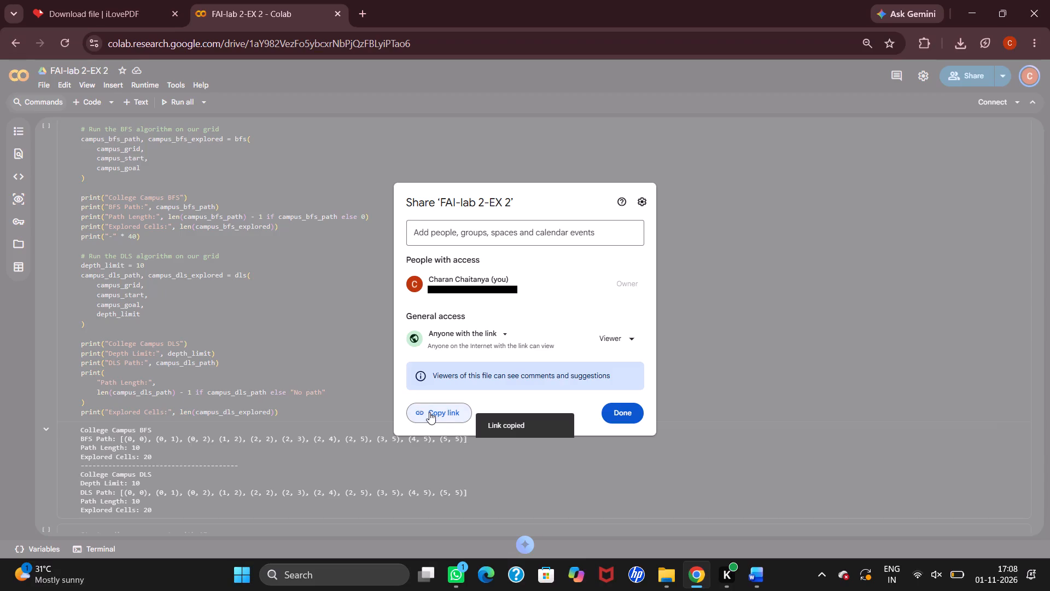
left_click(633, 405)
key("alt+Tab")
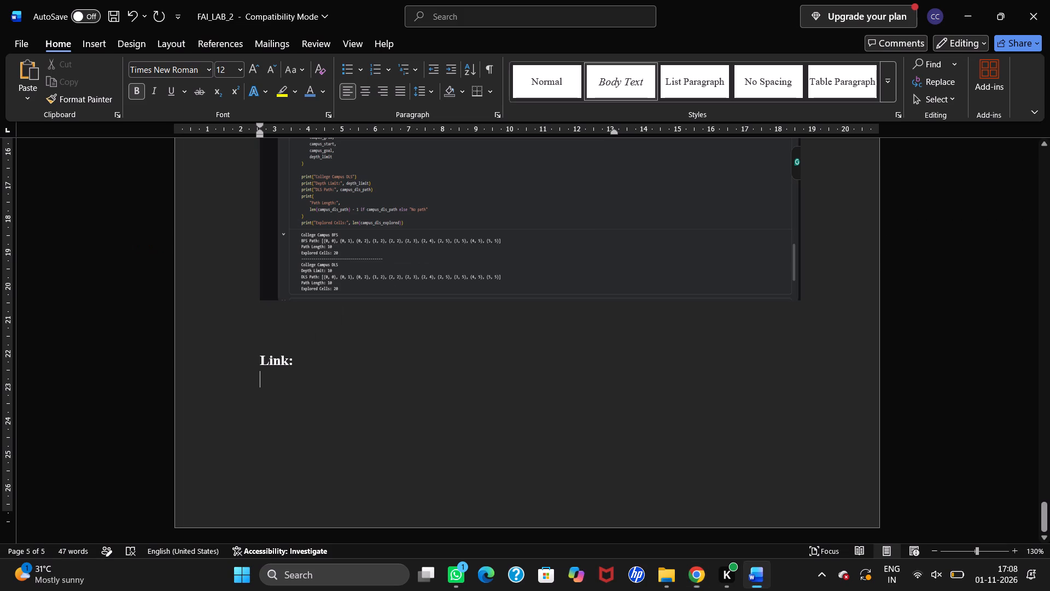
key("ctrl+v")
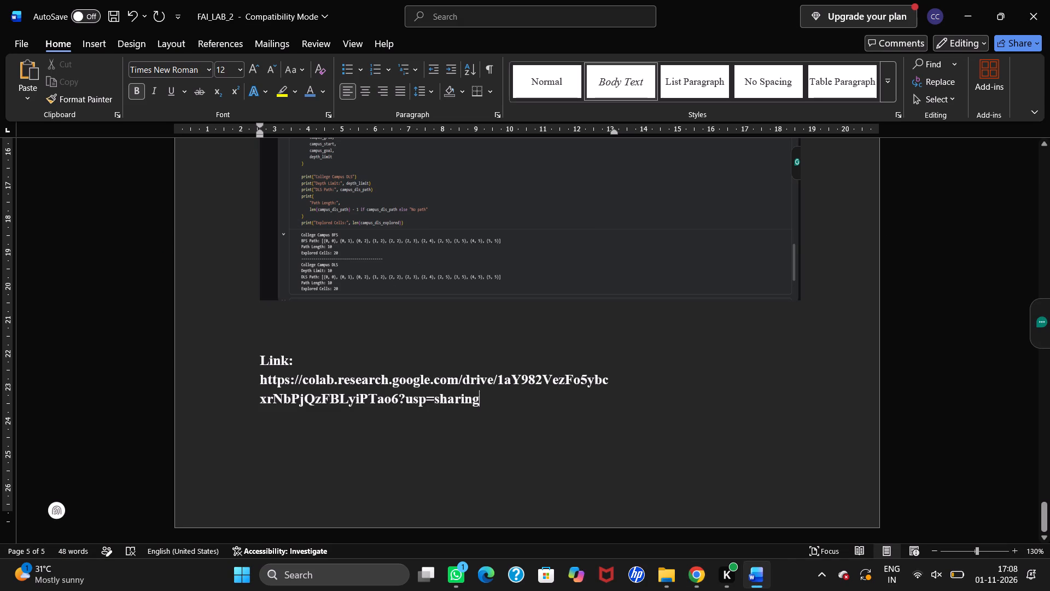
Colour the pasted Colab link text blue.
left_click_drag(504, 410, 266, 376)
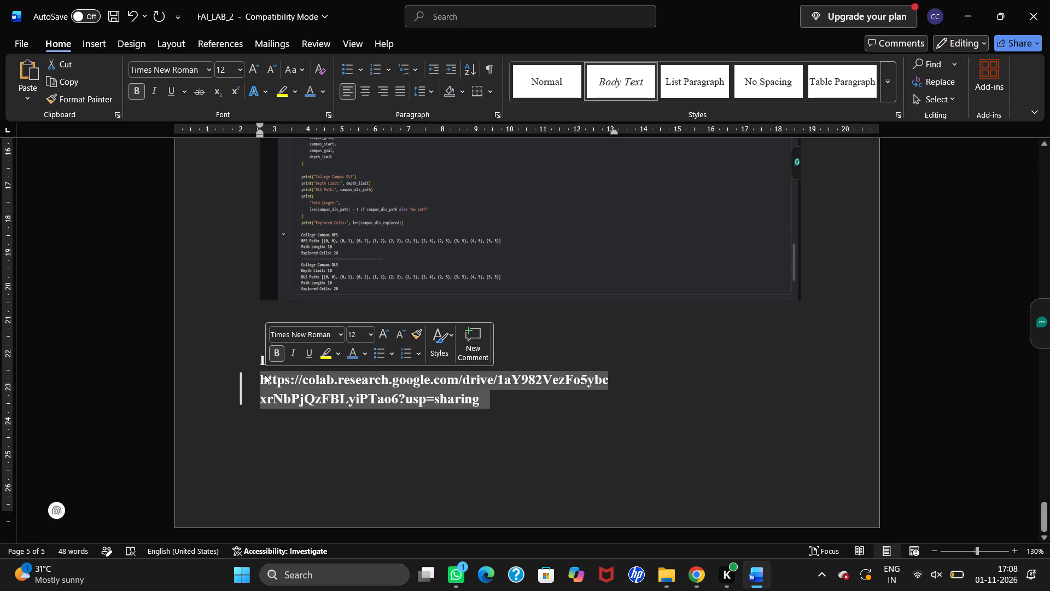
left_click(351, 355)
left_click(529, 433)
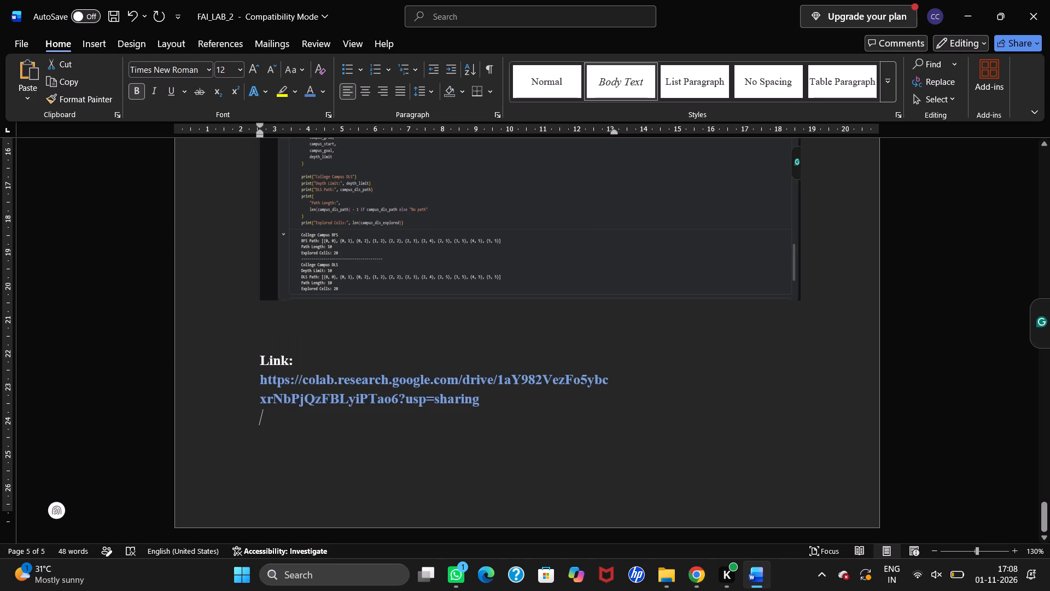
Save the report as a Word document named FAI_LAB_2 in the FAI folder inside Documents.
scroll(529, 433, "up", 3)
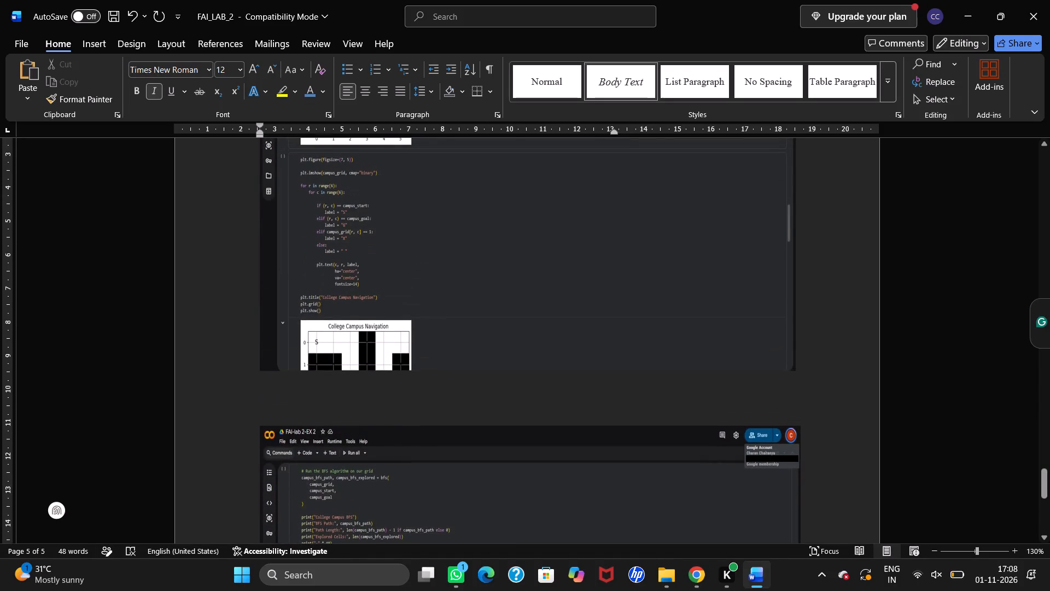
scroll(529, 433, "up", 20)
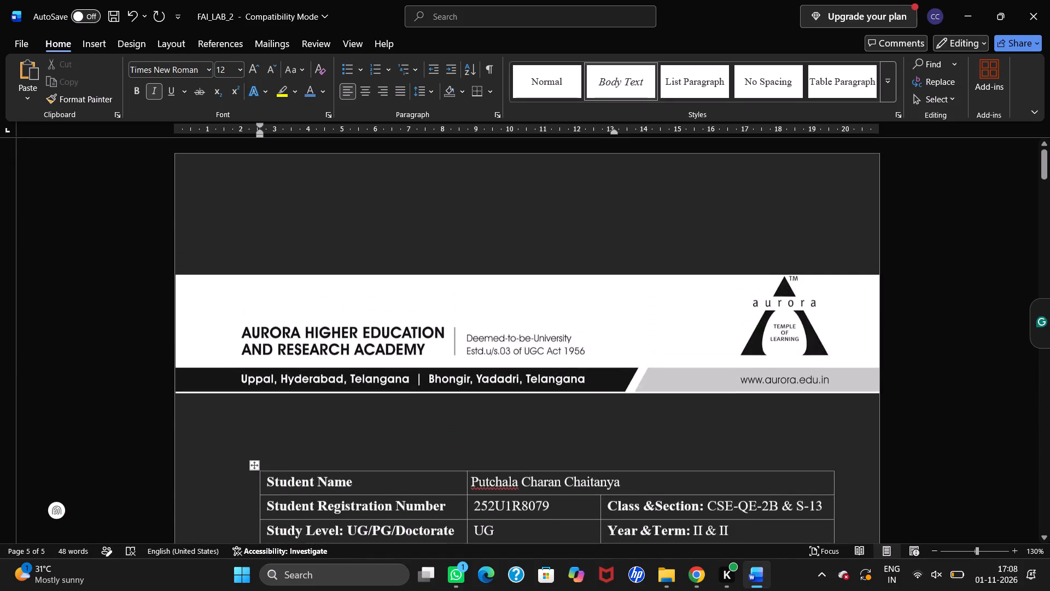
scroll(529, 433, "up", 3)
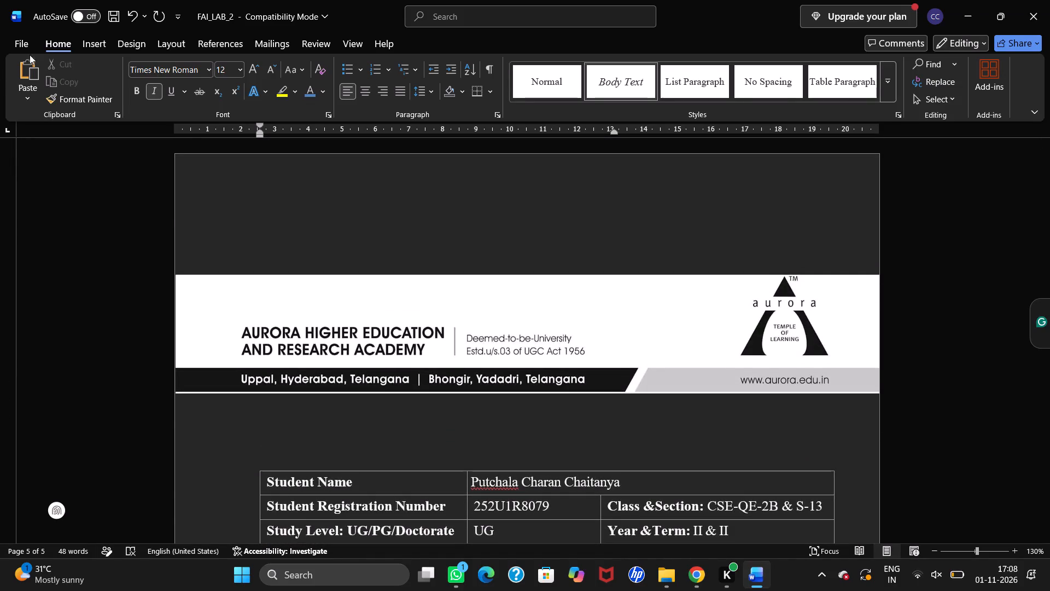
left_click(32, 38)
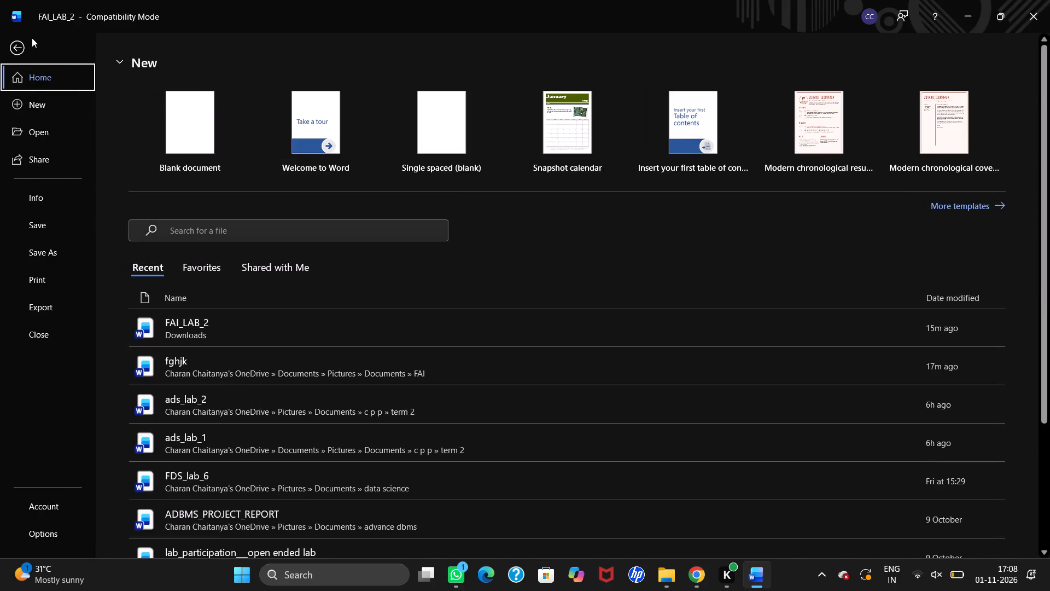
left_click(48, 250)
left_click(174, 369)
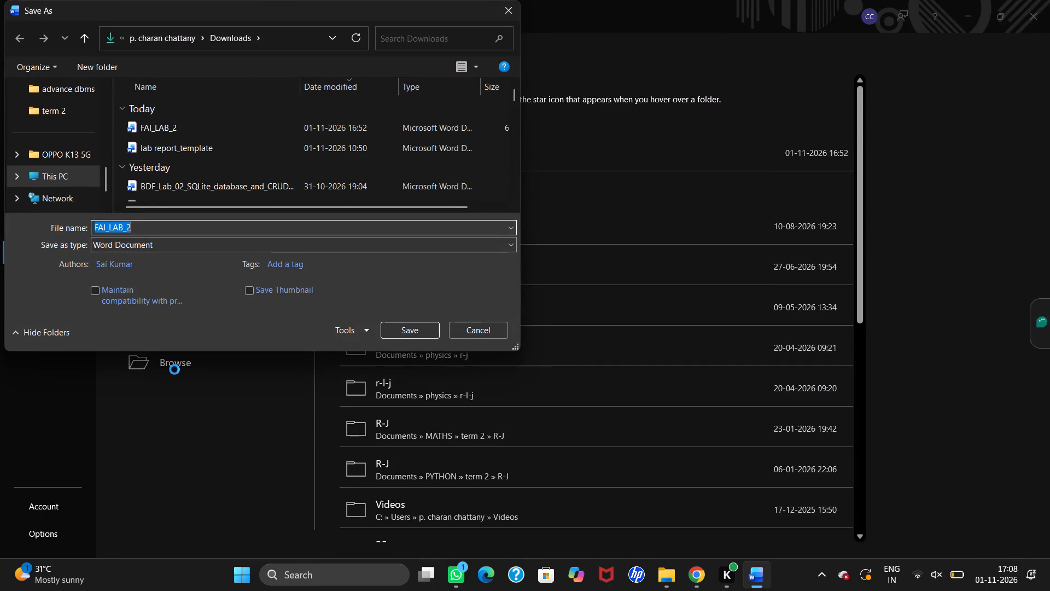
scroll(54, 136, "up", 1)
left_click(62, 134)
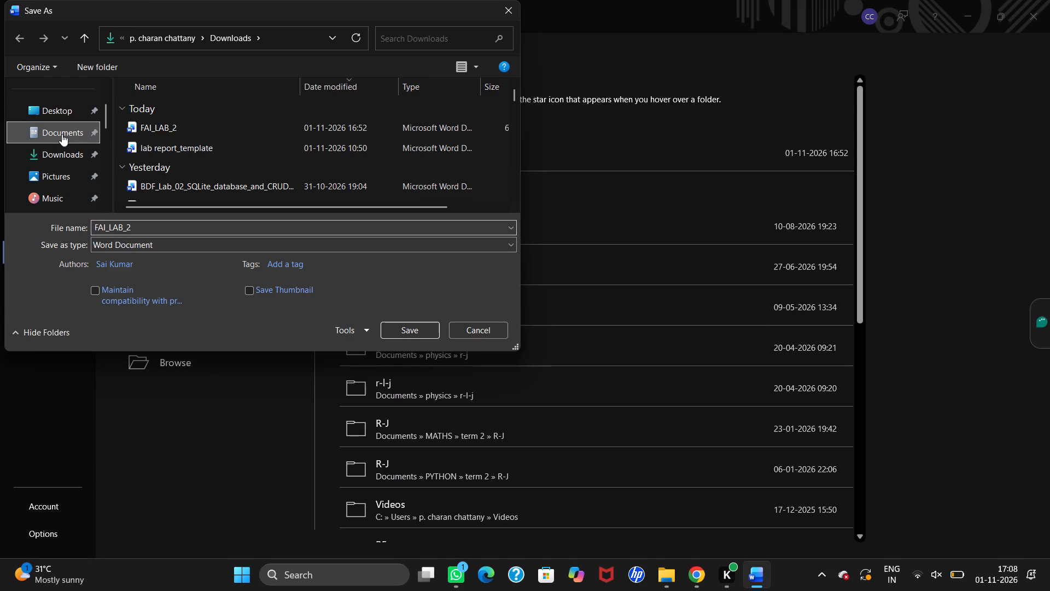
scroll(179, 161, "down", 1)
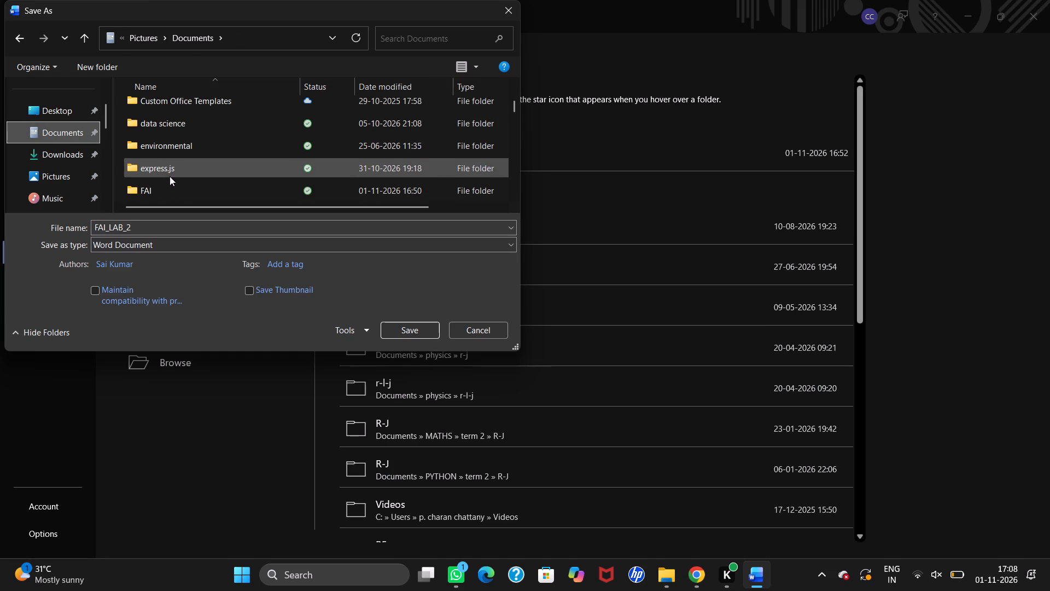
left_click(165, 185)
double_click(165, 185)
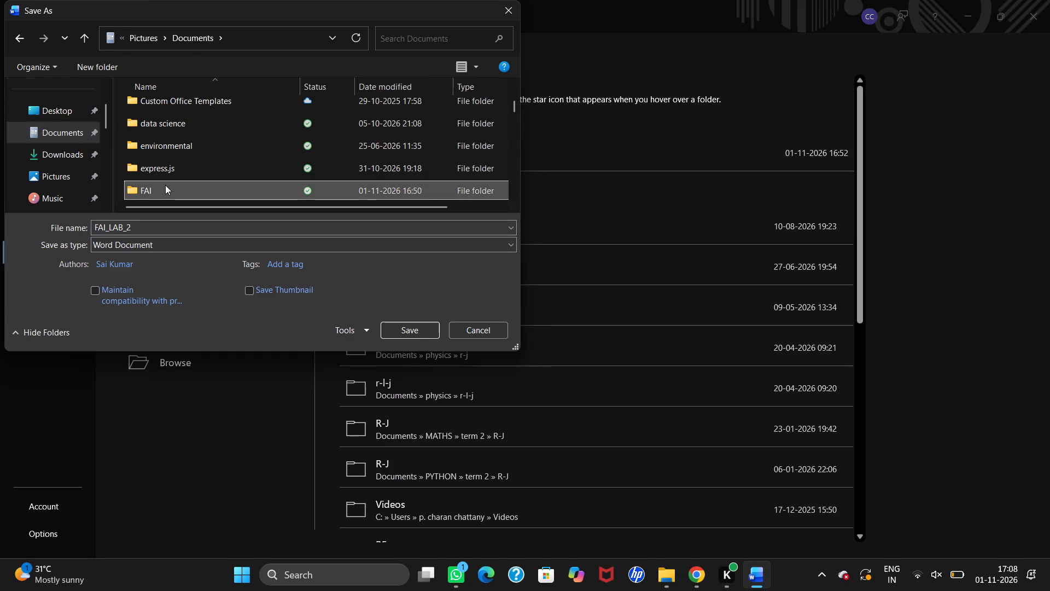
left_click(410, 321)
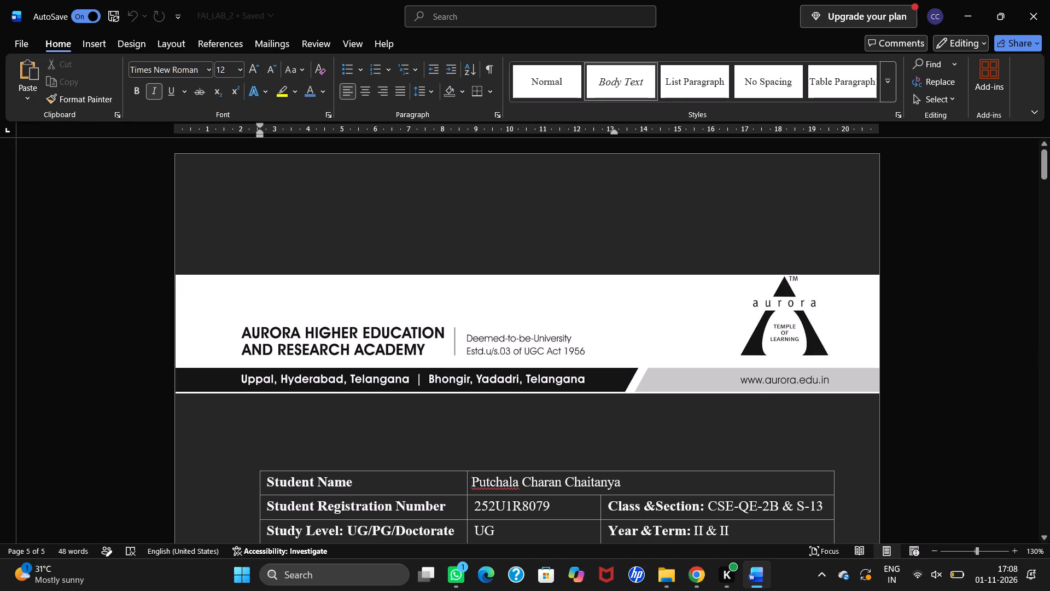
scroll(633, 234, "down", 1)
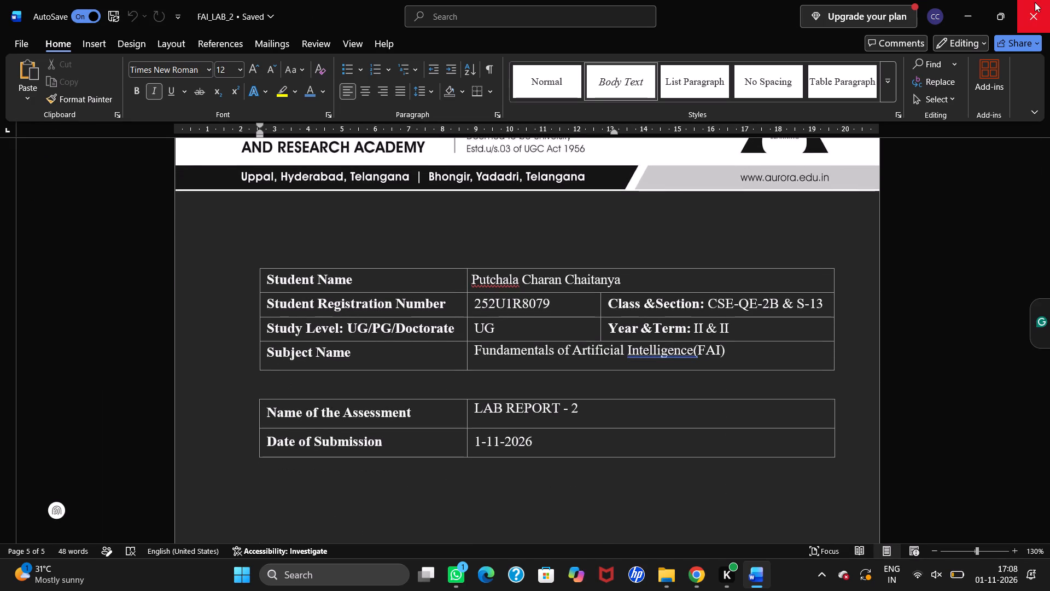
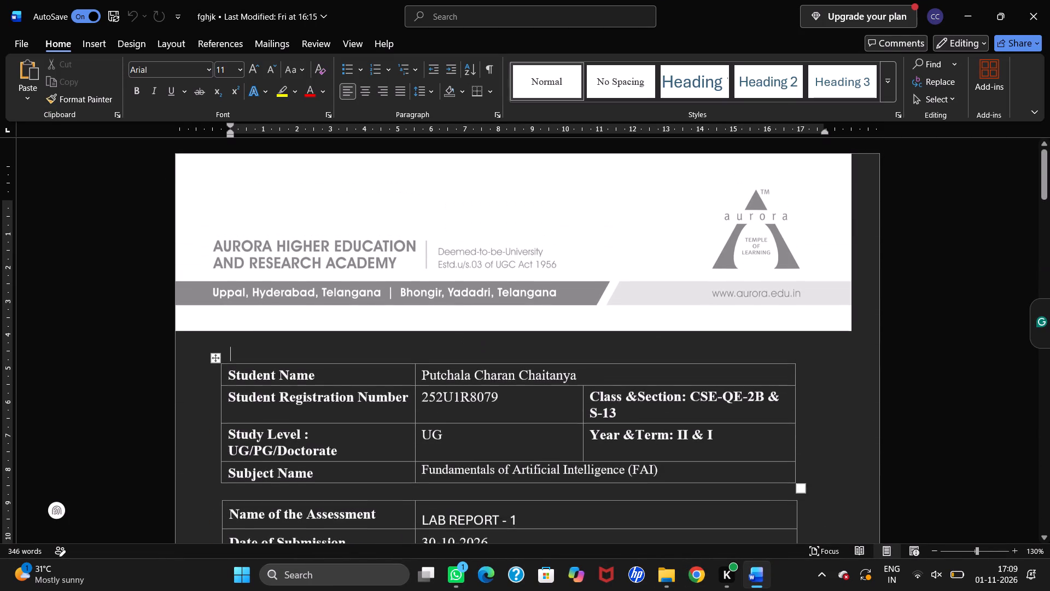
left_click(1020, 15)
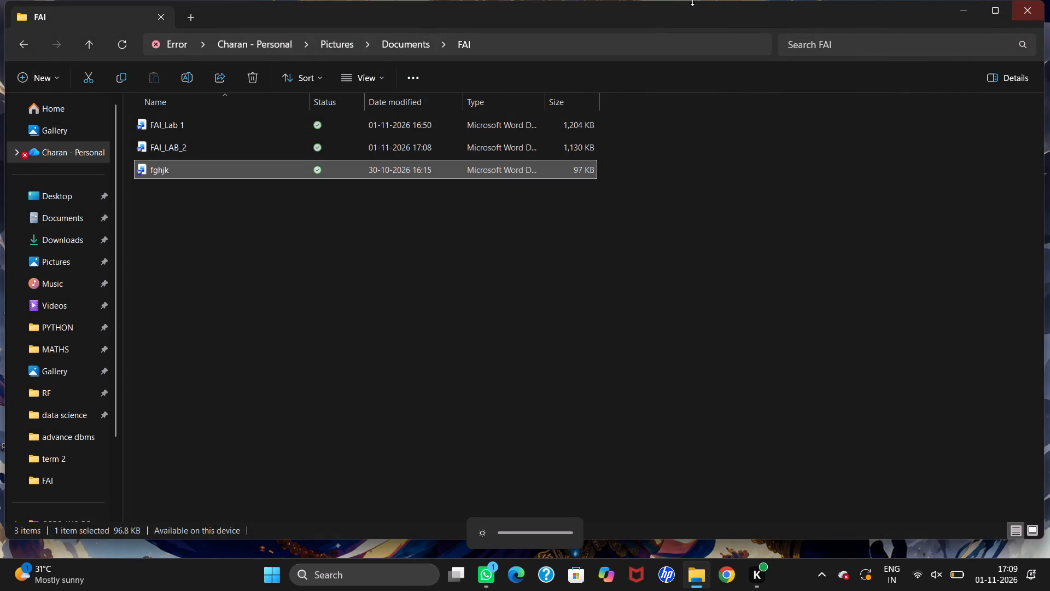
left_click(255, 84)
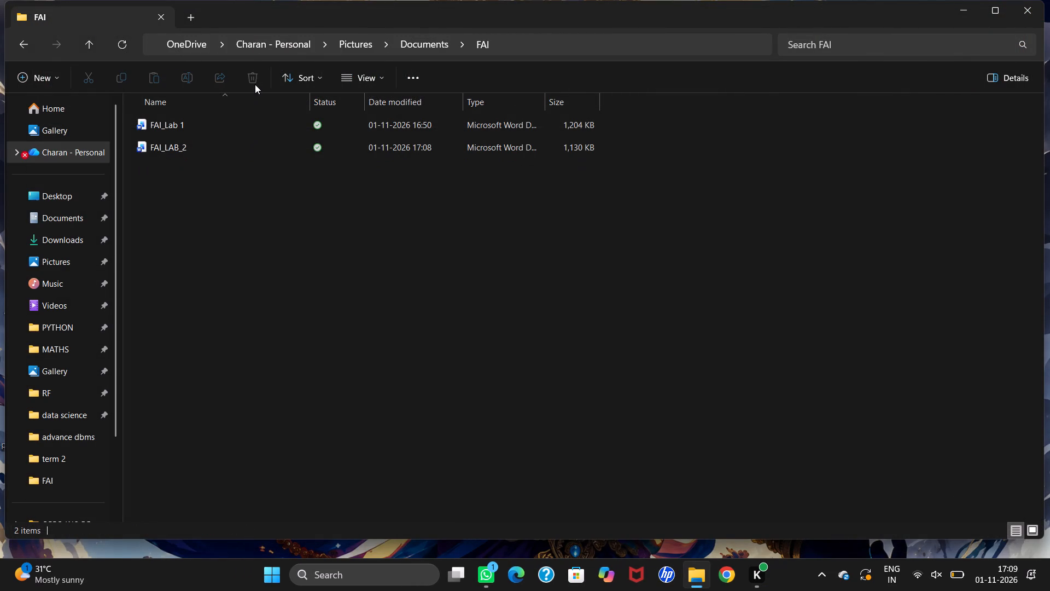
Open the FAI_Lab 1 report in Word and change its Year & Term entry to II & II.
double_click(214, 118)
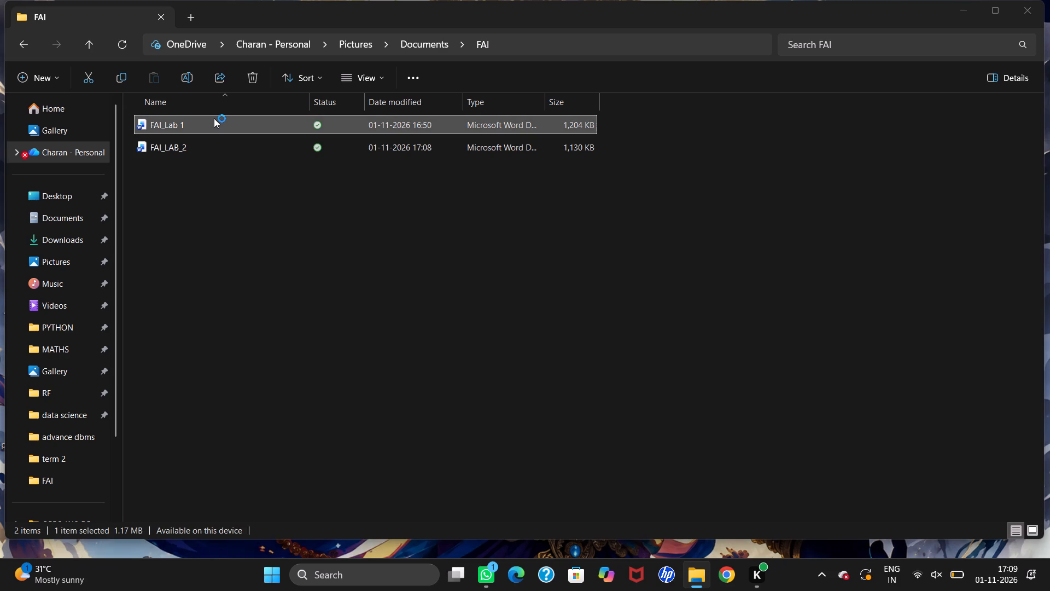
scroll(437, 309, "down", 2)
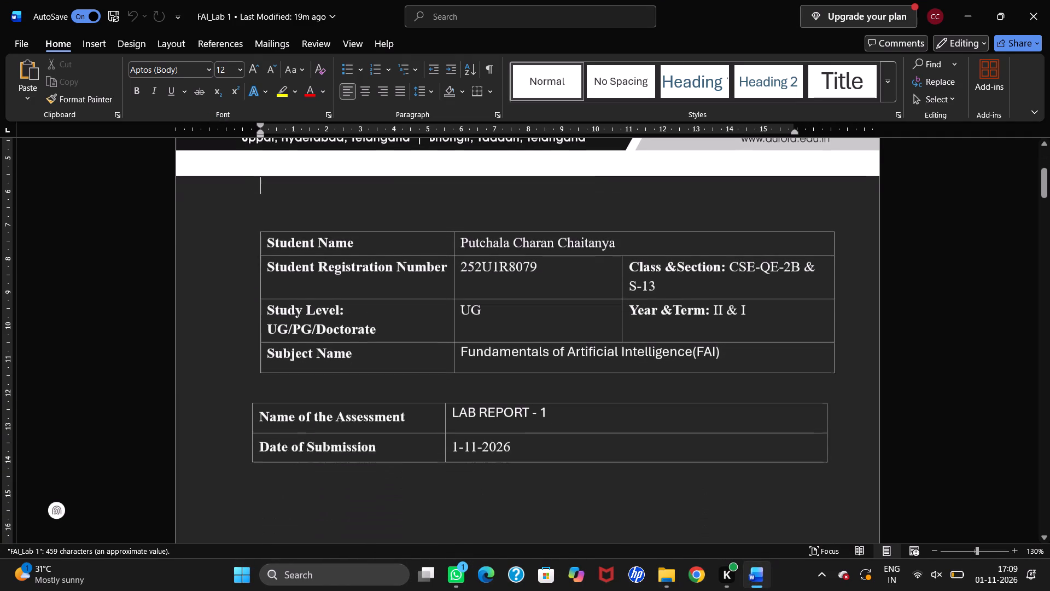
scroll(437, 309, "down", 1)
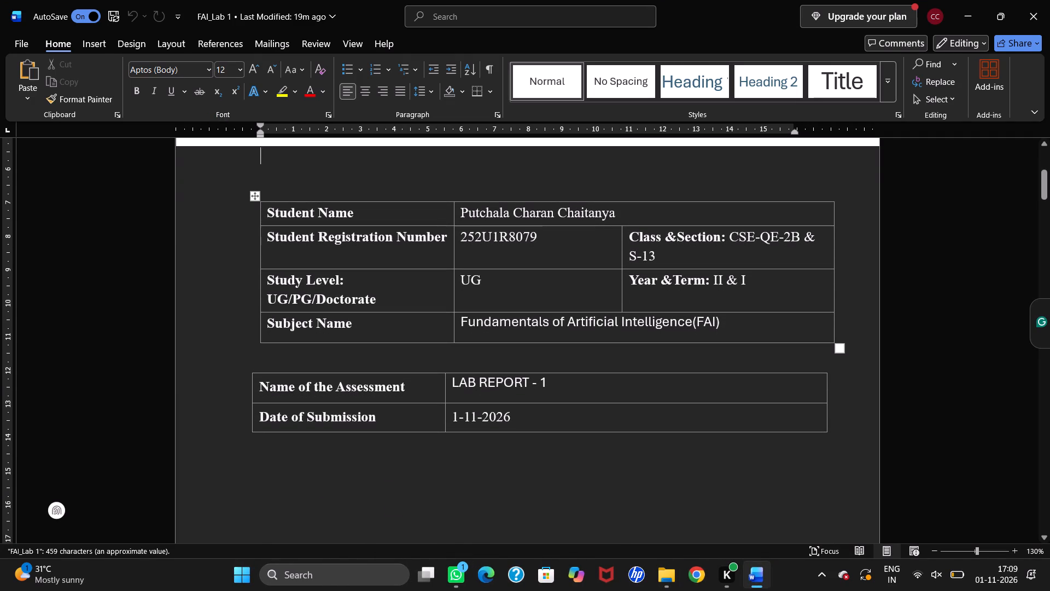
left_click(749, 283)
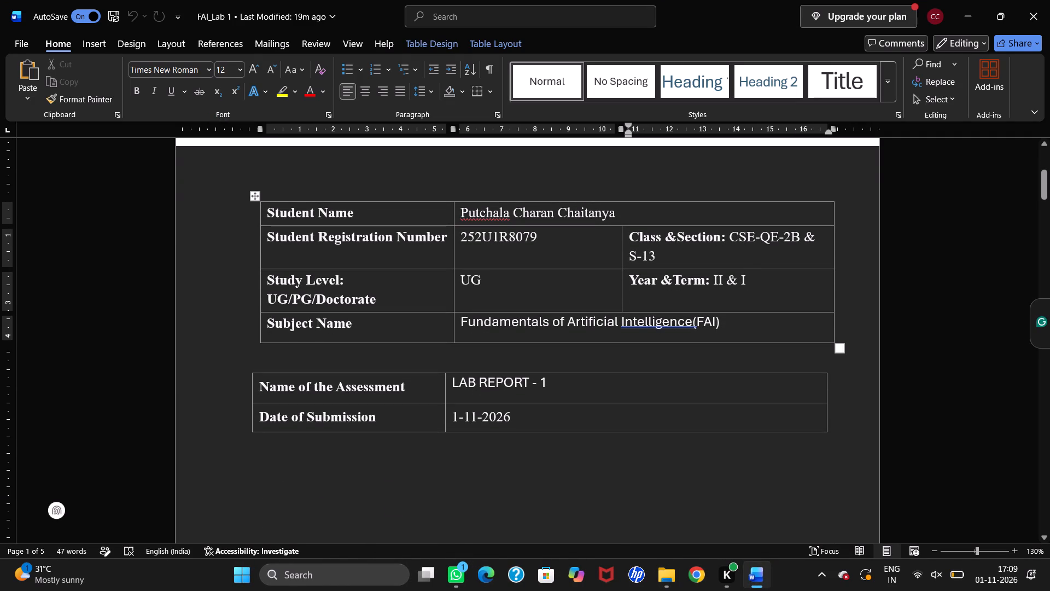
key("shift+i")
Review the rest of the FAI_Lab 1 report, checking the Colab captures and link sections of both experiments.
scroll(699, 337, "down", 4)
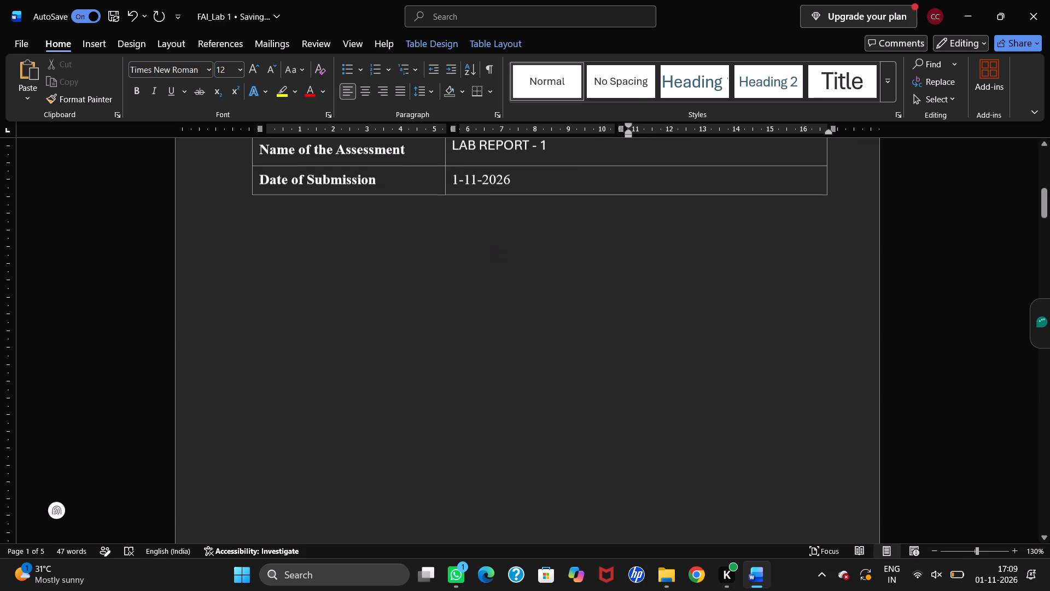
scroll(699, 337, "down", 5)
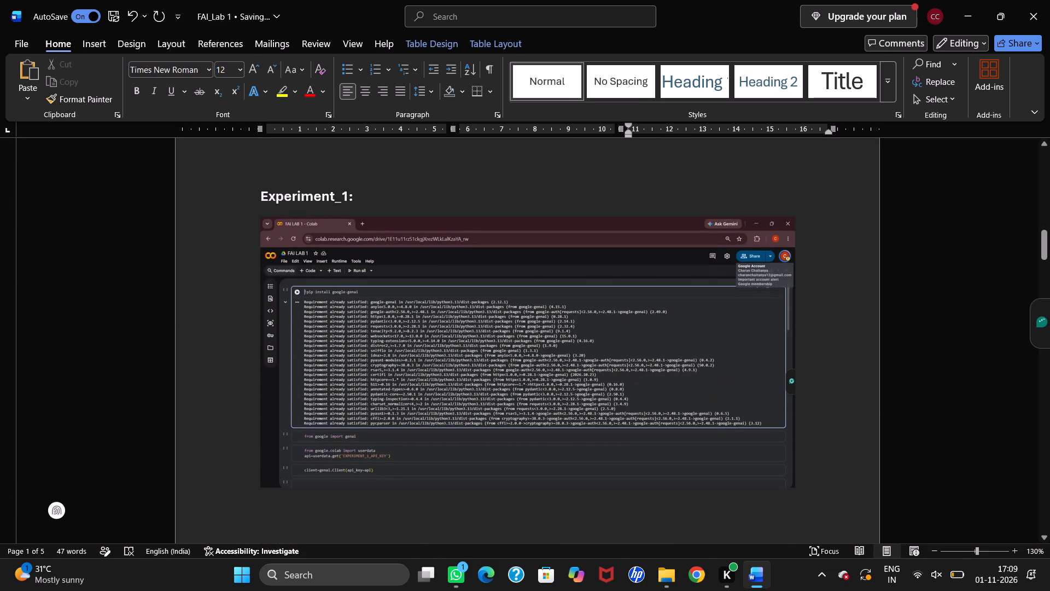
scroll(699, 337, "down", 4)
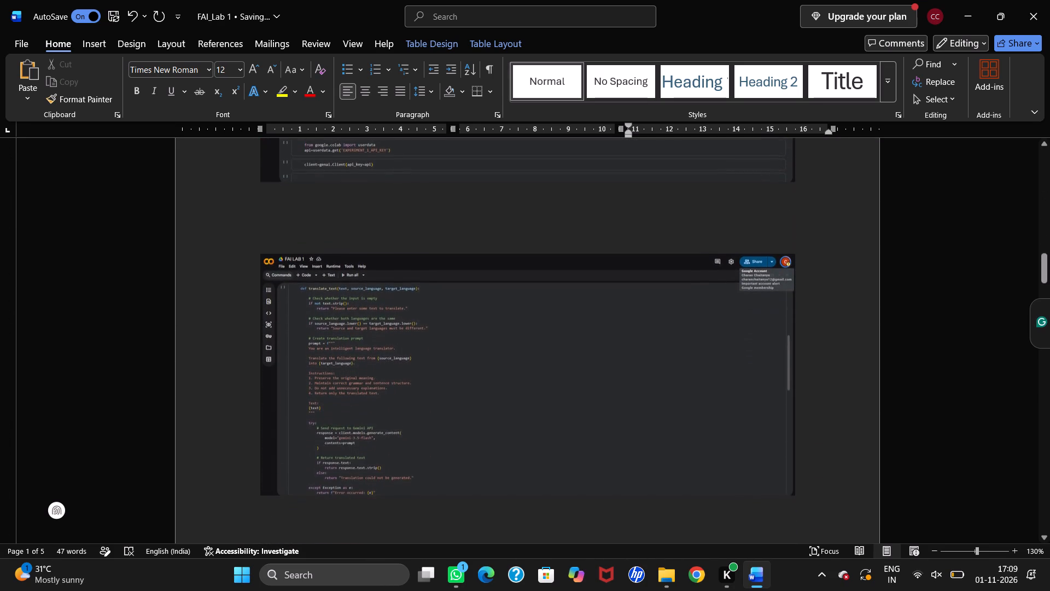
scroll(699, 337, "down", 5)
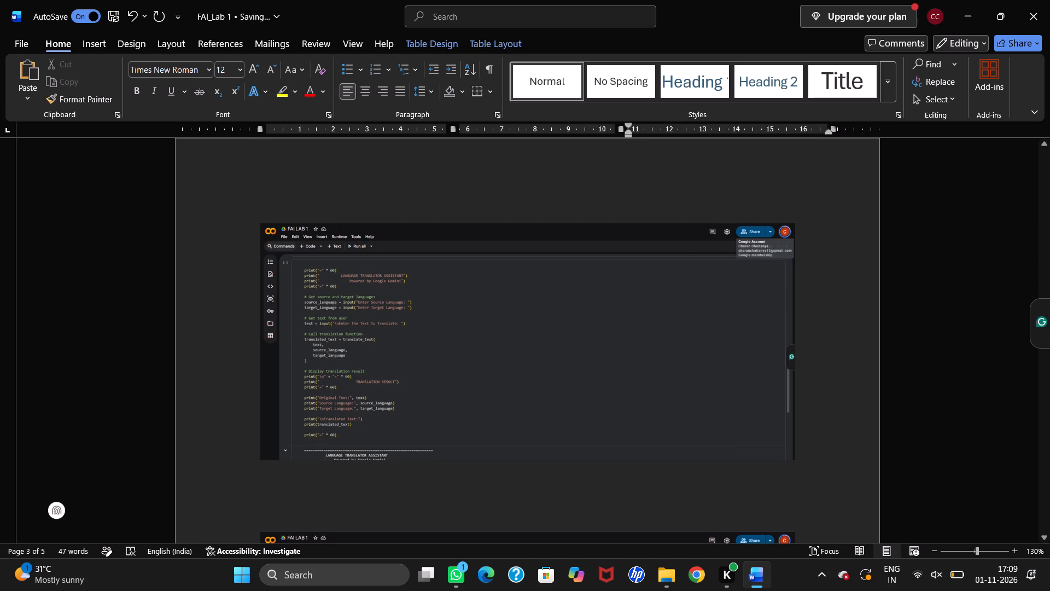
scroll(699, 337, "down", 4)
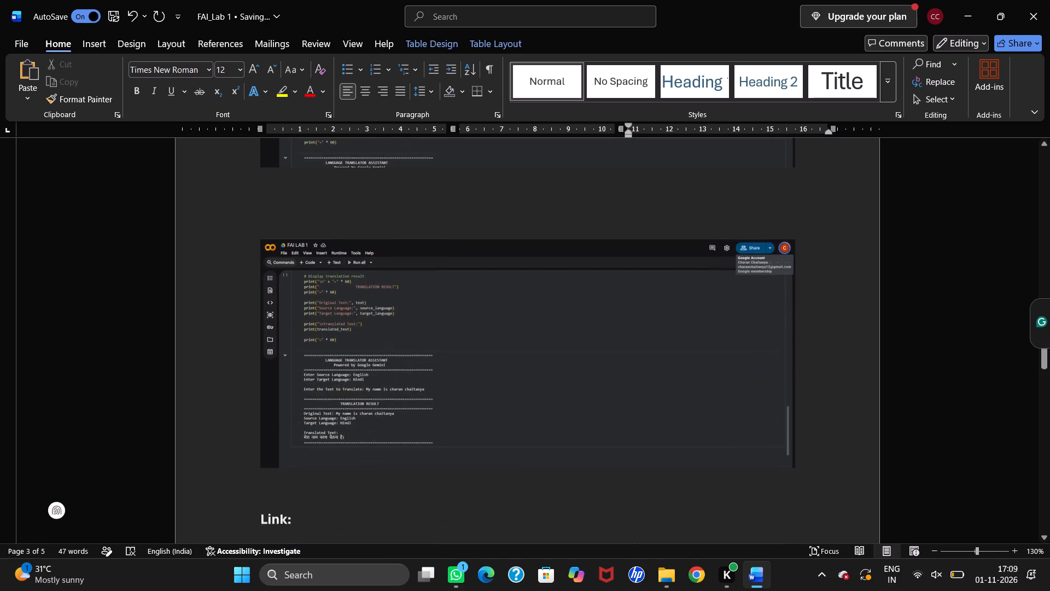
scroll(699, 337, "down", 3)
scroll(699, 337, "right", 1)
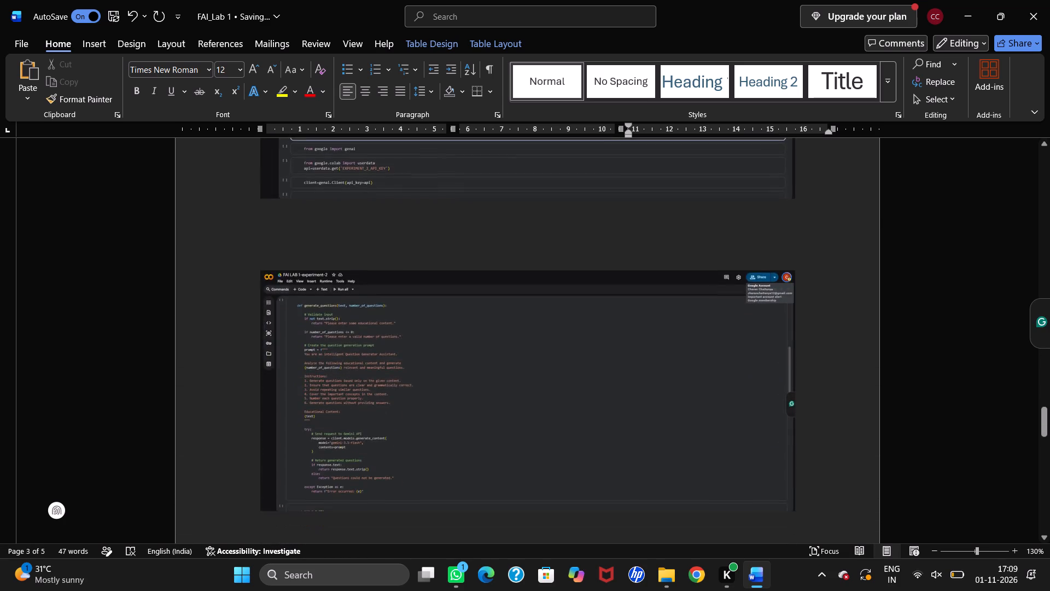
scroll(699, 337, "right", 2)
scroll(699, 337, "down", 1)
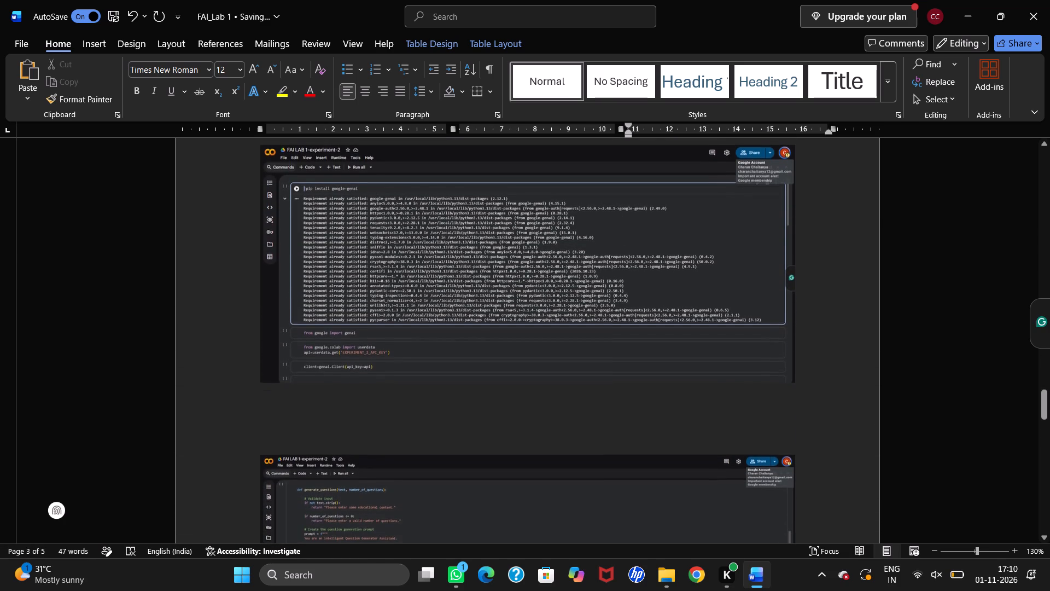
scroll(699, 337, "down", 6)
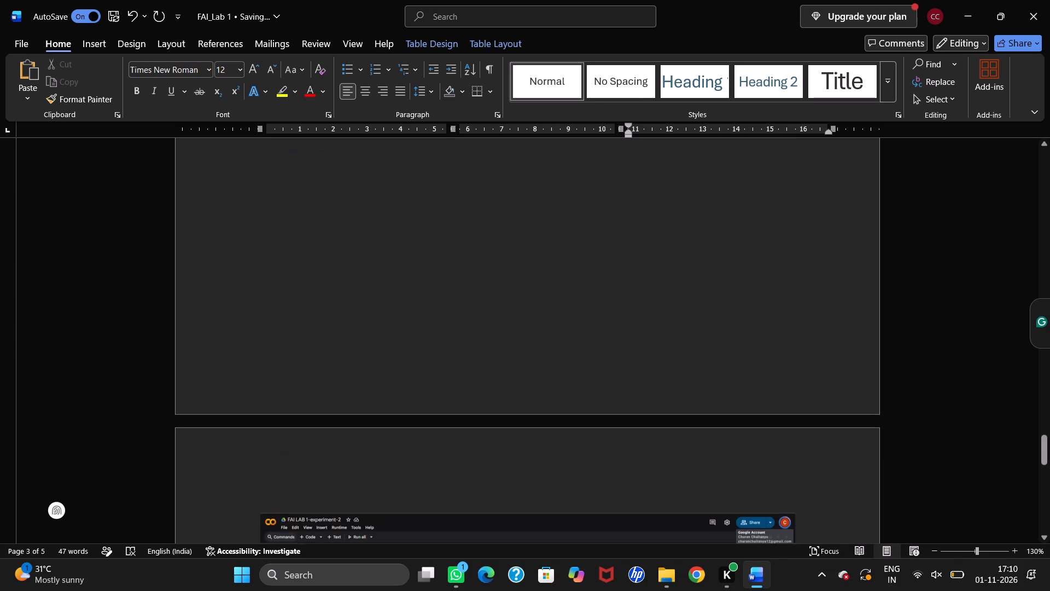
scroll(699, 337, "down", 5)
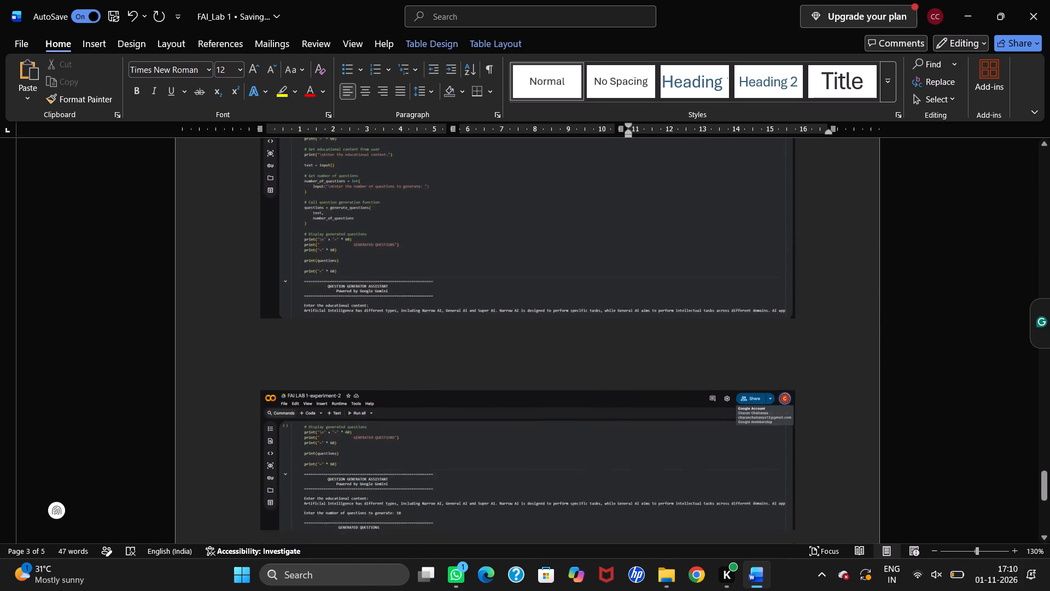
scroll(699, 337, "down", 2)
scroll(699, 337, "right", 1)
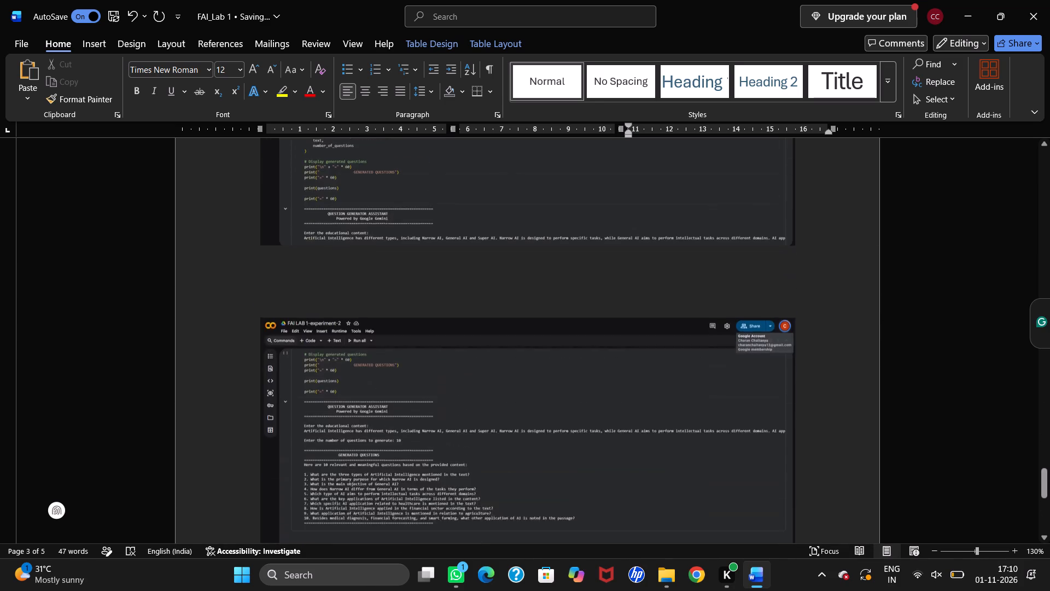
scroll(699, 337, "right", 1)
scroll(699, 337, "down", 9)
scroll(699, 337, "up", 6)
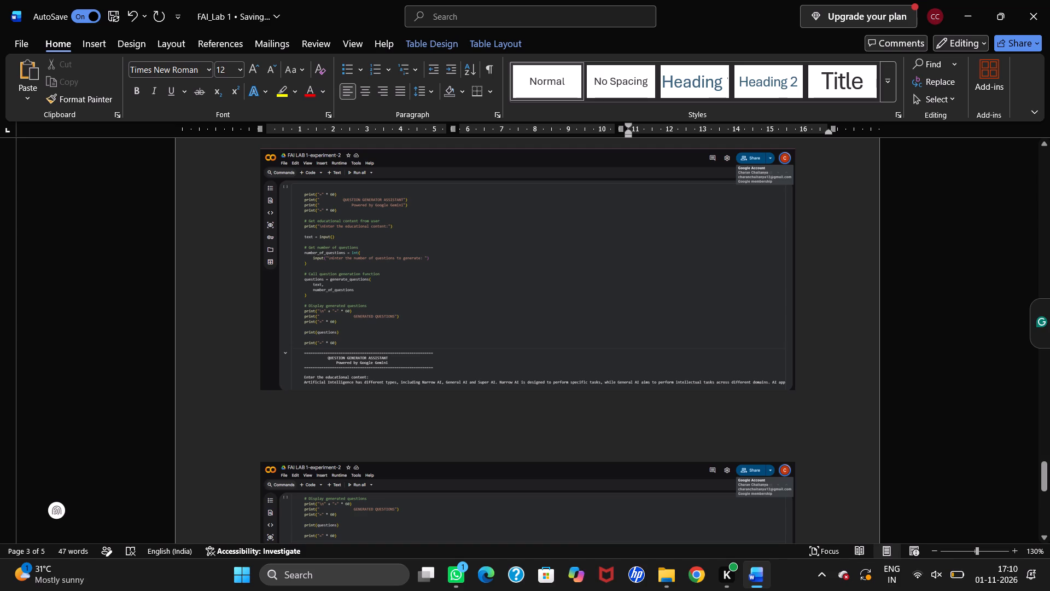
Save the FAI_Lab 1 report and close it.
key("ctrl+s")
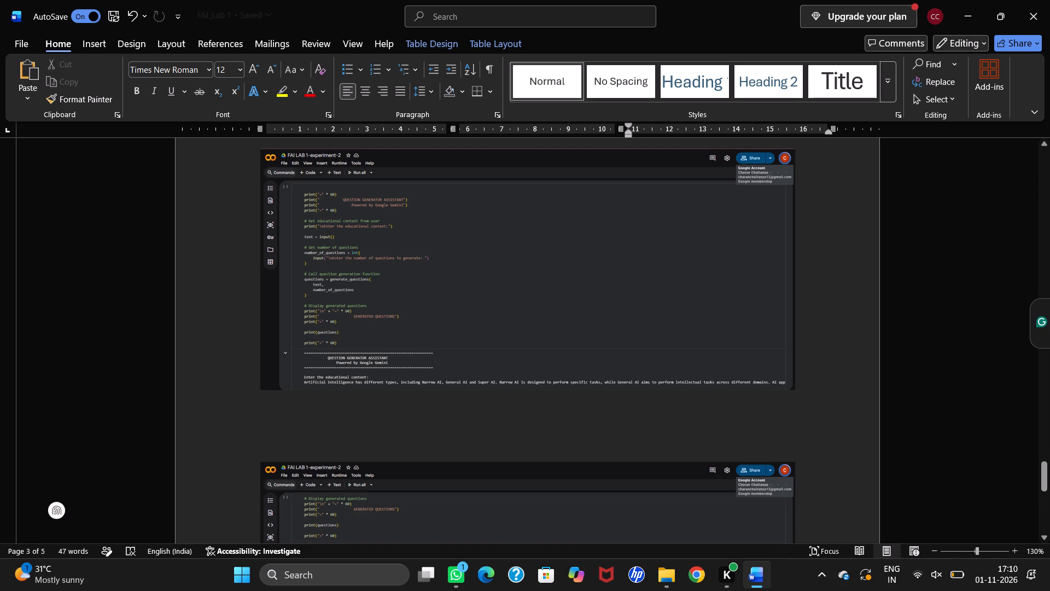
scroll(787, 241, "up", 8)
left_click(1039, 27)
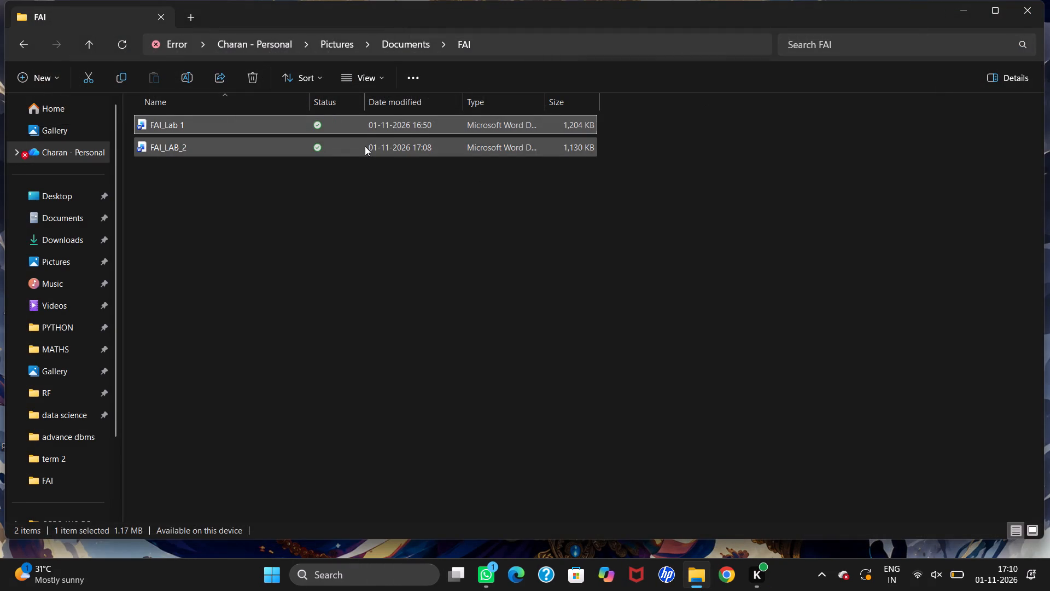
double_click(365, 146)
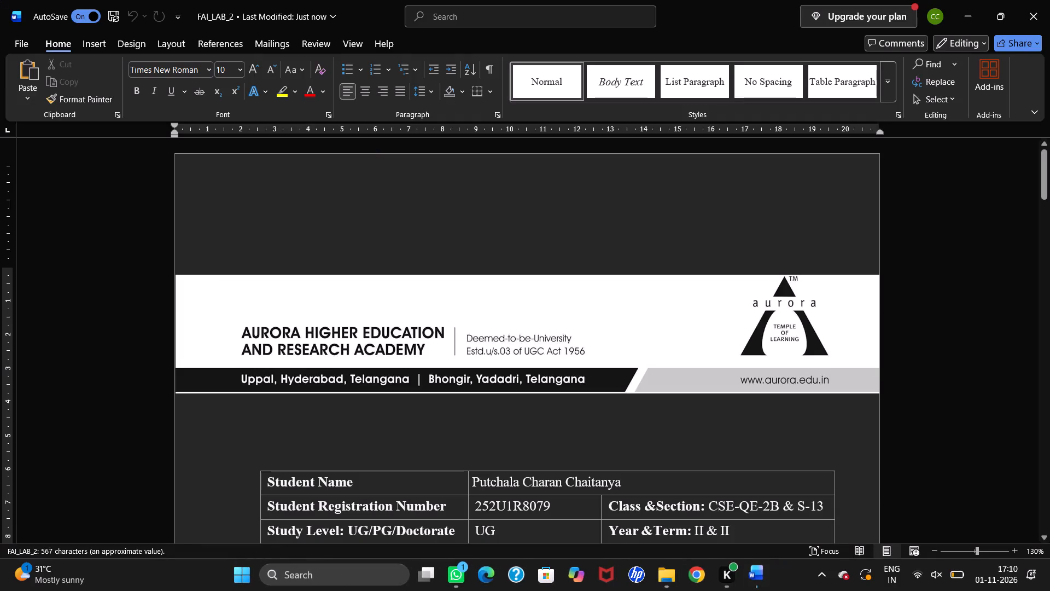
scroll(510, 297, "down", 7)
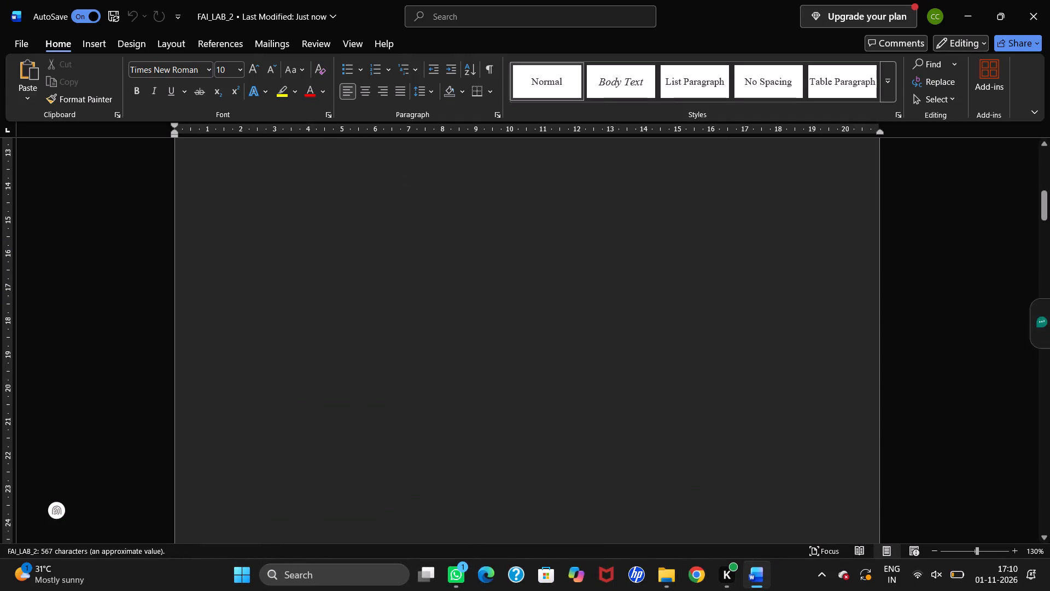
scroll(510, 297, "down", 6)
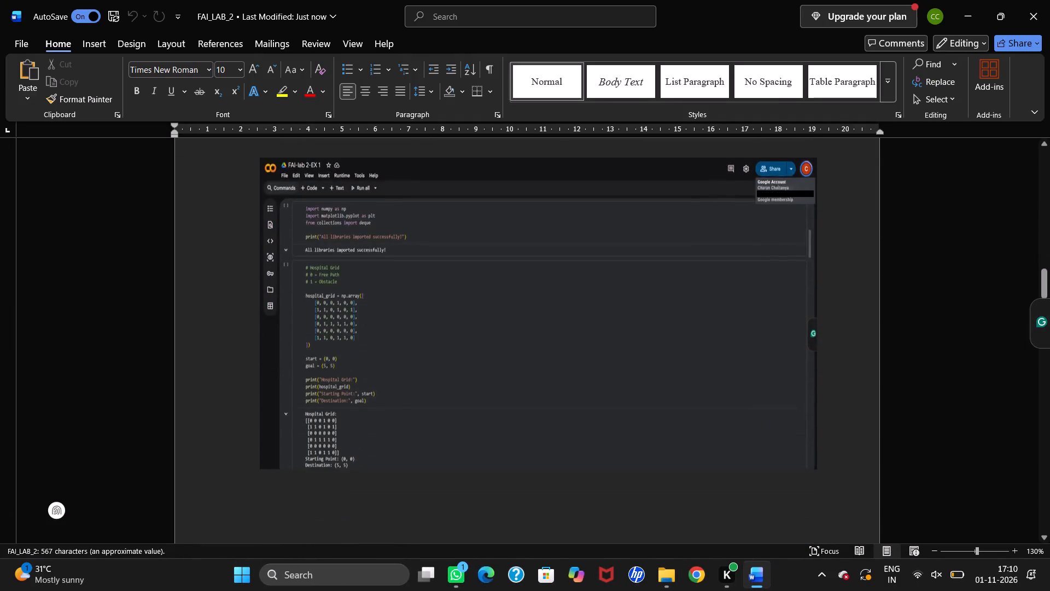
scroll(510, 297, "down", 5)
scroll(510, 297, "up", 2)
scroll(510, 297, "down", 1)
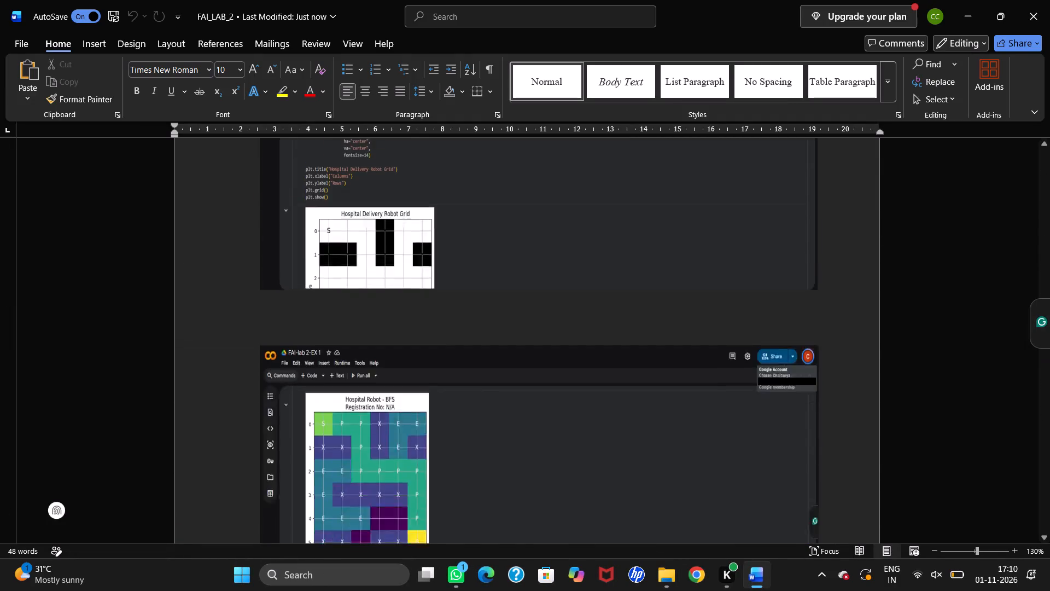
scroll(510, 297, "down", 3)
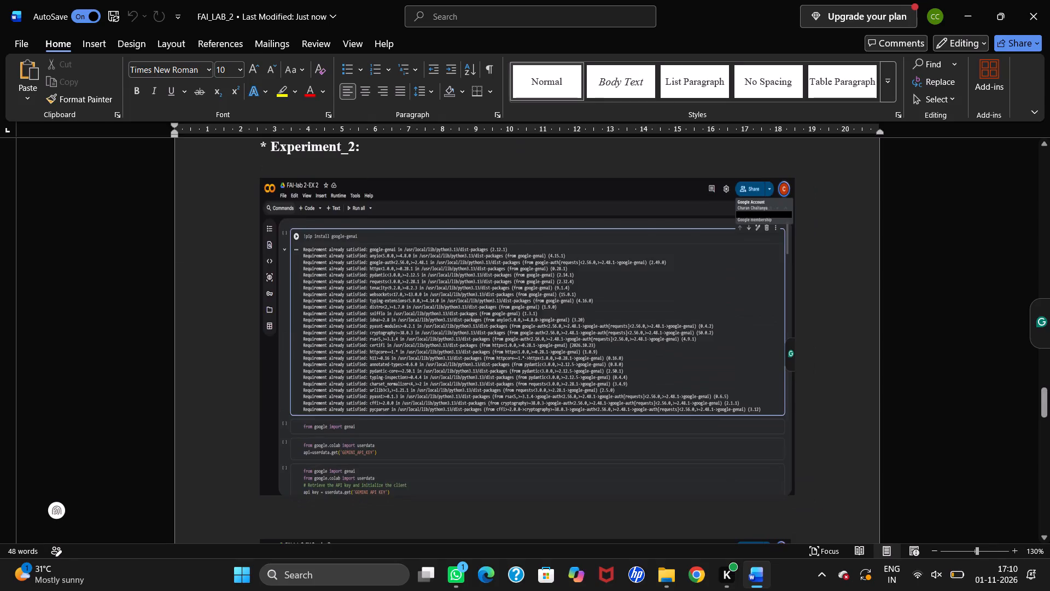
scroll(510, 297, "down", 7)
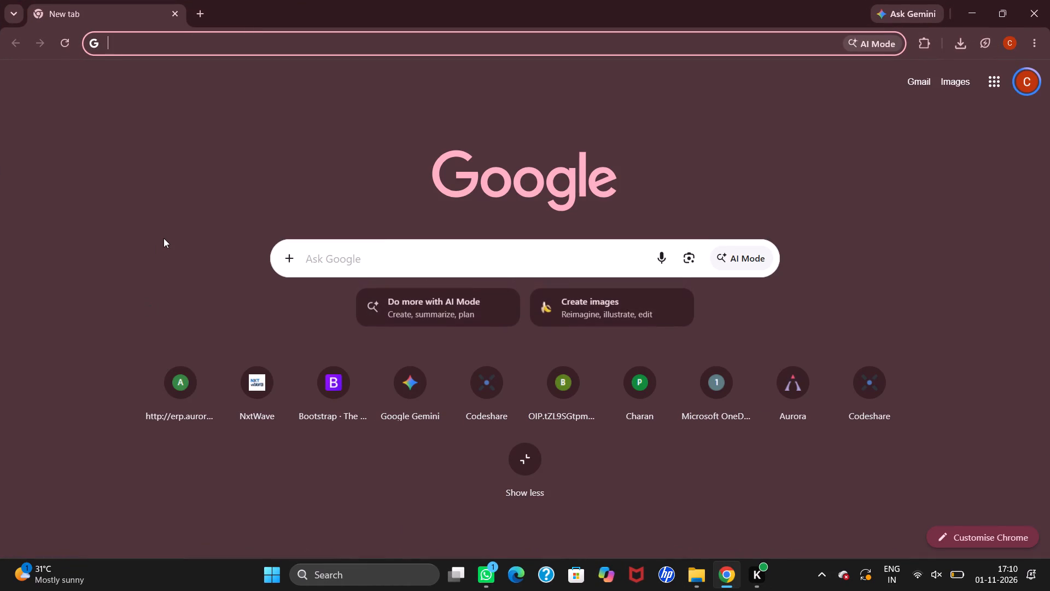
type("word to")
key("Return")
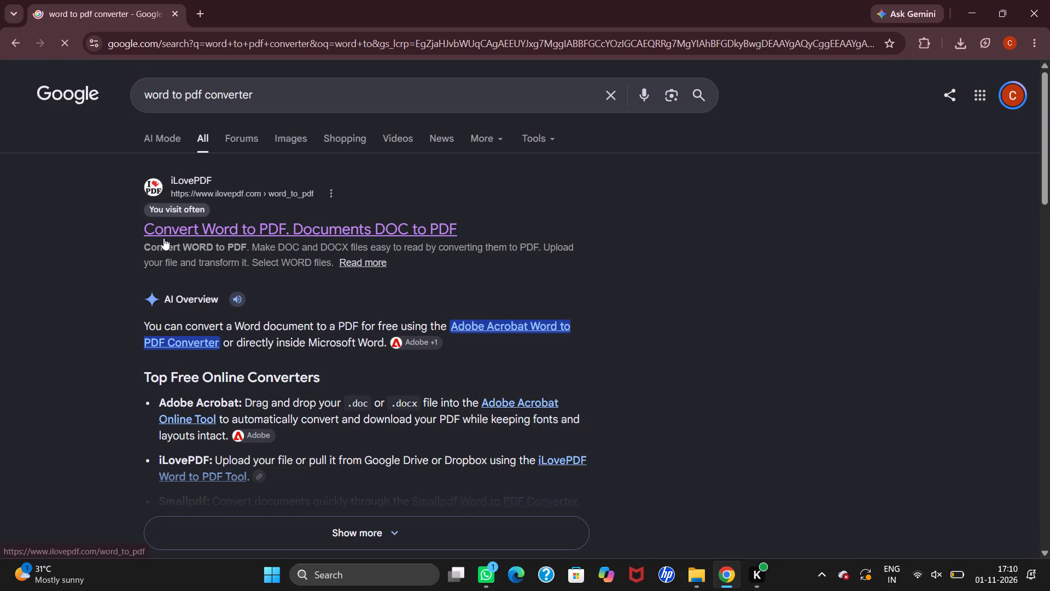
left_click(206, 240)
left_click(203, 230)
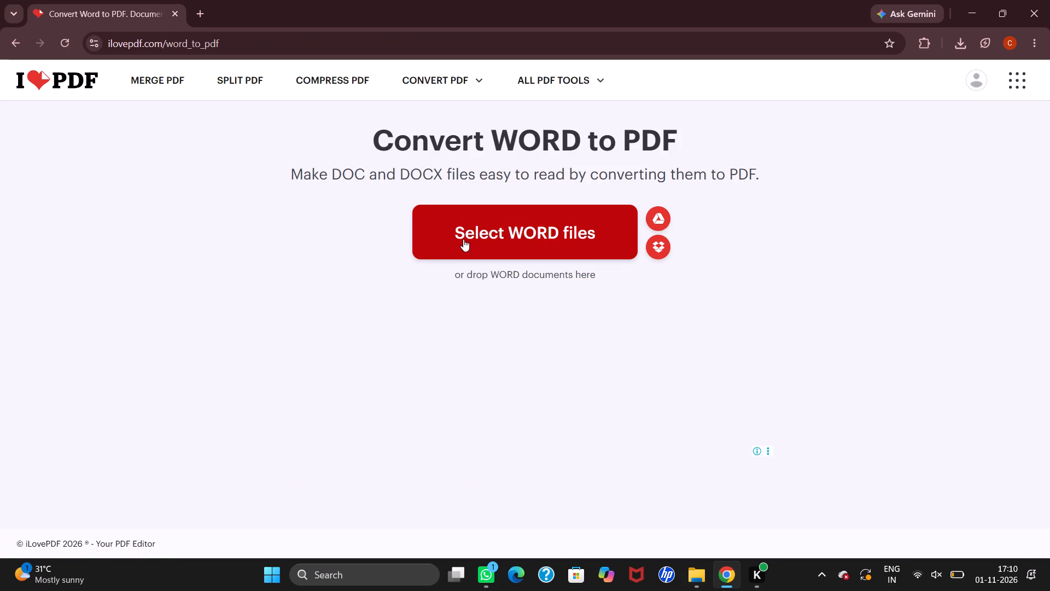
Upload the FAI_Lab 1 Word report from the FAI folder in Documents and convert it to PDF.
left_click(463, 239)
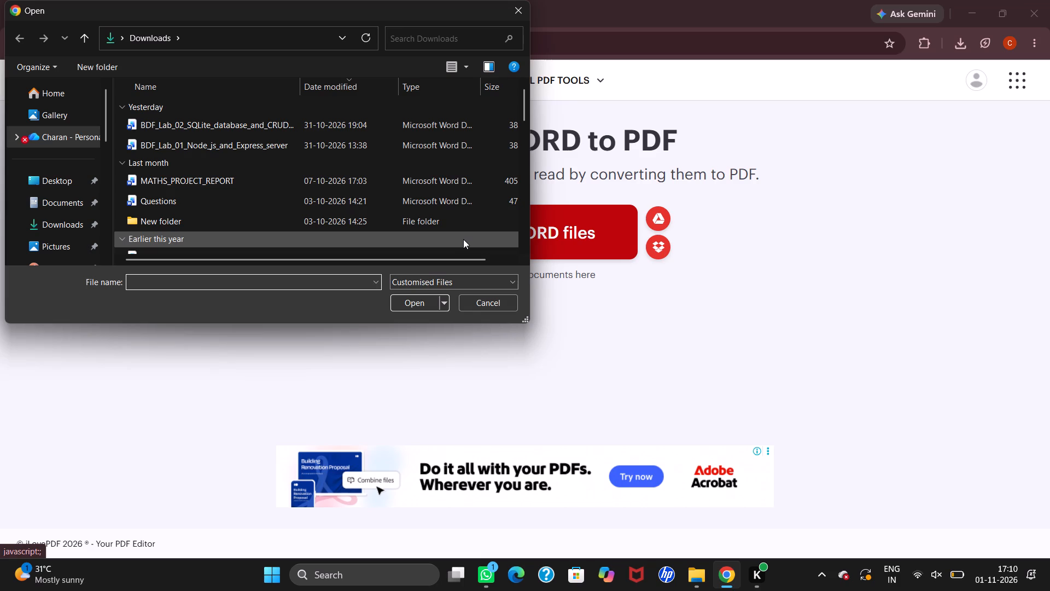
left_click(68, 206)
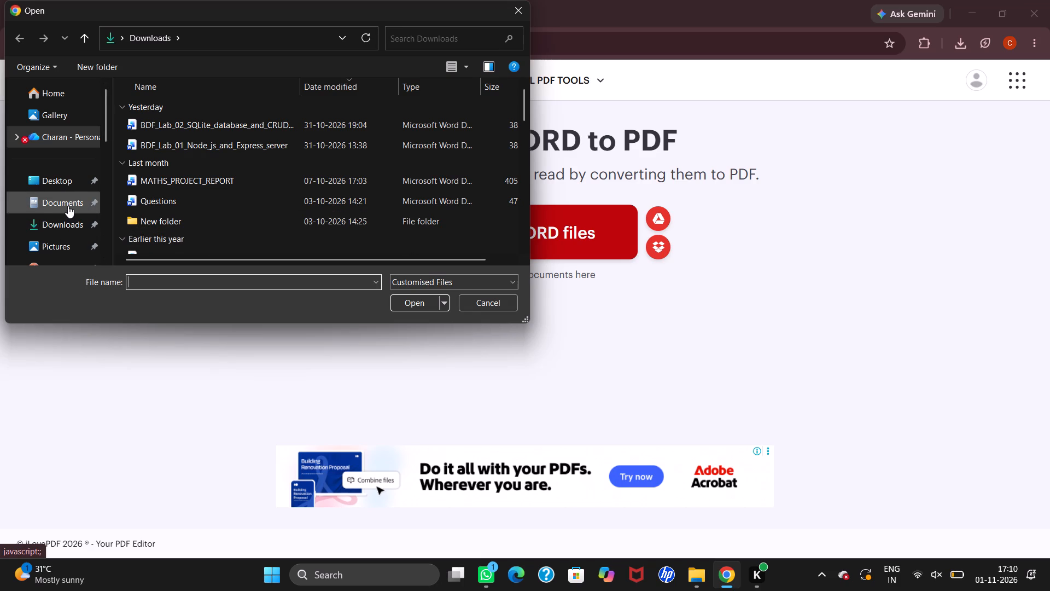
scroll(168, 237, "down", 1)
left_click(165, 136)
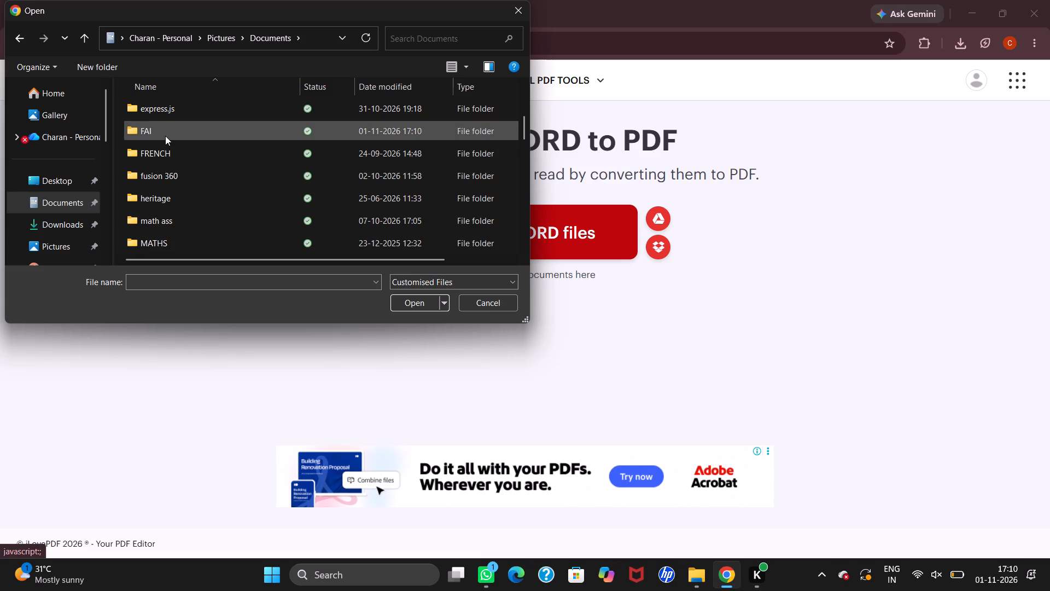
double_click(165, 136)
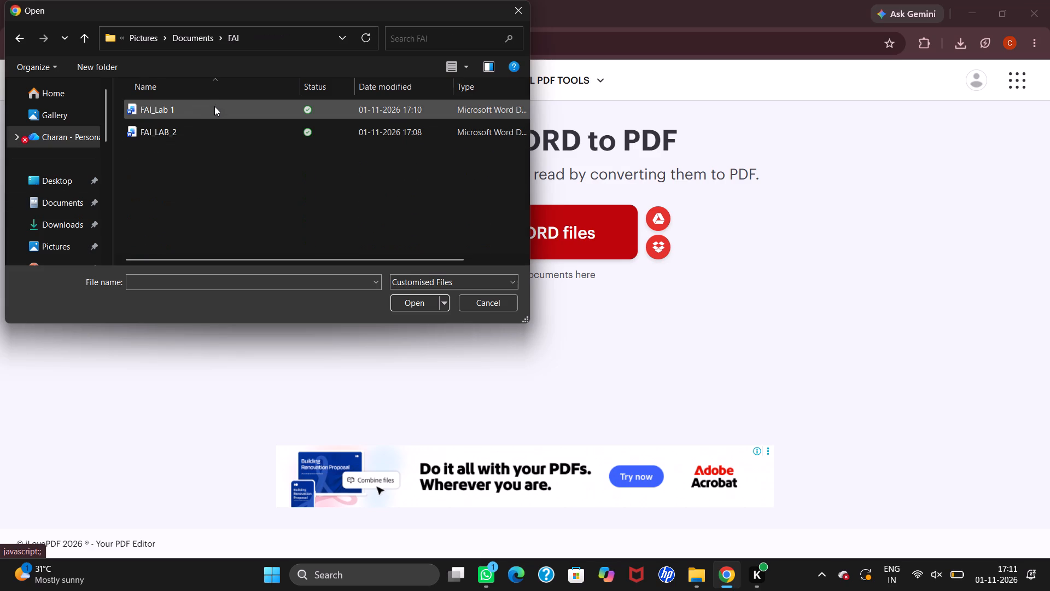
double_click(213, 107)
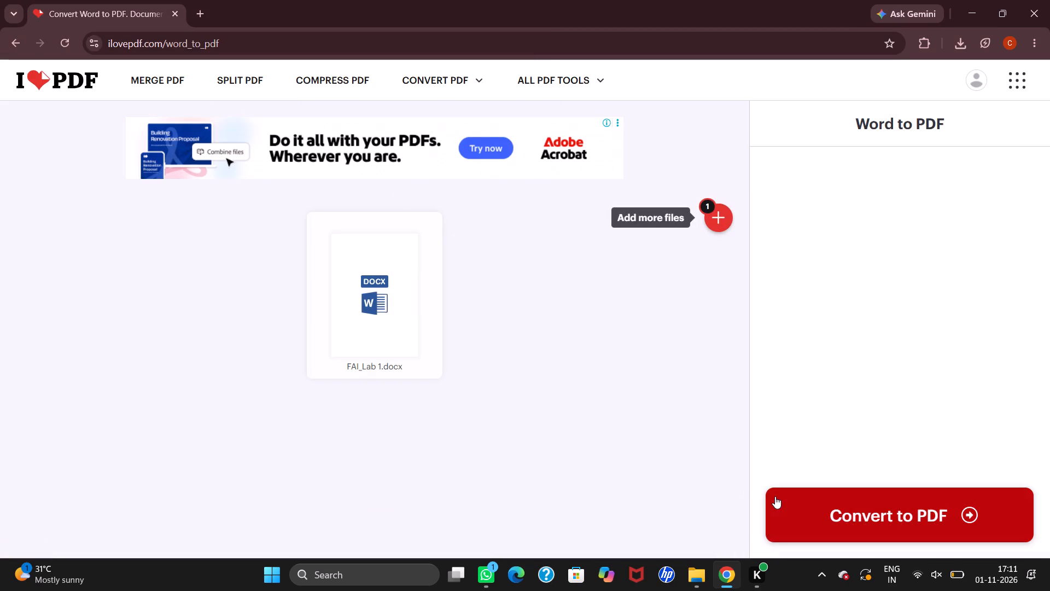
left_click(775, 496)
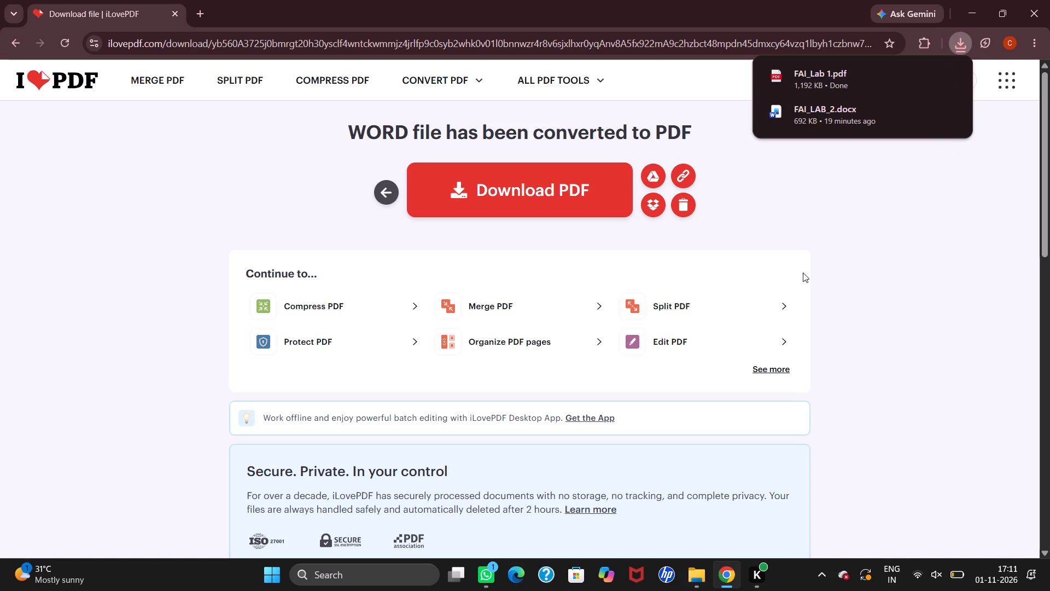
Return to the Word to PDF converter, convert the FAI_LAB_2 report to PDF and close the browser.
left_click(378, 192)
left_click(470, 251)
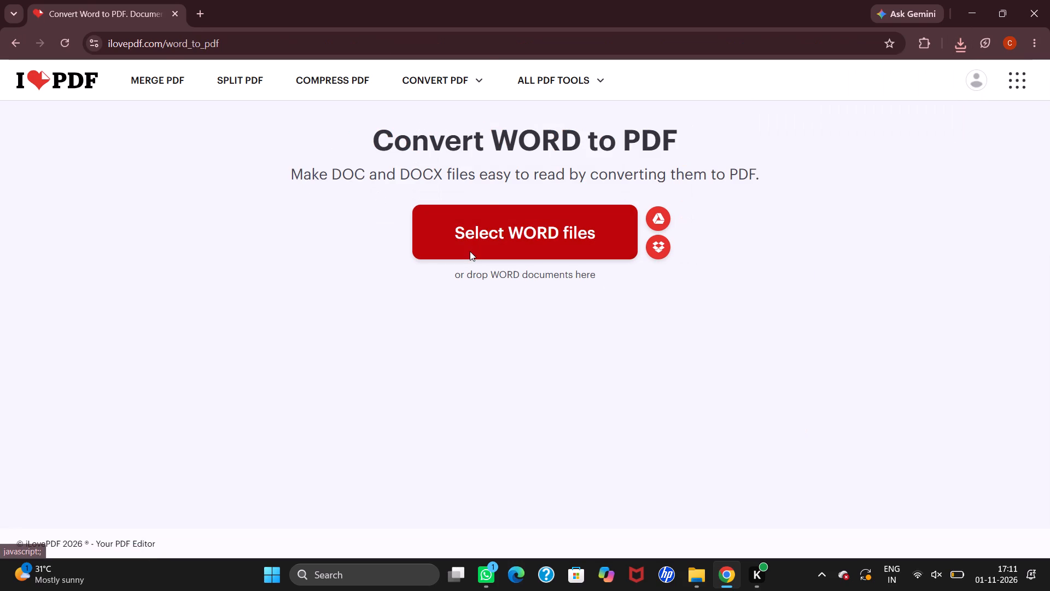
double_click(208, 142)
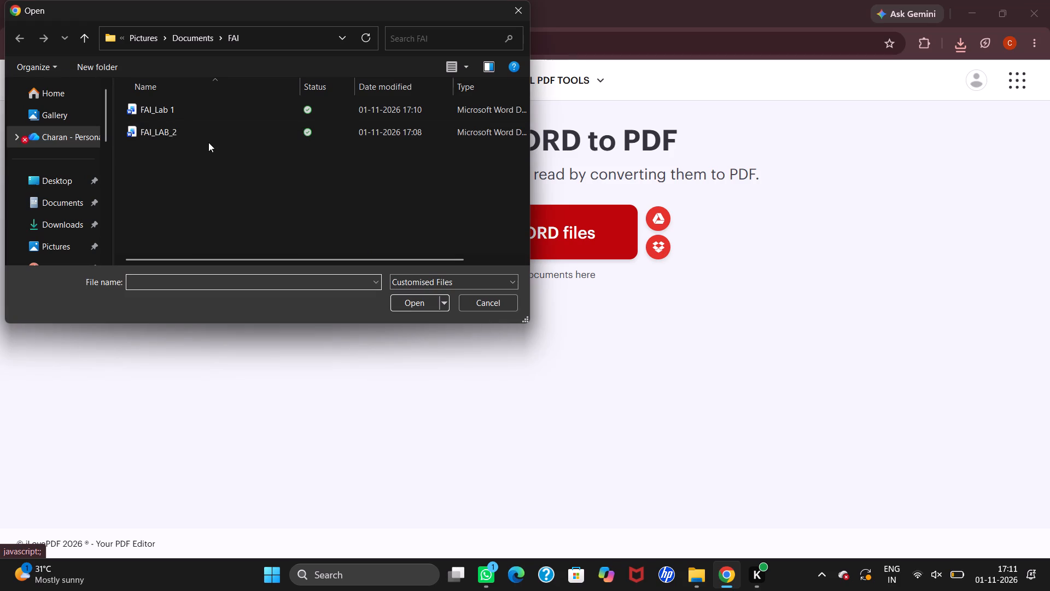
double_click(203, 138)
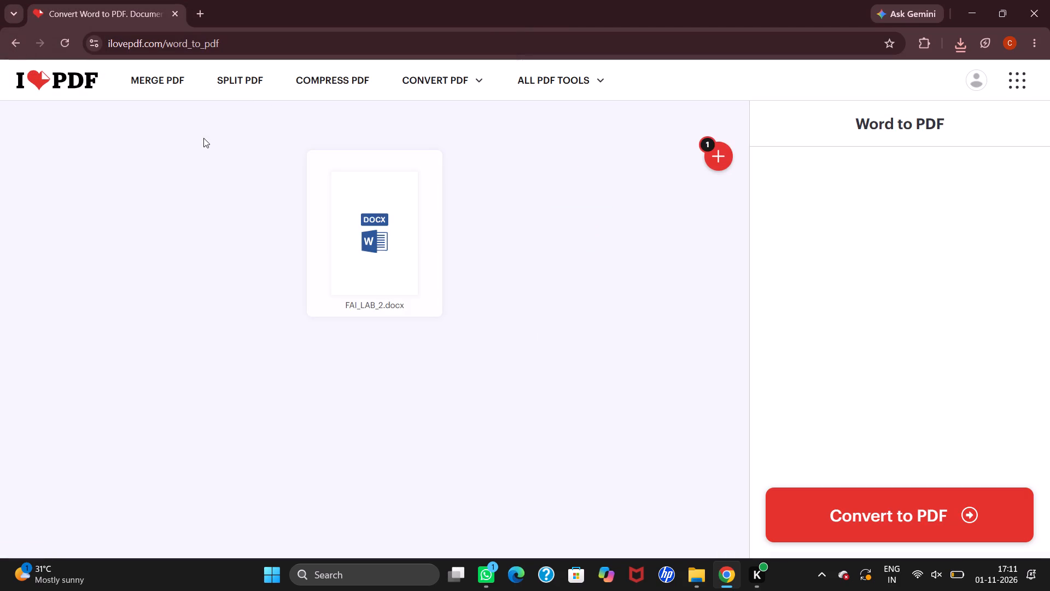
left_click(900, 498)
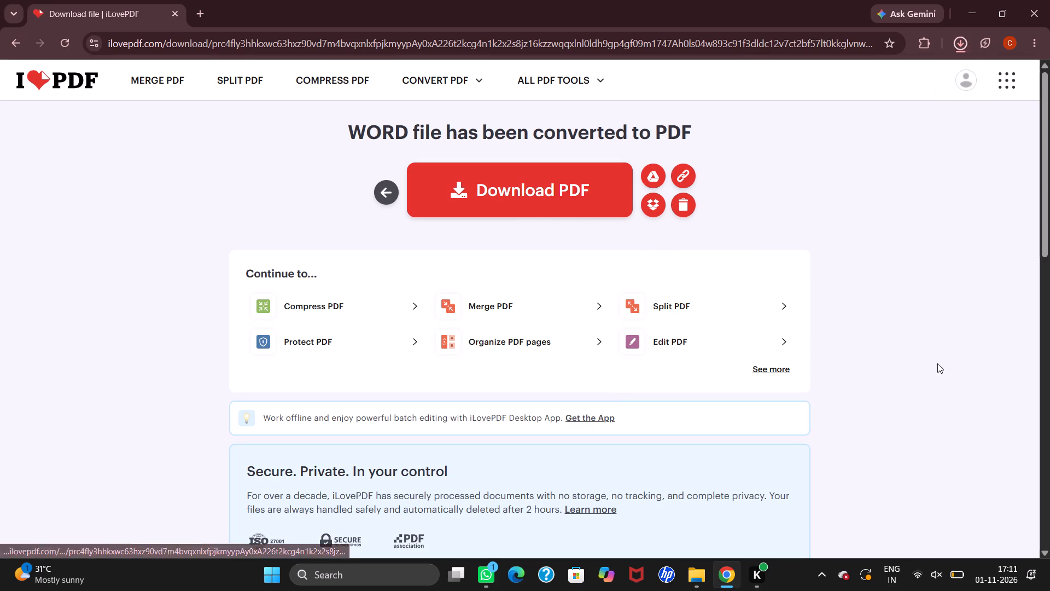
left_click(1041, 1)
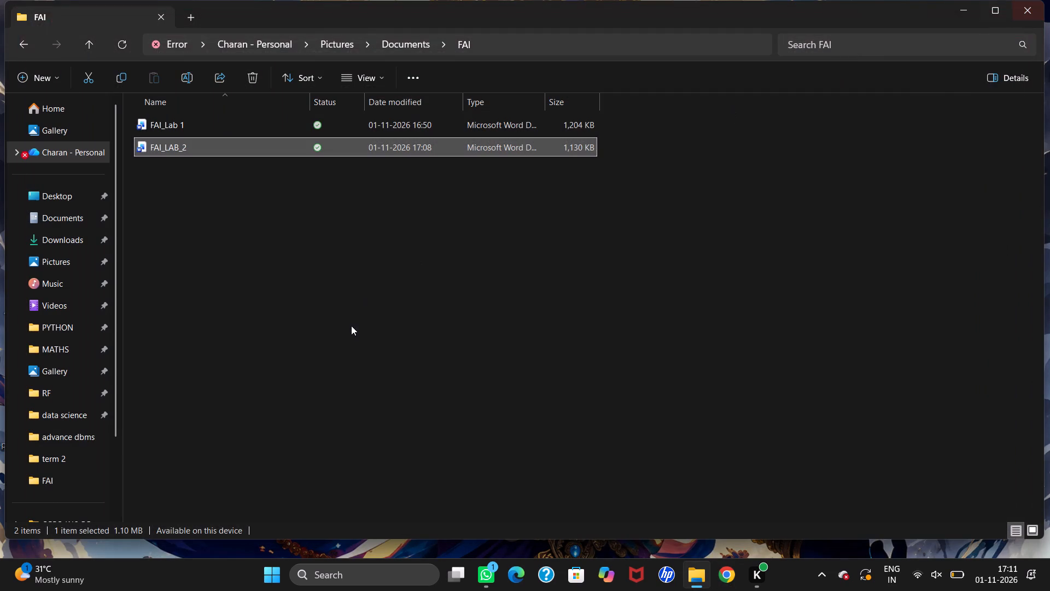
Move the FAI_Lab 1 and FAI_LAB_2 PDFs from Downloads into the FAI folder in Documents.
left_click(51, 229)
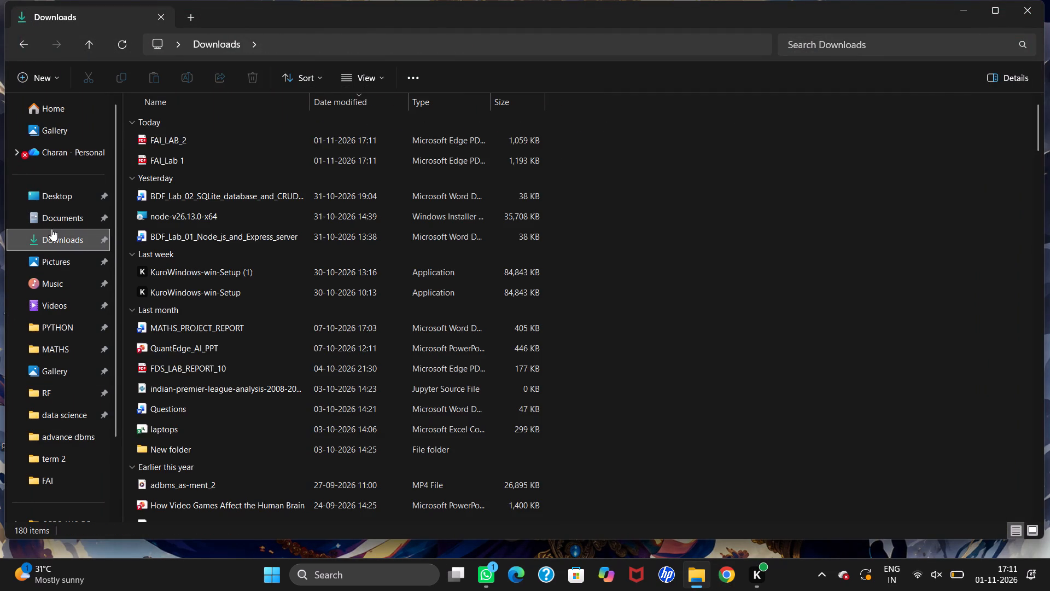
left_click_drag(204, 161, 163, 140)
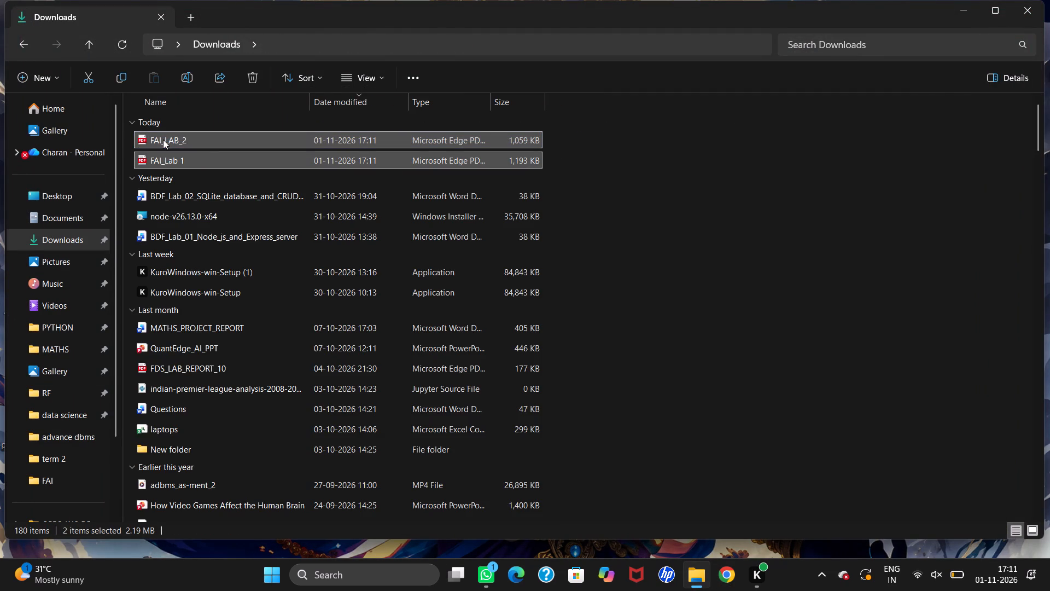
key("ctrl+x")
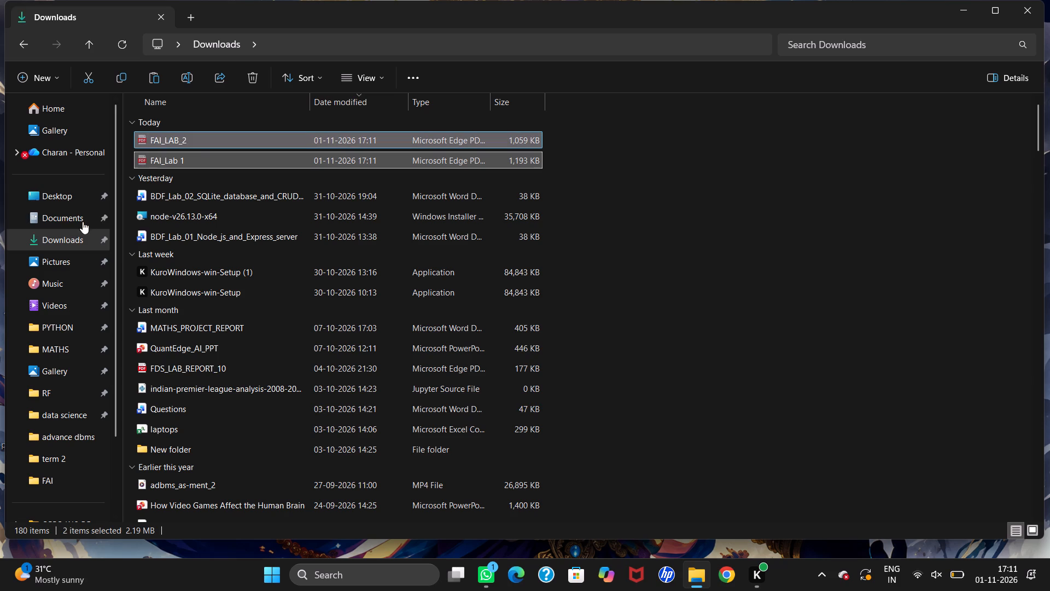
left_click(57, 224)
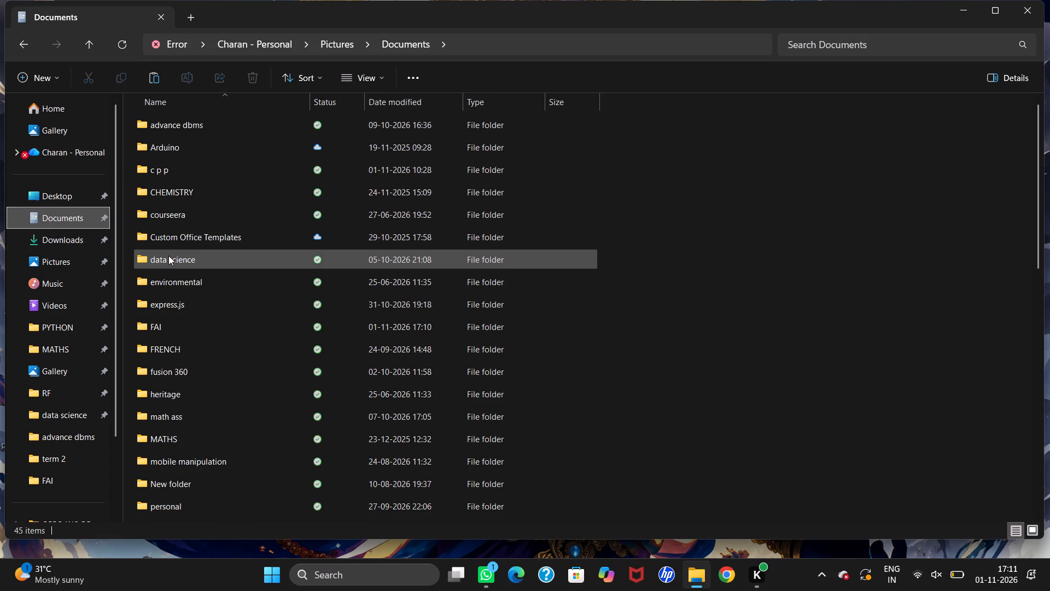
double_click(167, 325)
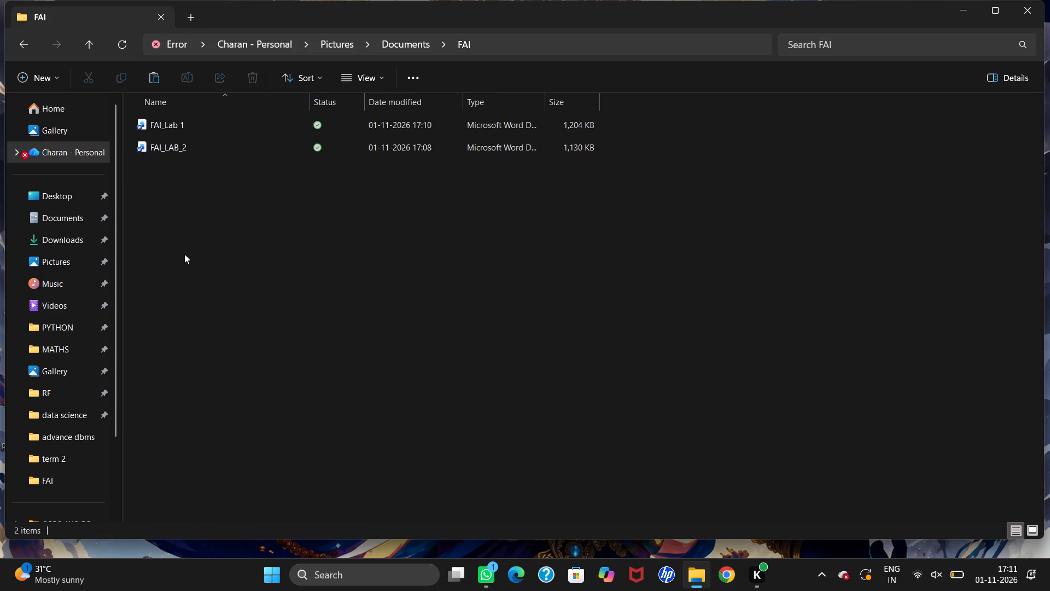
key("ctrl+v")
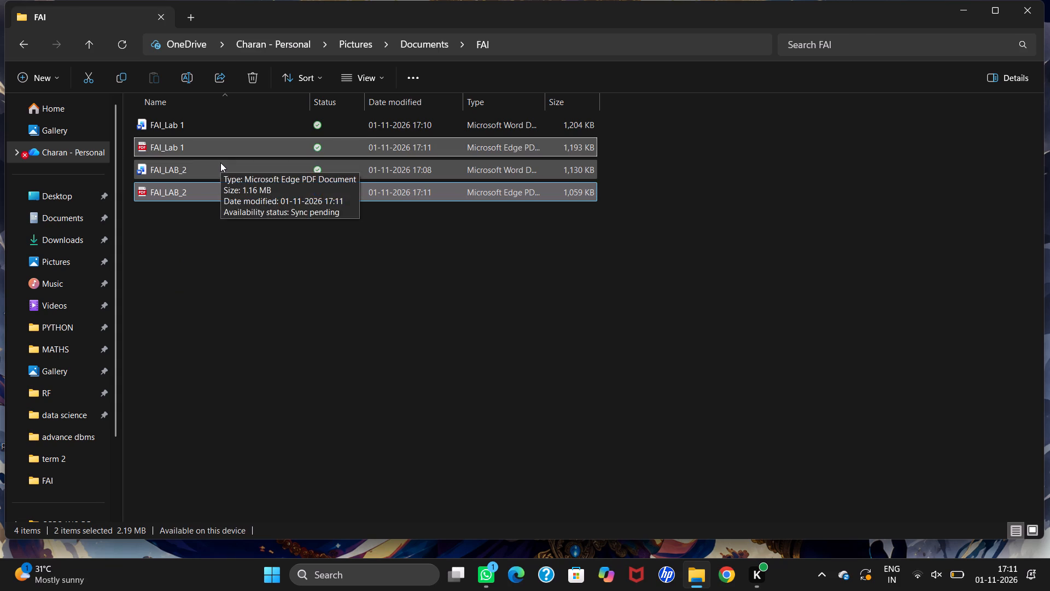
Open the FAI_Lab 1 PDF from the FAI folder and check its student details, experiment captures and Colab links.
double_click(220, 163)
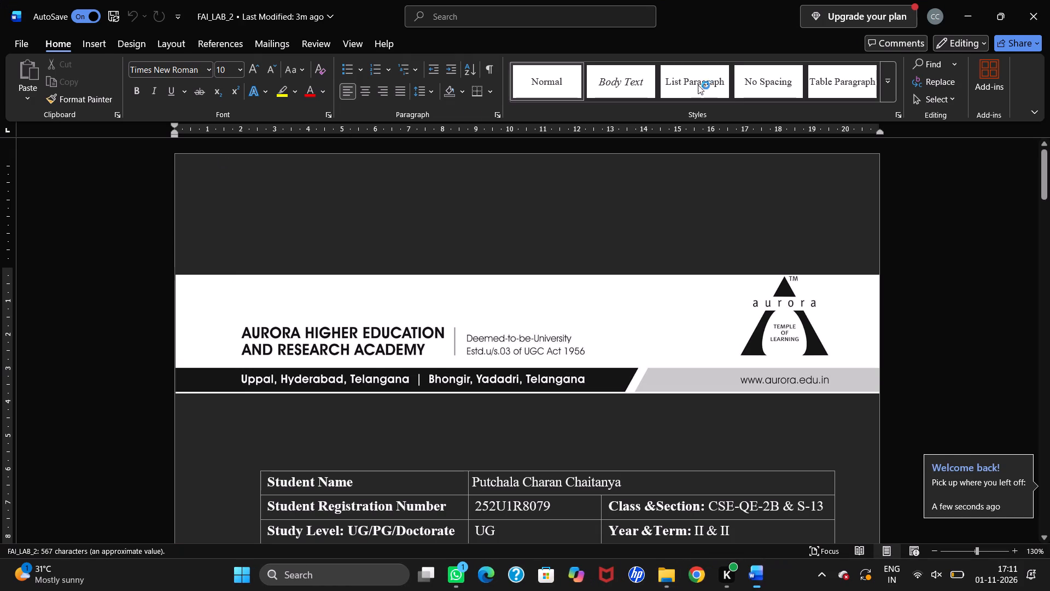
left_click(1046, 1)
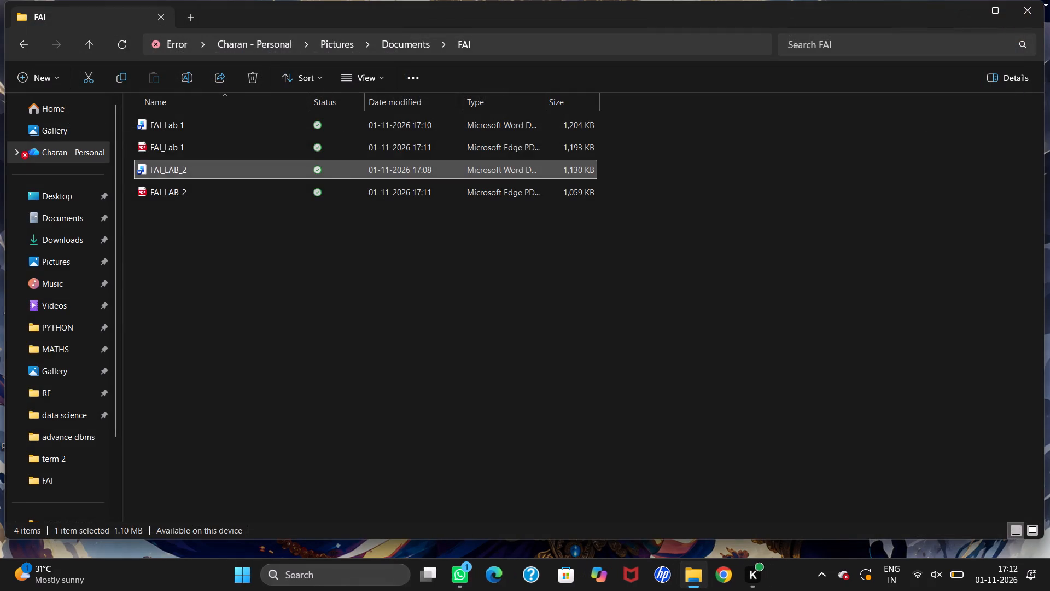
double_click(315, 155)
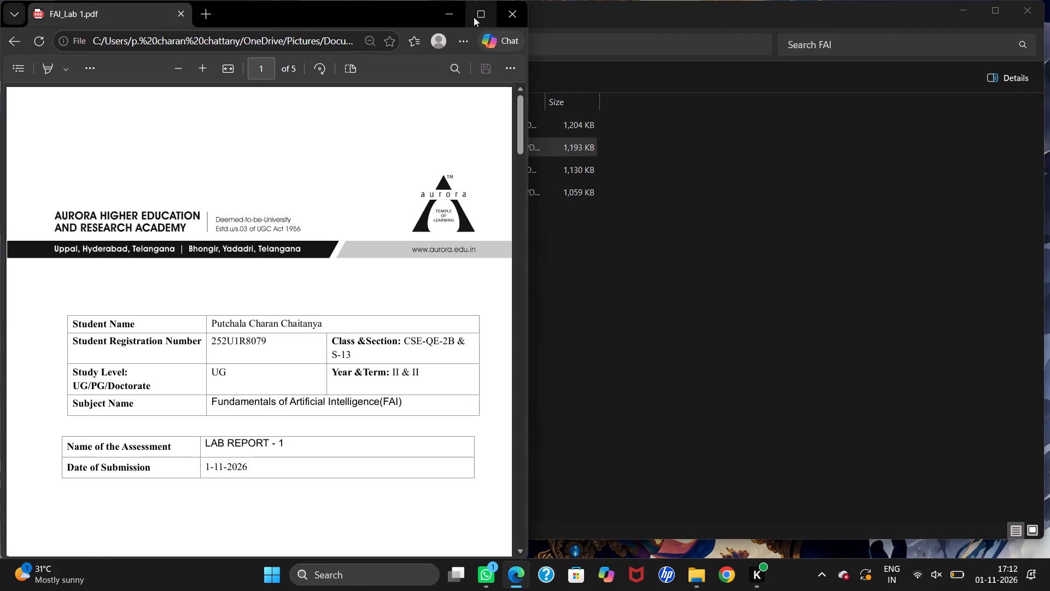
left_click(479, 10)
scroll(475, 293, "down", 1)
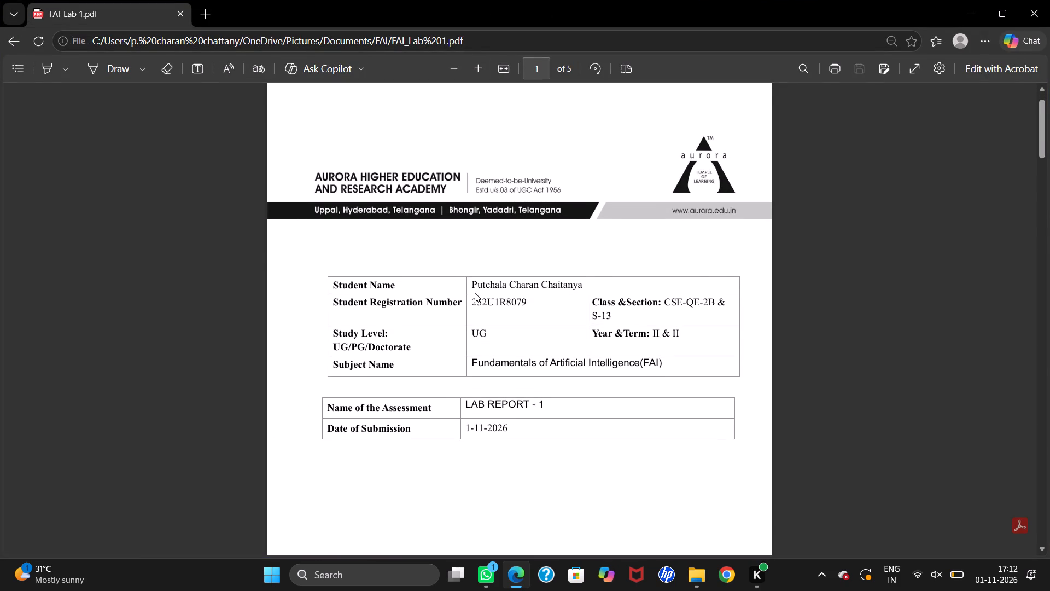
scroll(475, 293, "down", 5)
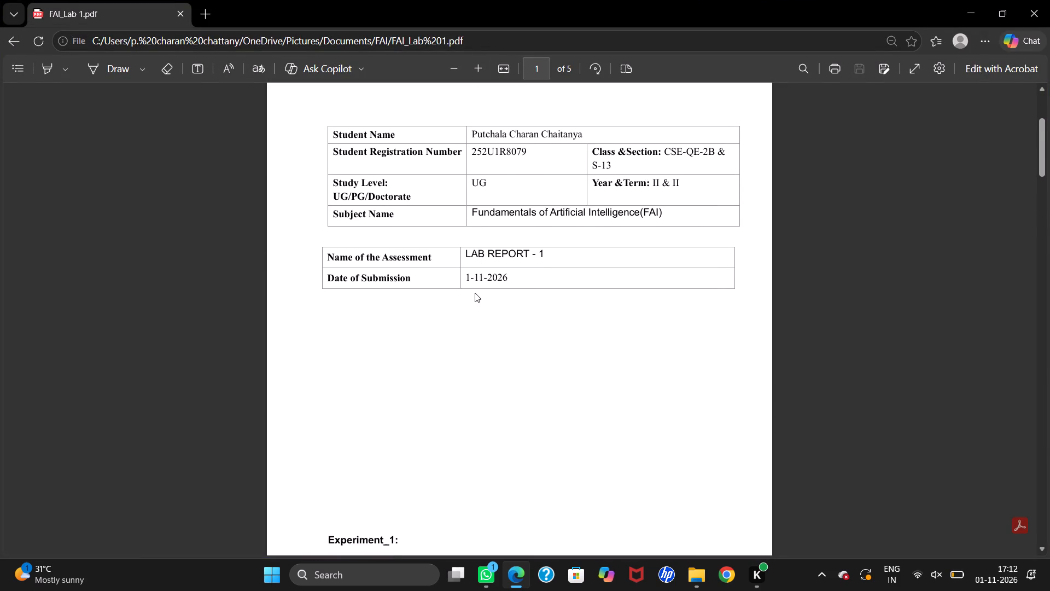
scroll(475, 293, "down", 3)
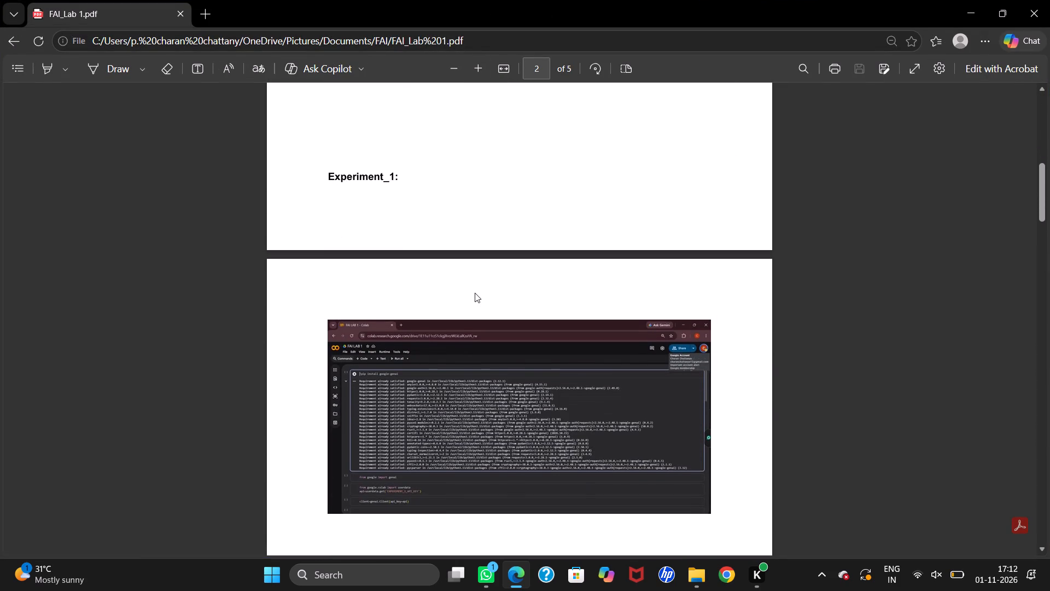
scroll(475, 293, "down", 7)
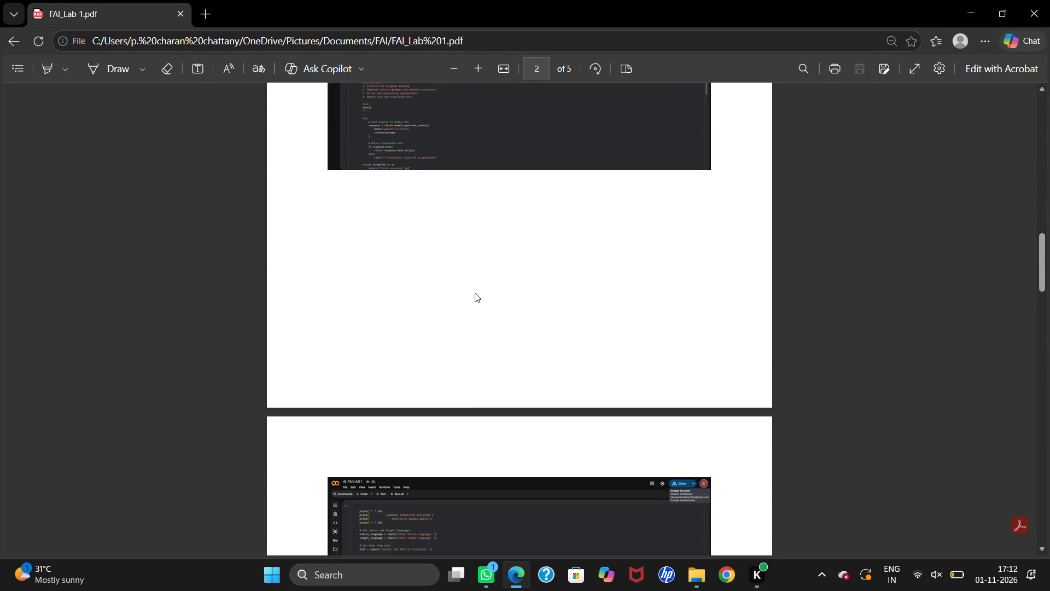
scroll(475, 293, "down", 6)
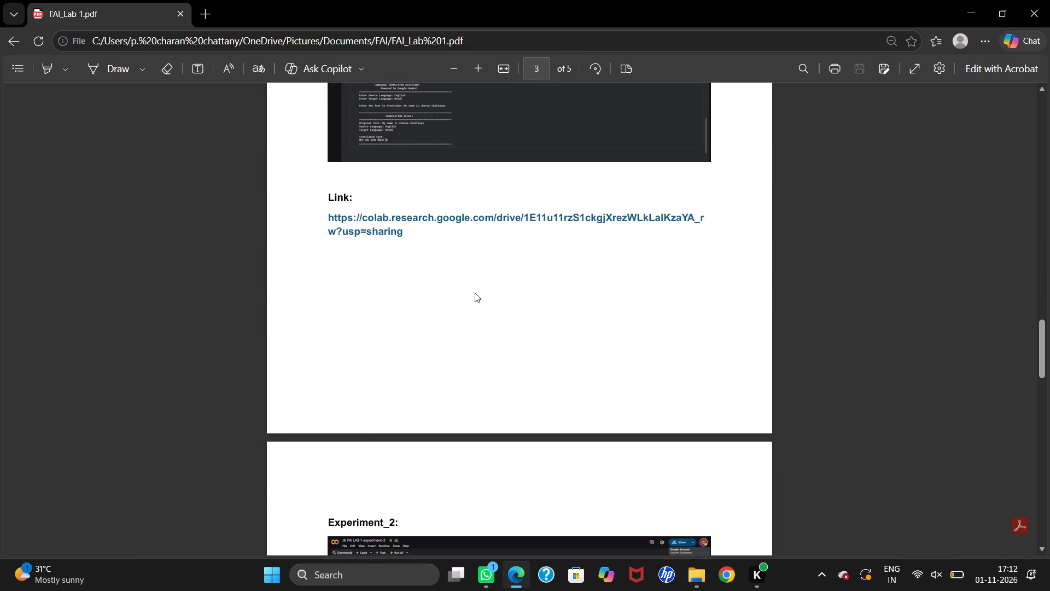
scroll(475, 293, "down", 5)
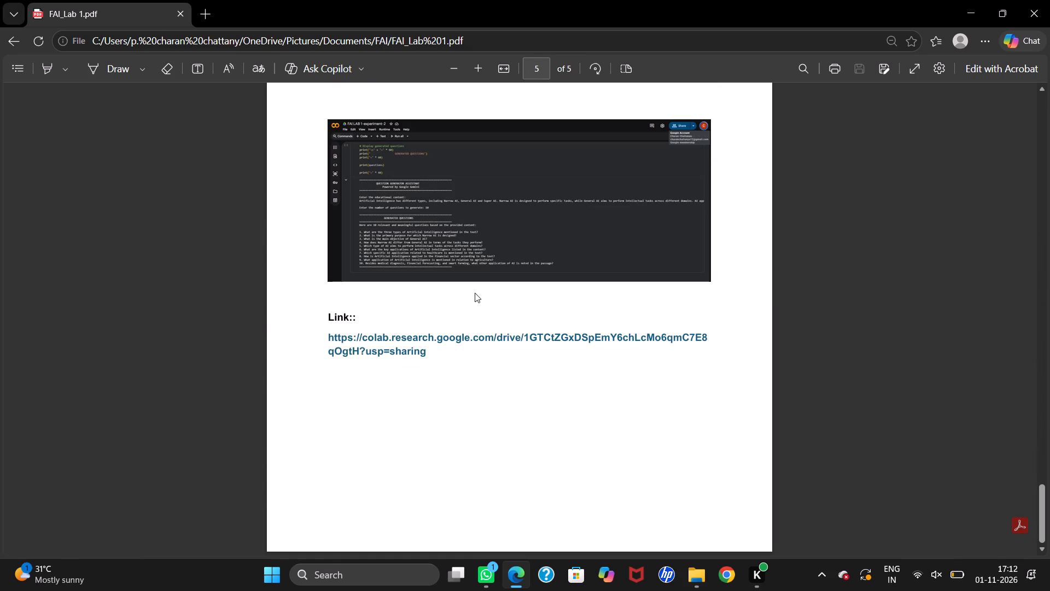